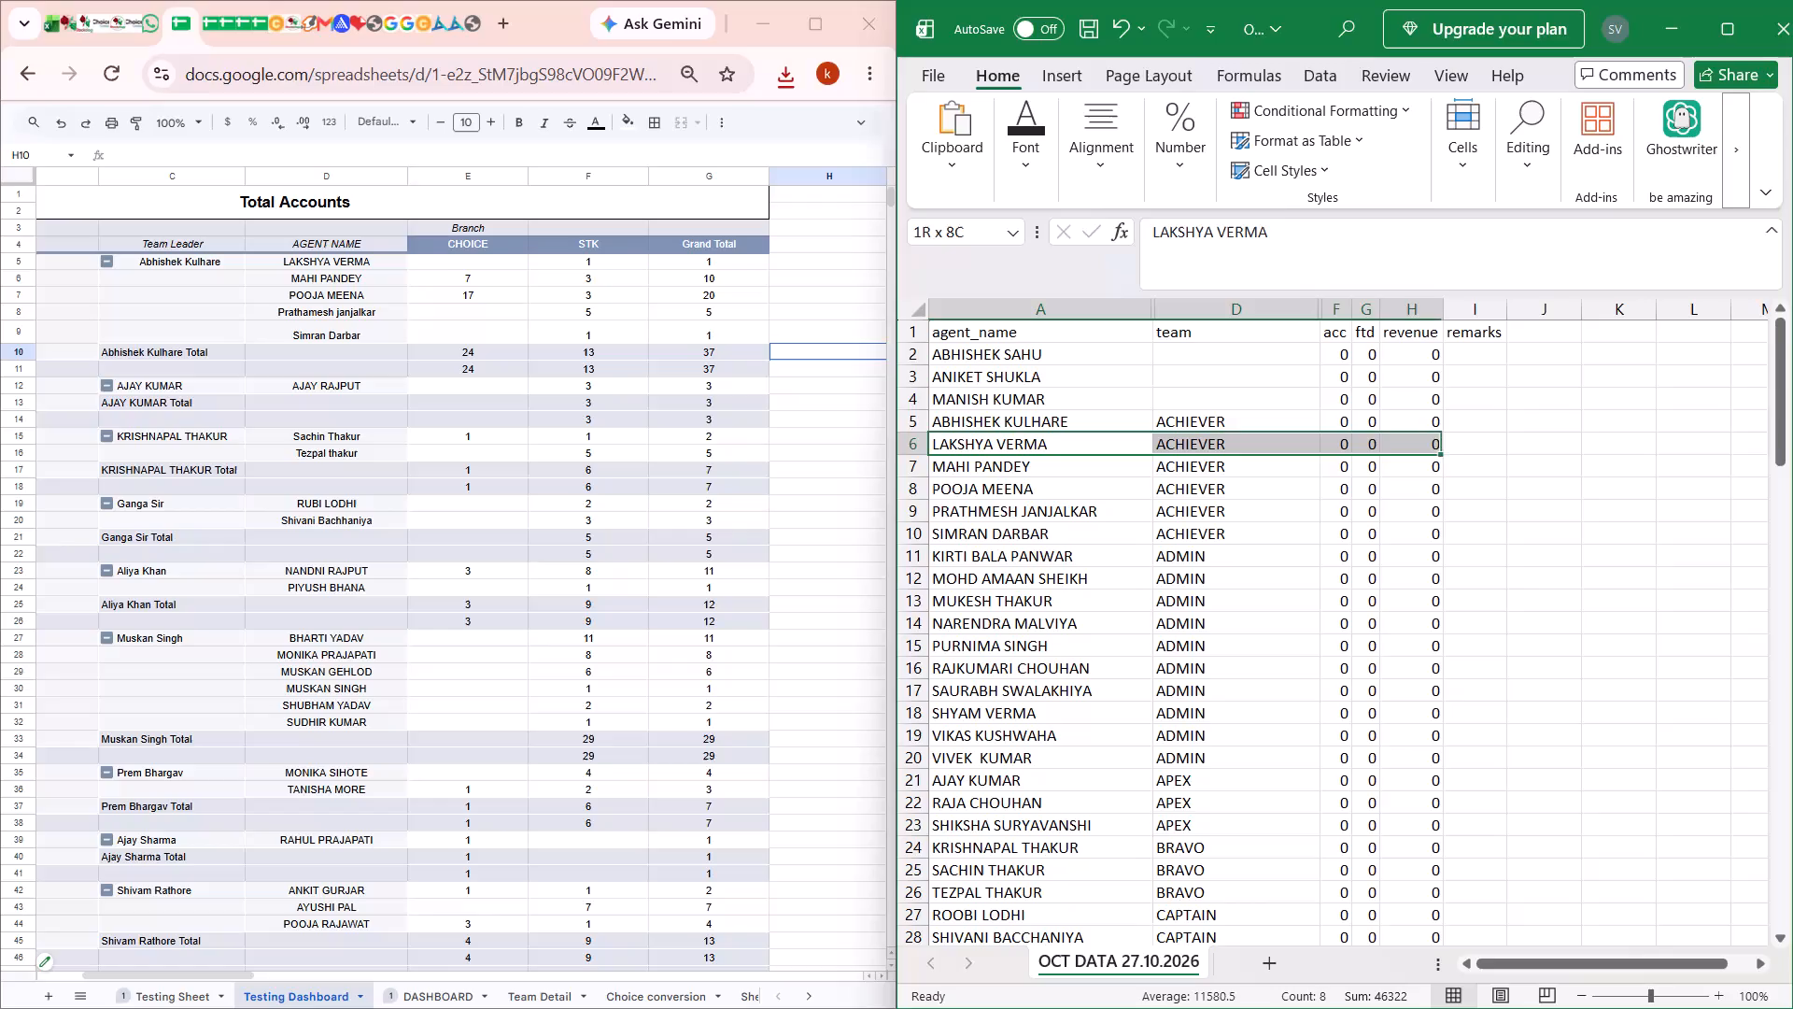
Enter the ACHIEVER agents' grand totals in the acc column, rows 6 to 10: 1, 10, 20, 5 and 1.
left_click(1407, 443)
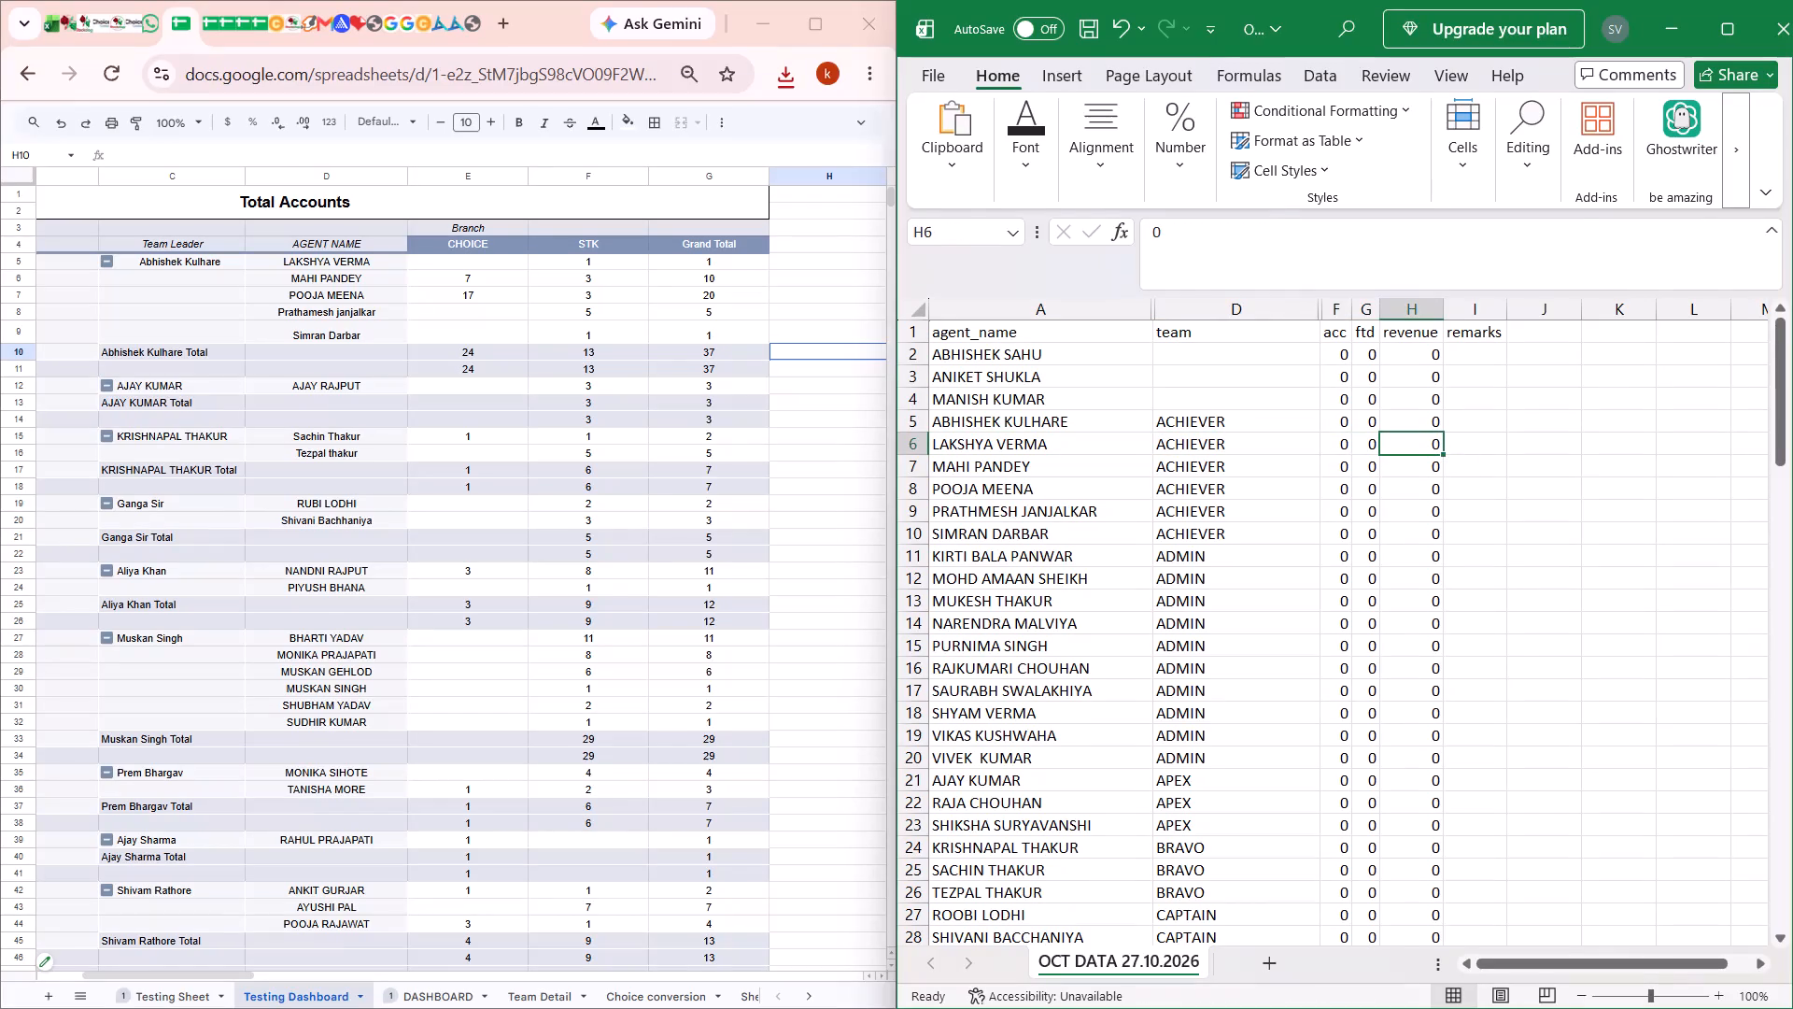
left_click(1328, 445)
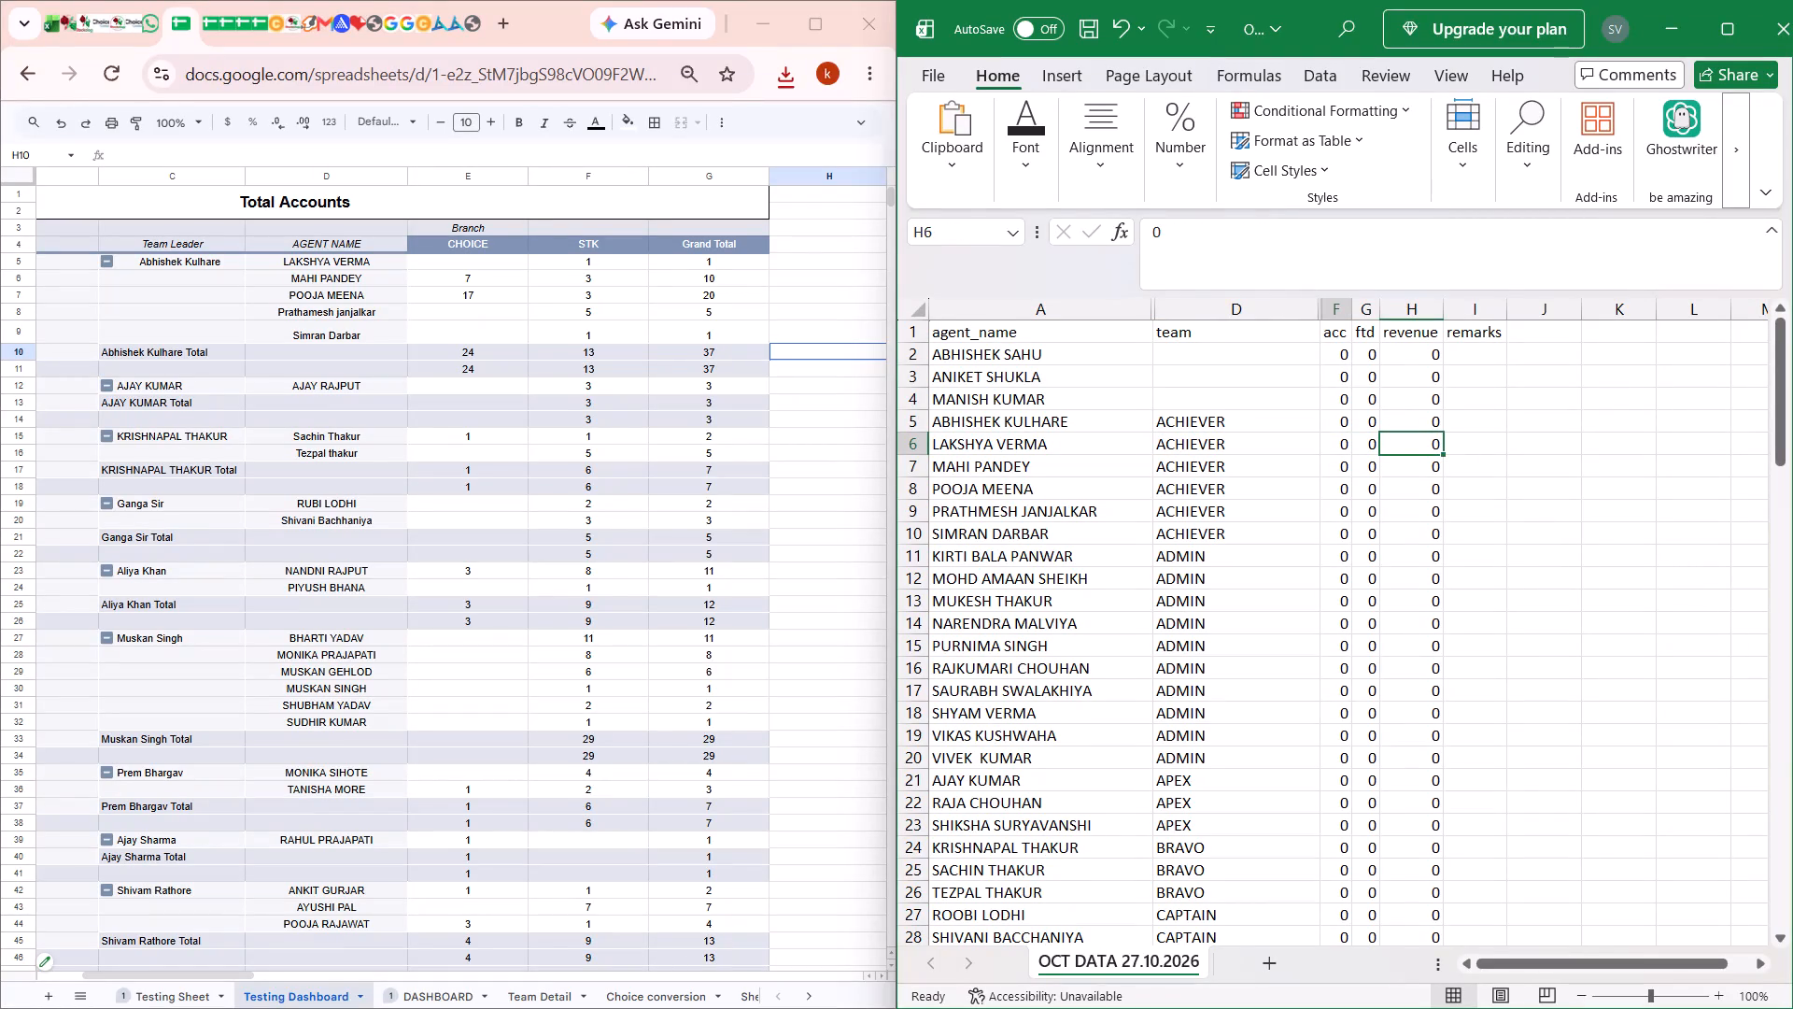
key("1")
key("Return")
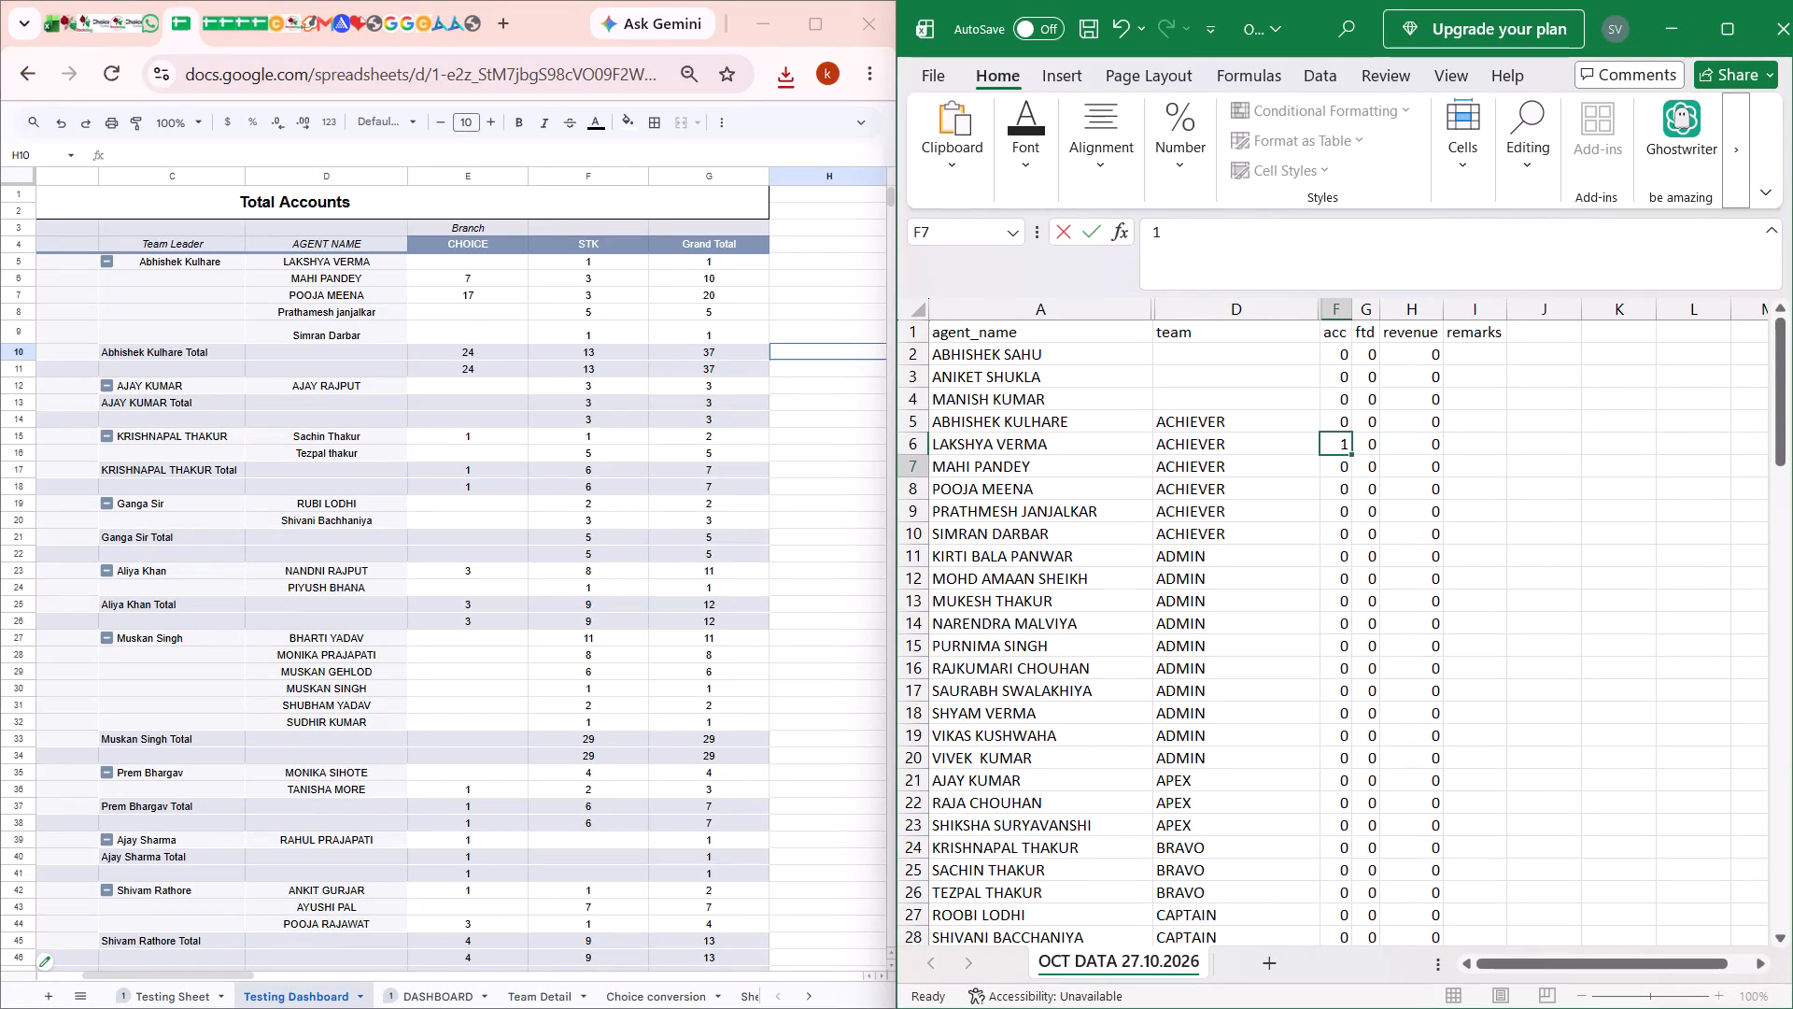
type("10")
key("Return")
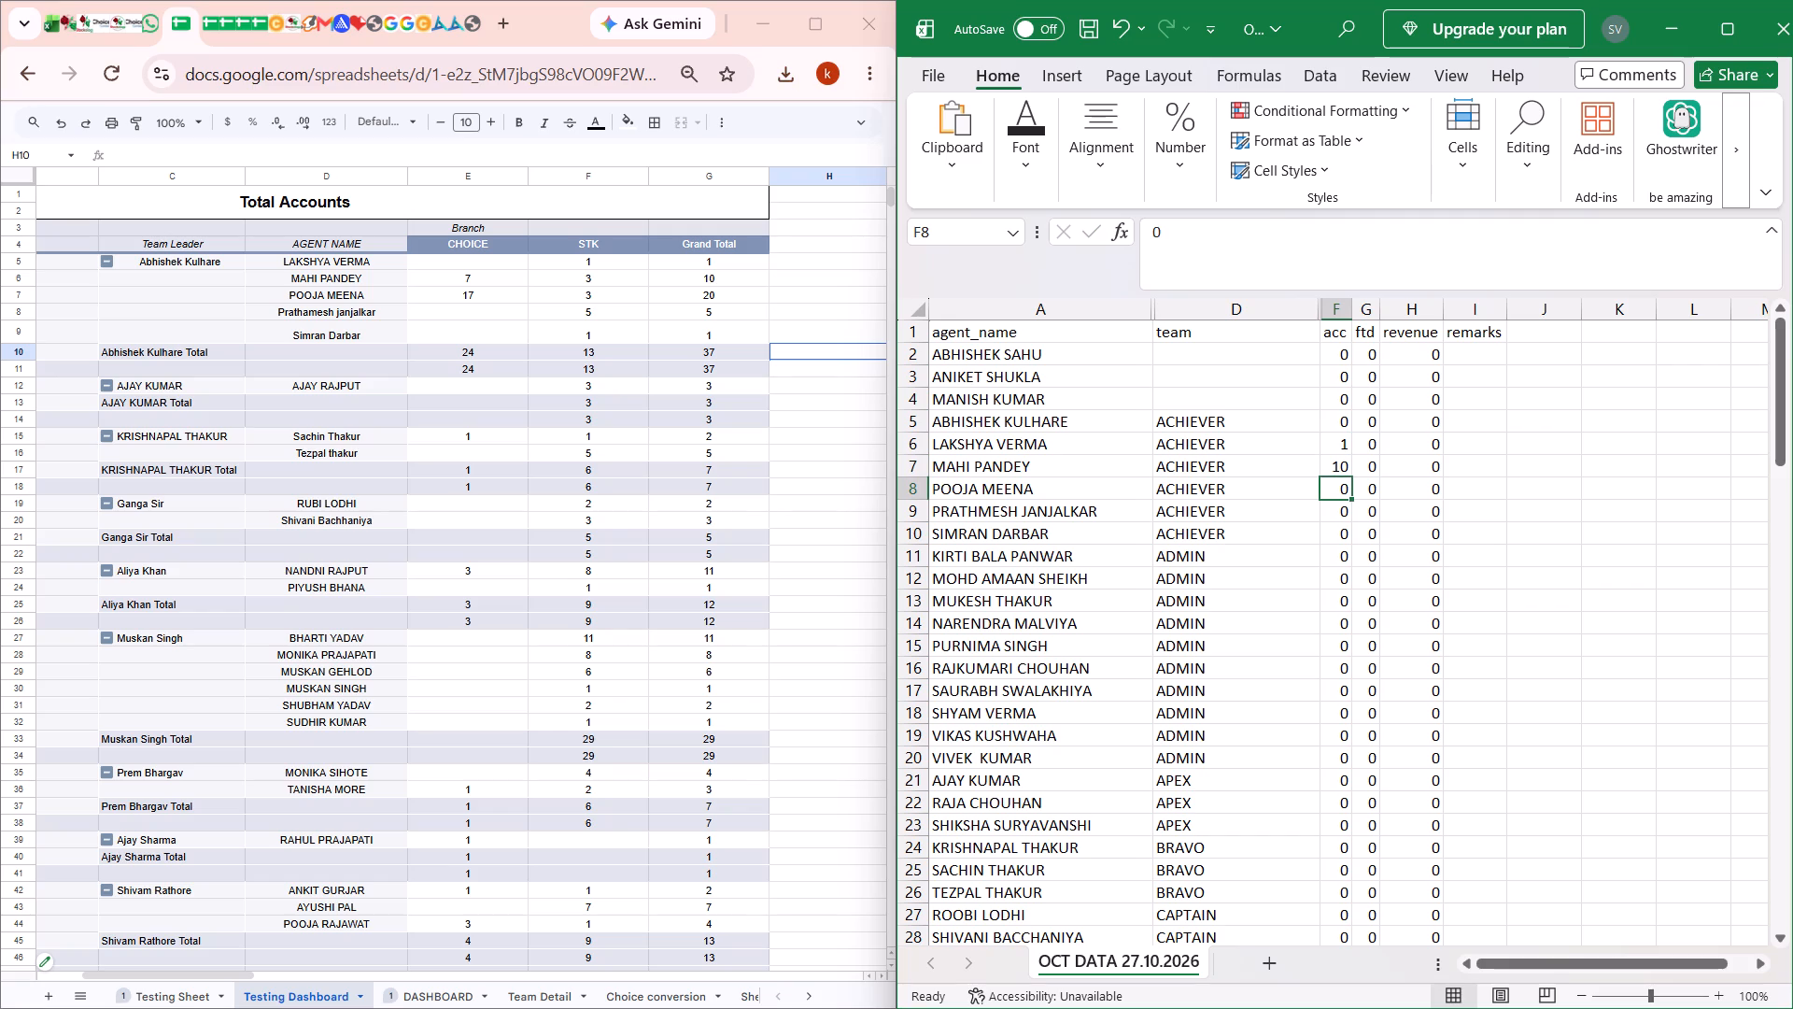
type("20")
key("Return")
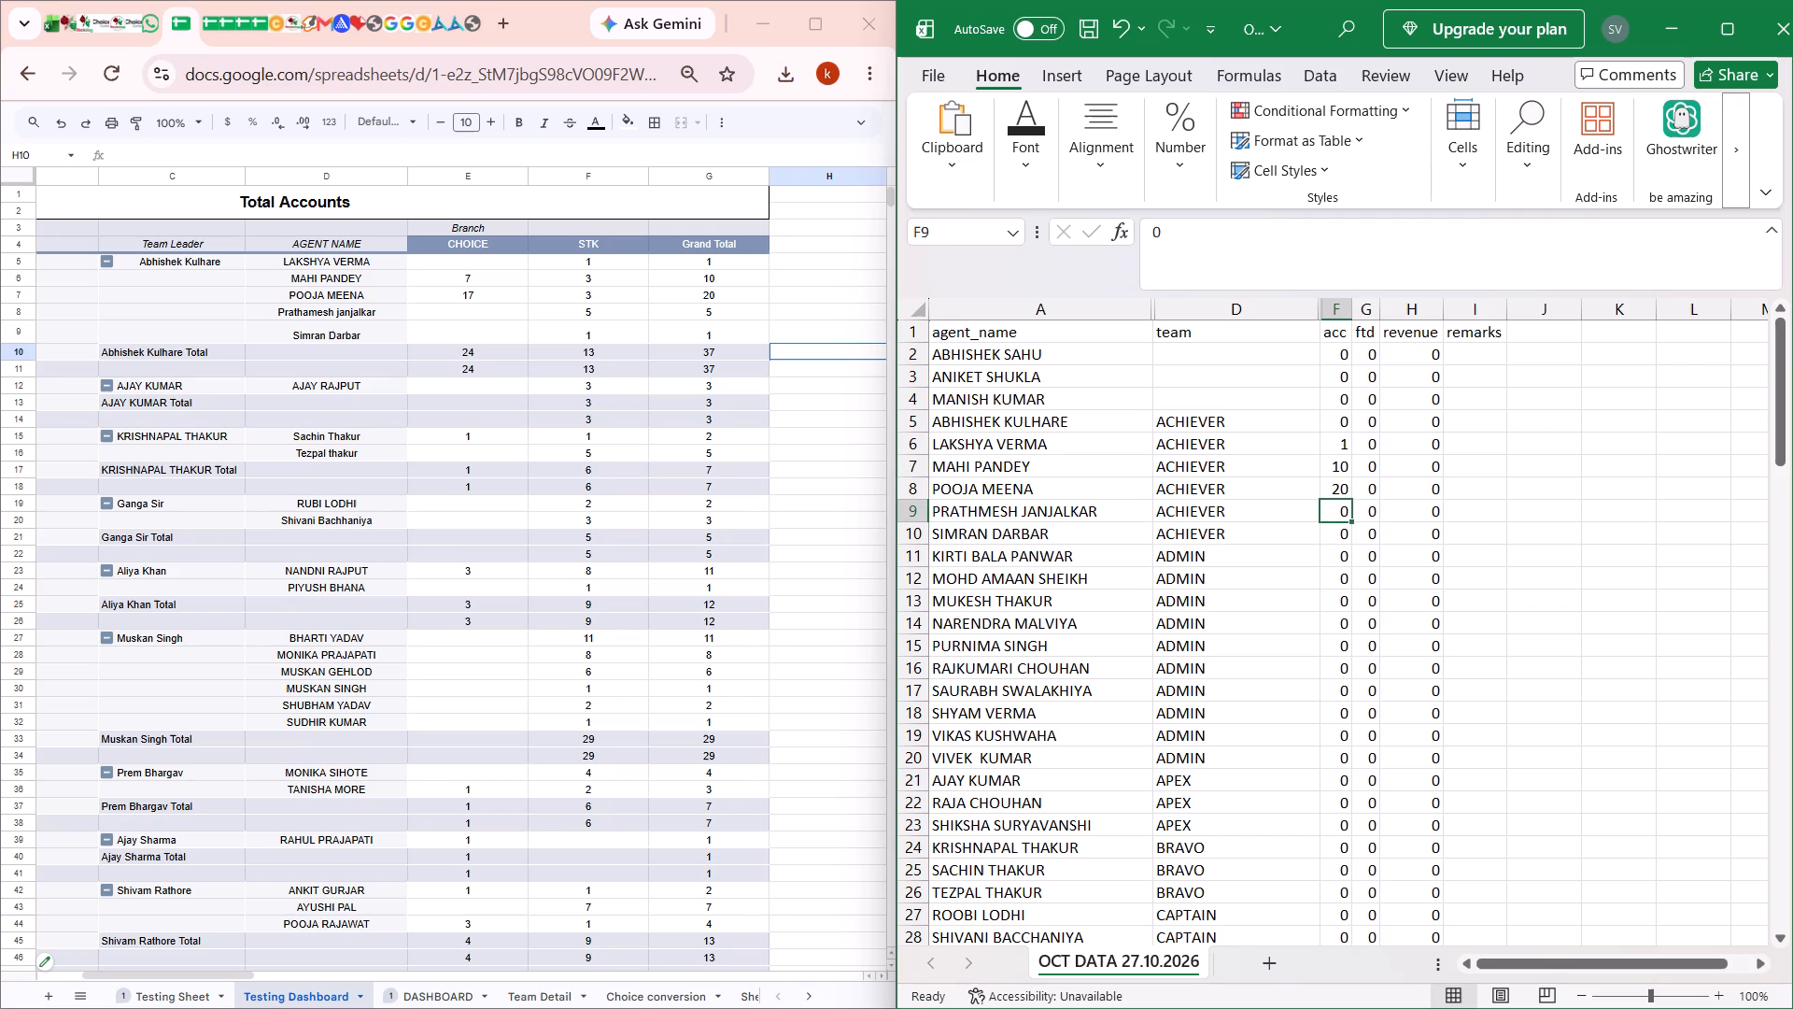
key("5")
key("Return")
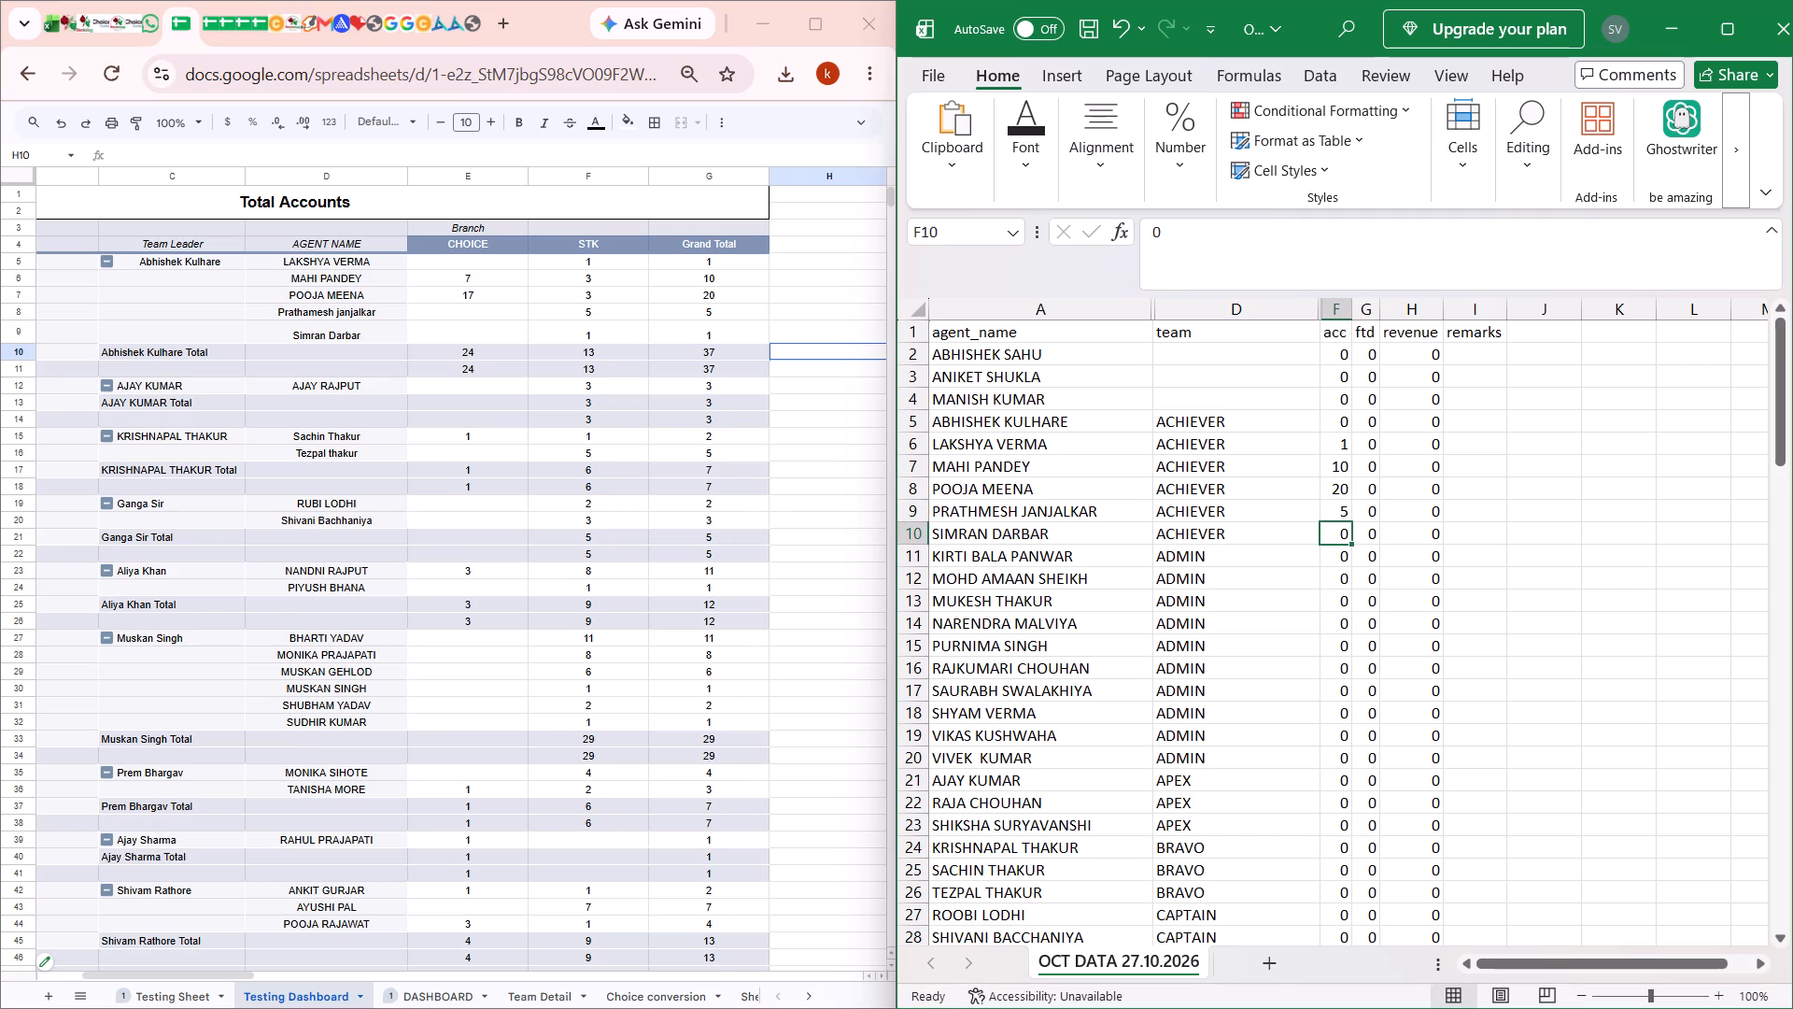
key("1")
key("Return")
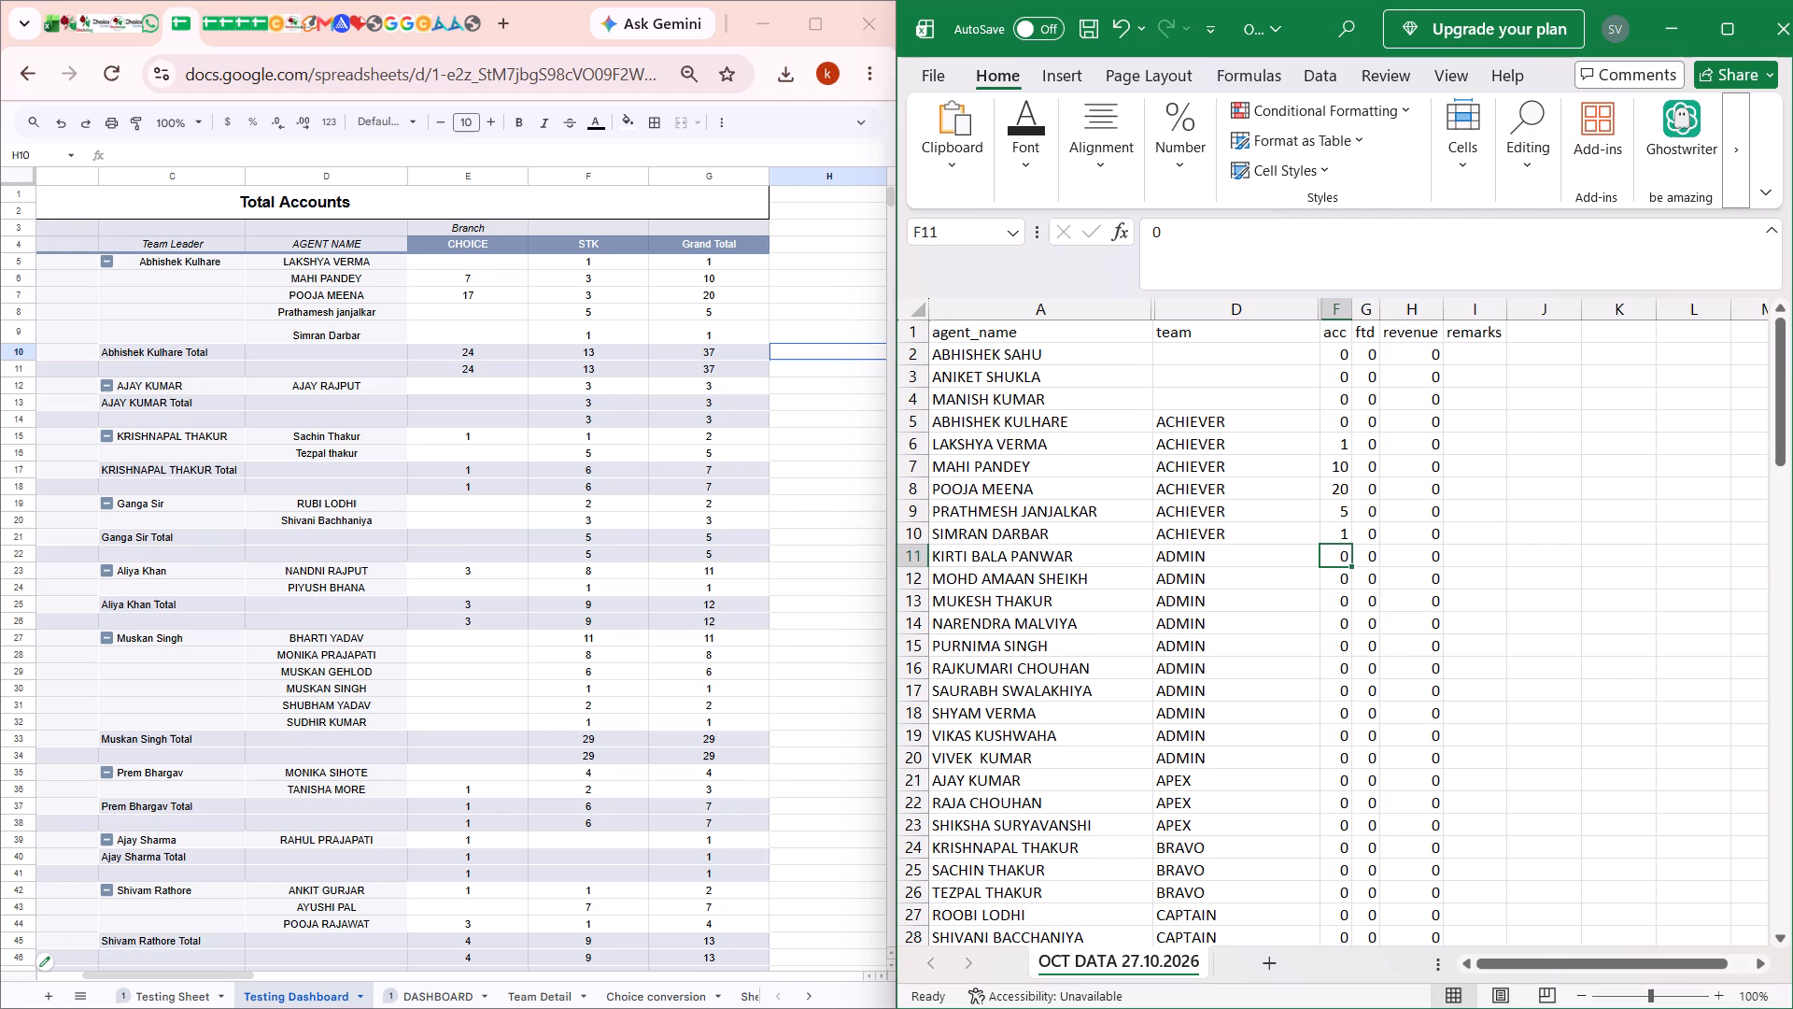
Set the acc value of the APEX team agent in row 21 to 3.
scroll(1206, 608, "down", 4)
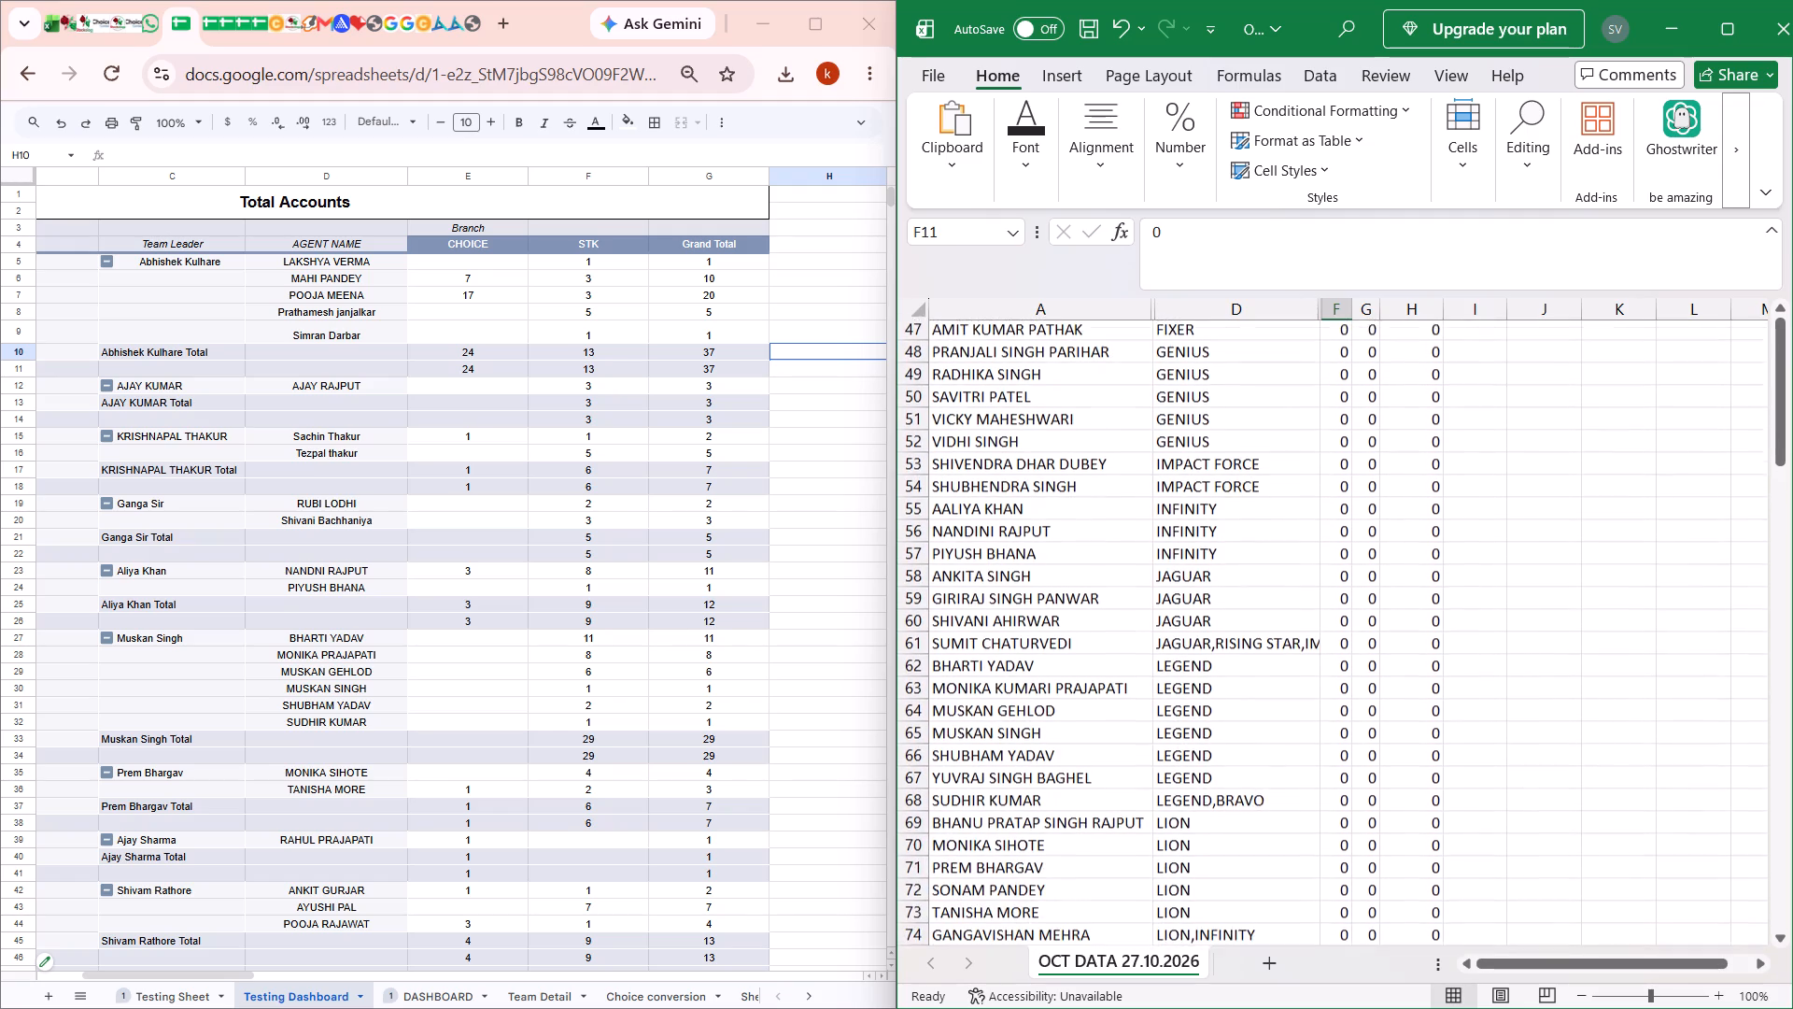
scroll(1206, 608, "down", 2)
scroll(1206, 608, "up", 5)
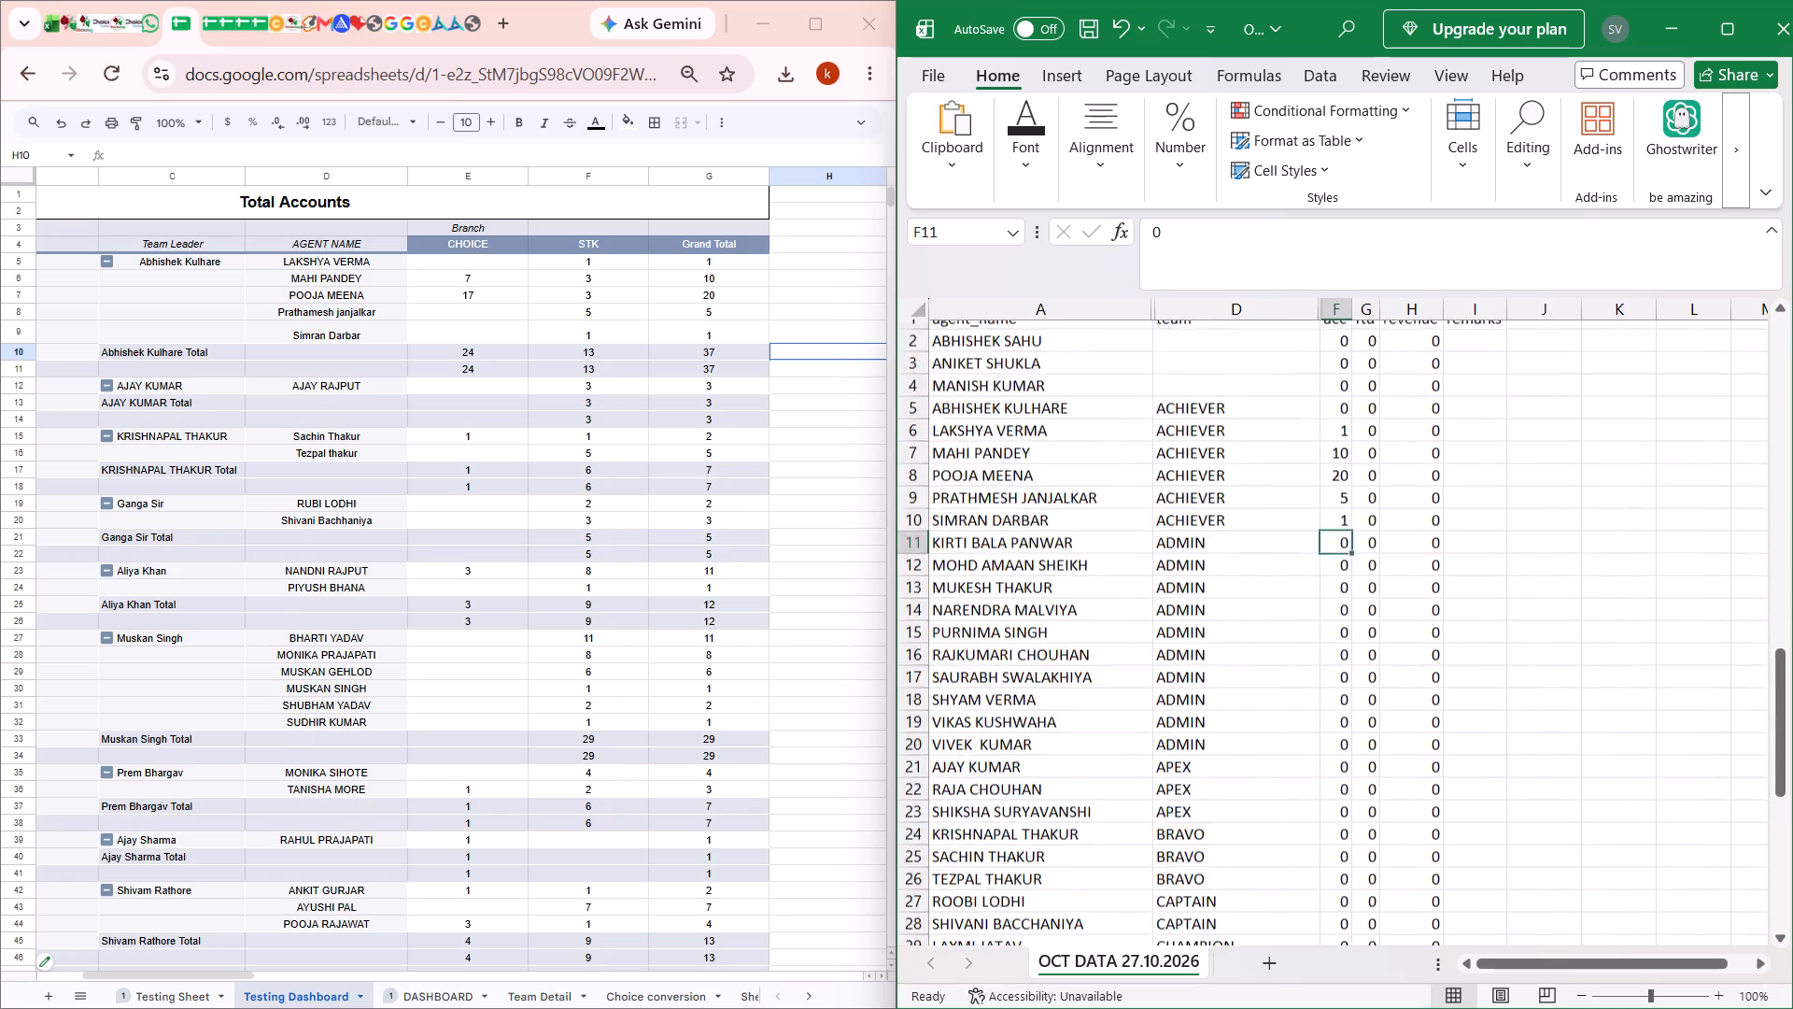
left_click(1182, 609)
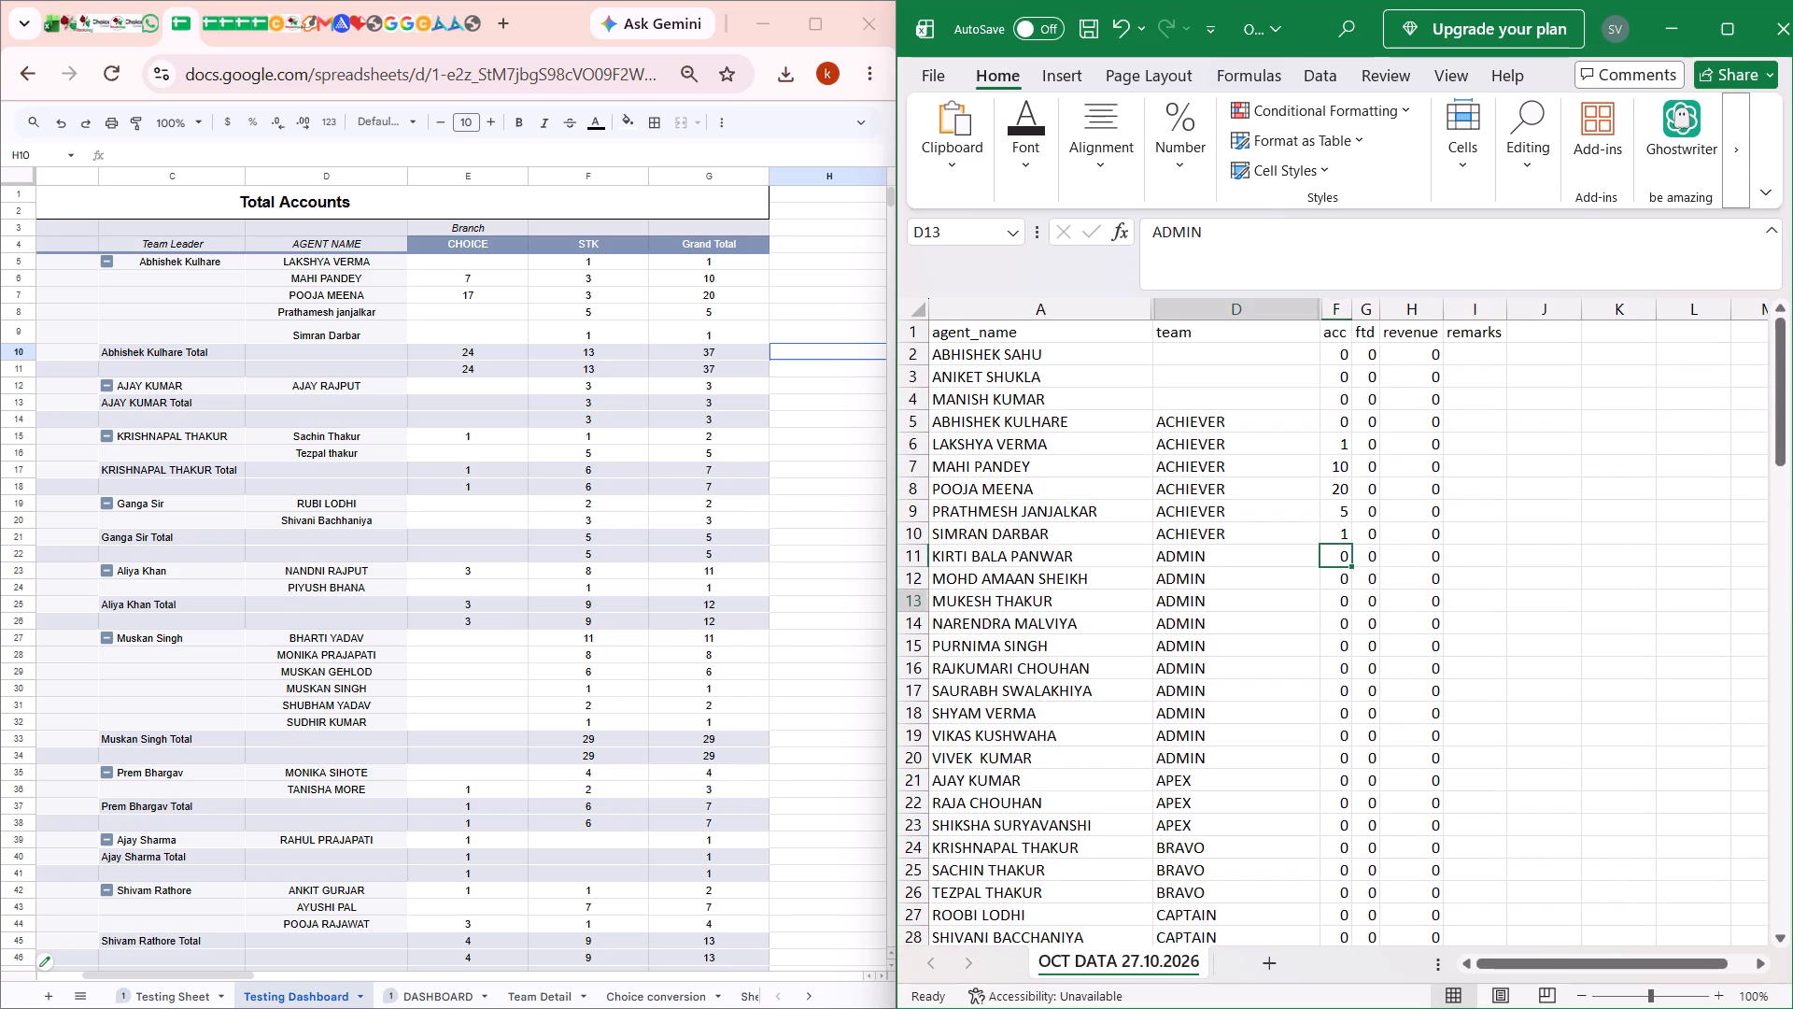
left_click(1341, 784)
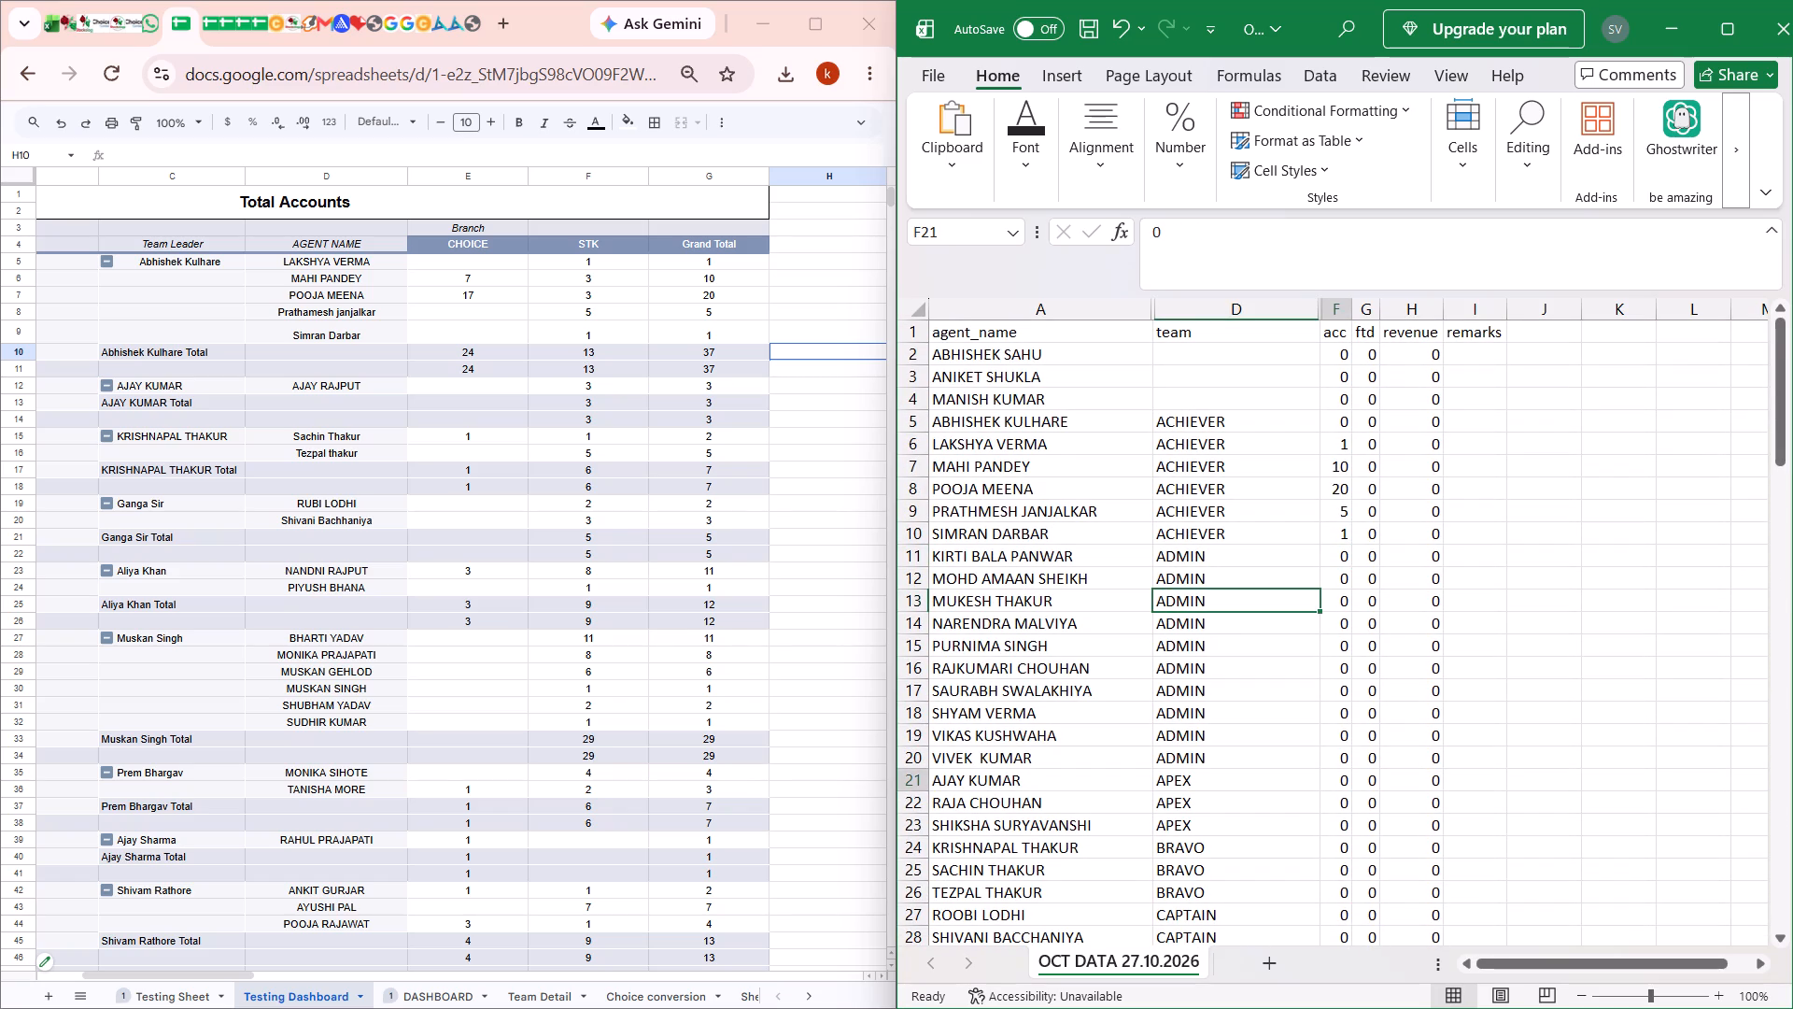
key("3")
key("Return")
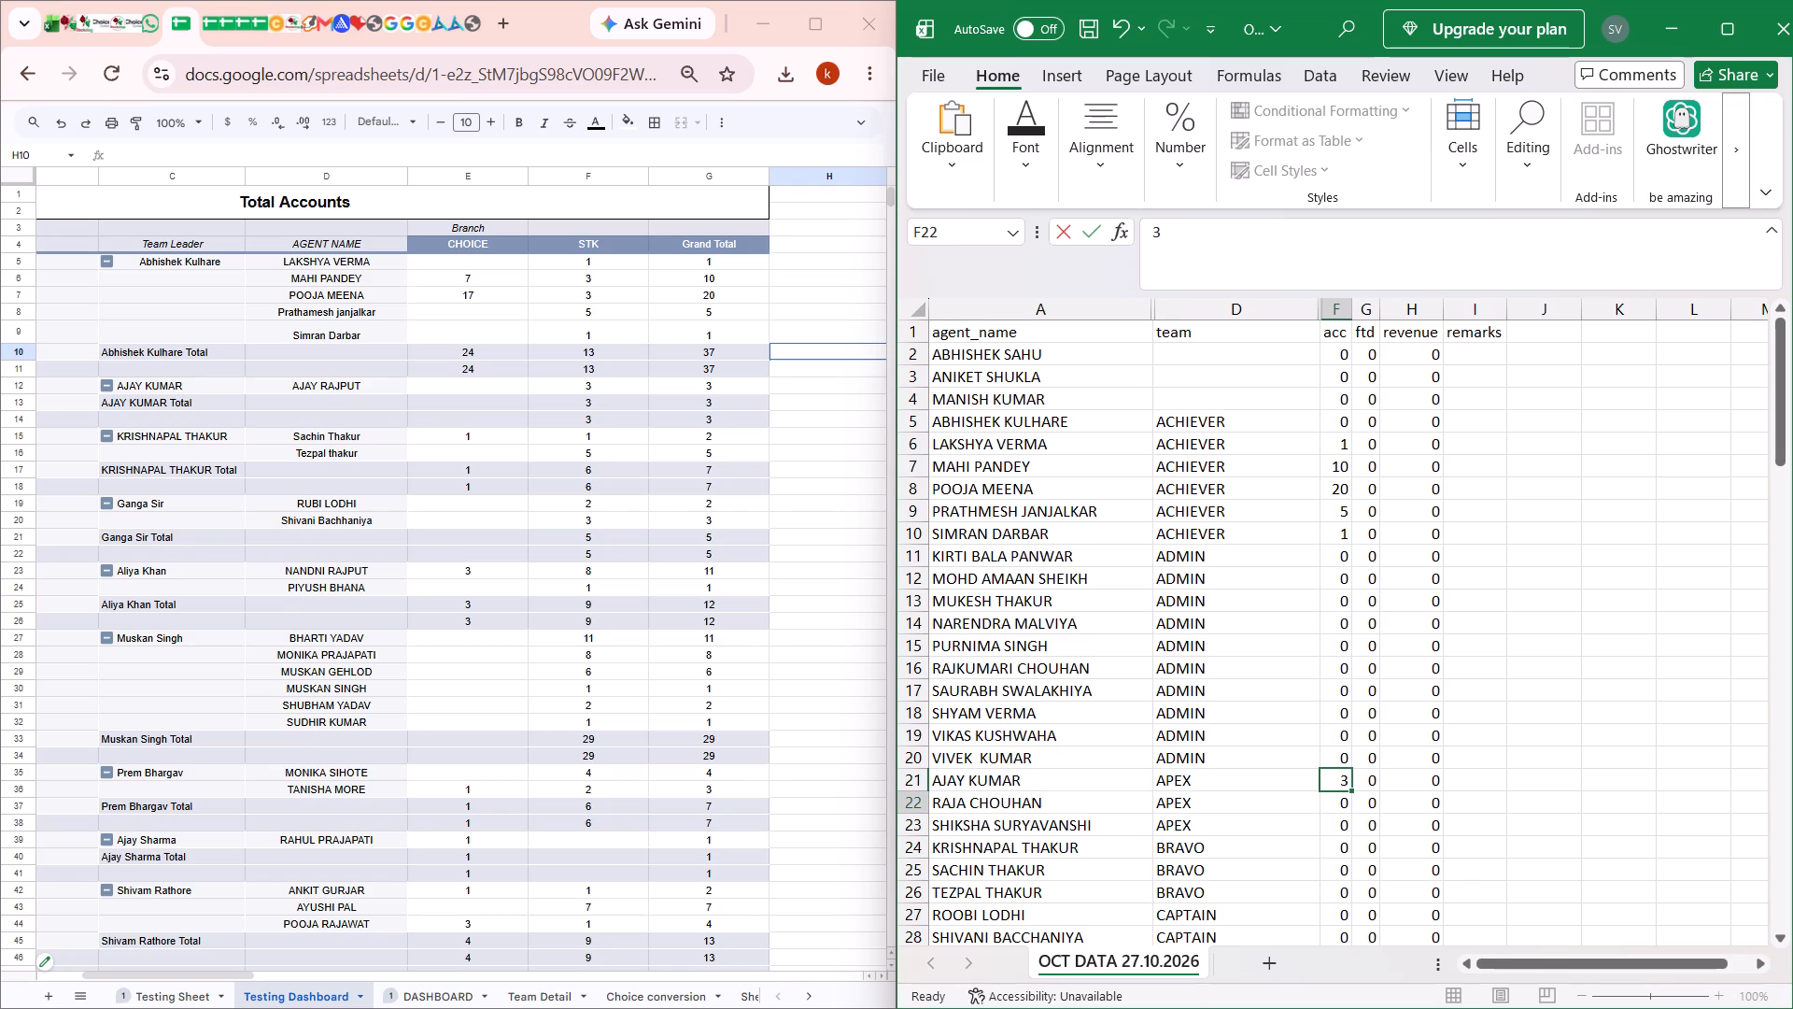
Enter the BRAVO agents' grand totals in the acc column: 2 in row 25 and 5 in row 26.
scroll(1320, 640, "down", 1)
left_click(1334, 755)
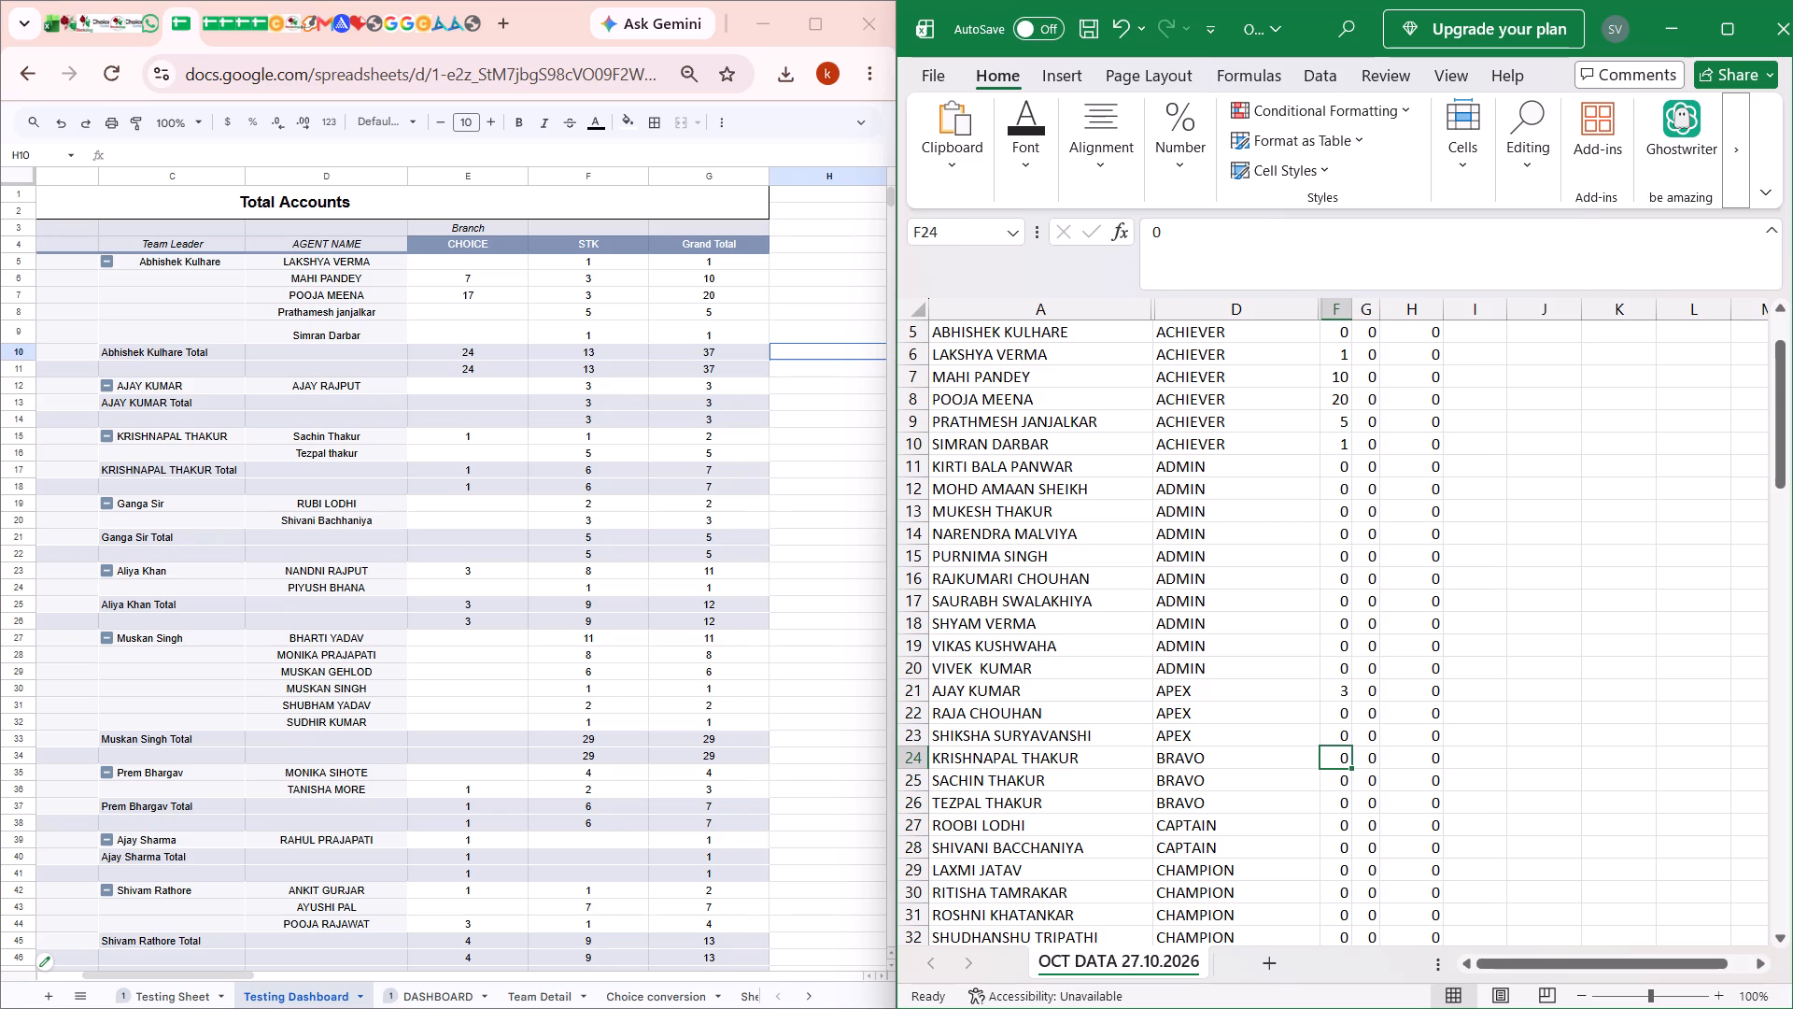
key("Up")
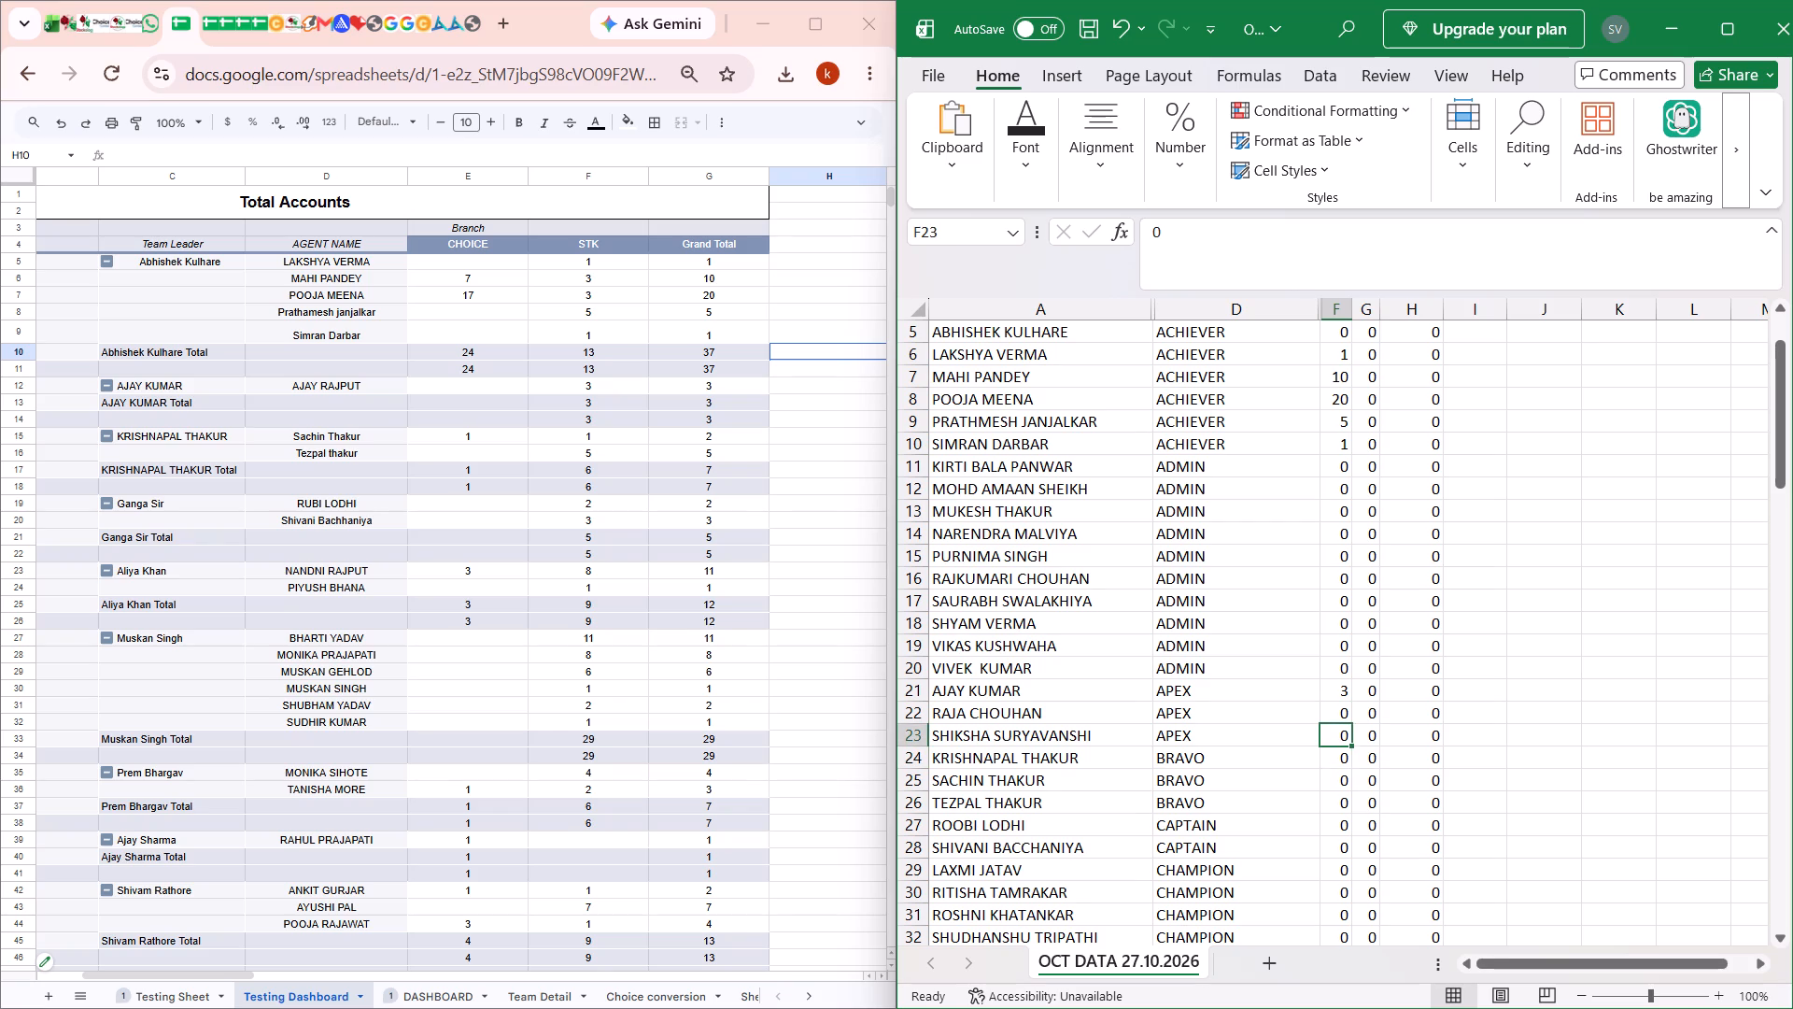
key("Return")
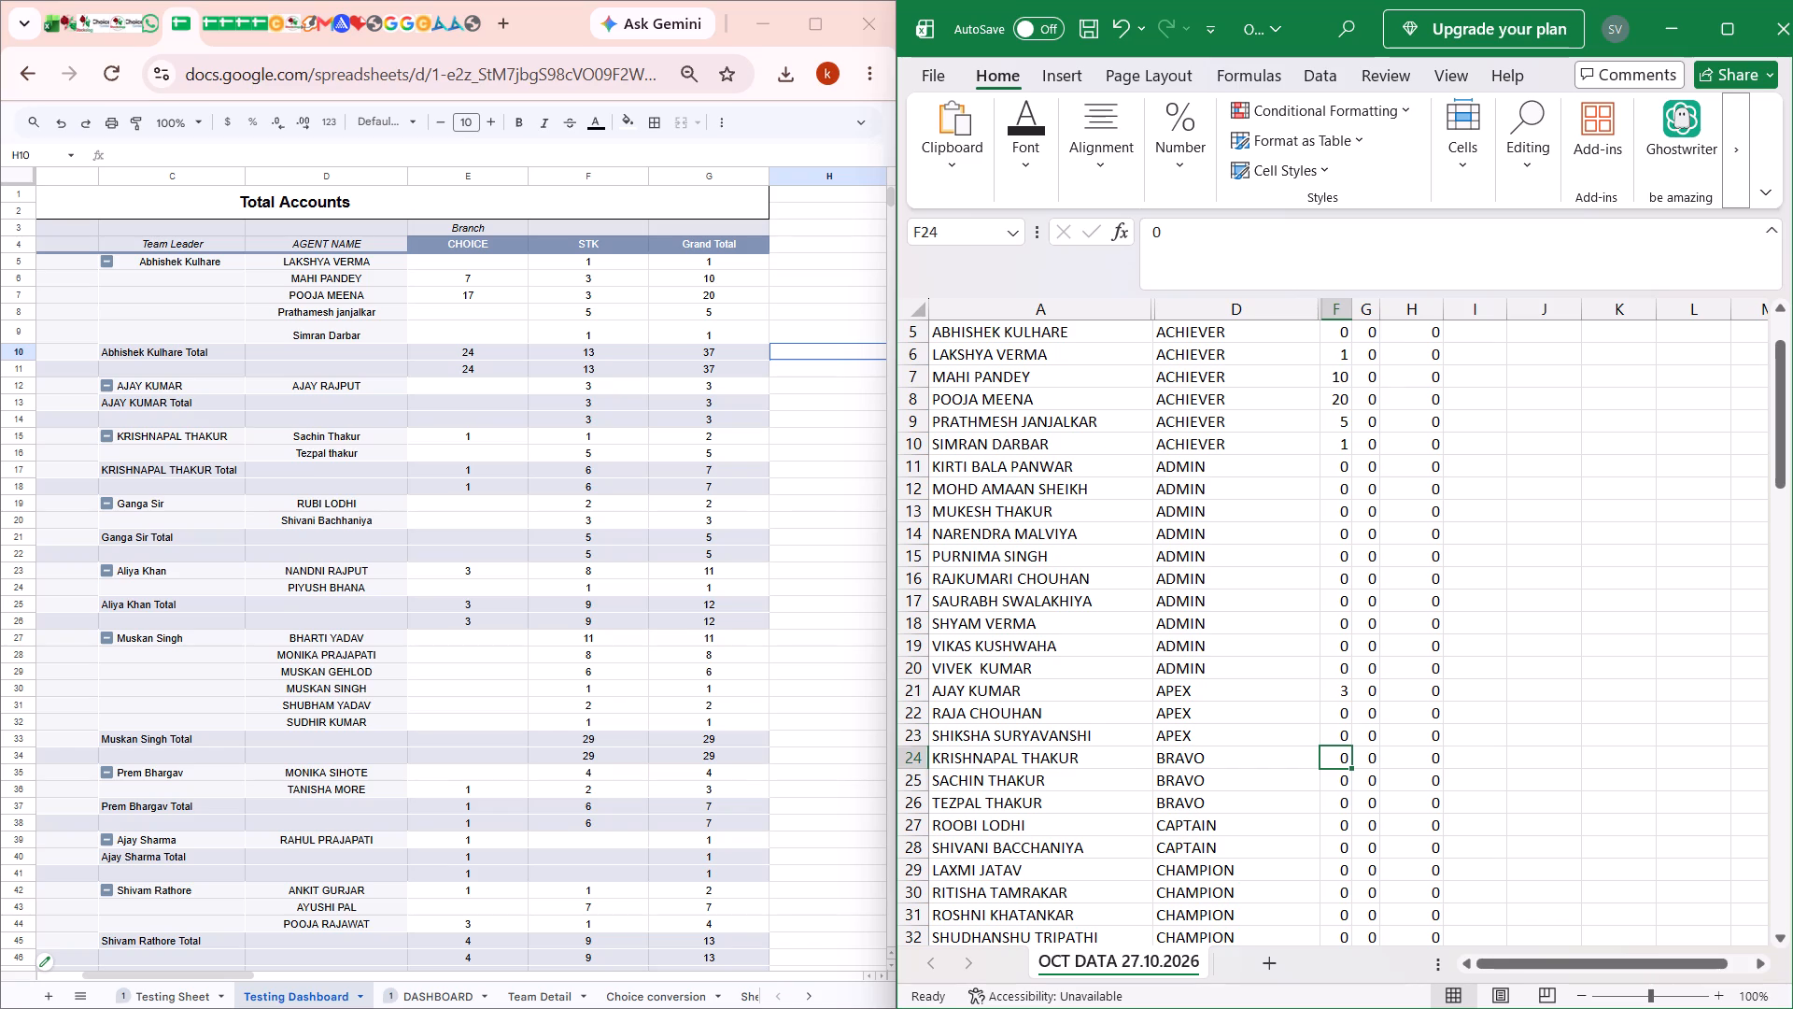
key("Return")
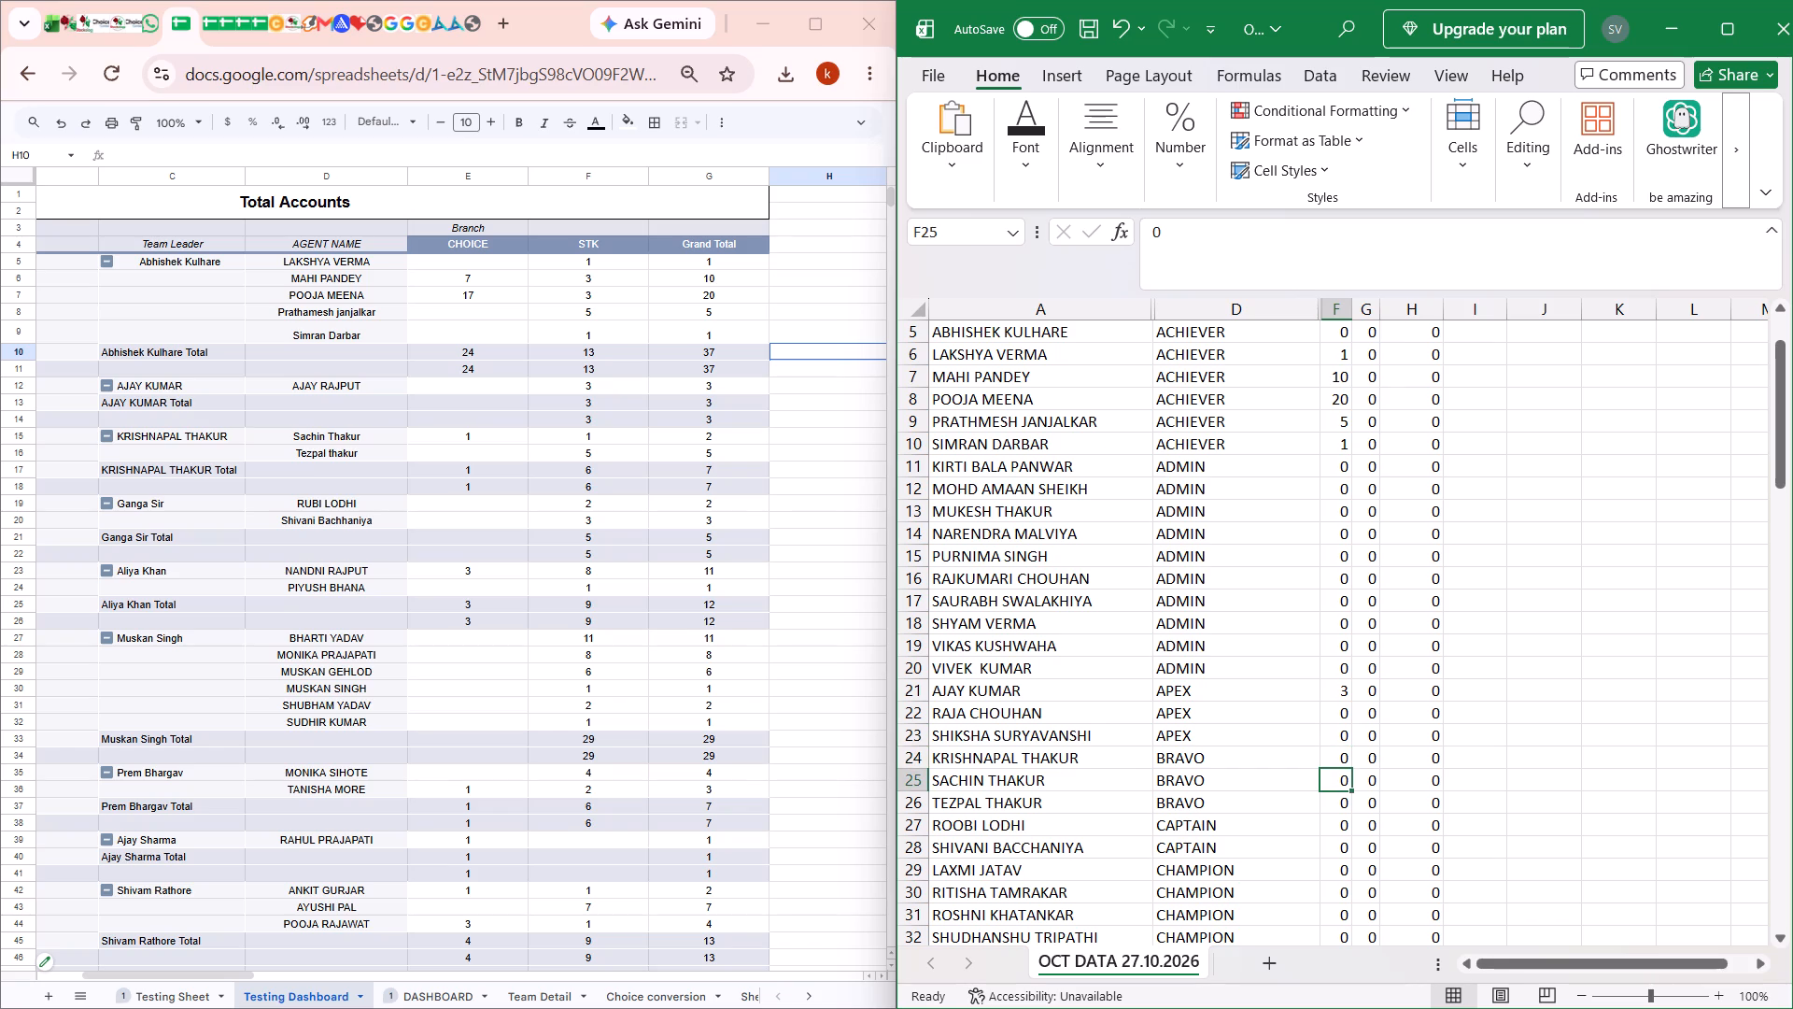
key("2")
key("Return")
key("5")
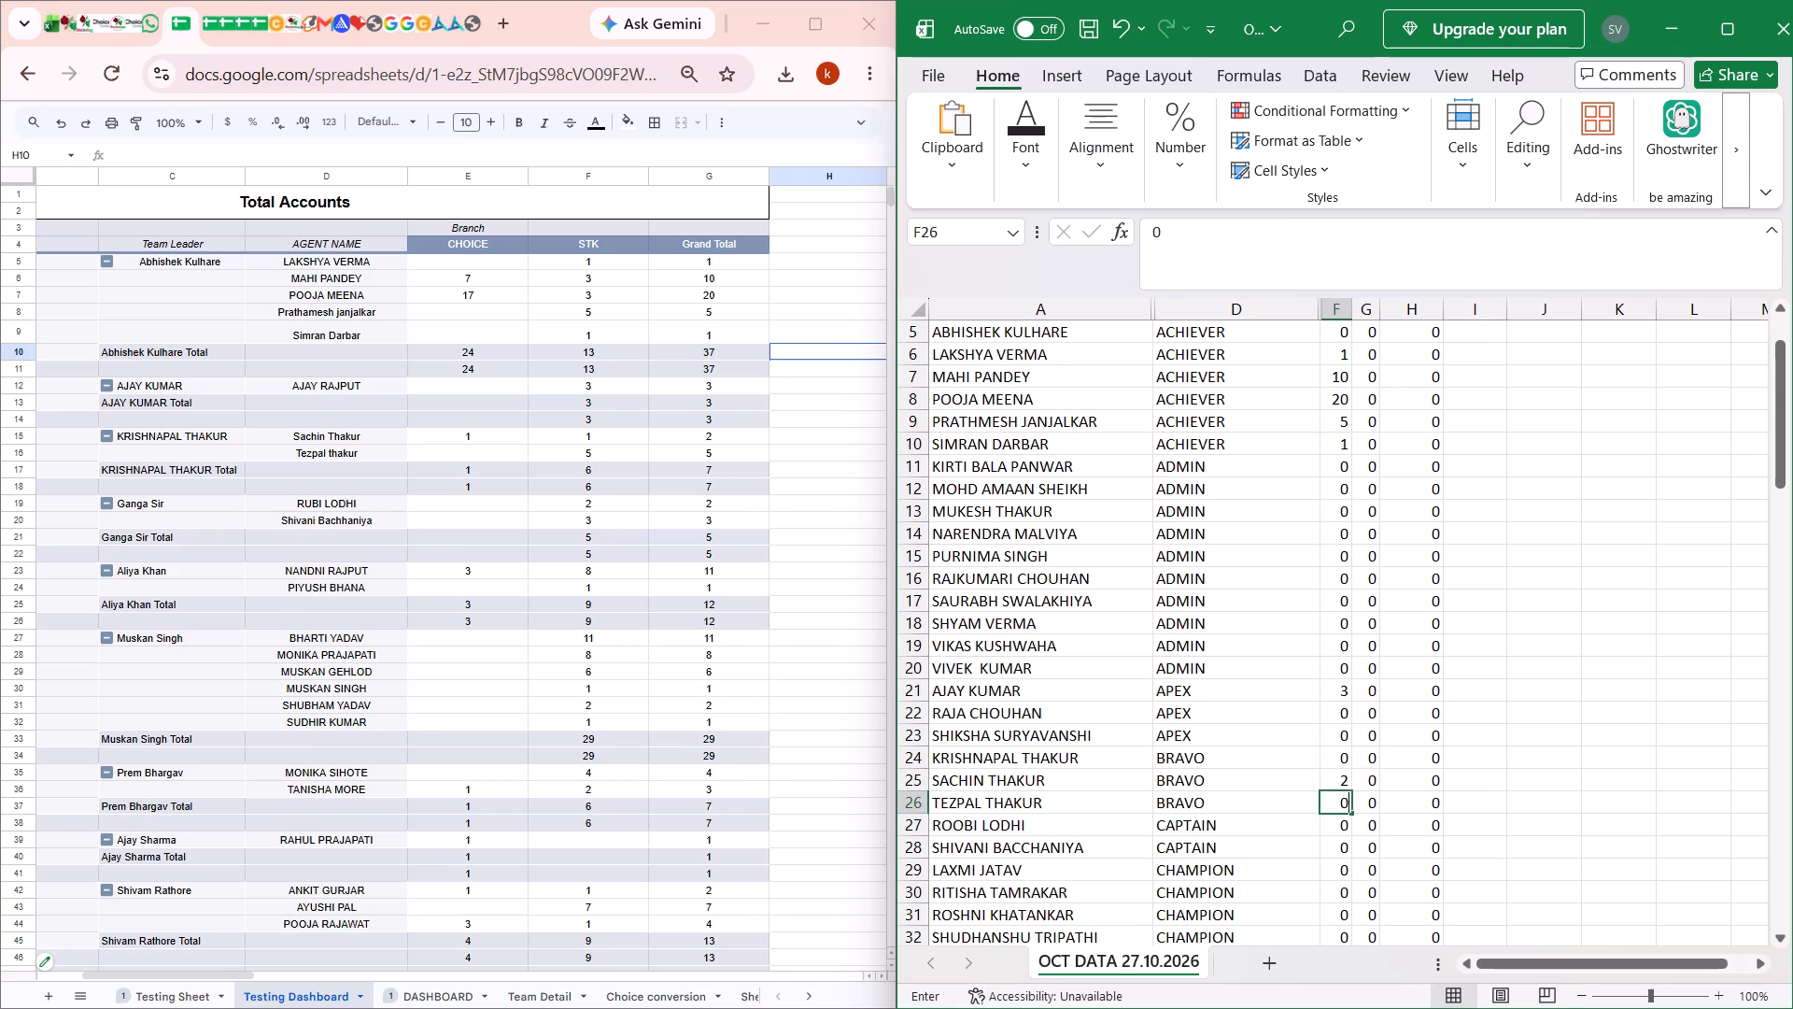
key("Return")
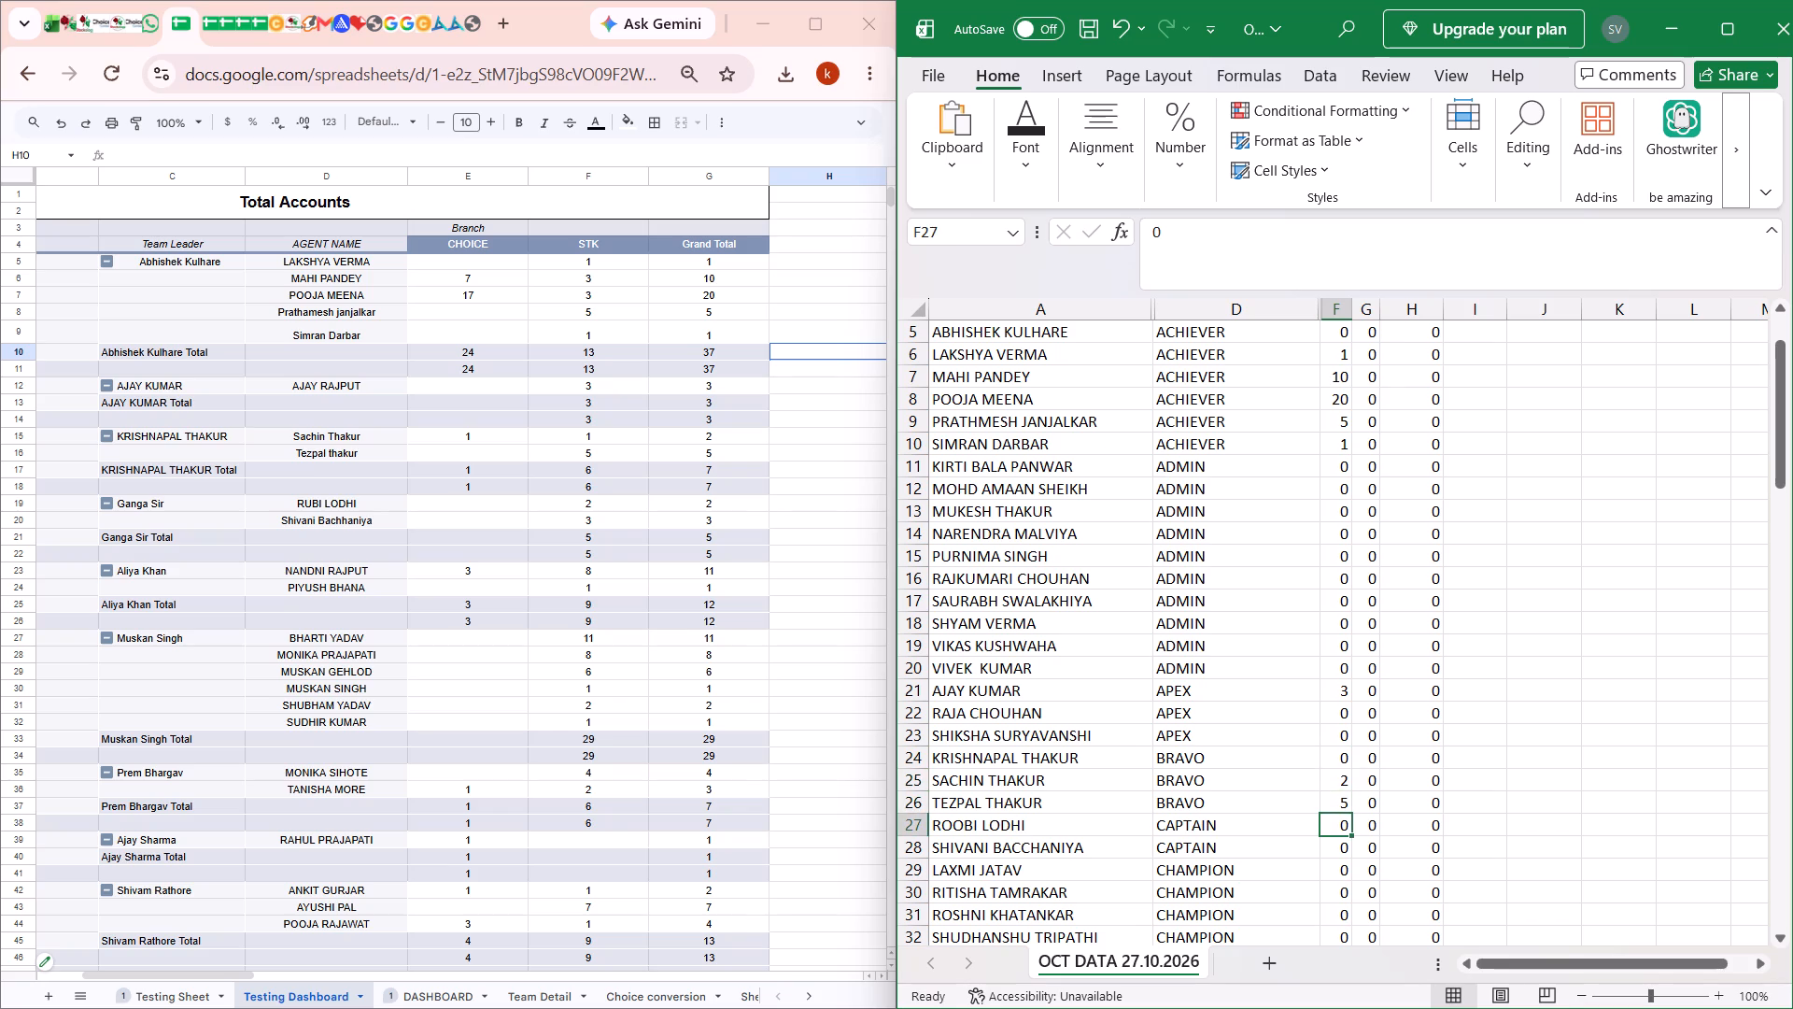
Enter the CAPTAIN agents' grand totals in the acc column: 2 in row 27 and 3 in row 28.
key("2")
key("Return")
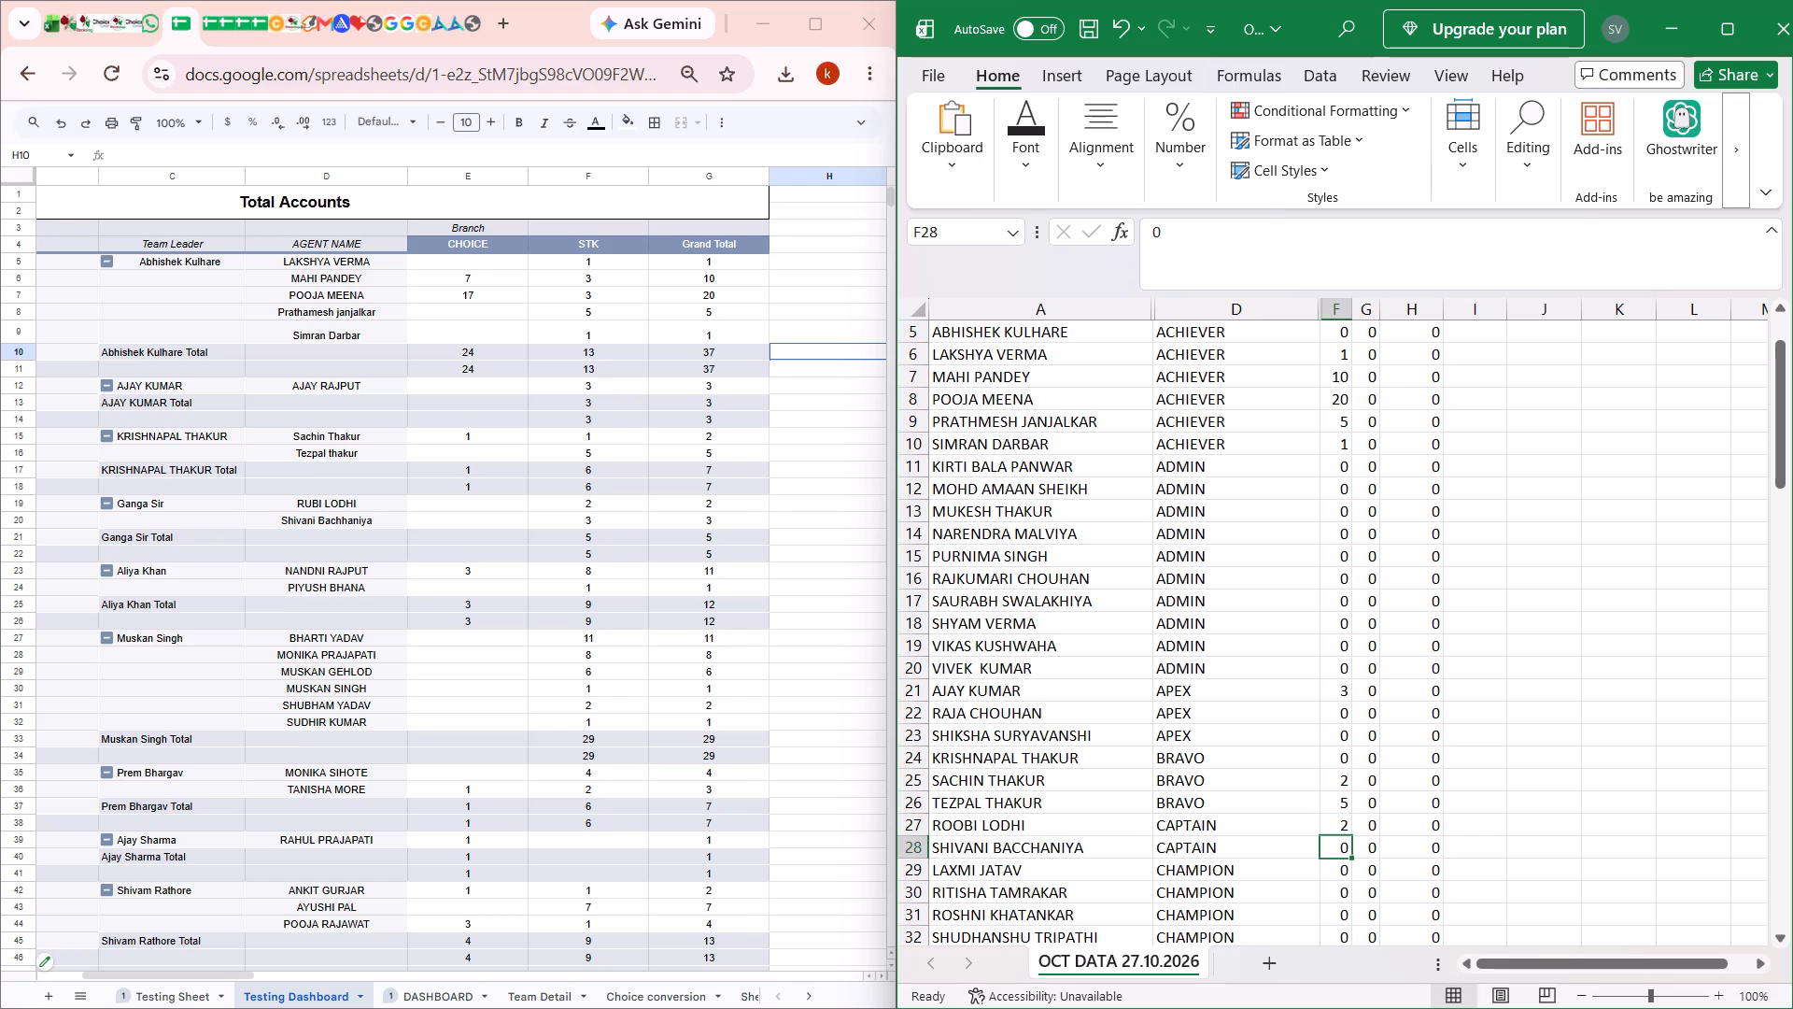
key("3")
key("Return")
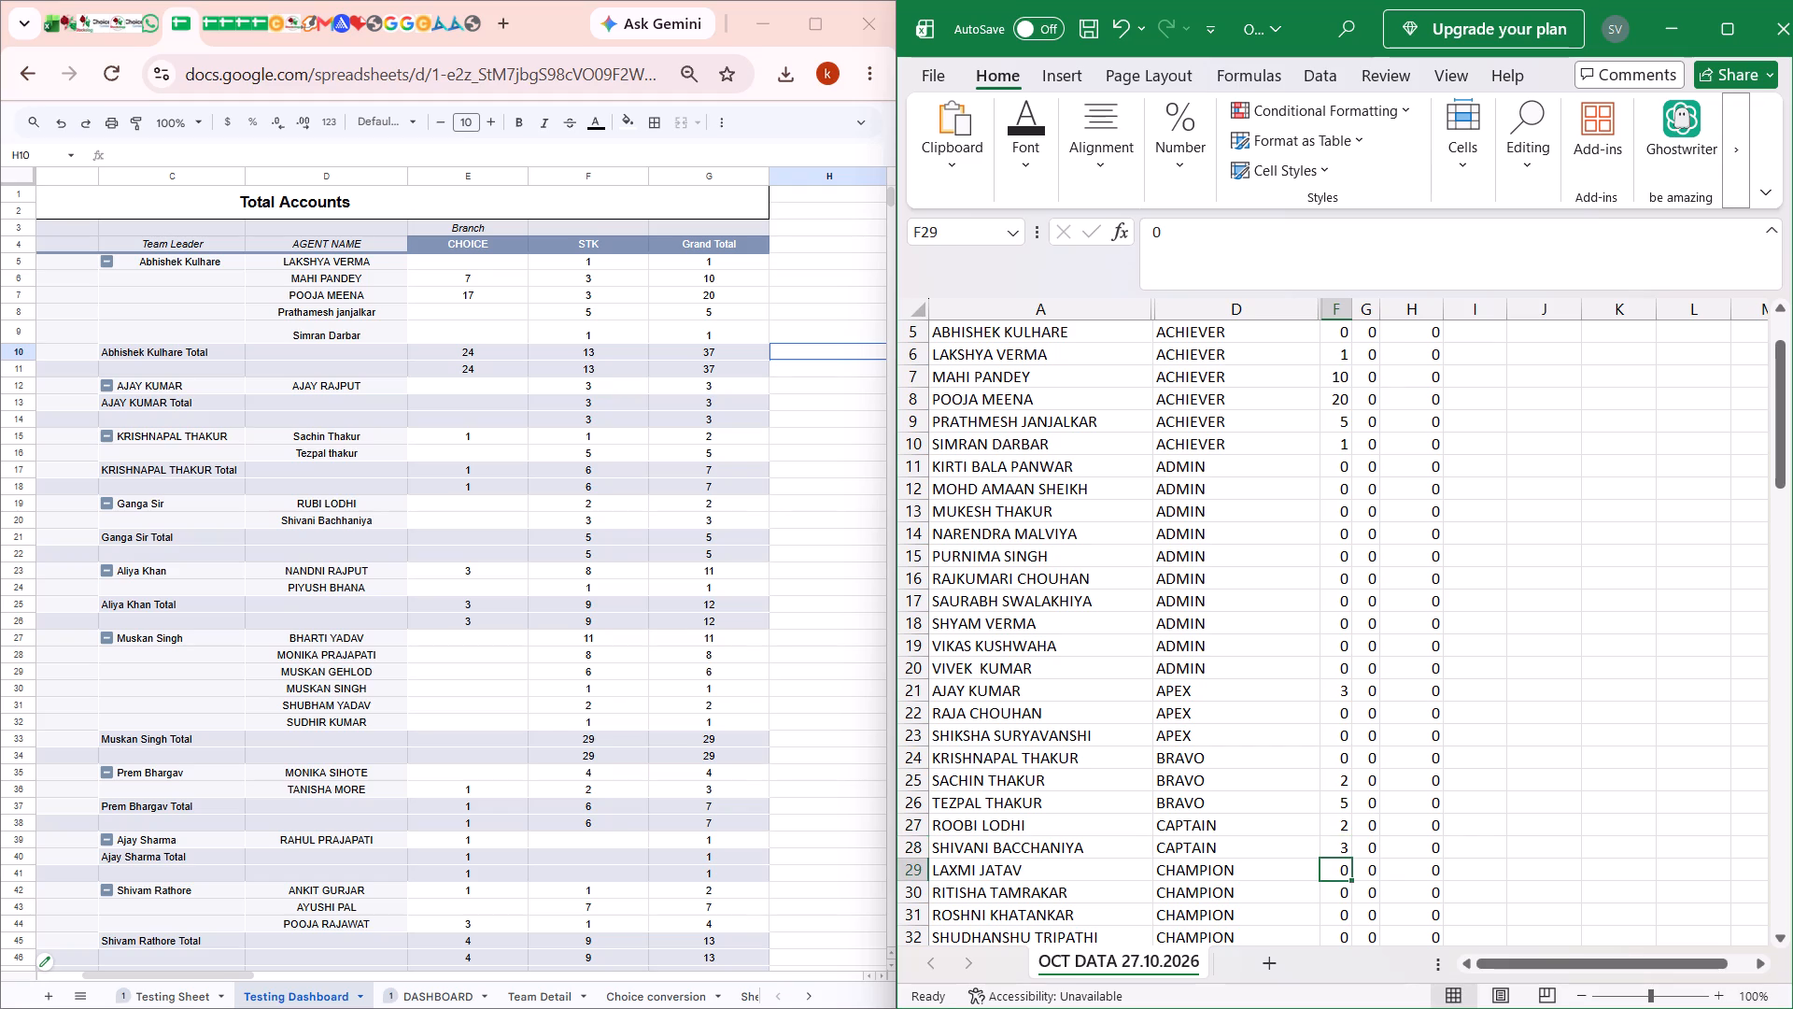
Set the acc value of the INFINITY team agent in row 56 to 11.
scroll(1334, 755, "down", 4)
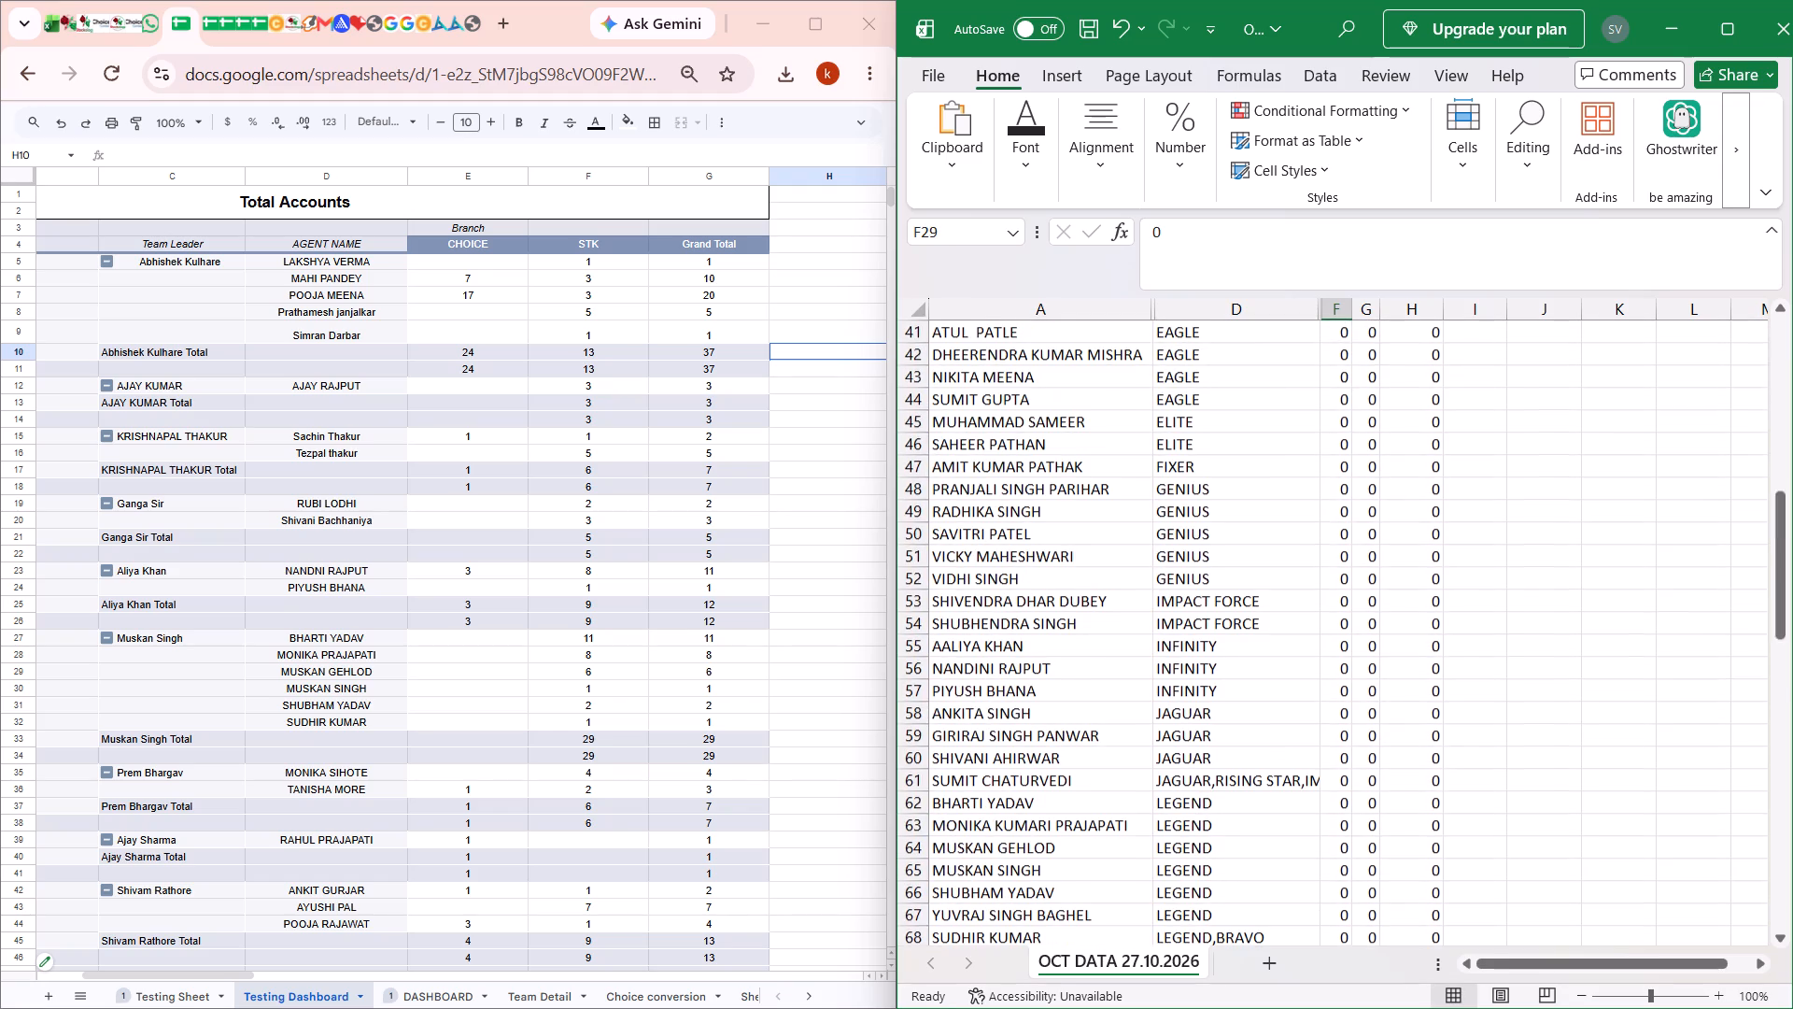
scroll(1334, 755, "down", 2)
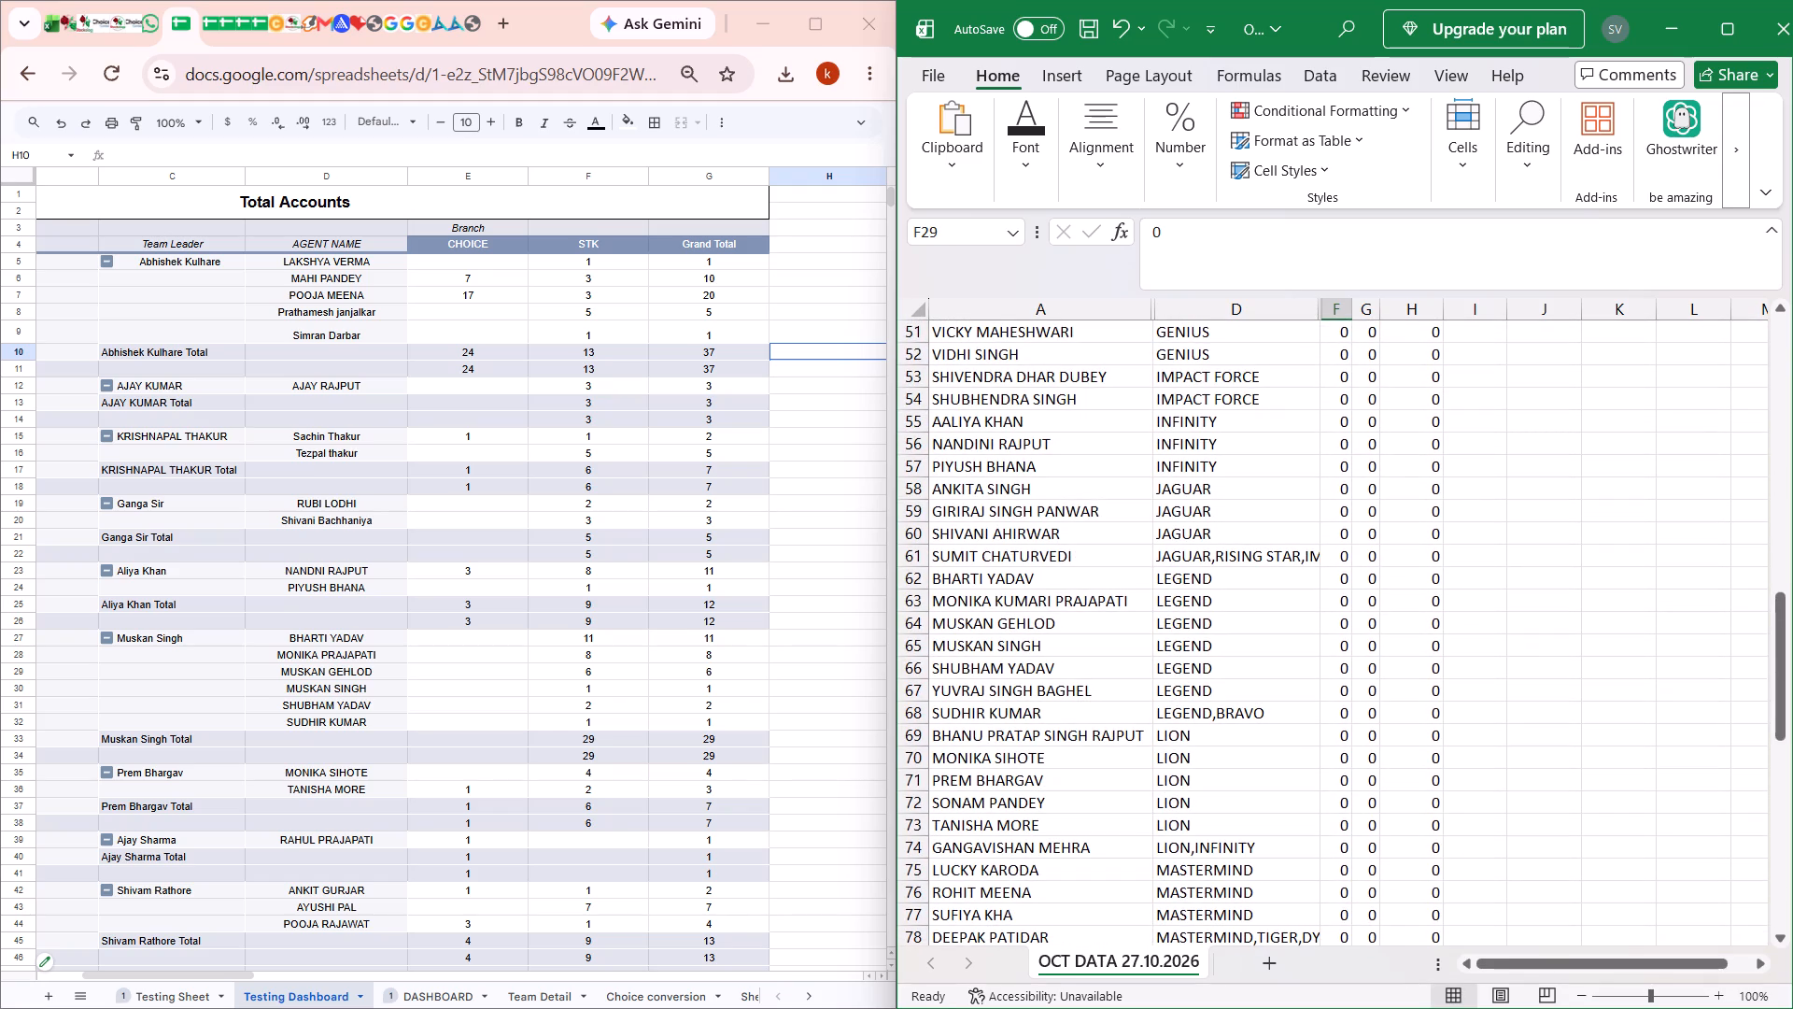
scroll(1338, 726, "up", 6)
scroll(755, 685, "right", 1)
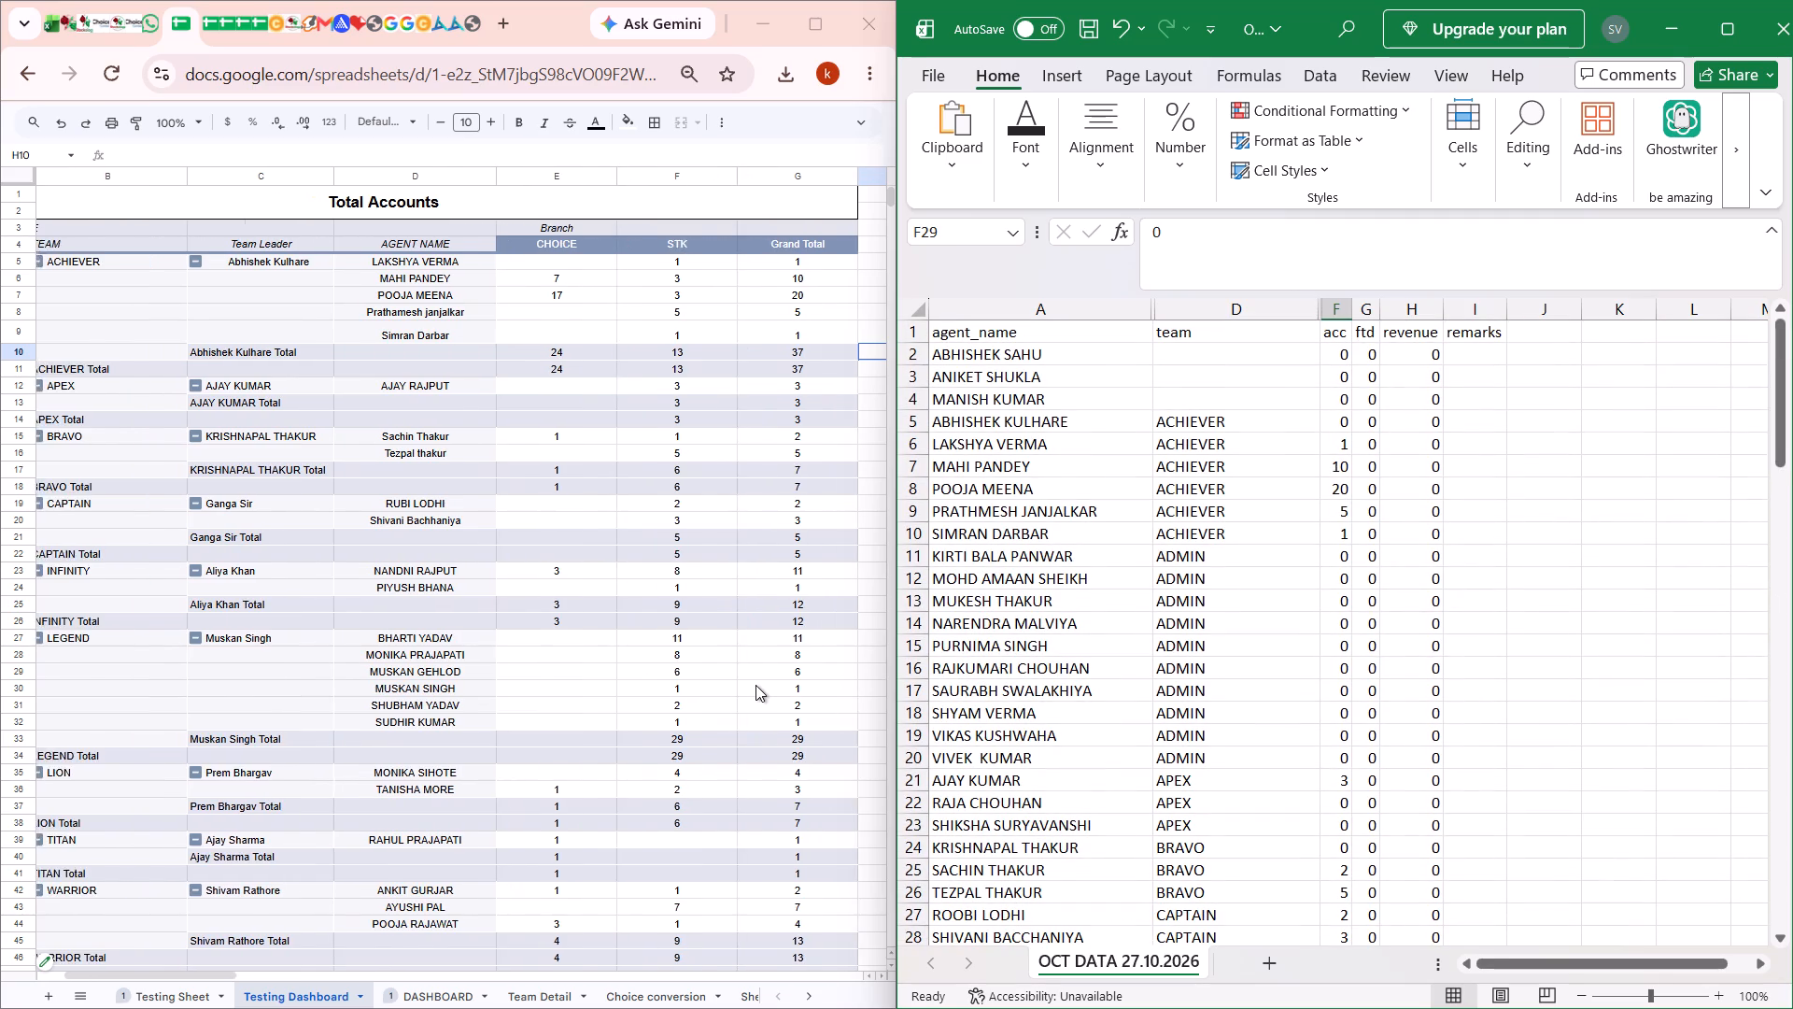
scroll(755, 685, "right", 1)
scroll(1243, 727, "down", 1)
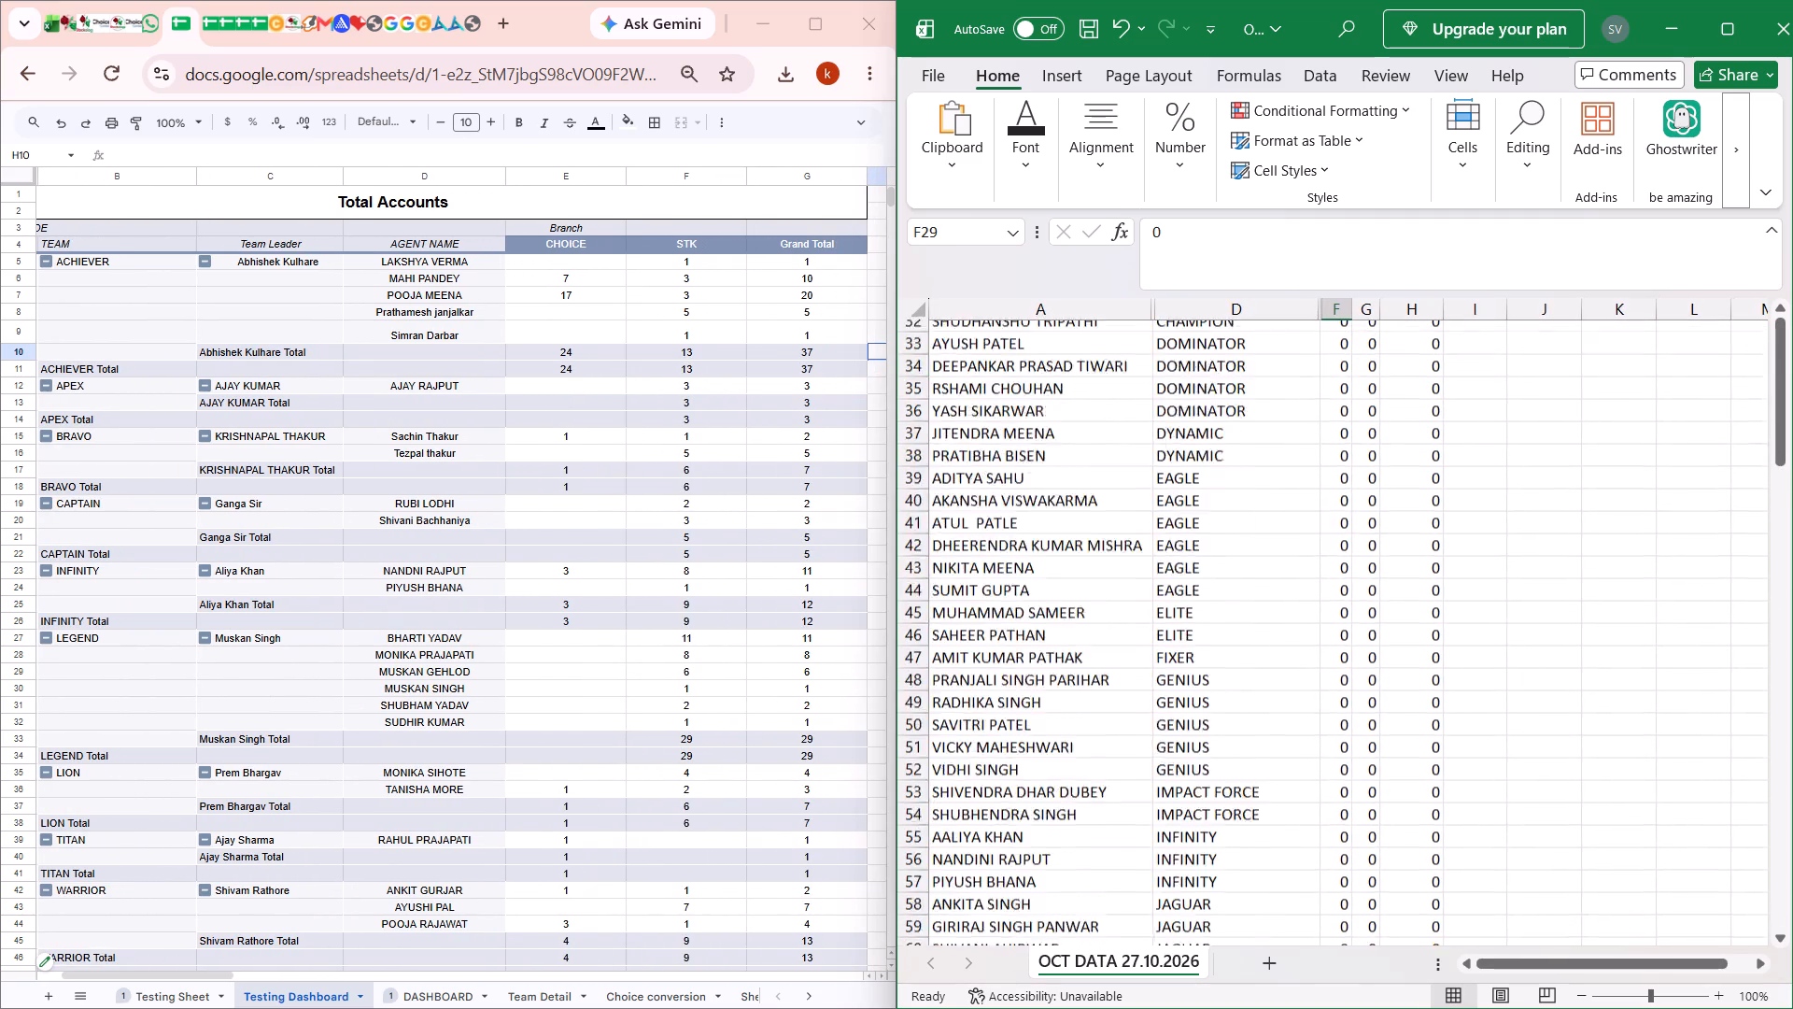
scroll(1243, 727, "down", 1)
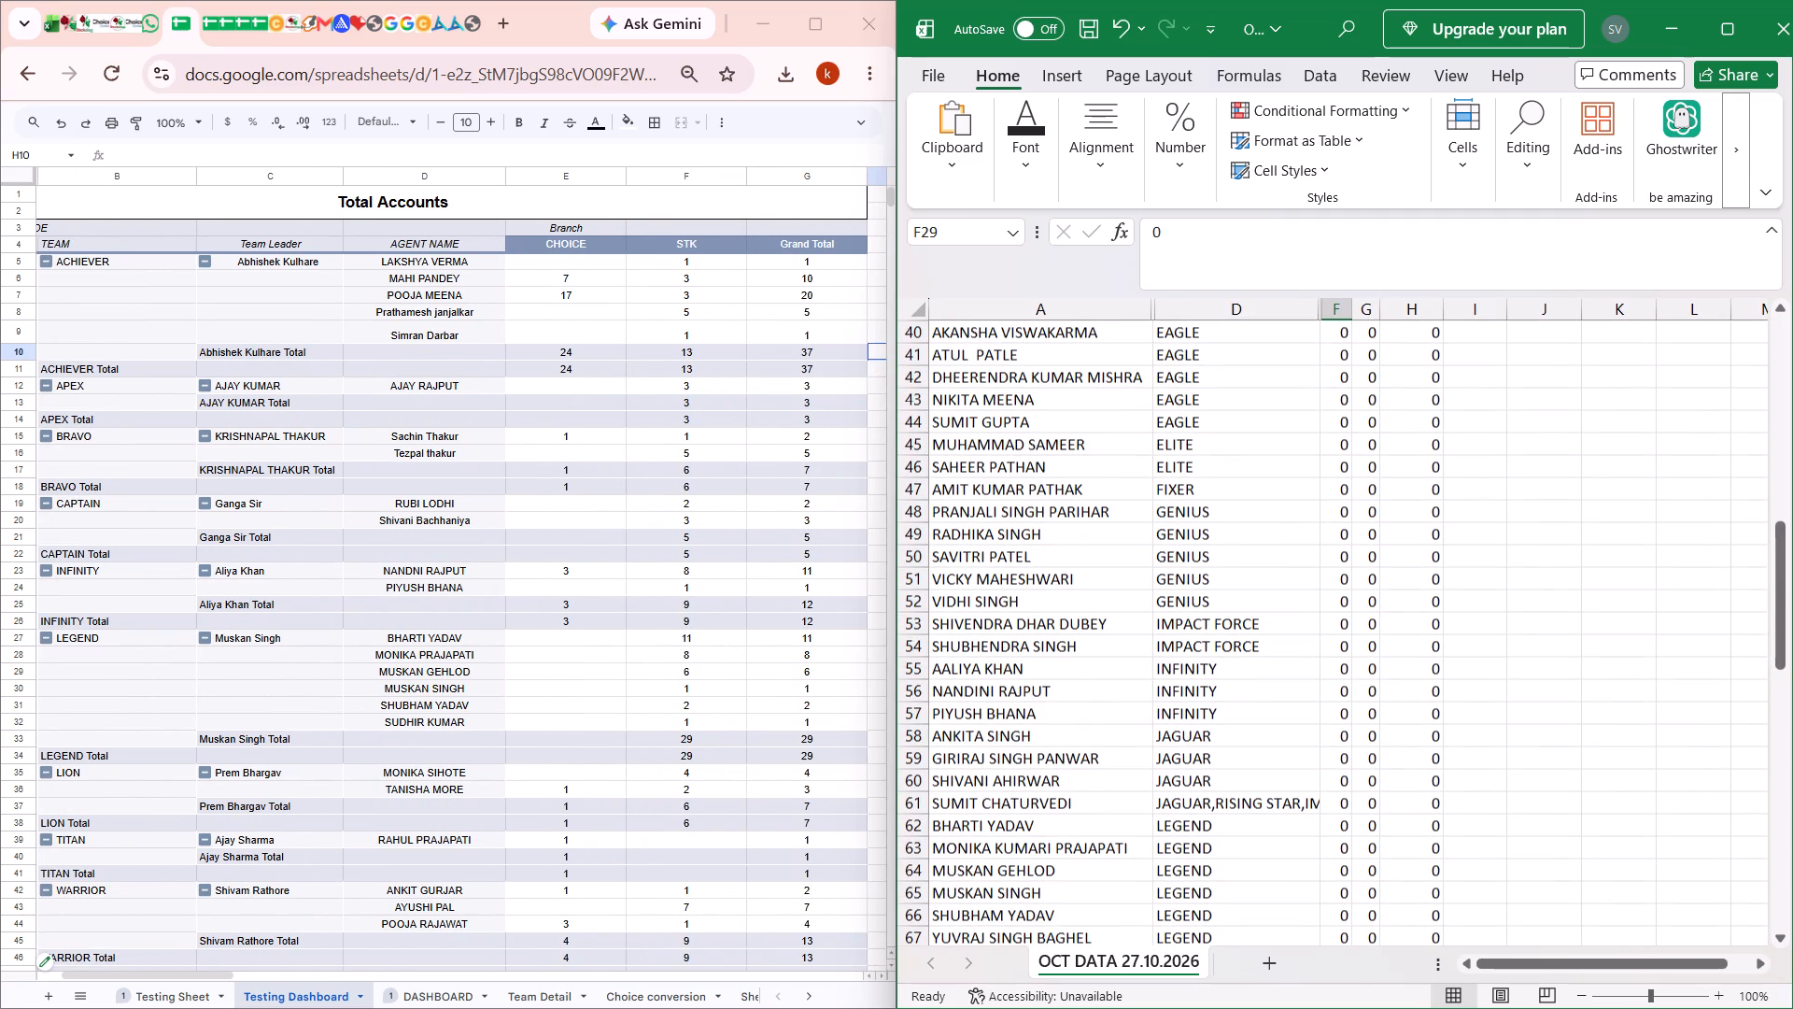
left_click(1331, 665)
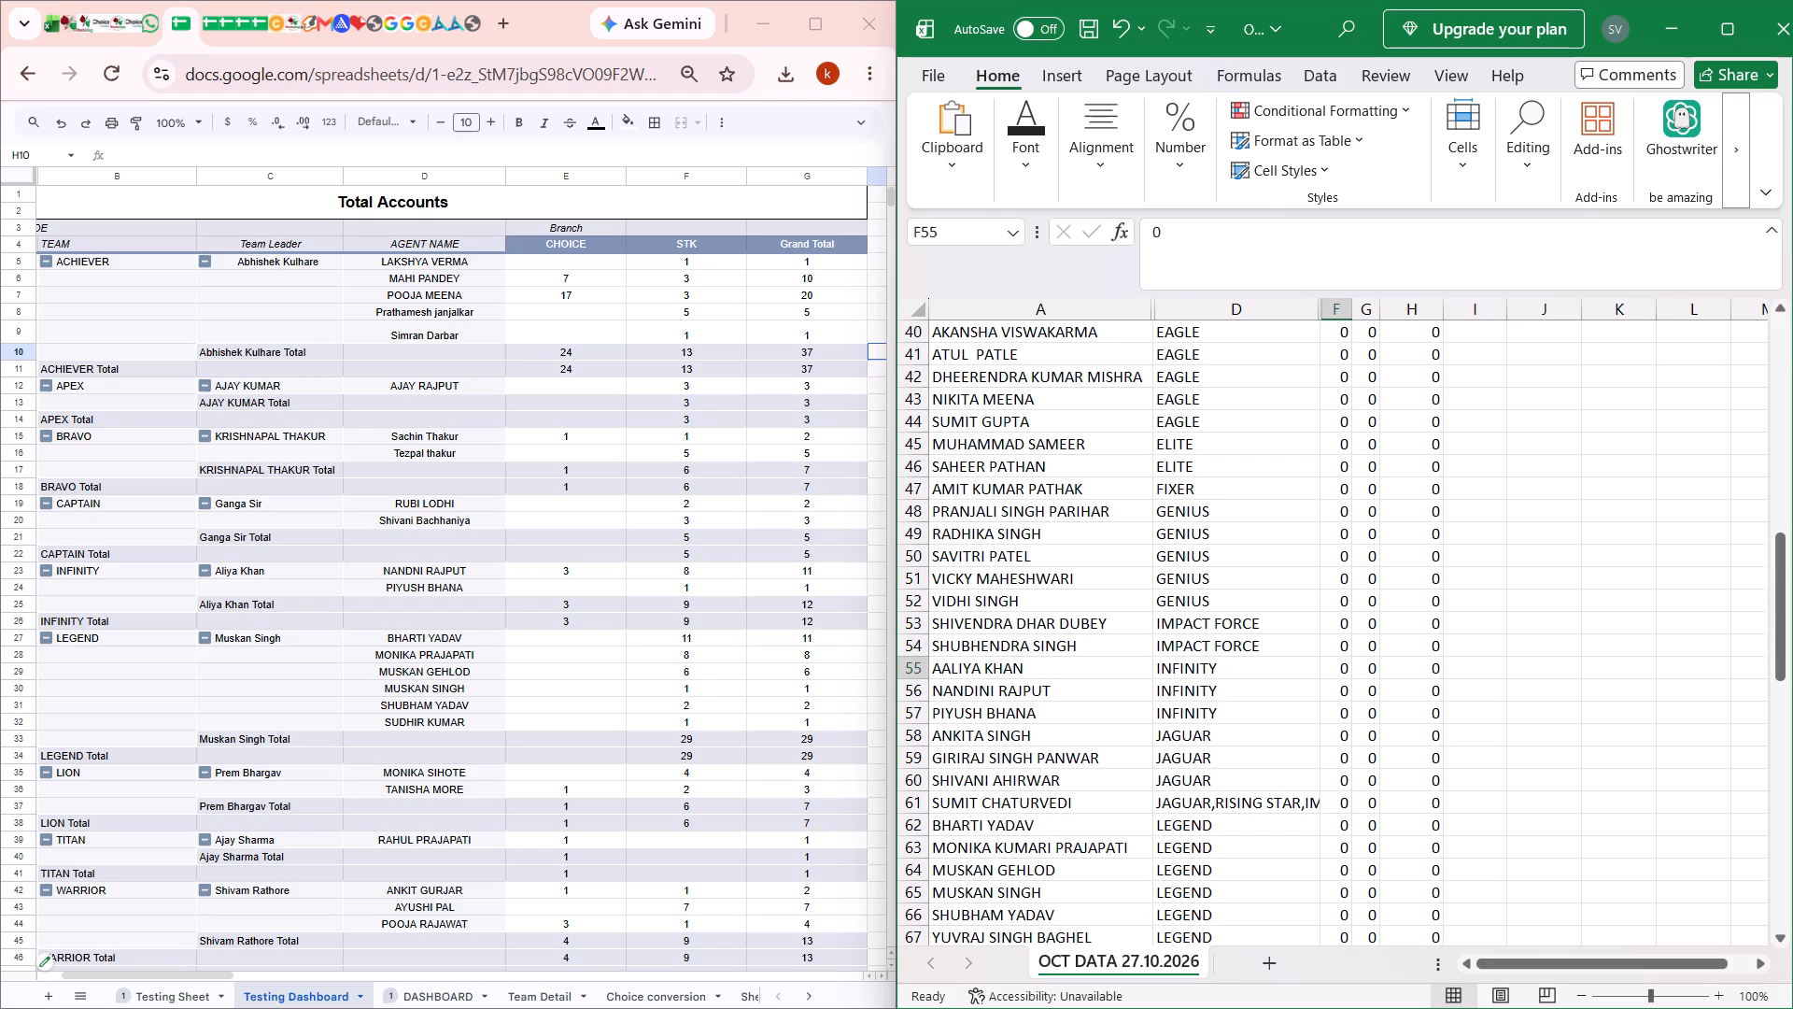
key("Return")
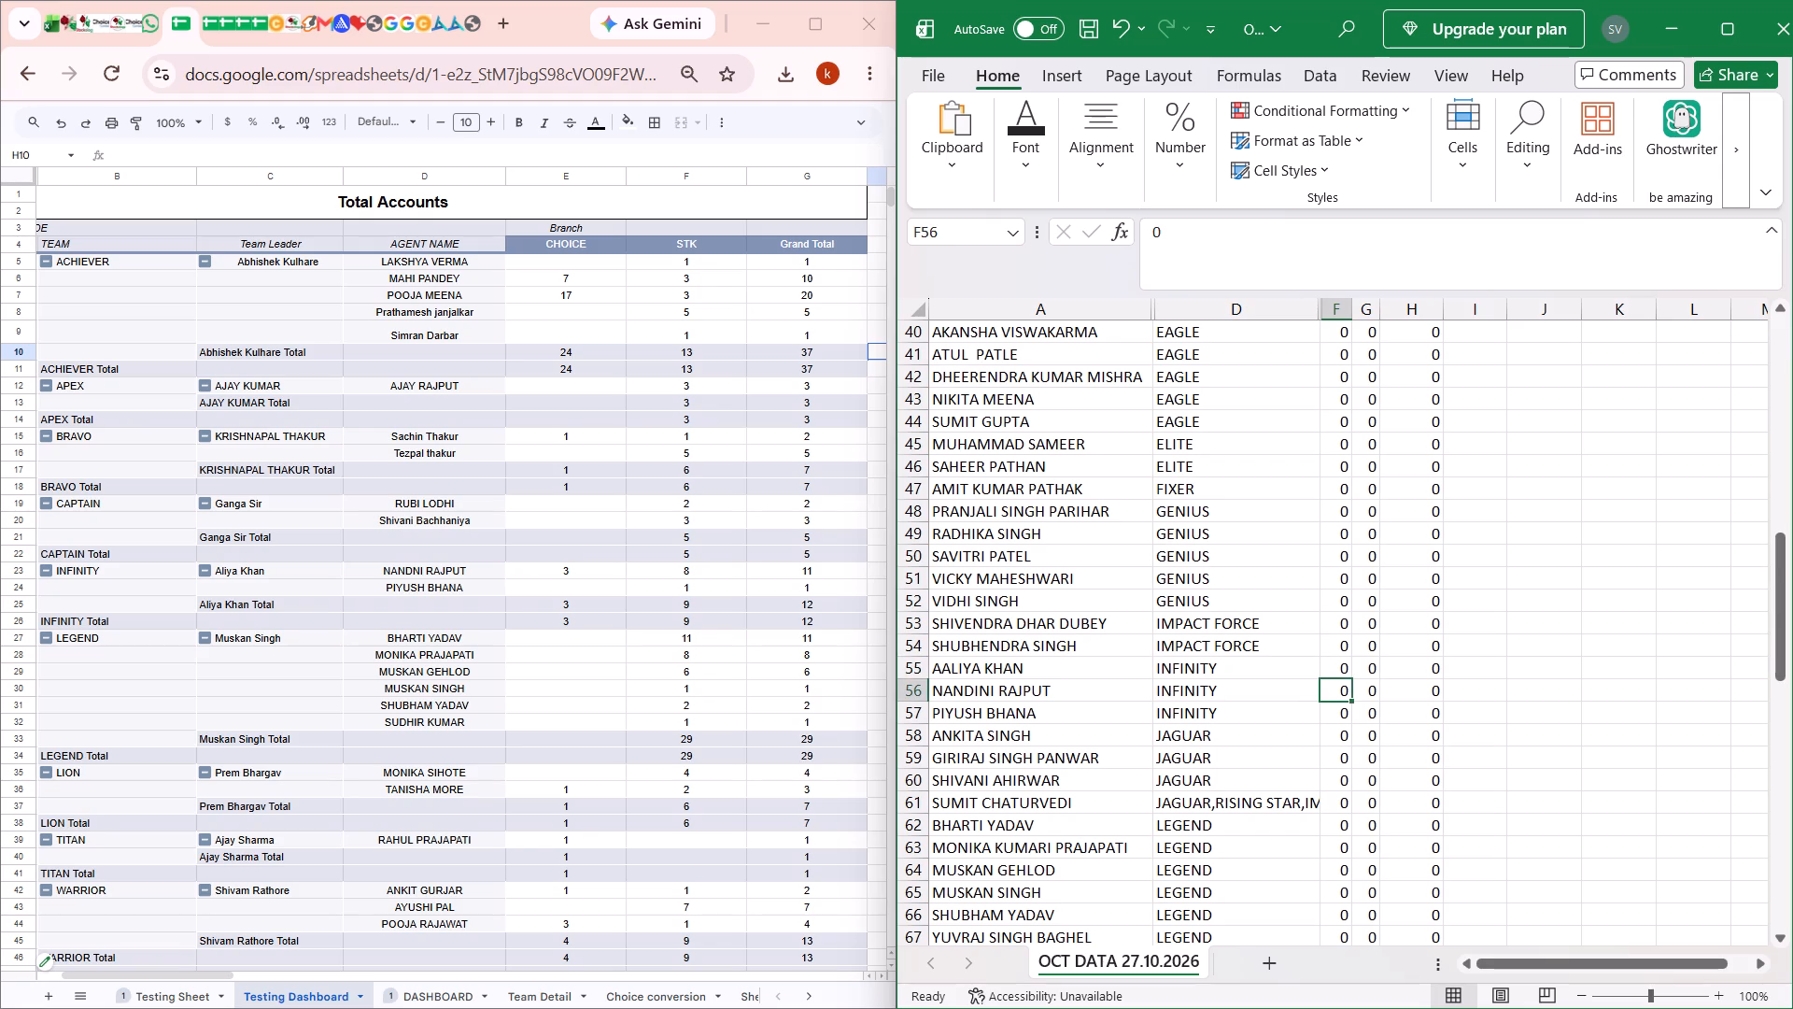
type("11")
key("Return")
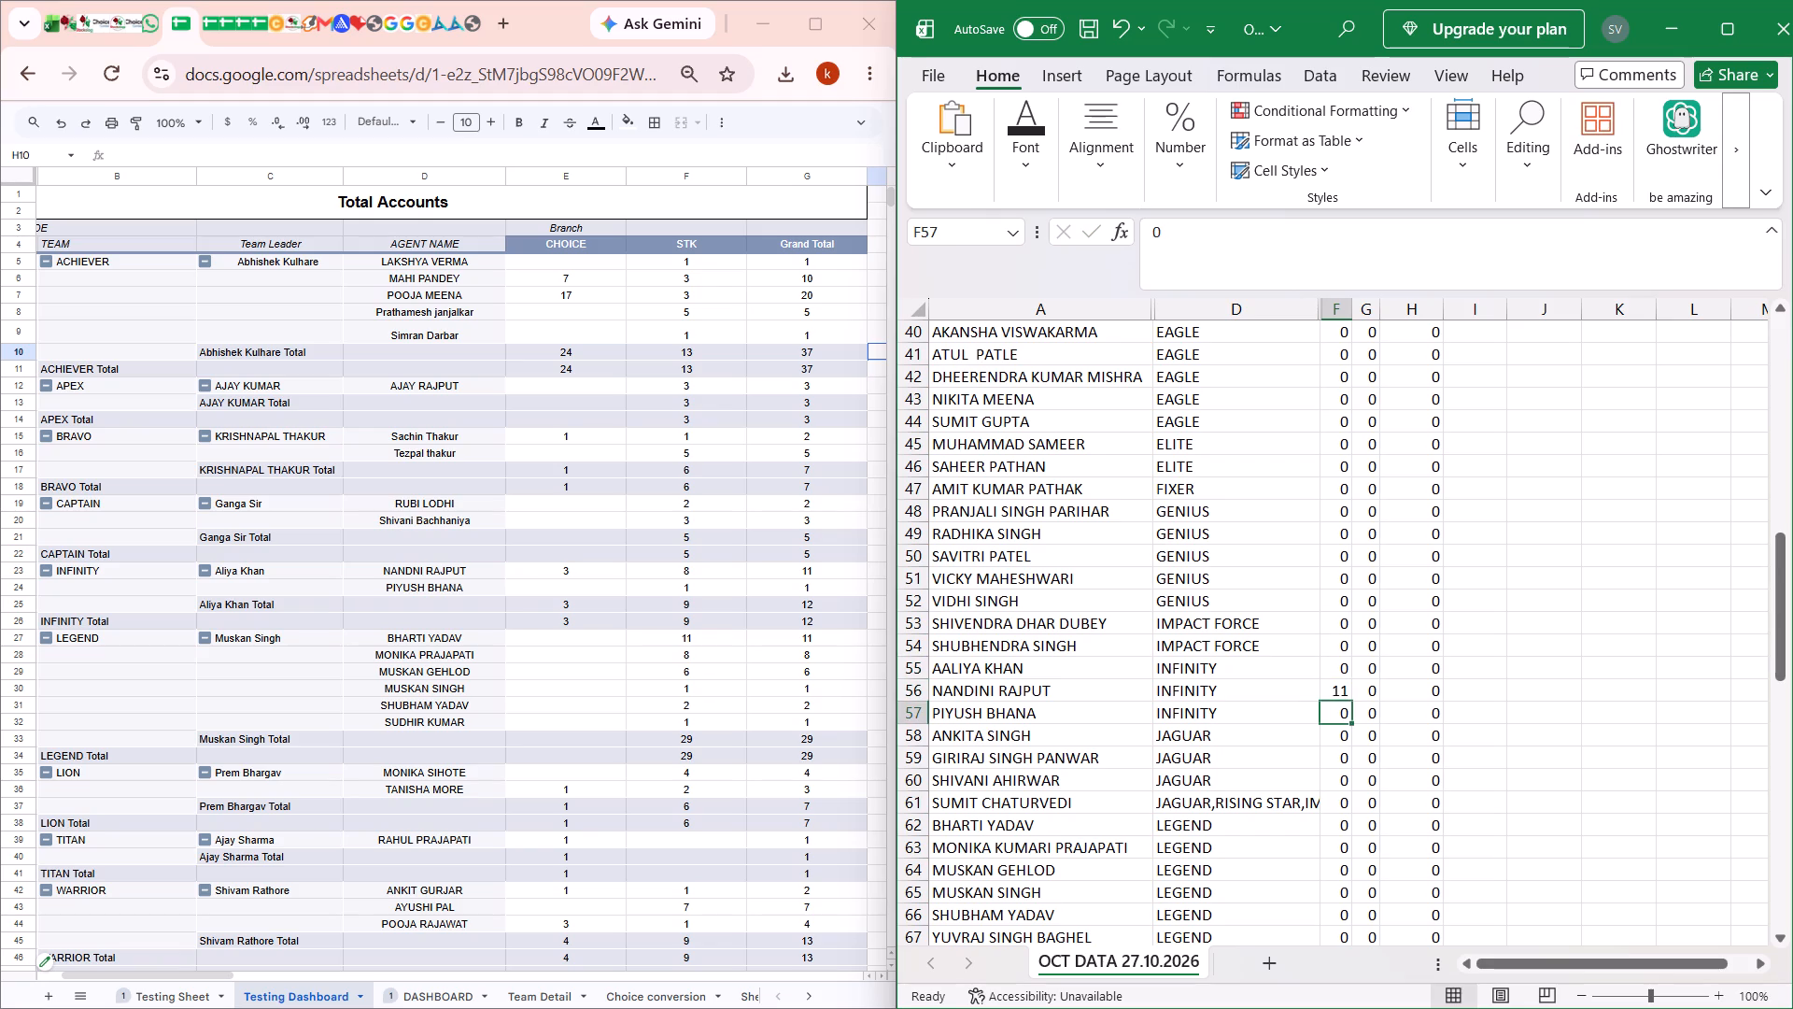
Set the acc value of the second INFINITY agent with a grand total, in row 57, to 1.
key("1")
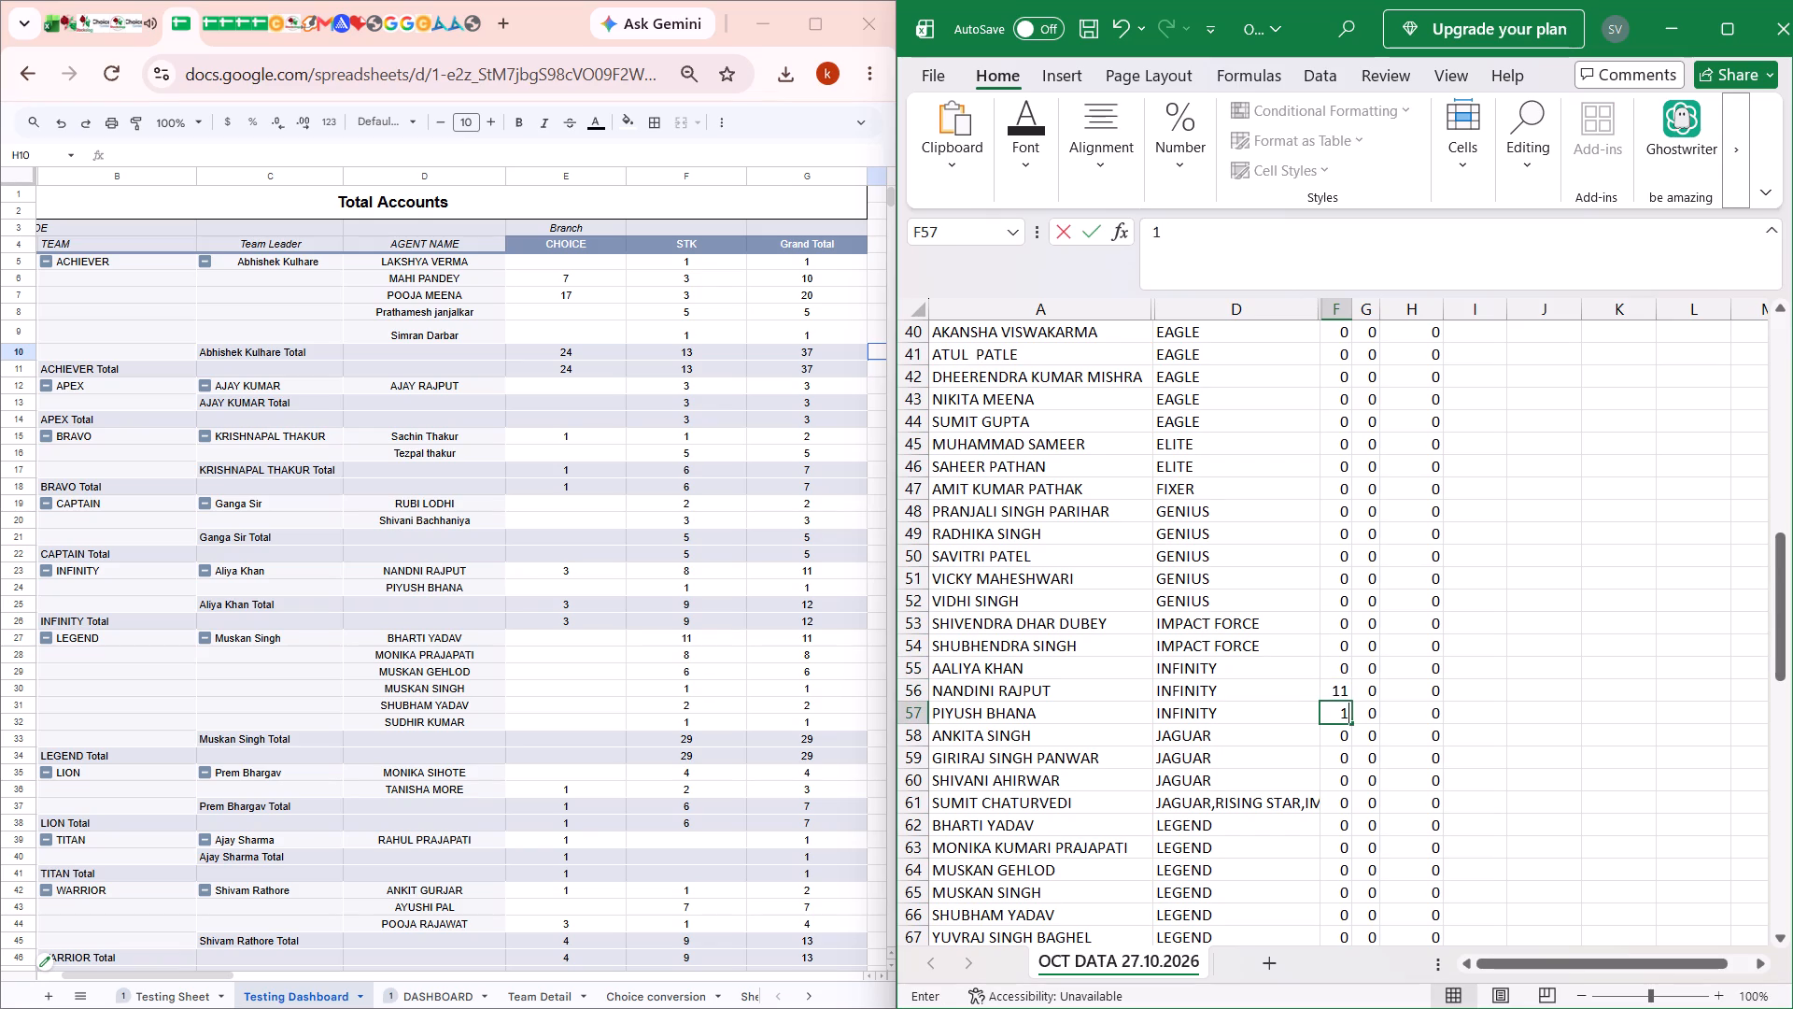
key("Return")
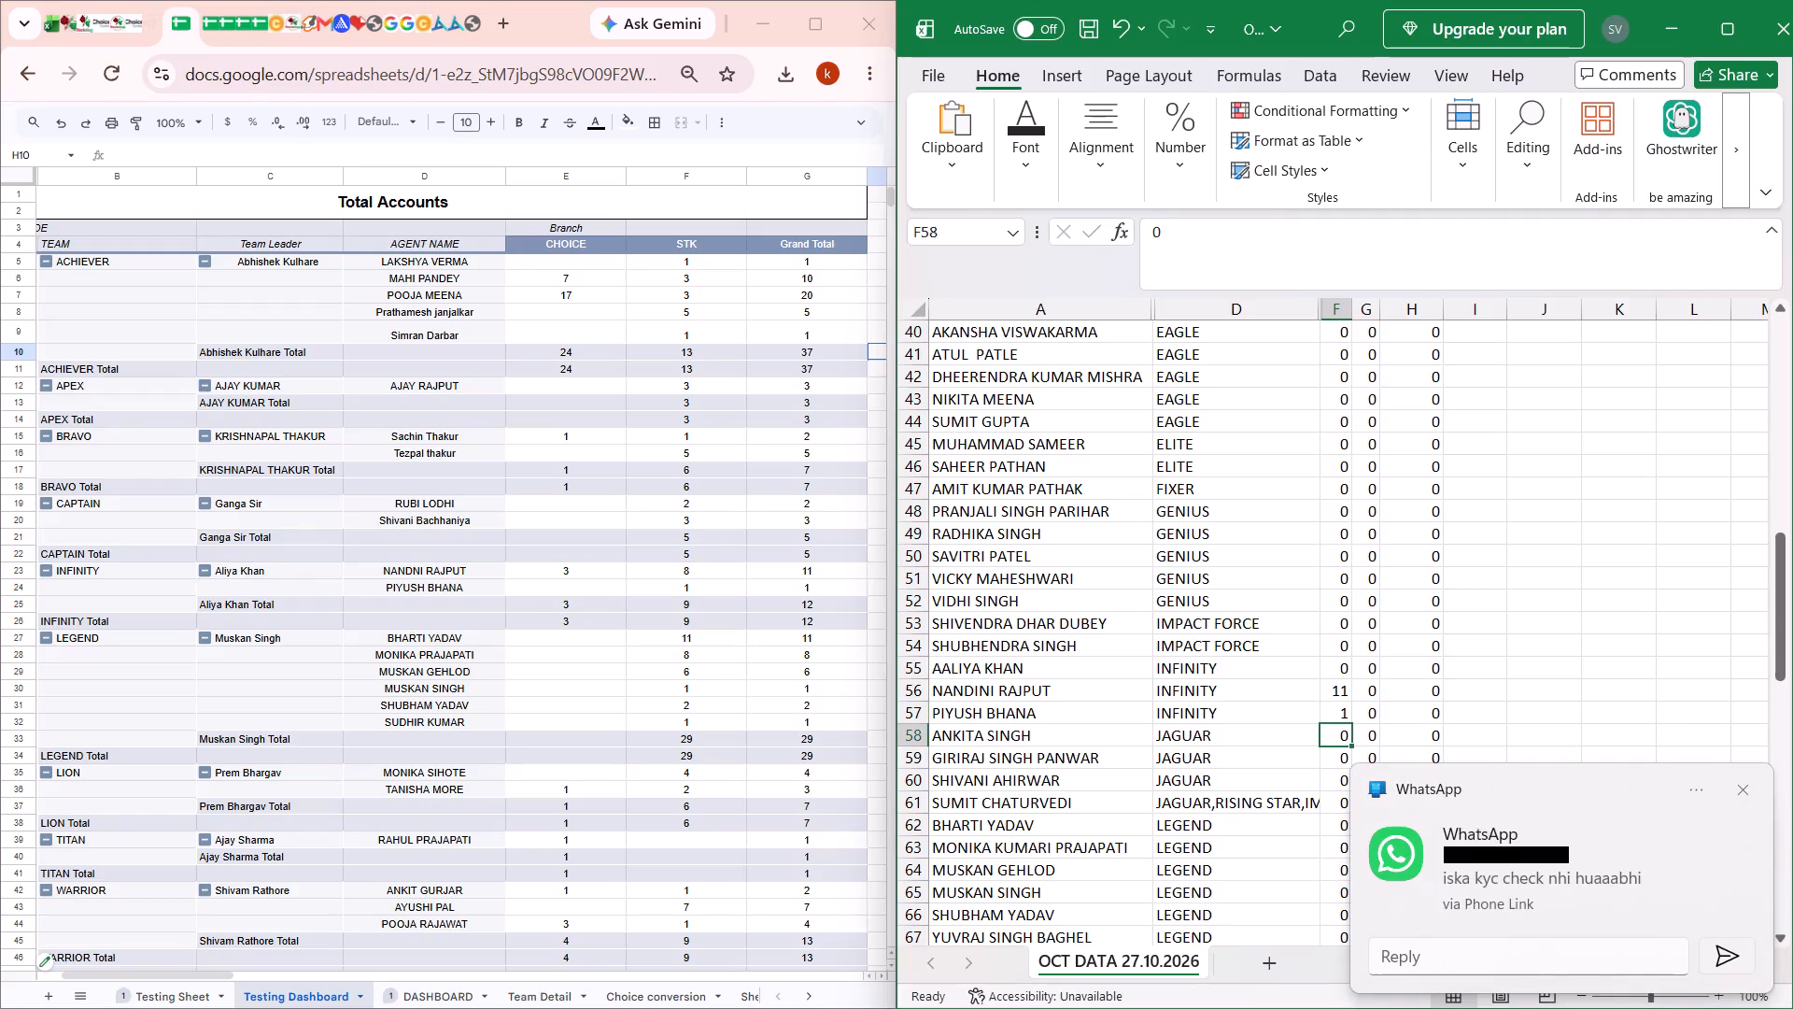
Dismiss the WhatsApp notifications covering the worksheet.
left_click(1744, 794)
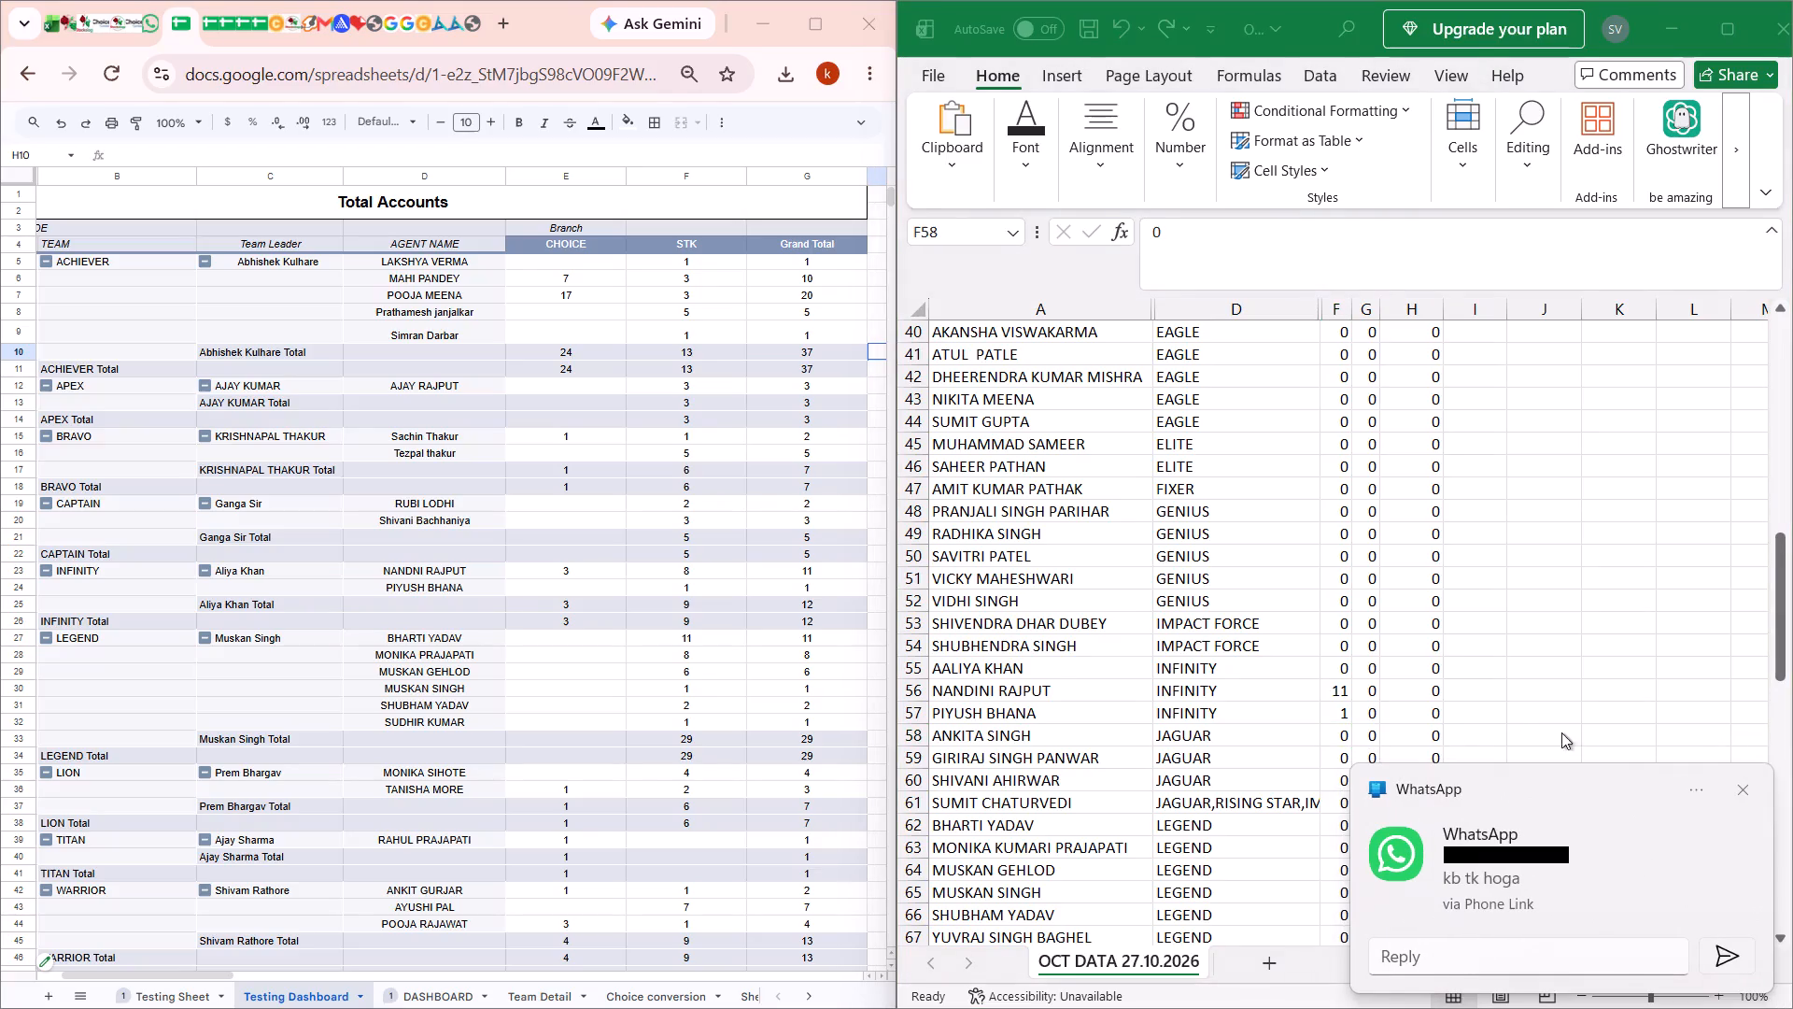
left_click(1743, 794)
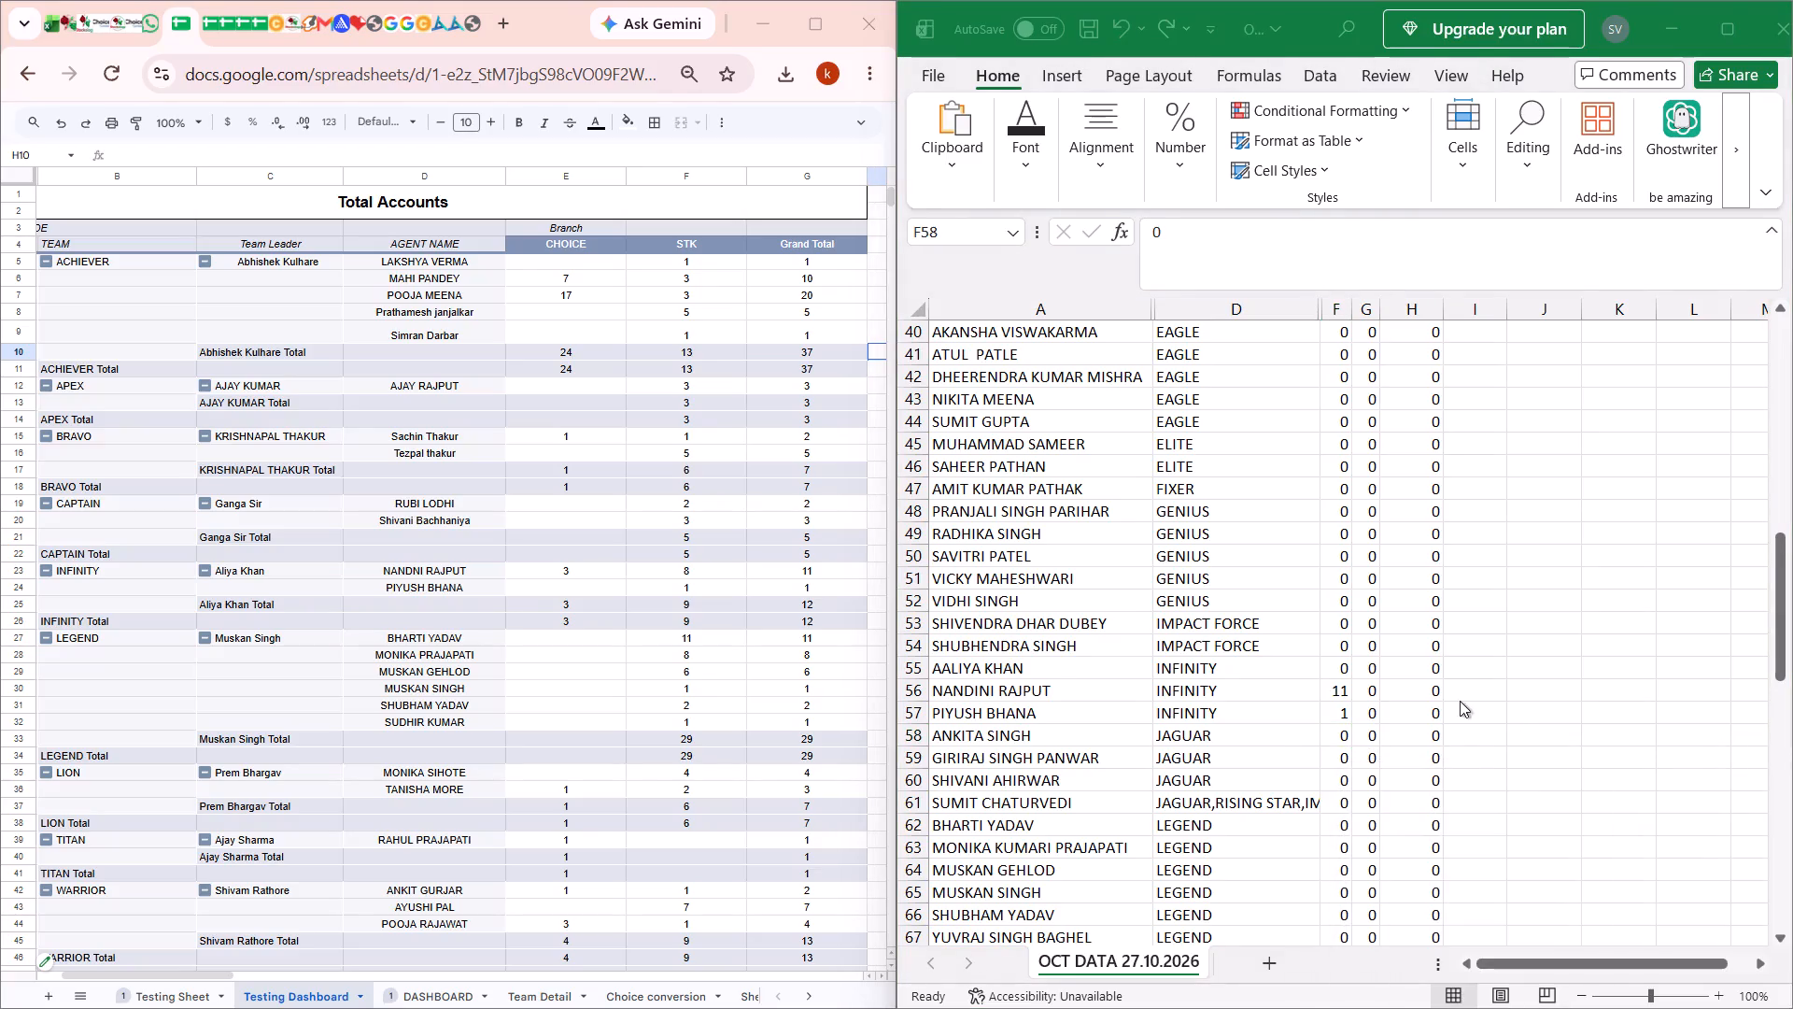
Go to the acc cell of the first LEGEND team agent in row 62 for entering the grand total.
left_click(1343, 774)
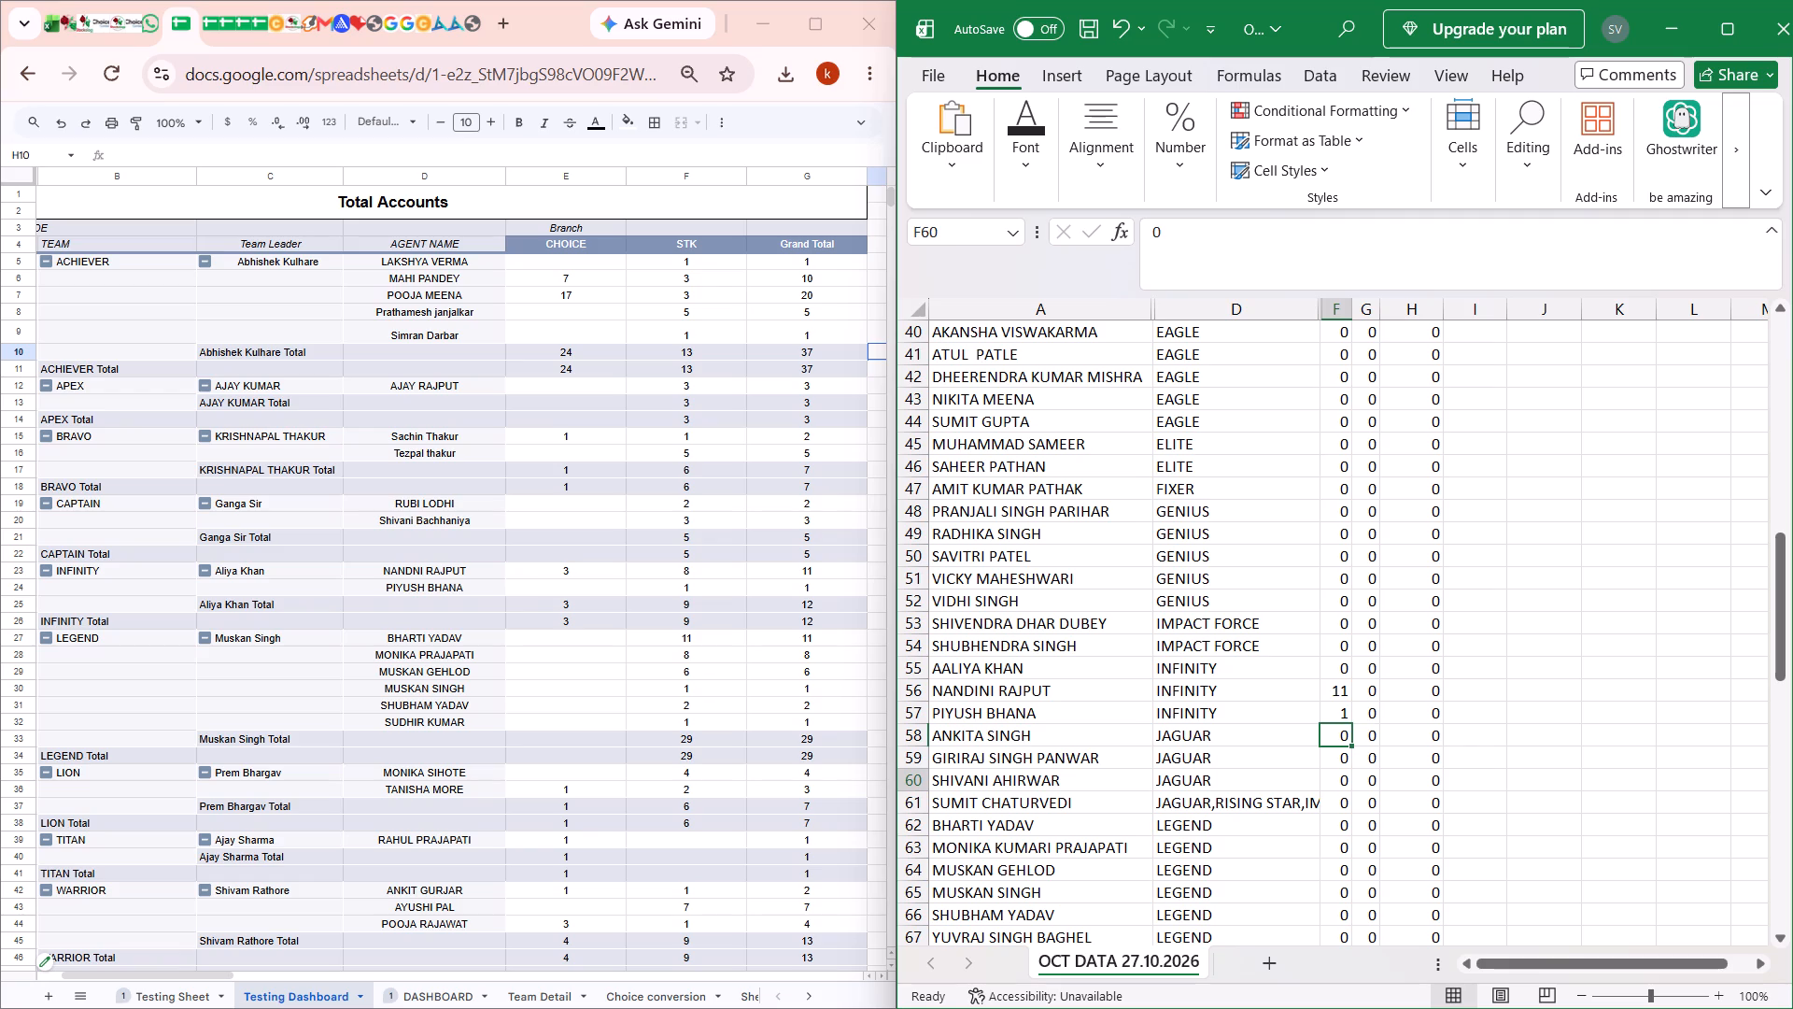
left_click(1338, 828)
scroll(1338, 828, "down", 1)
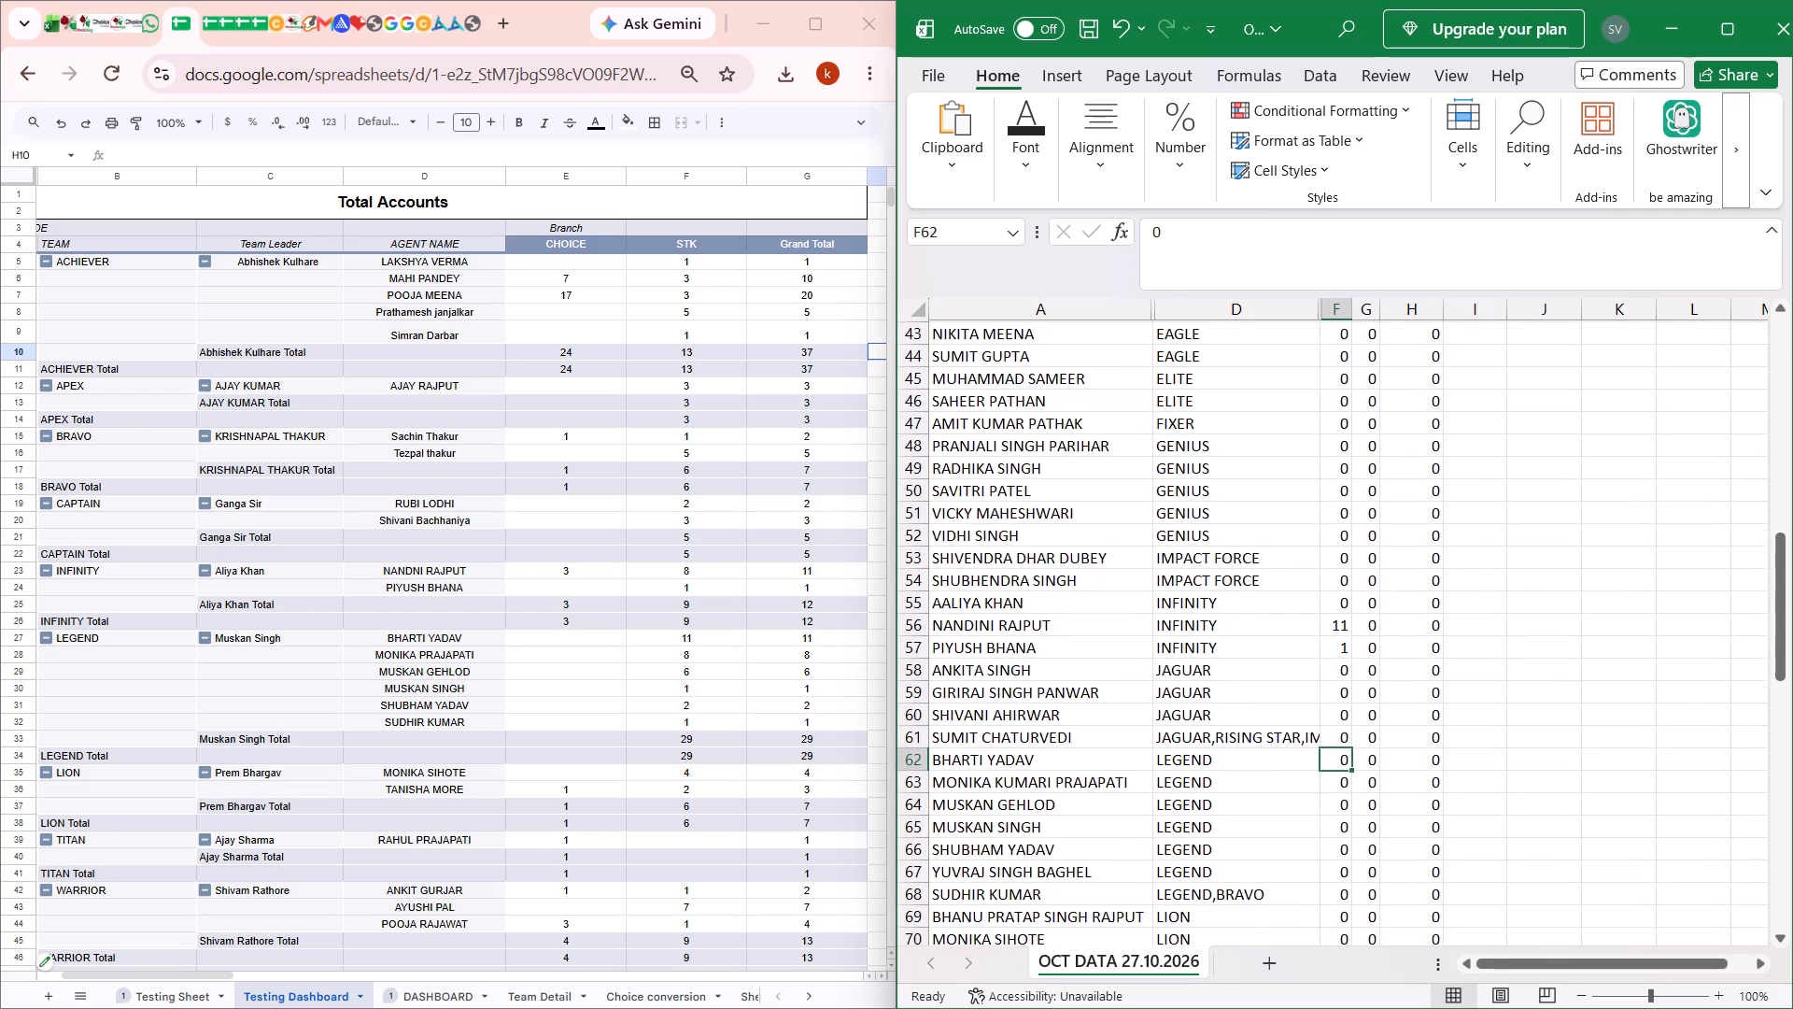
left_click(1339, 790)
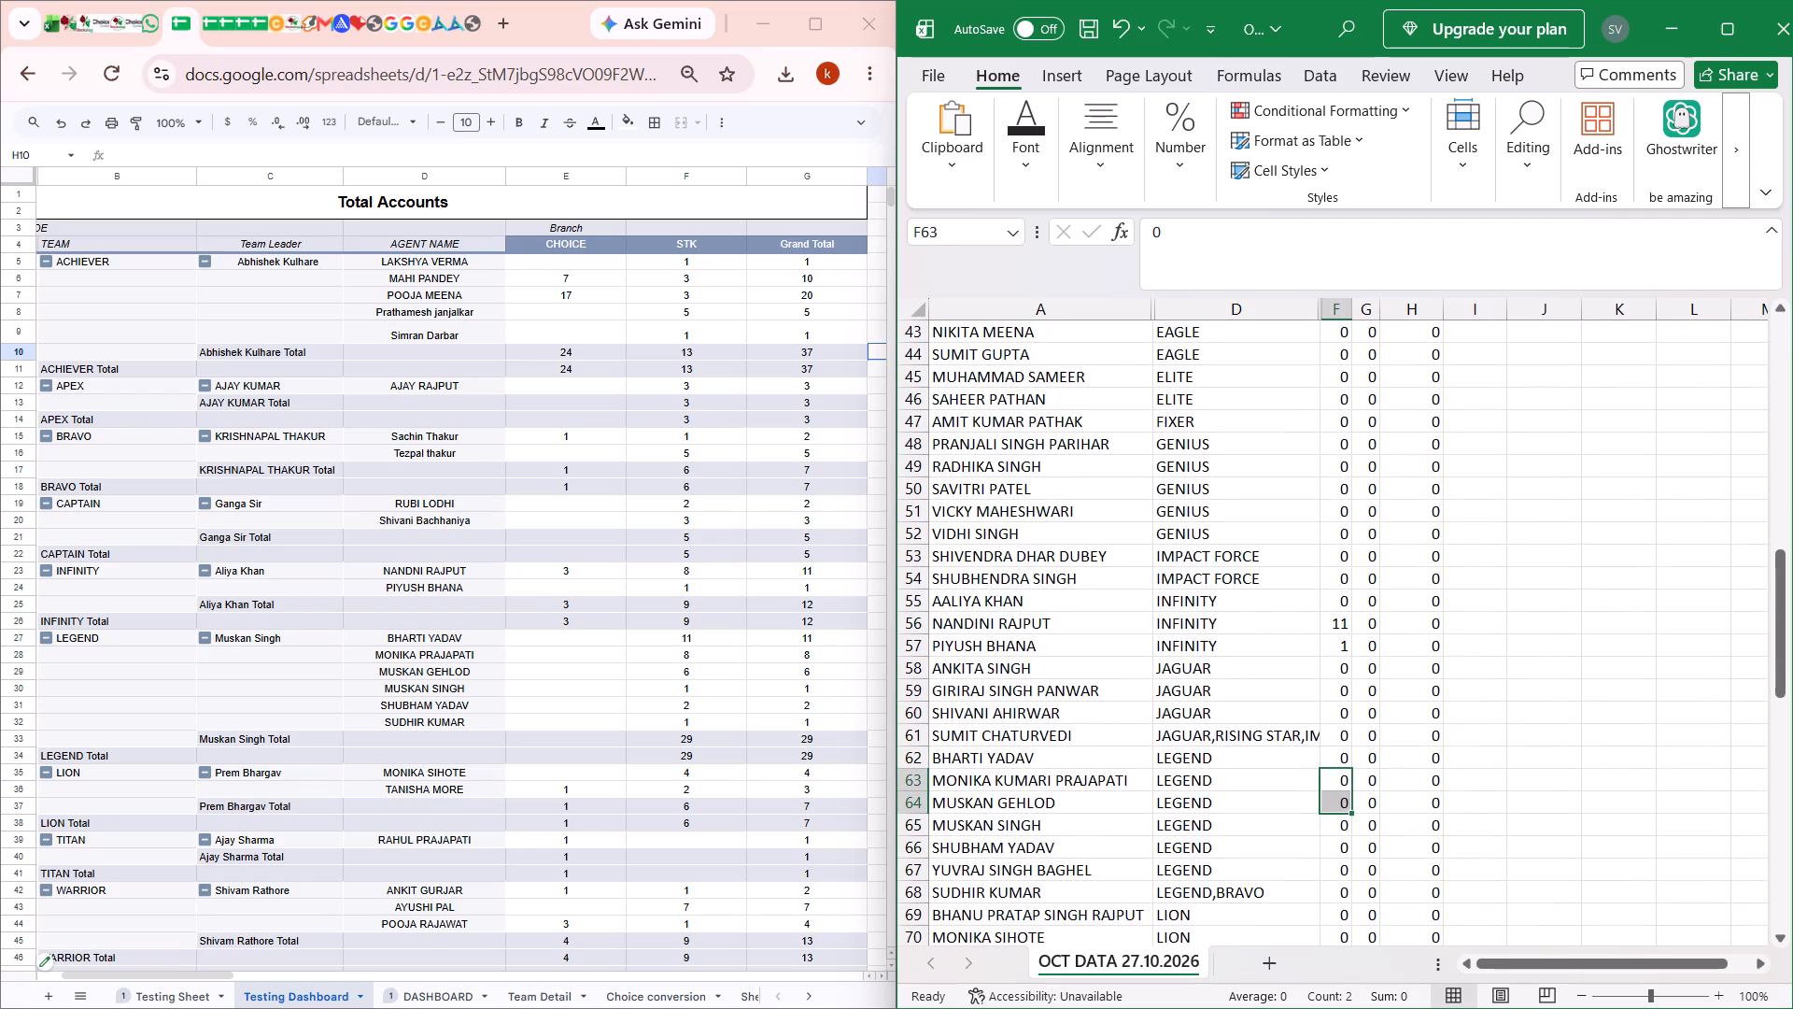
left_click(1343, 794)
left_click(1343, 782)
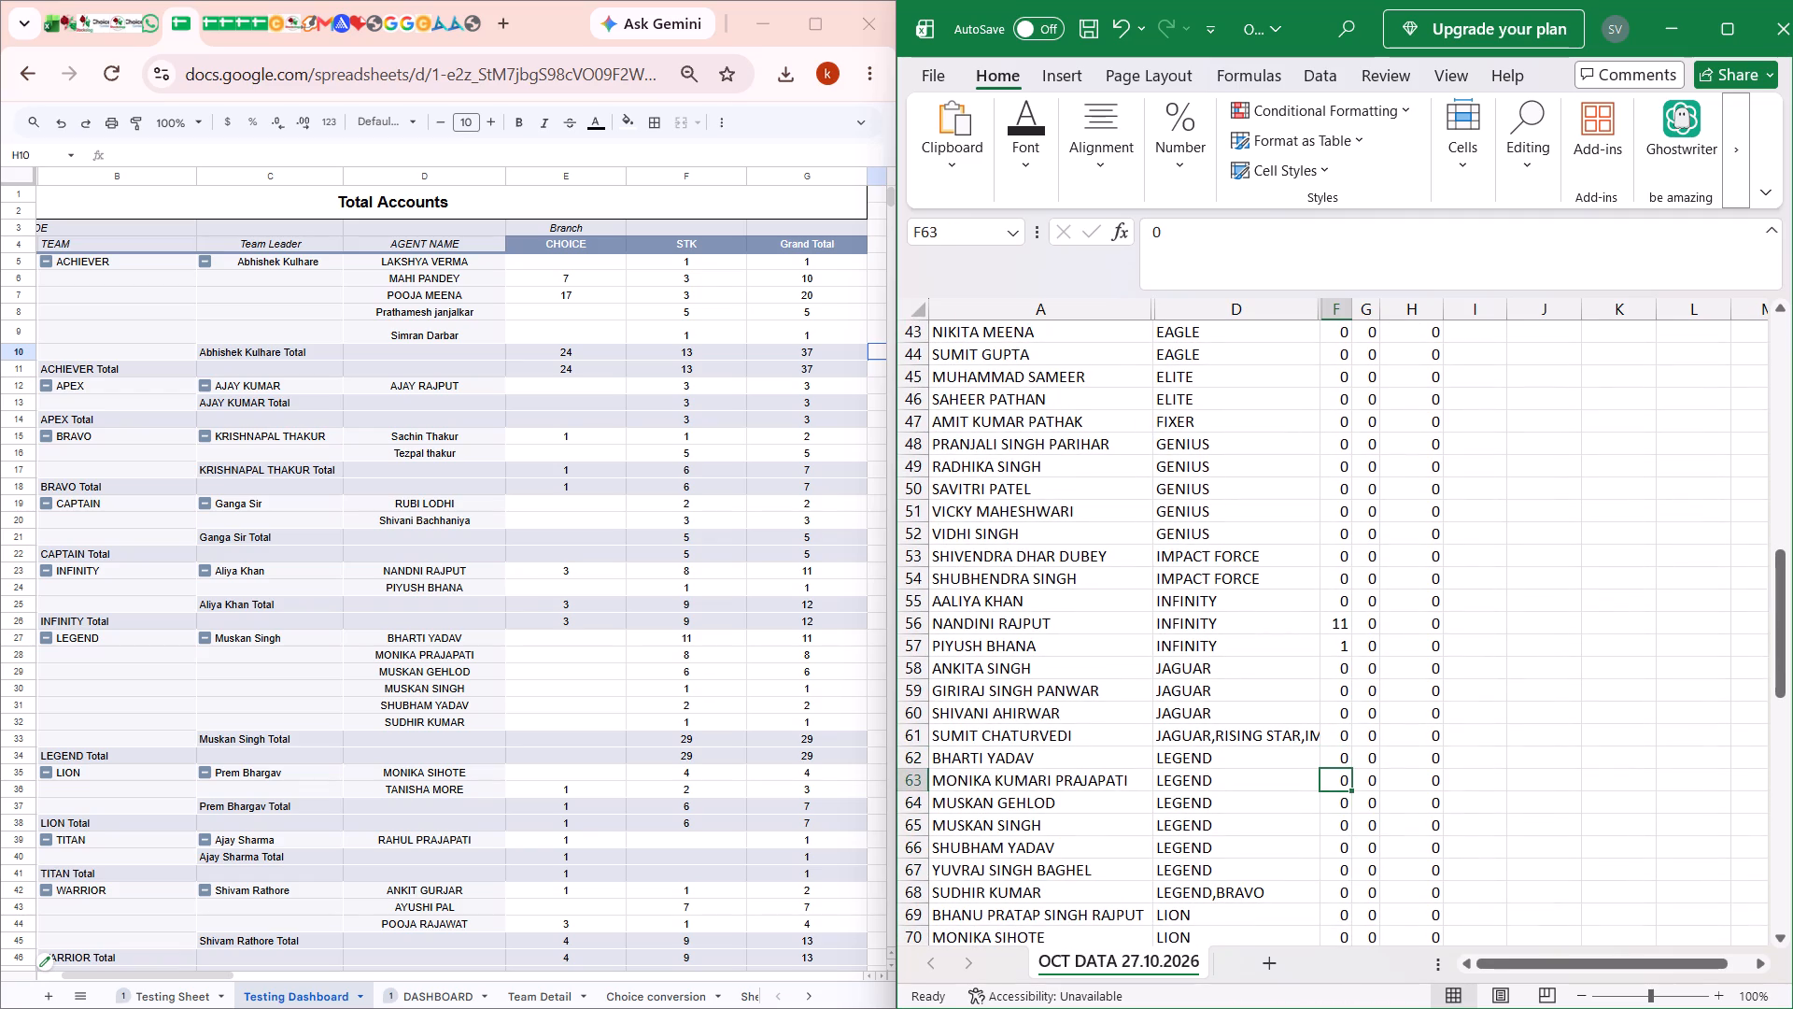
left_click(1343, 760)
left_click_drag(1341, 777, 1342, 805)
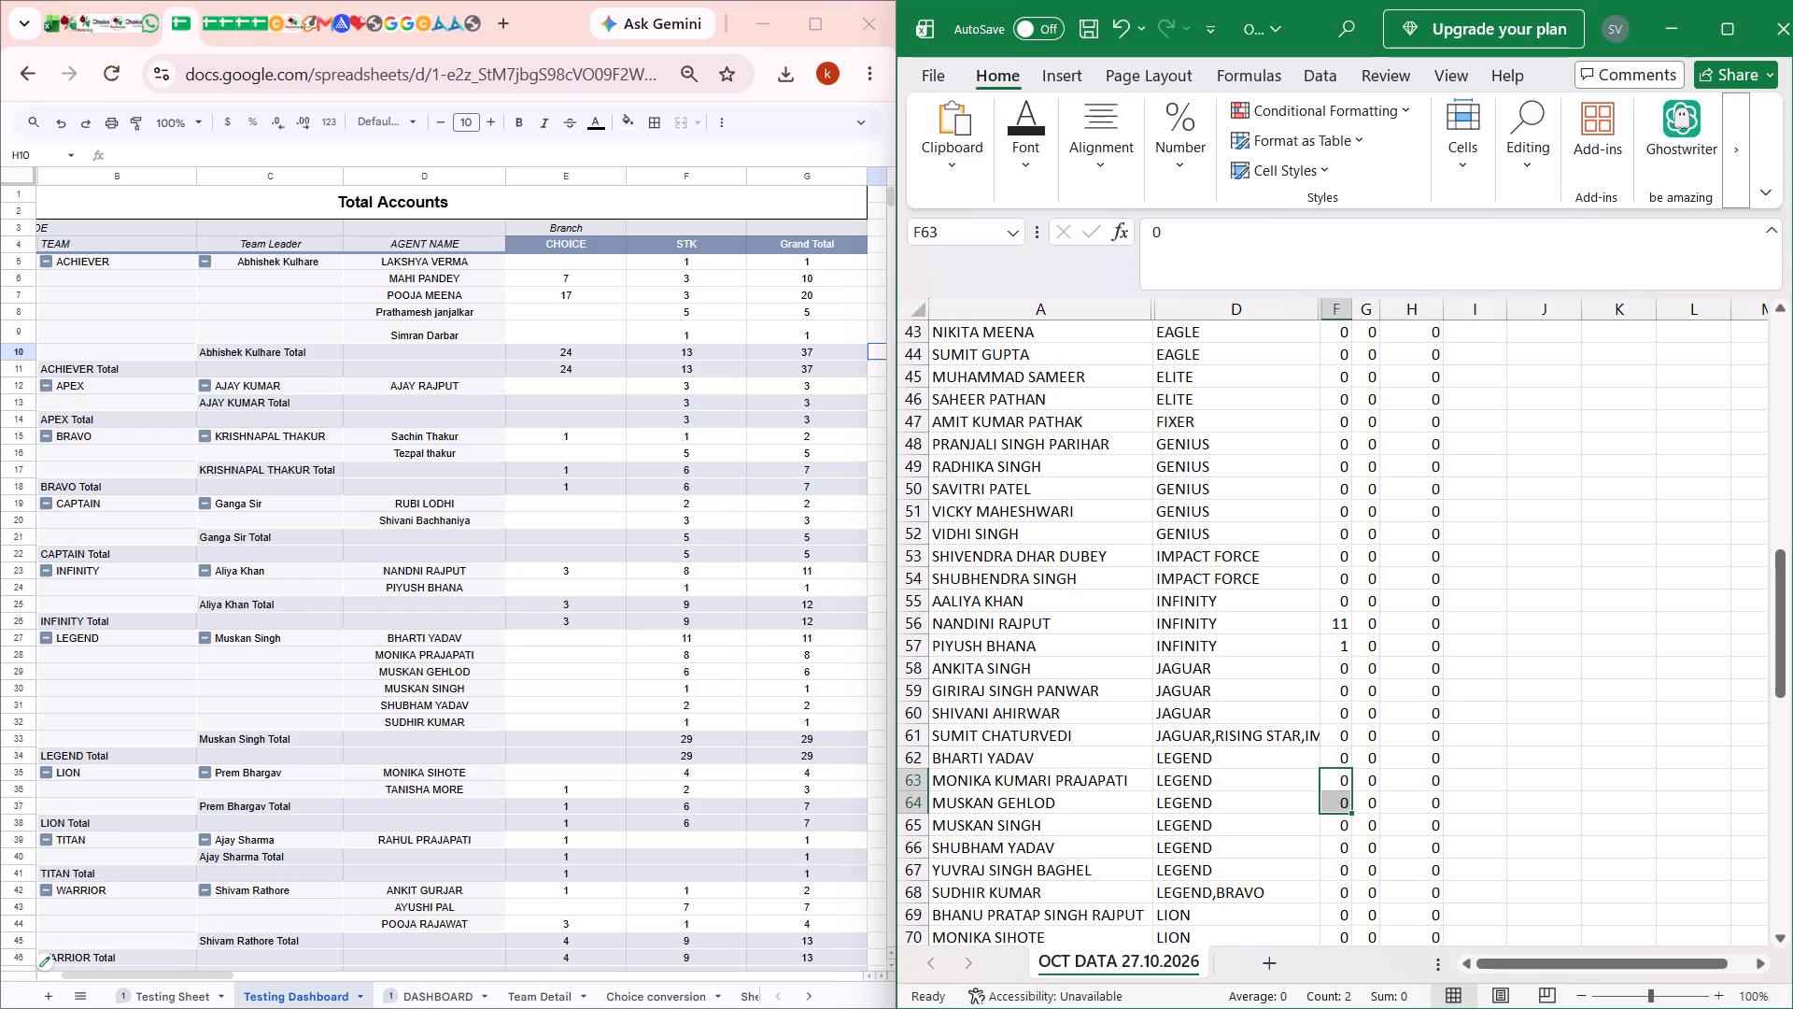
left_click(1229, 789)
Enter the LEGEND agents' grand totals in the acc column: 11, 8, 6, 1 and 2 in rows 62 to 66, and 1 in row 68.
left_click(1334, 771)
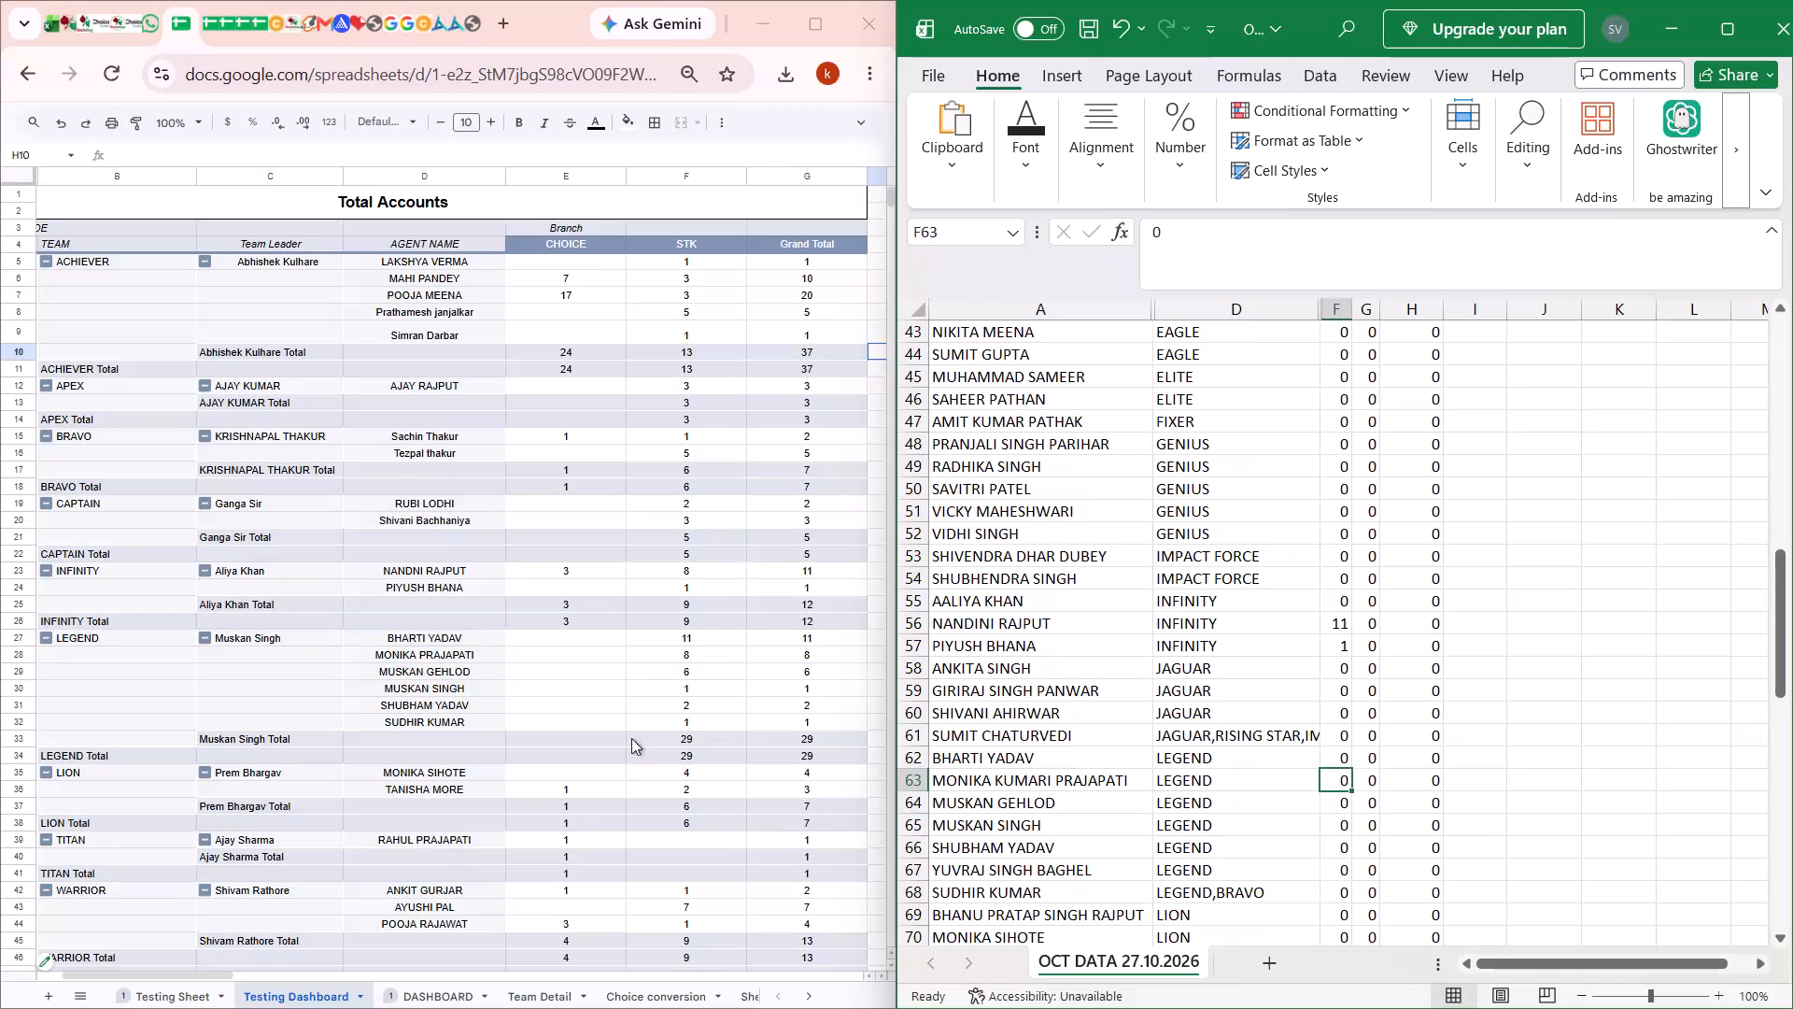
key("Up")
type("11")
key("Return")
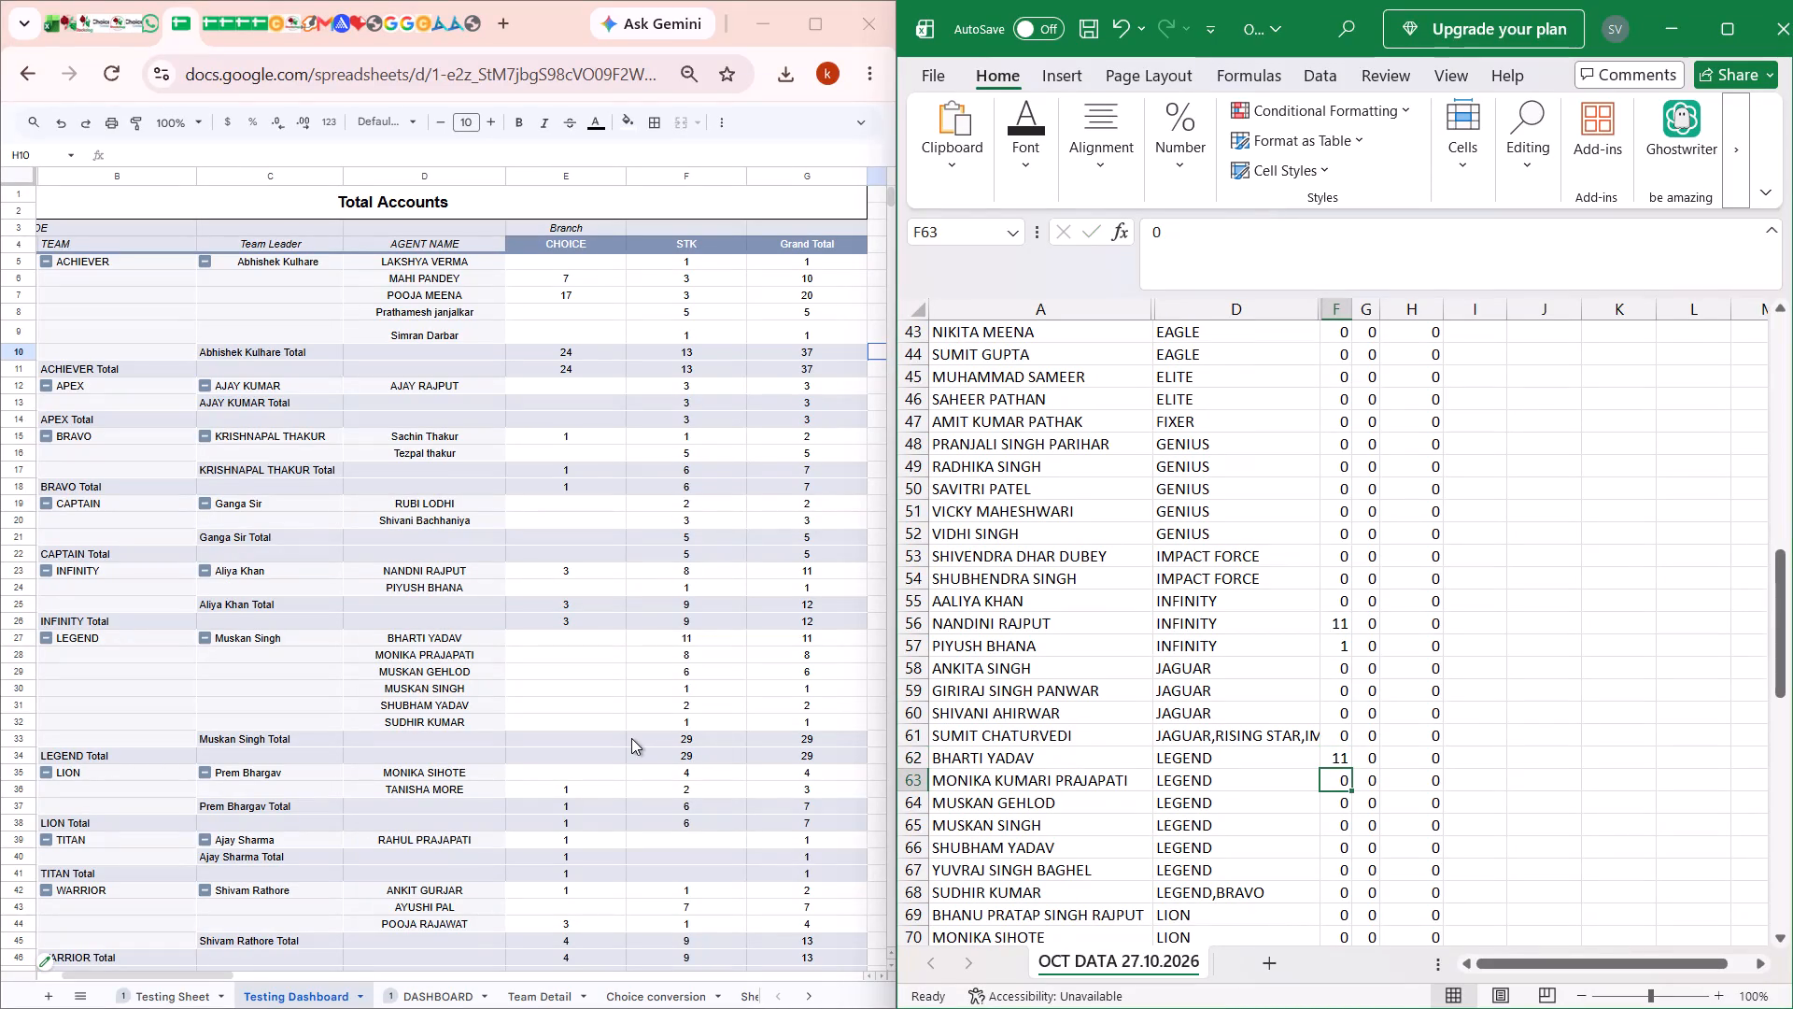
key("8")
key("Return")
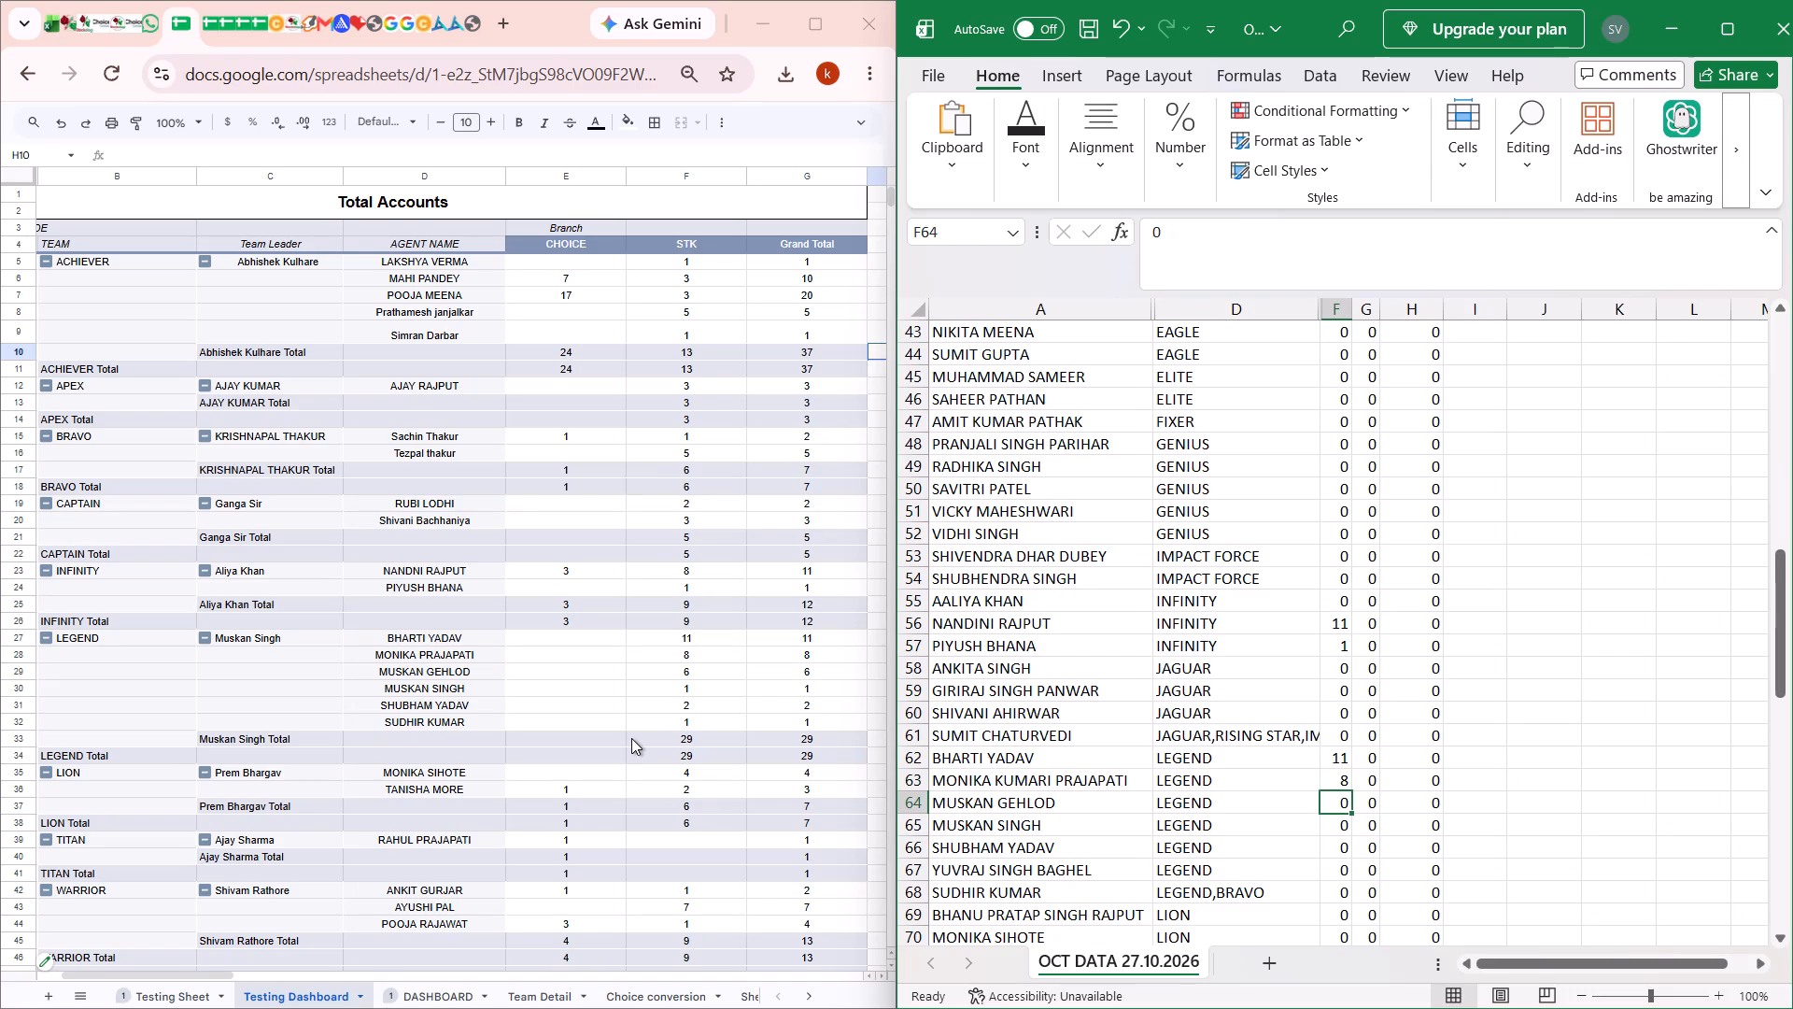
key("6")
key("Return")
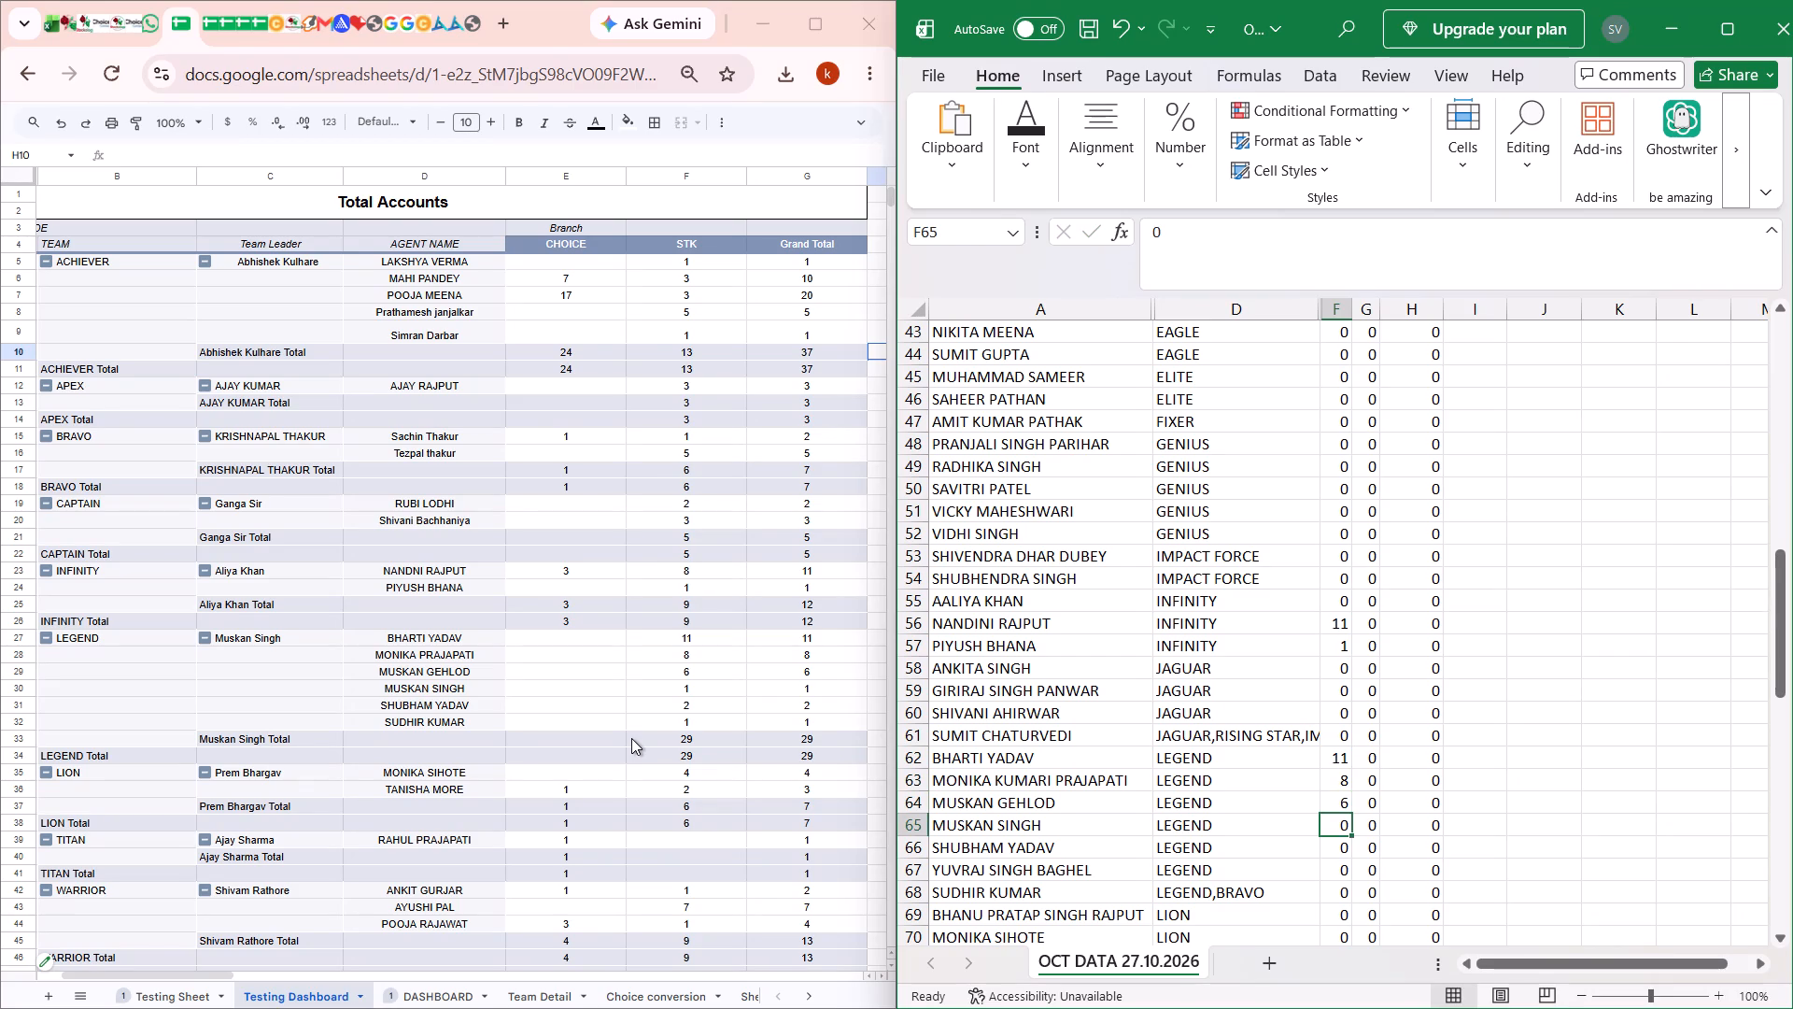
key("1")
key("Return")
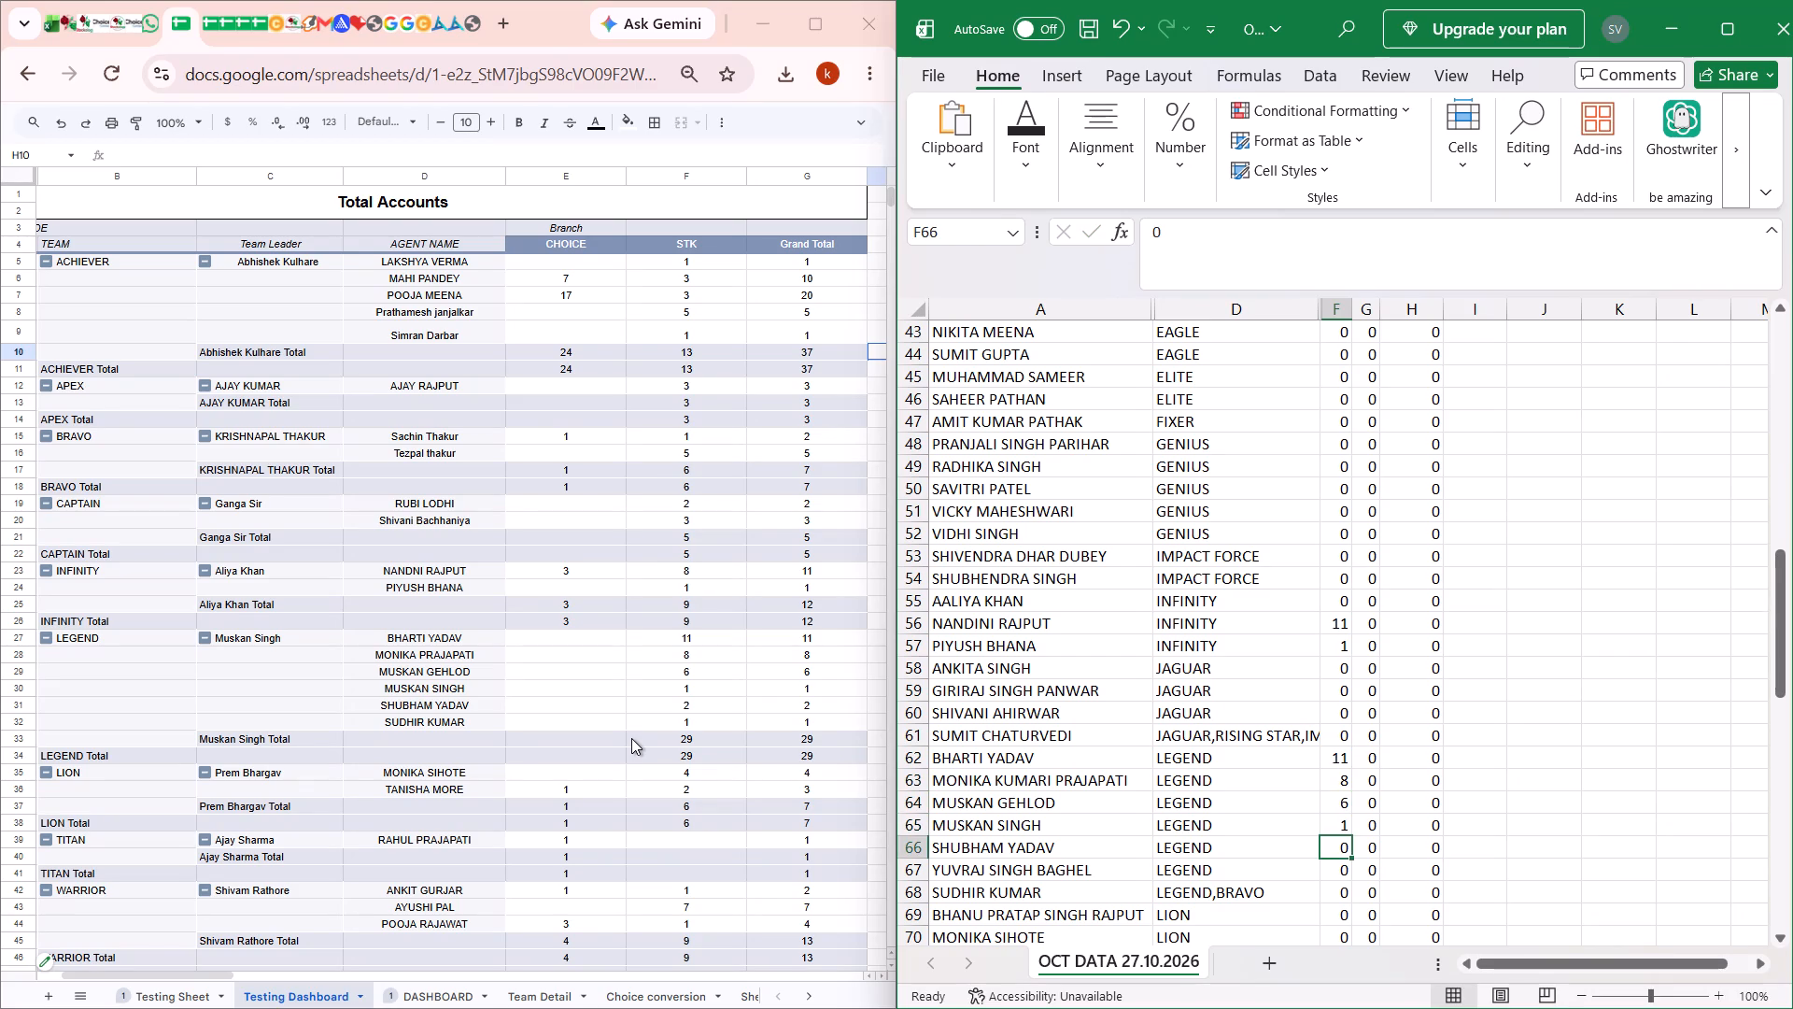
key("2")
key("Return")
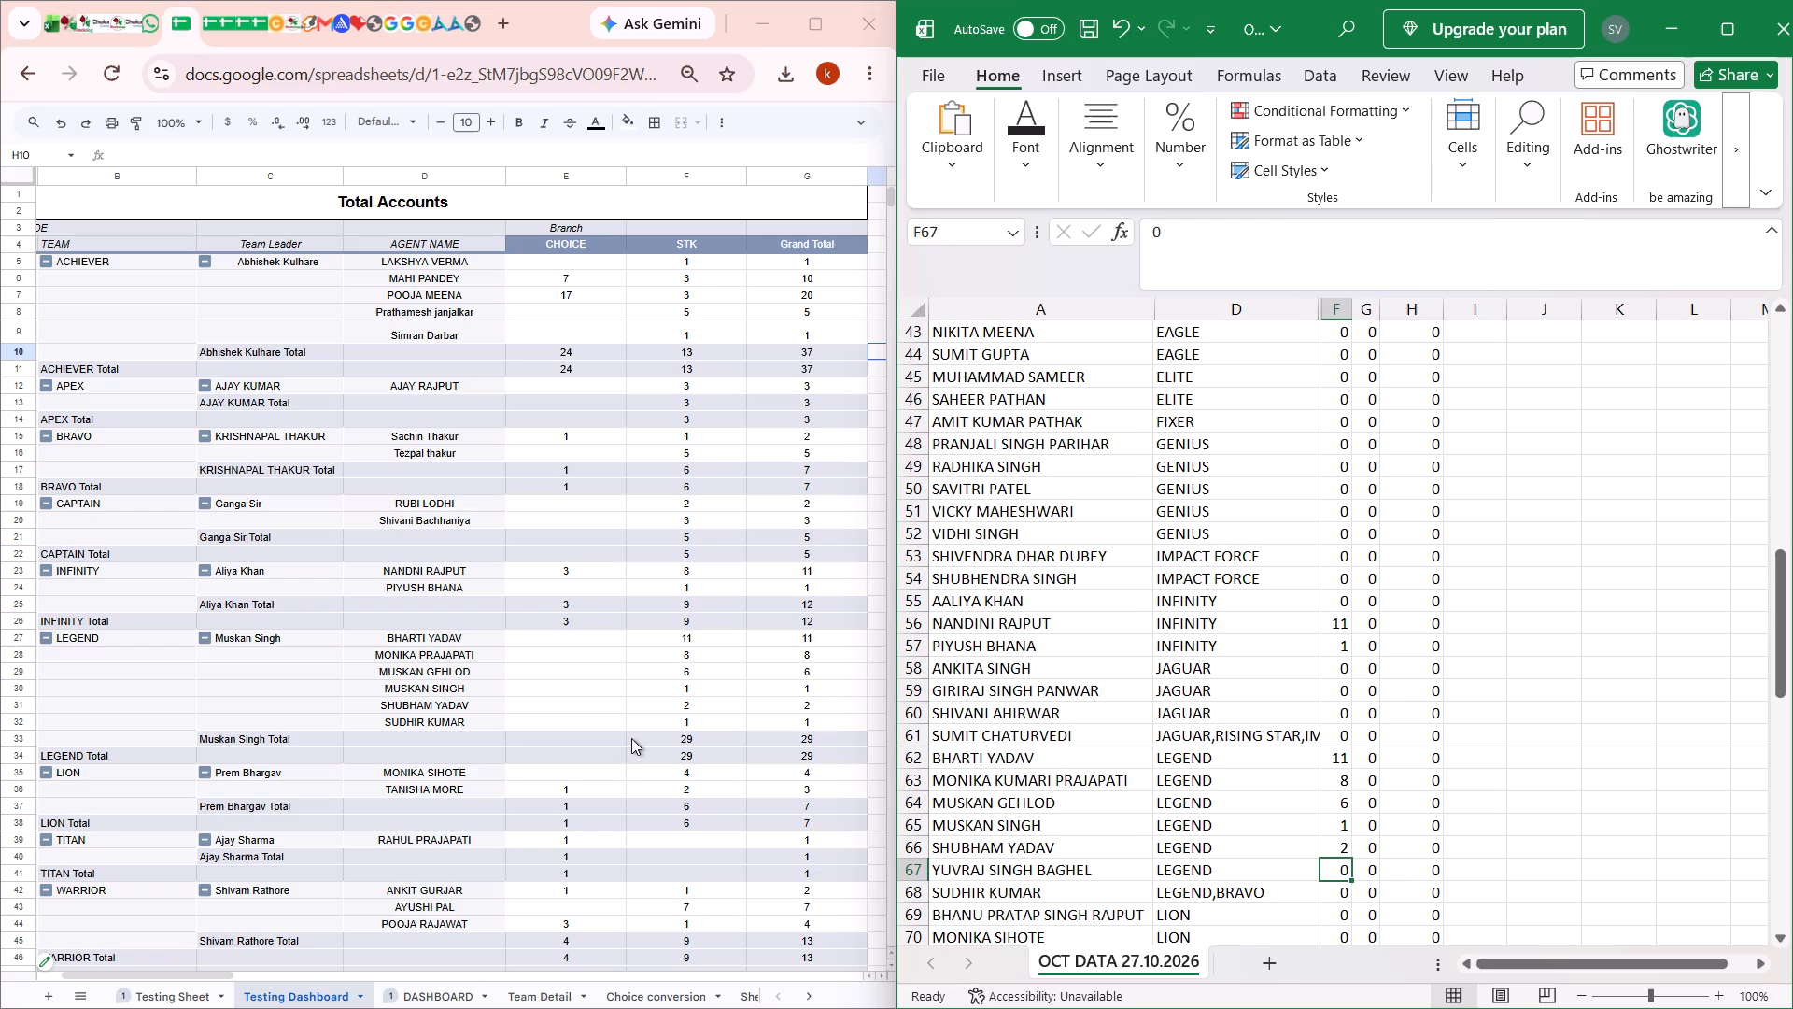
key("Return")
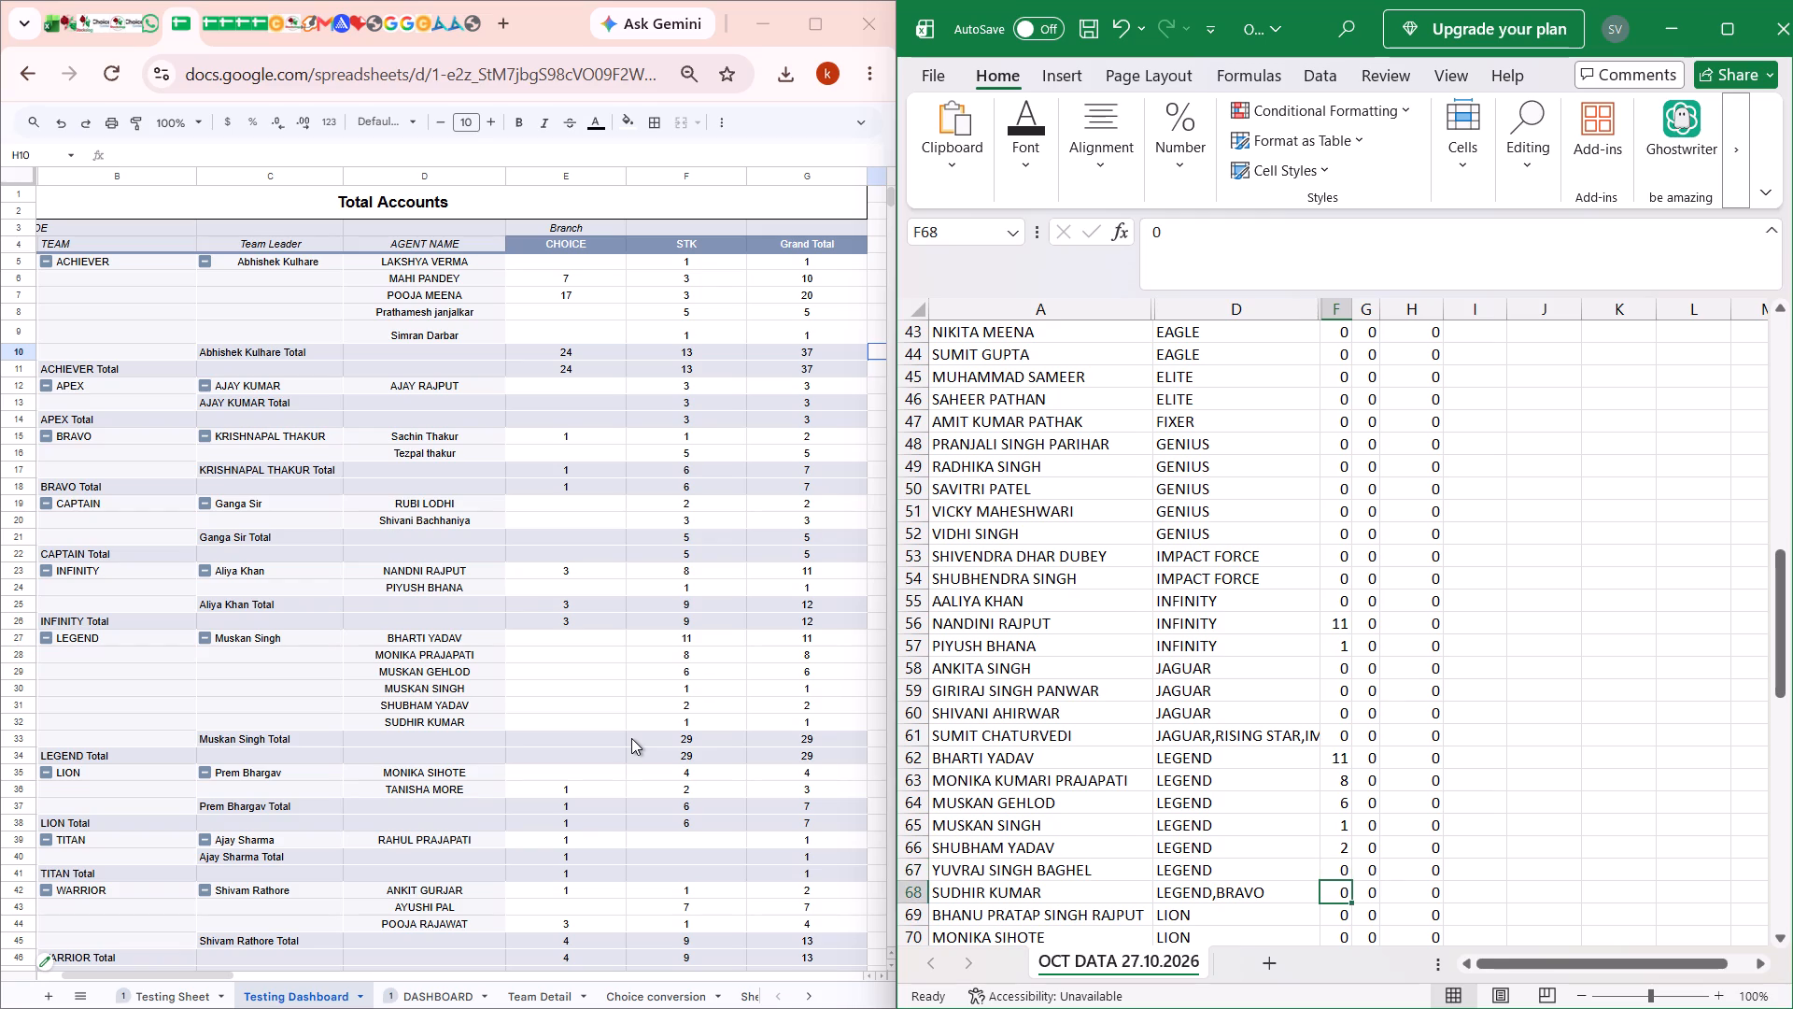
key("1")
key("Return")
Enter the LION agents' grand totals in the acc column: 4 in row 70 and 3 in row 73.
scroll(631, 738, "down", 2)
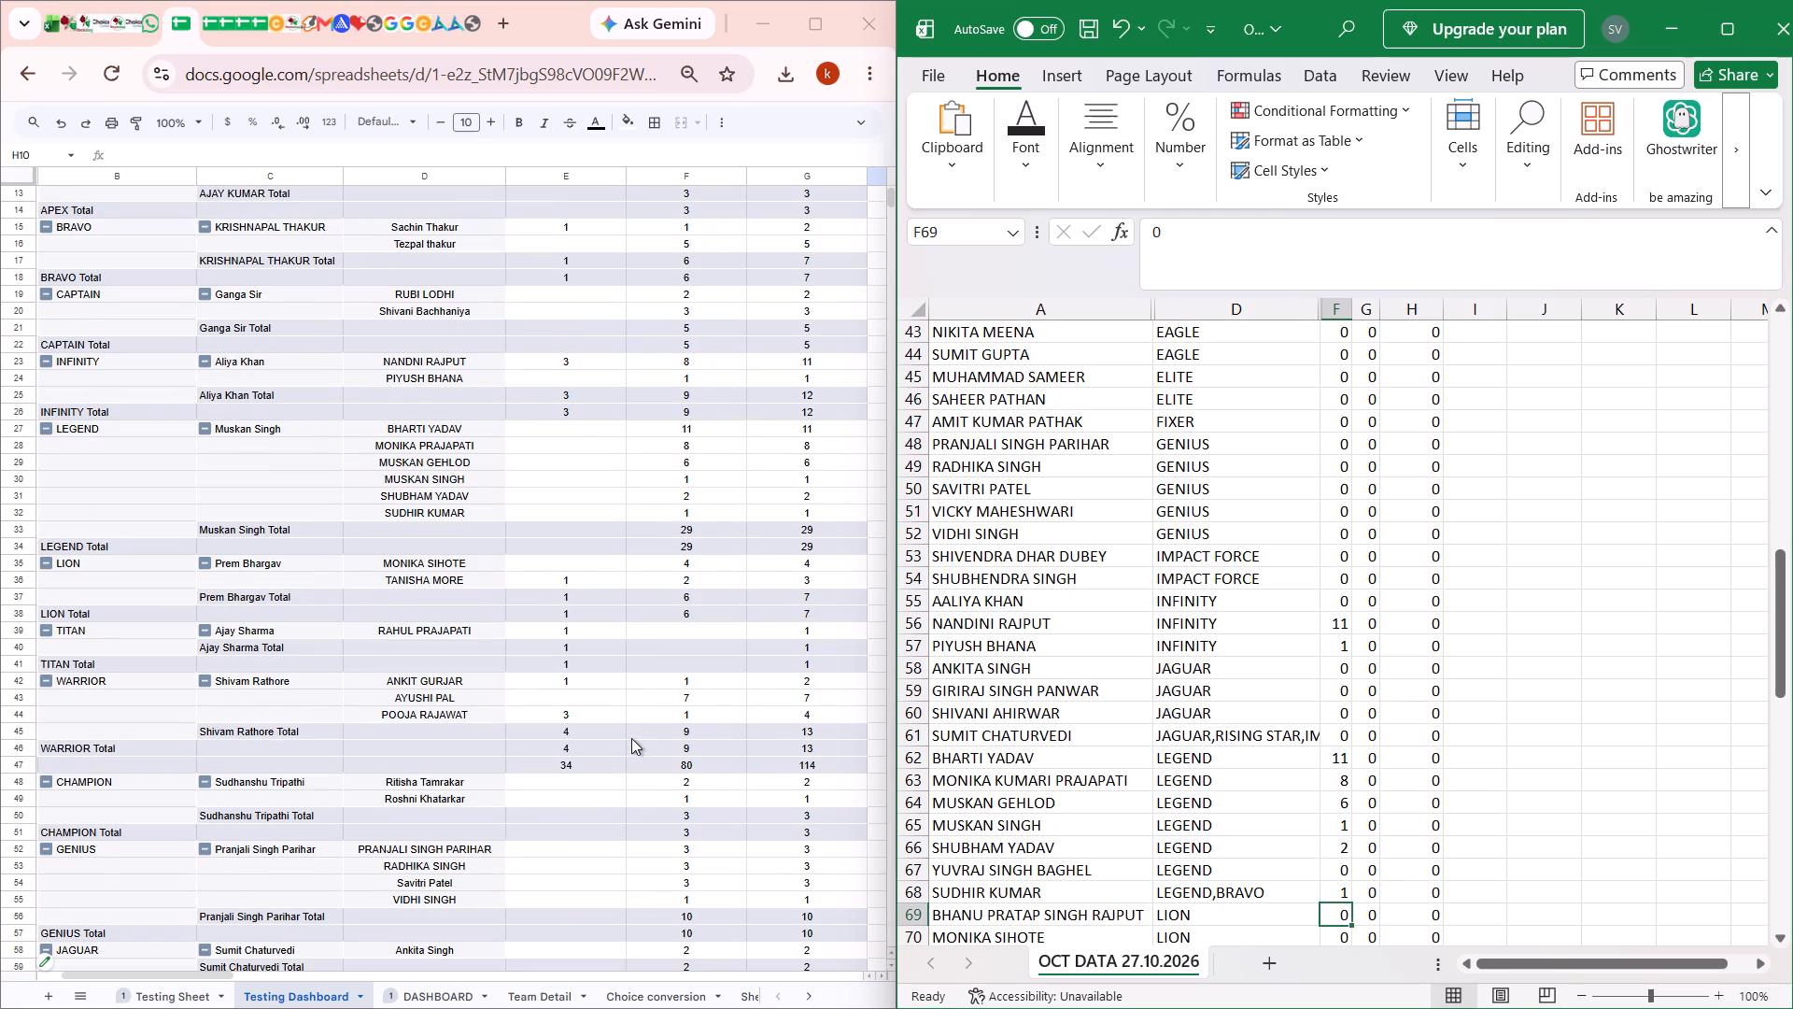
scroll(1143, 731, "down", 2)
scroll(570, 682, "right", 1)
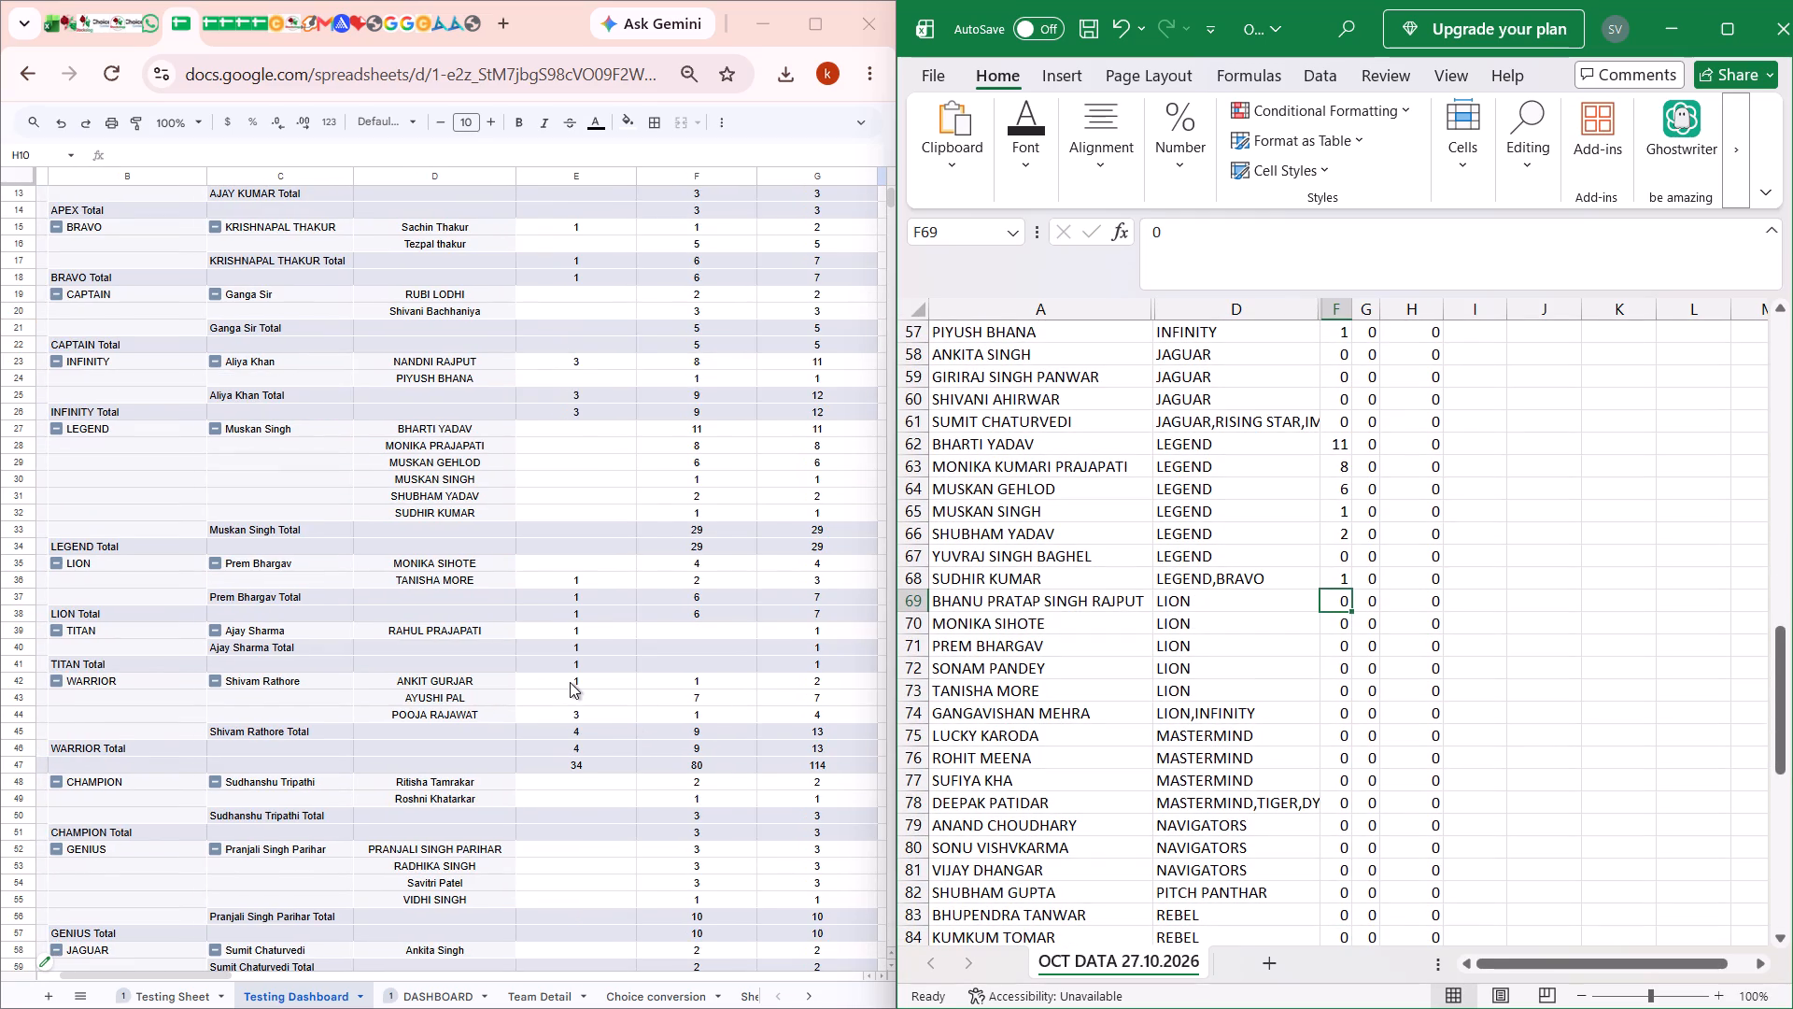
scroll(570, 682, "right", 1)
scroll(1032, 659, "up", 1)
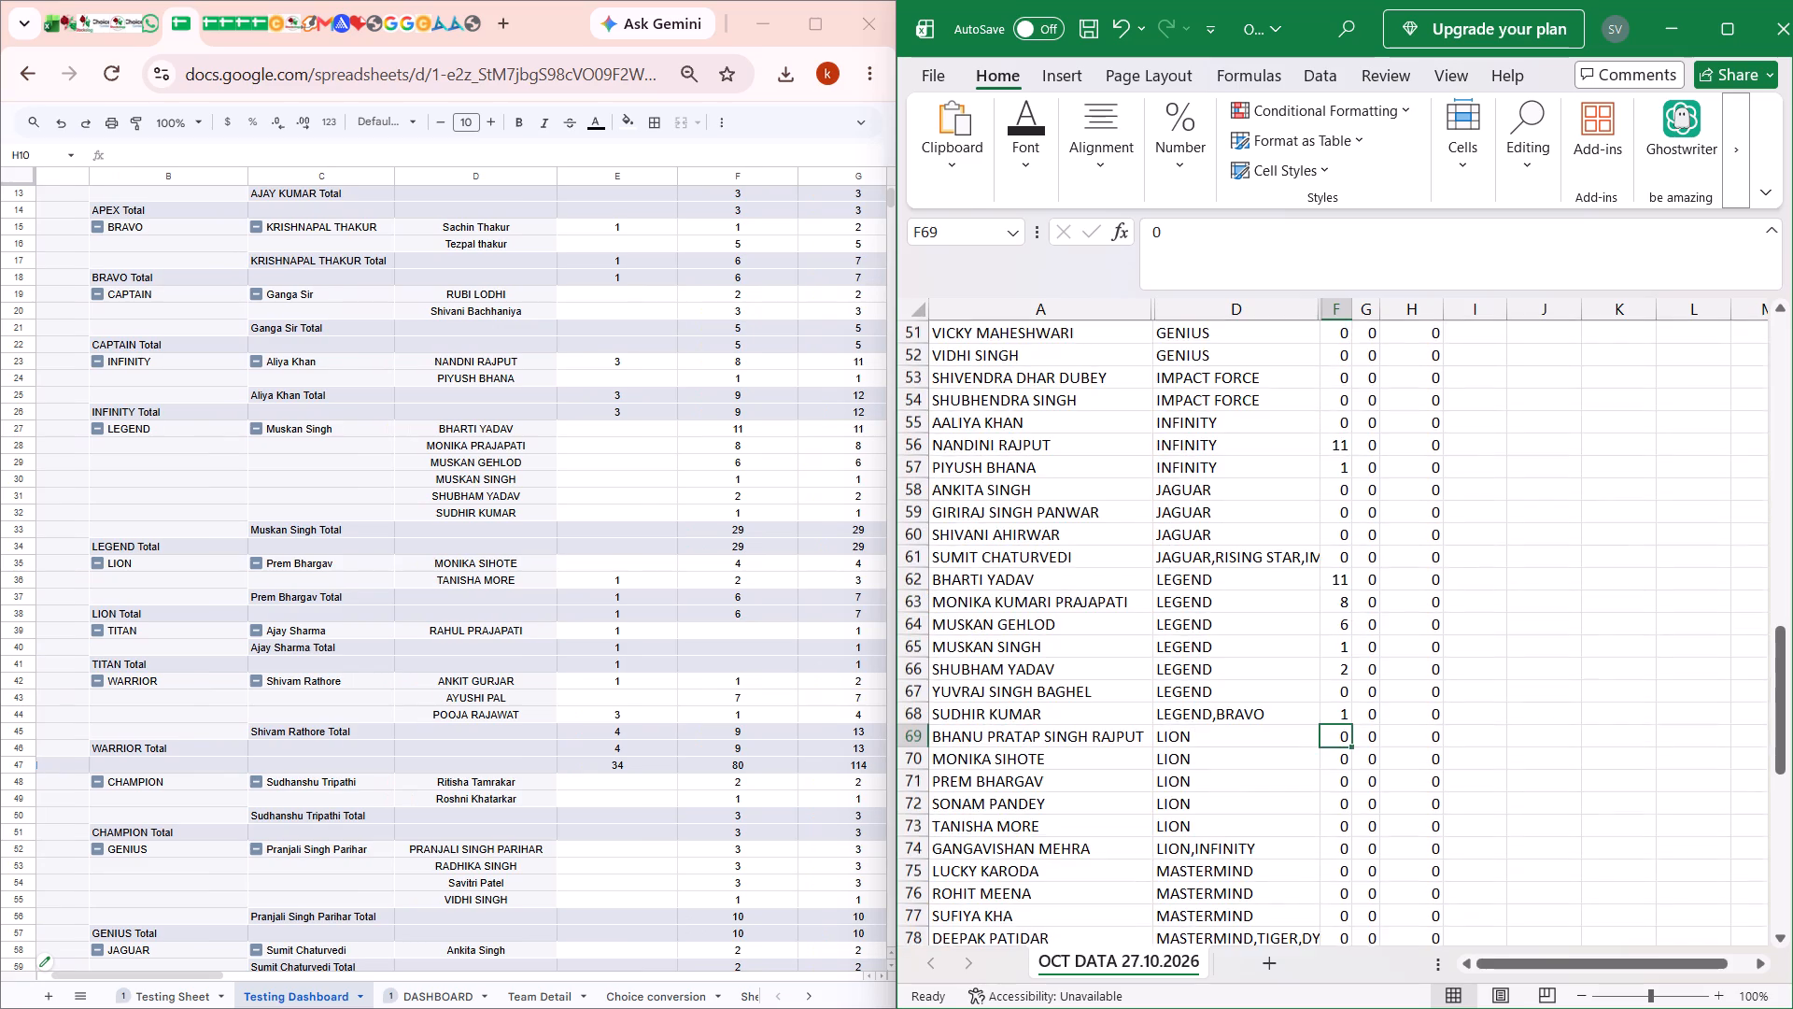
scroll(1032, 659, "up", 1)
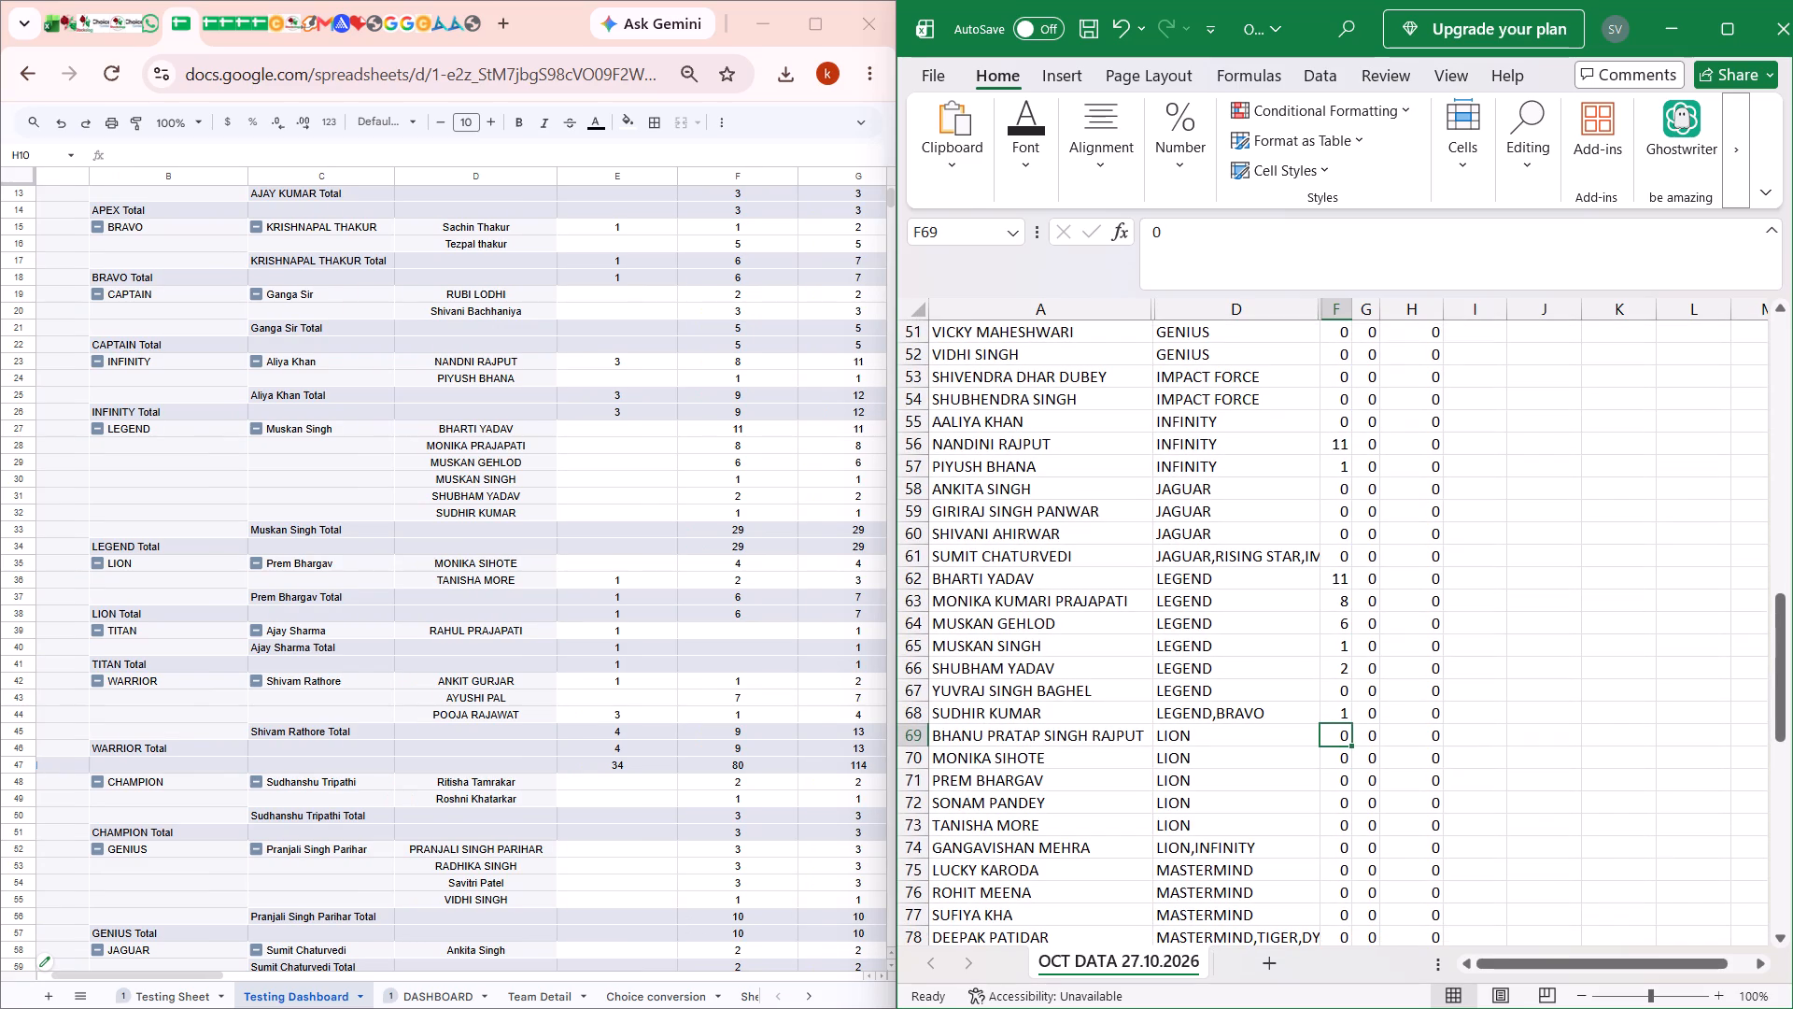
scroll(1287, 599, "down", 2)
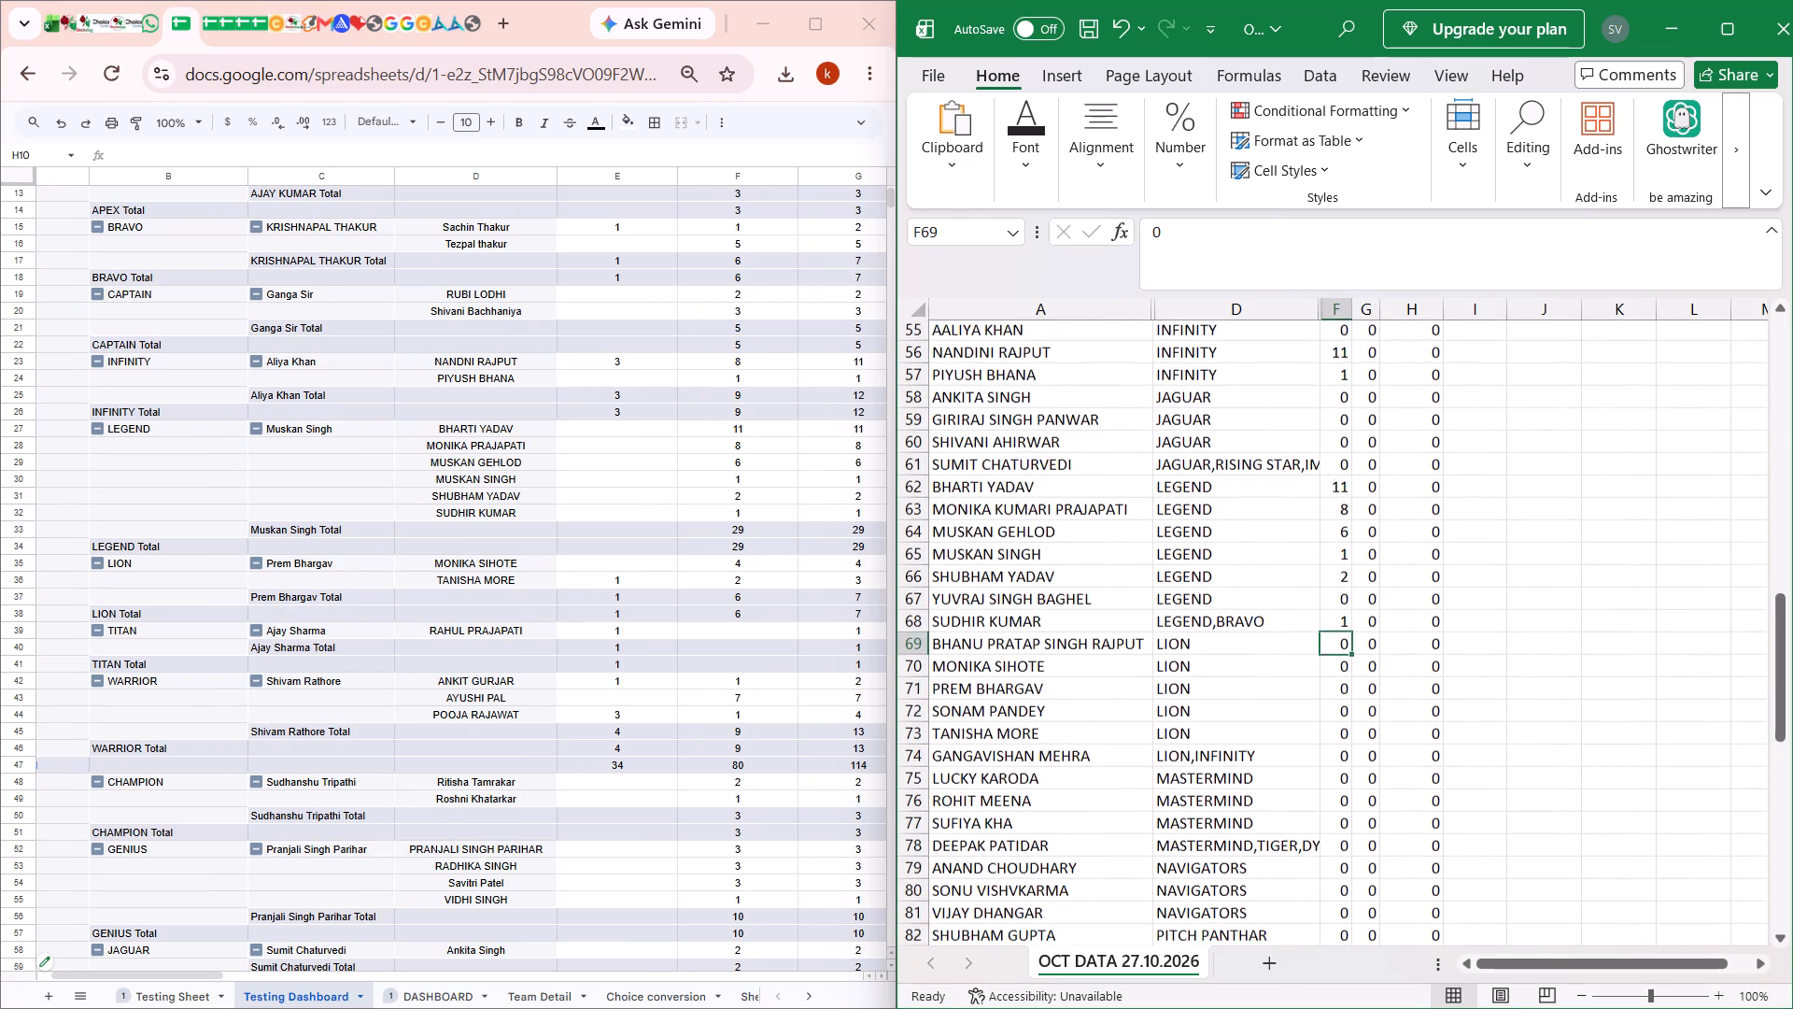
scroll(1287, 599, "down", 1)
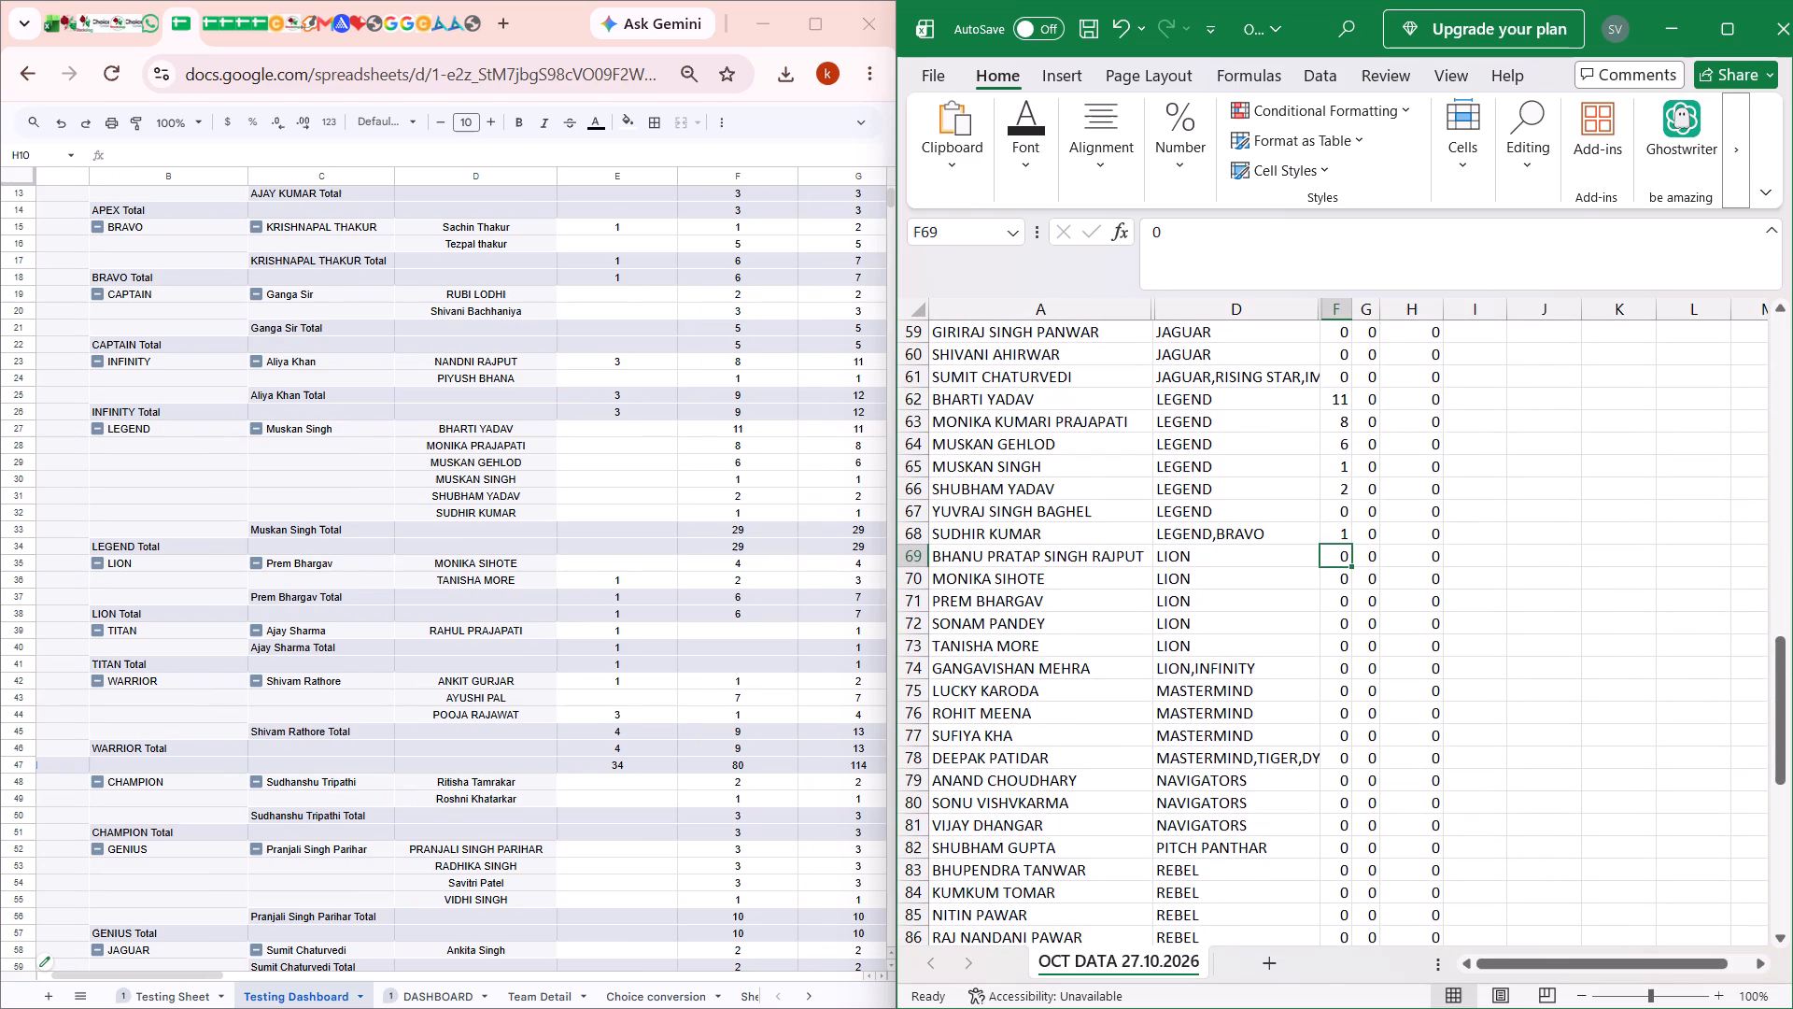
key("Return")
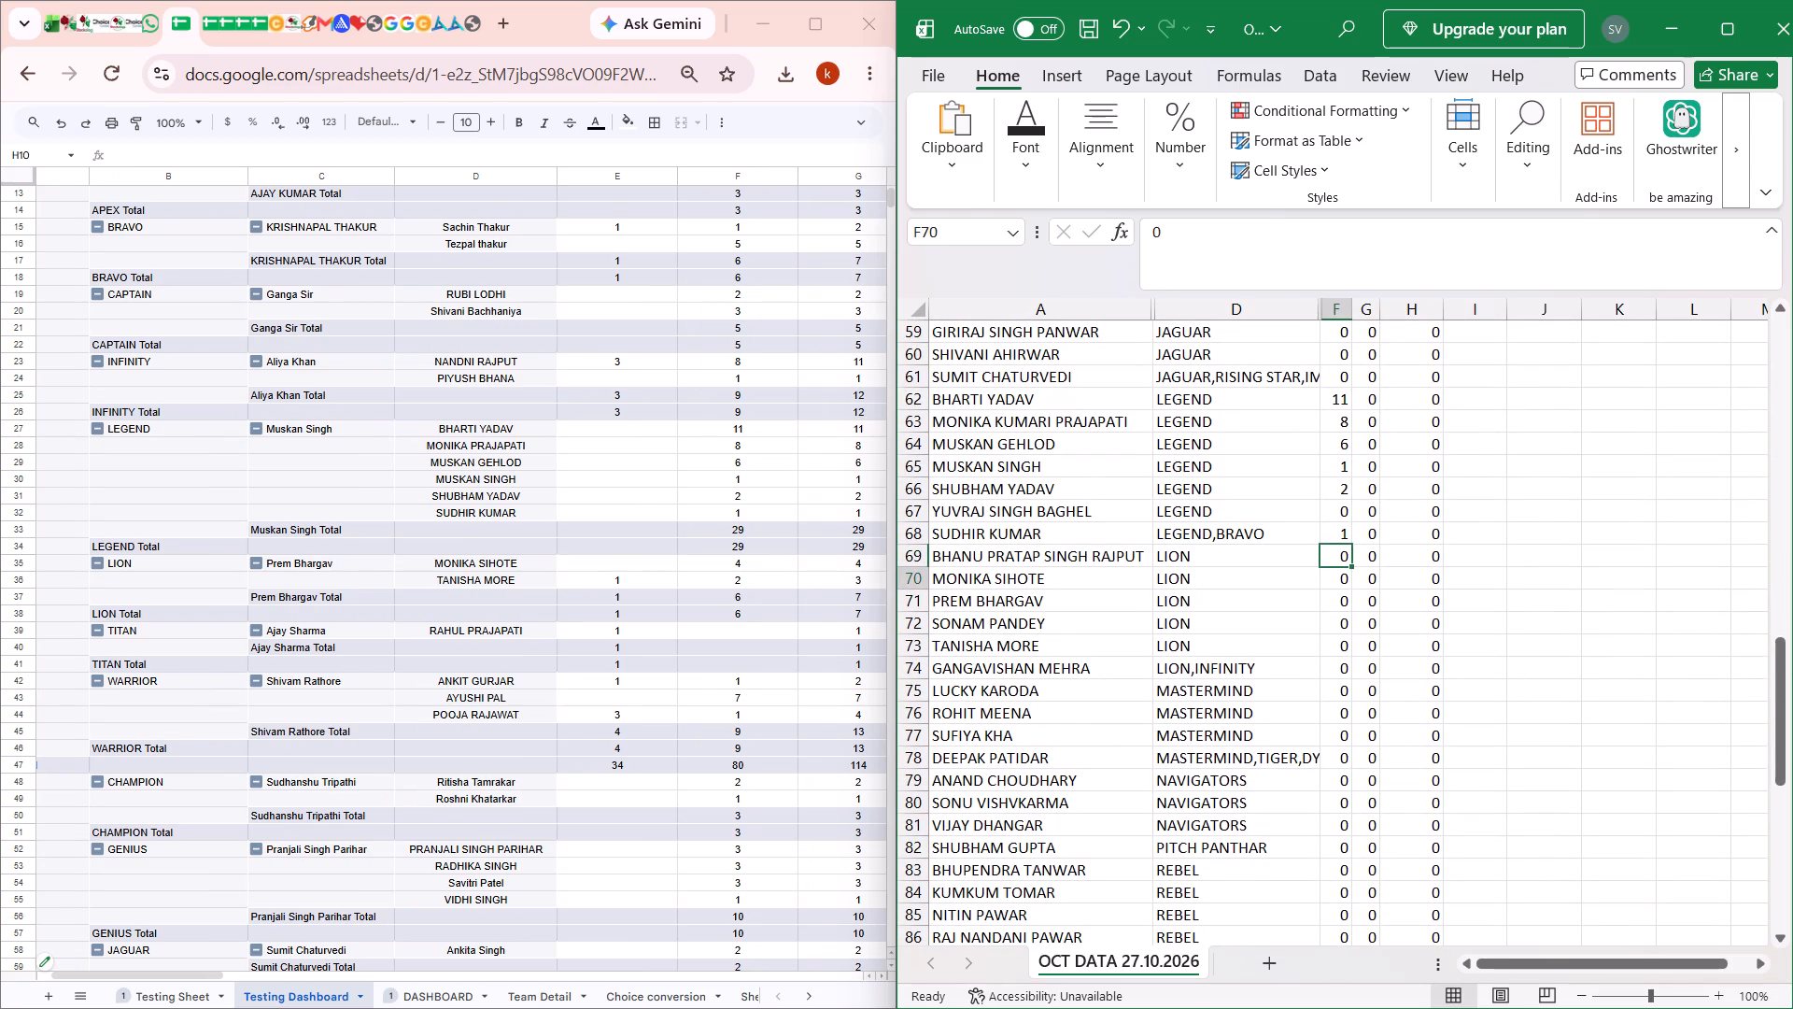
key("4")
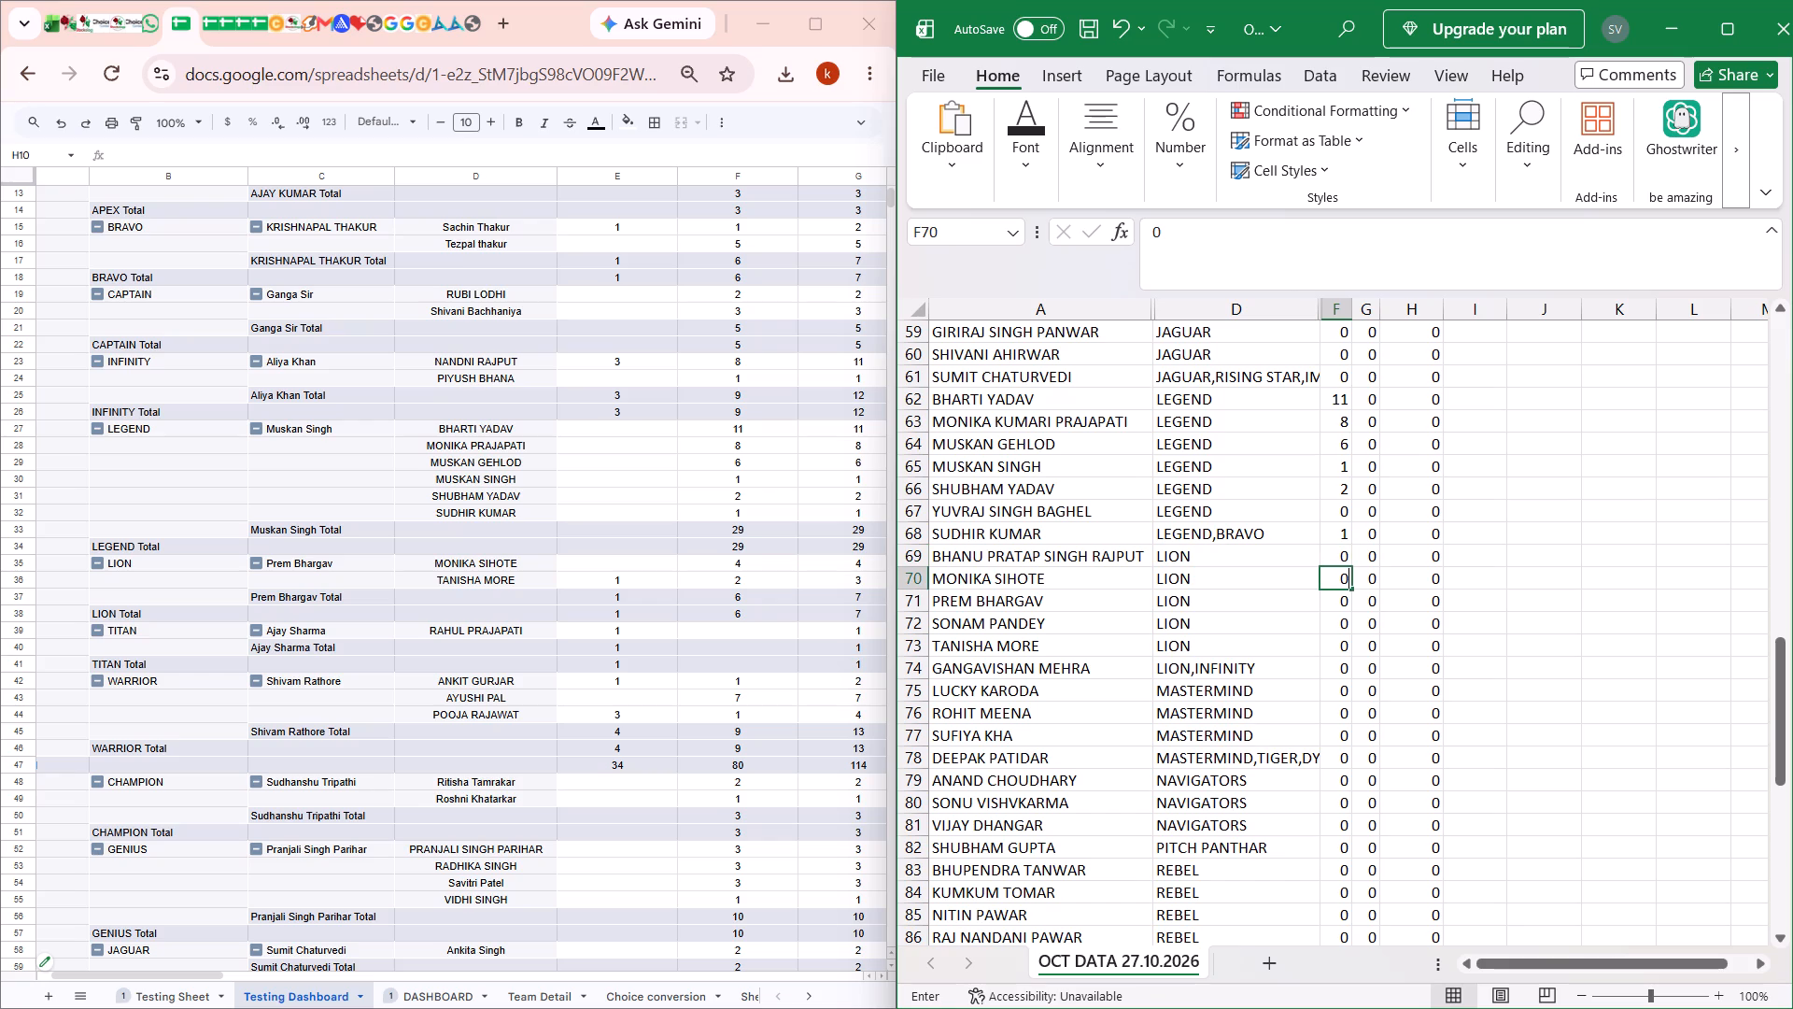
key("Return")
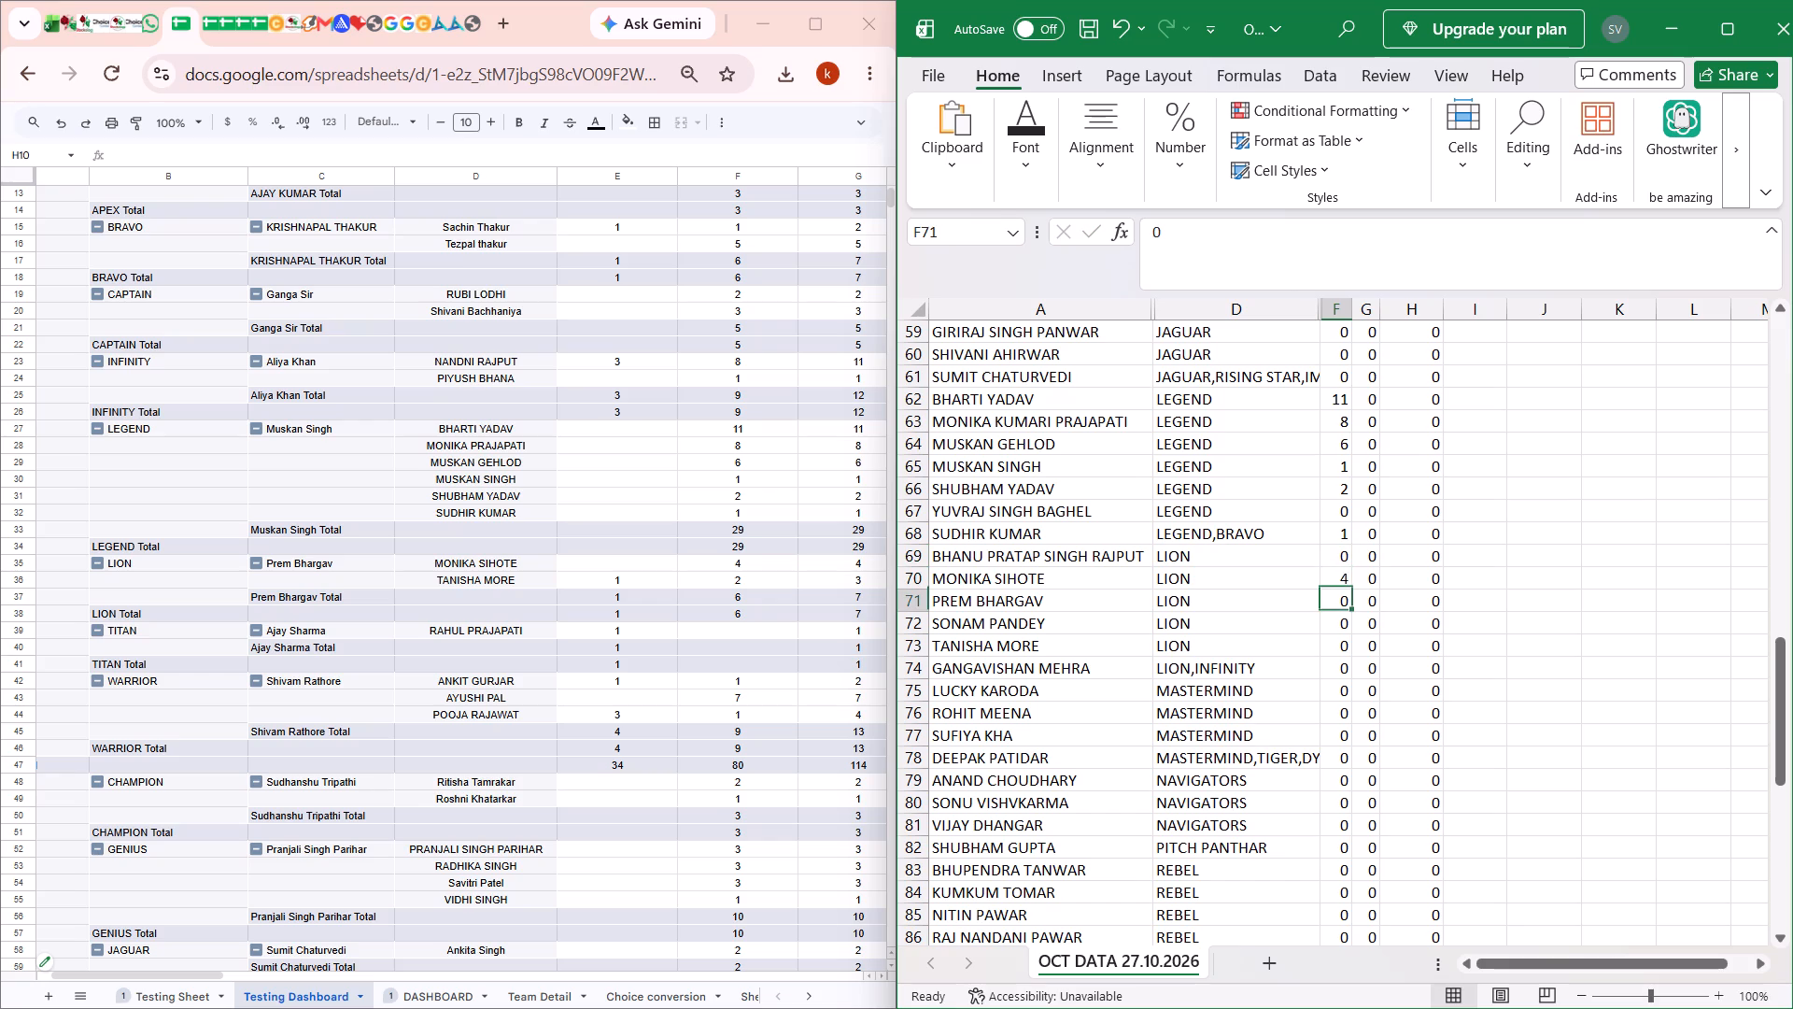
key("Return")
key("Return")
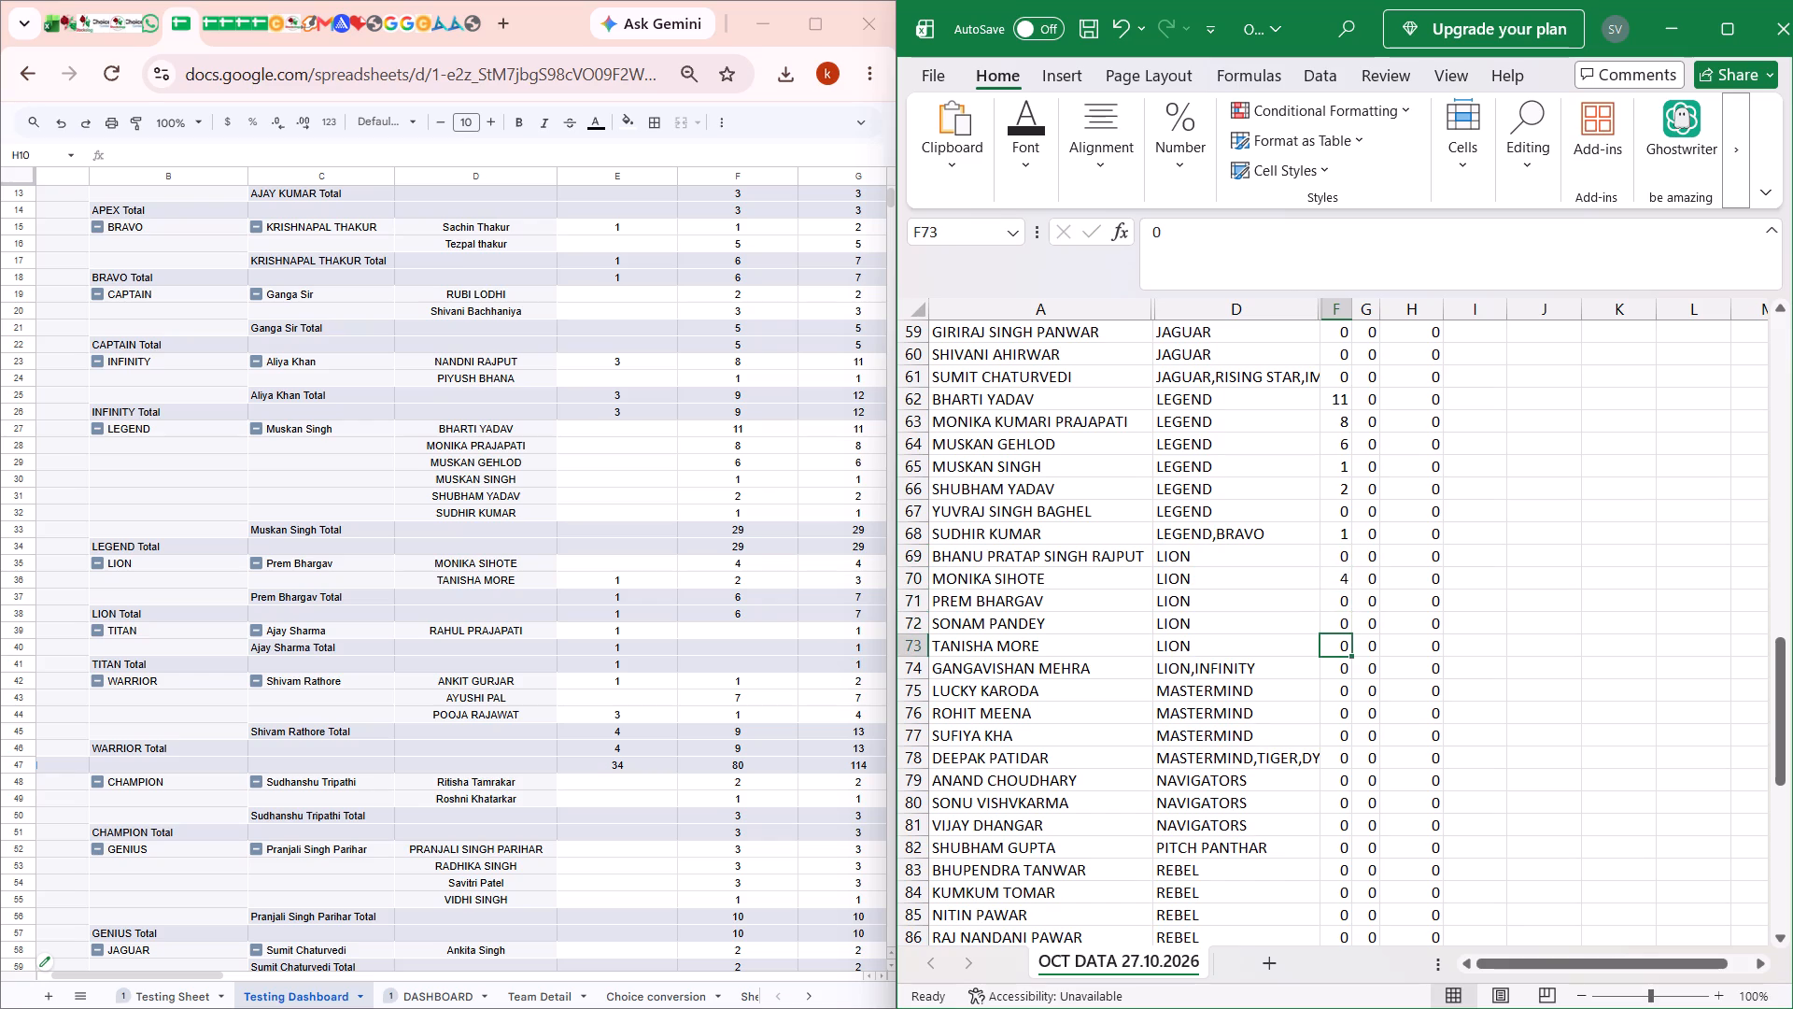
key("3")
key("Return")
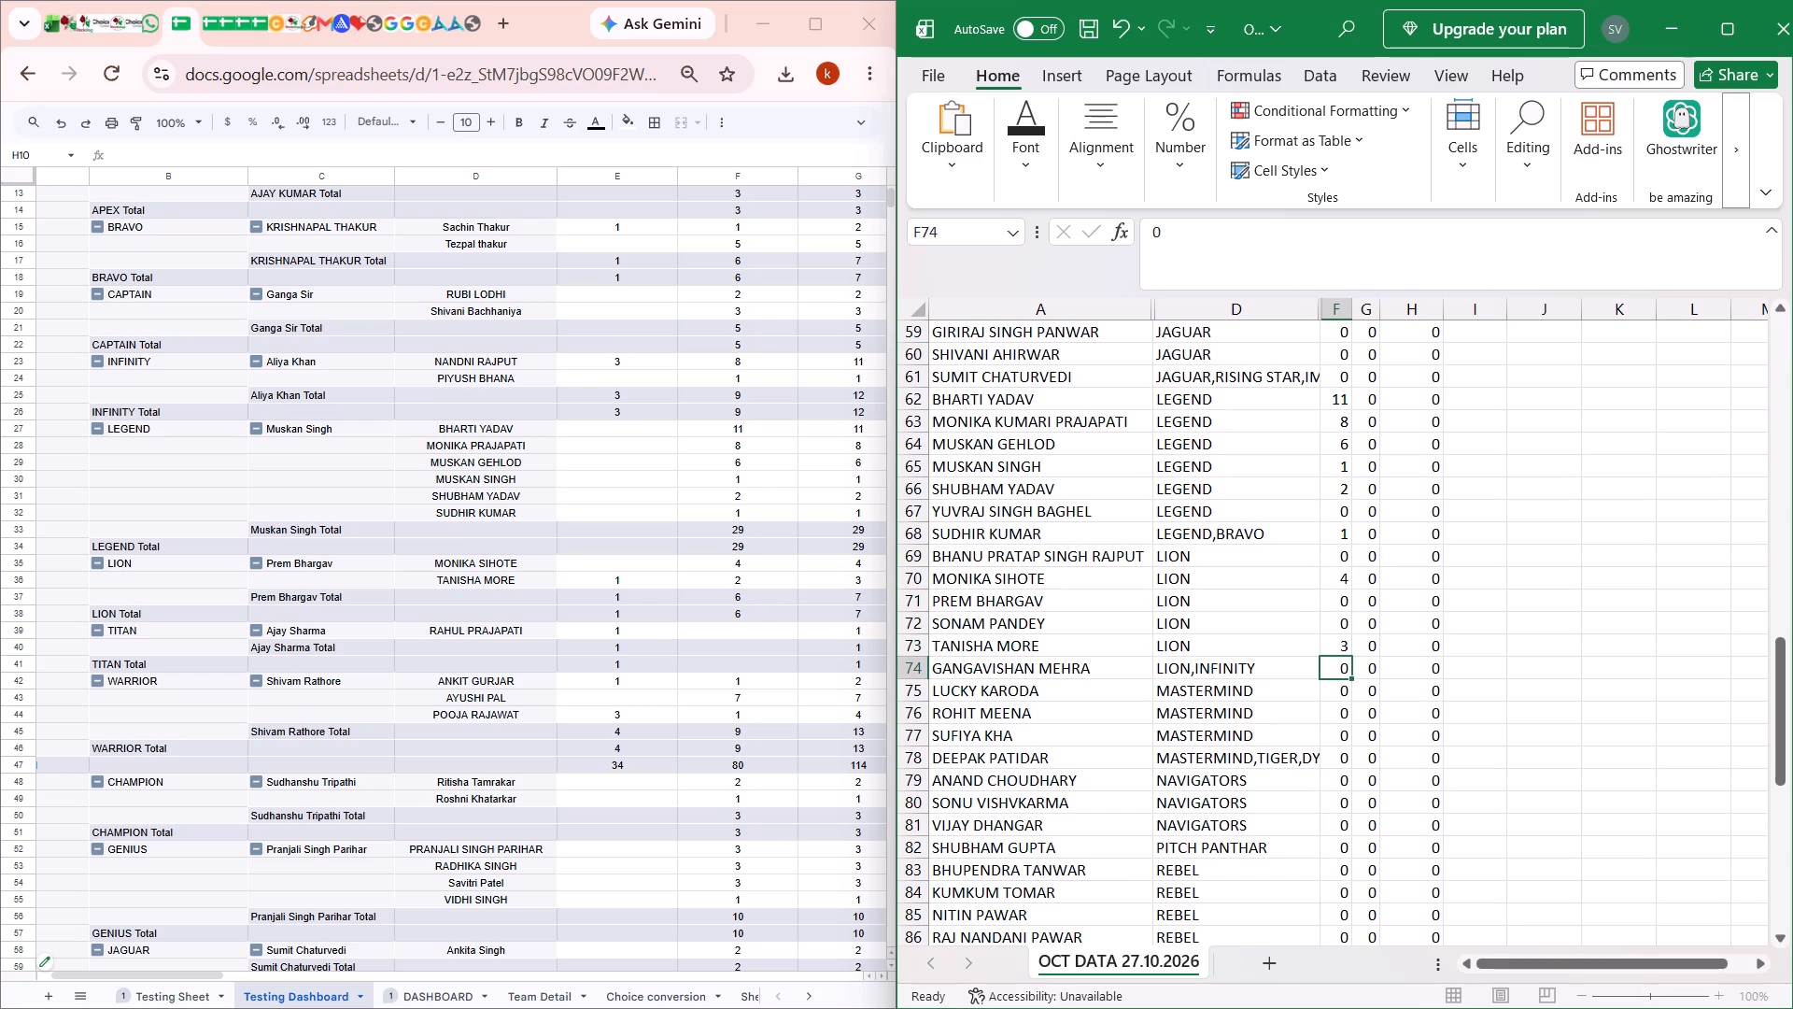
Set the acc value of the TITAN team agent in row 97 to 1.
scroll(1315, 785, "down", 2)
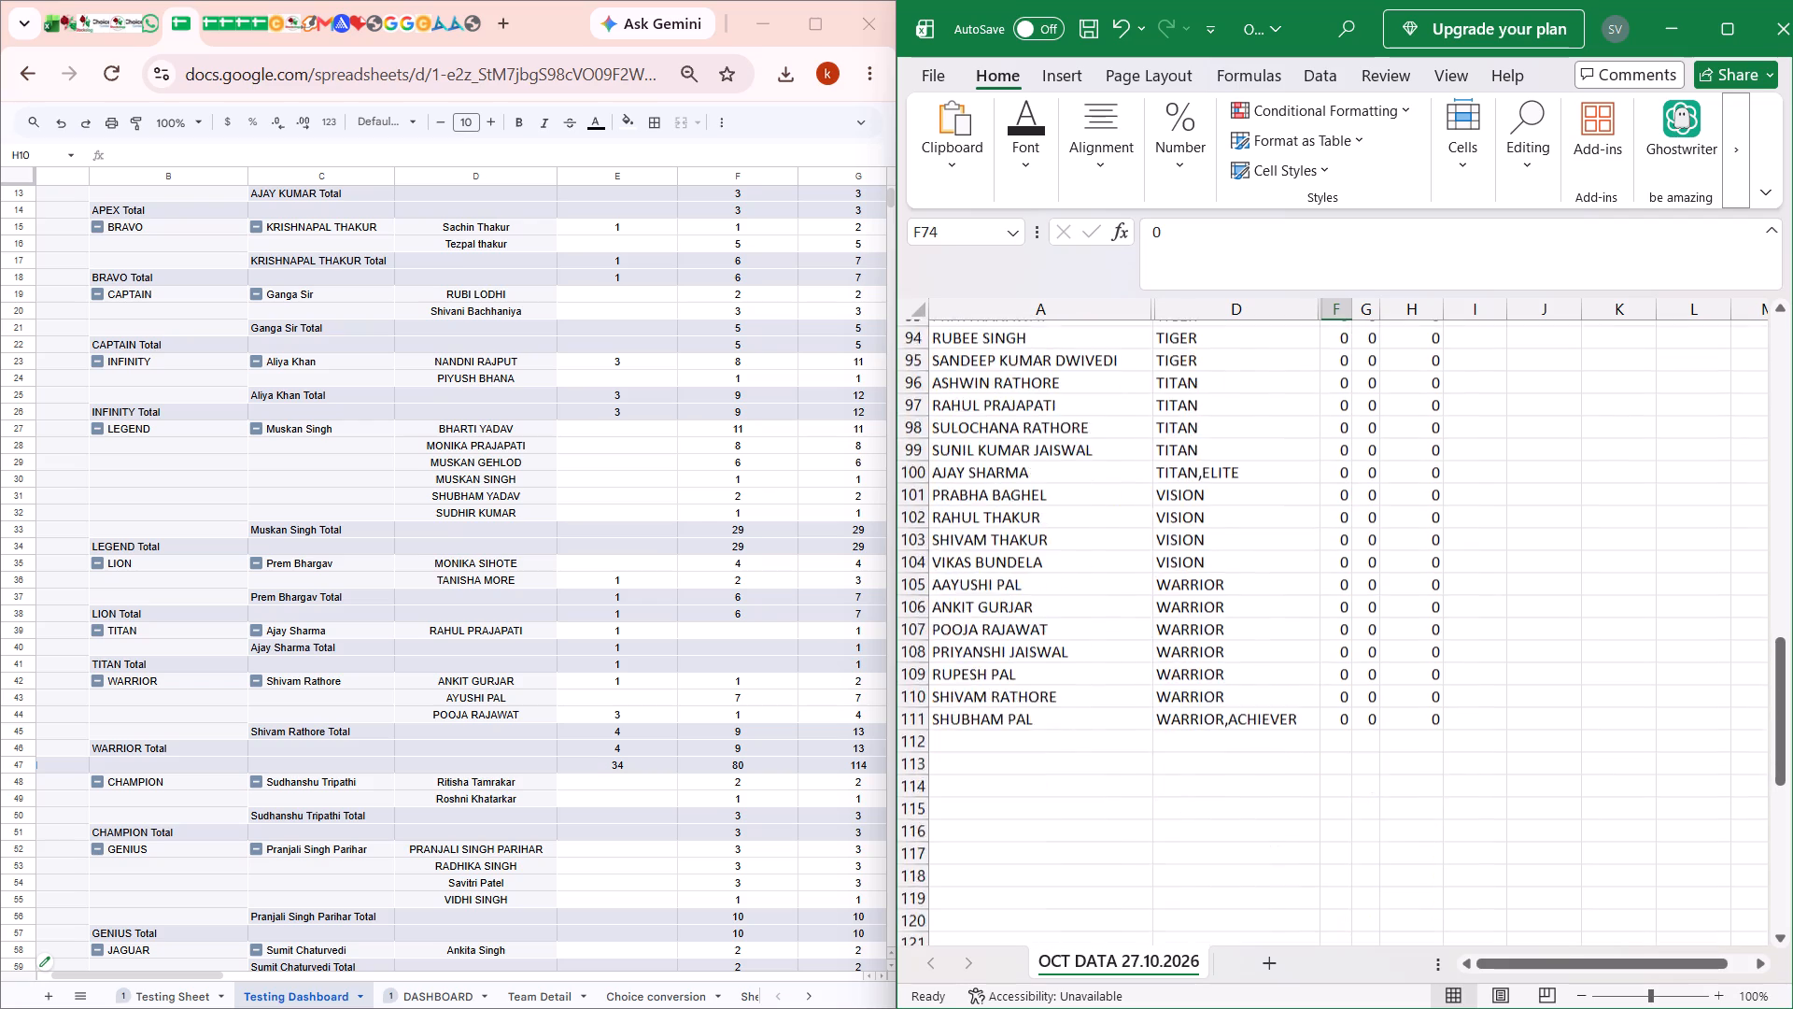
scroll(1315, 785, "up", 1)
left_click(1337, 374)
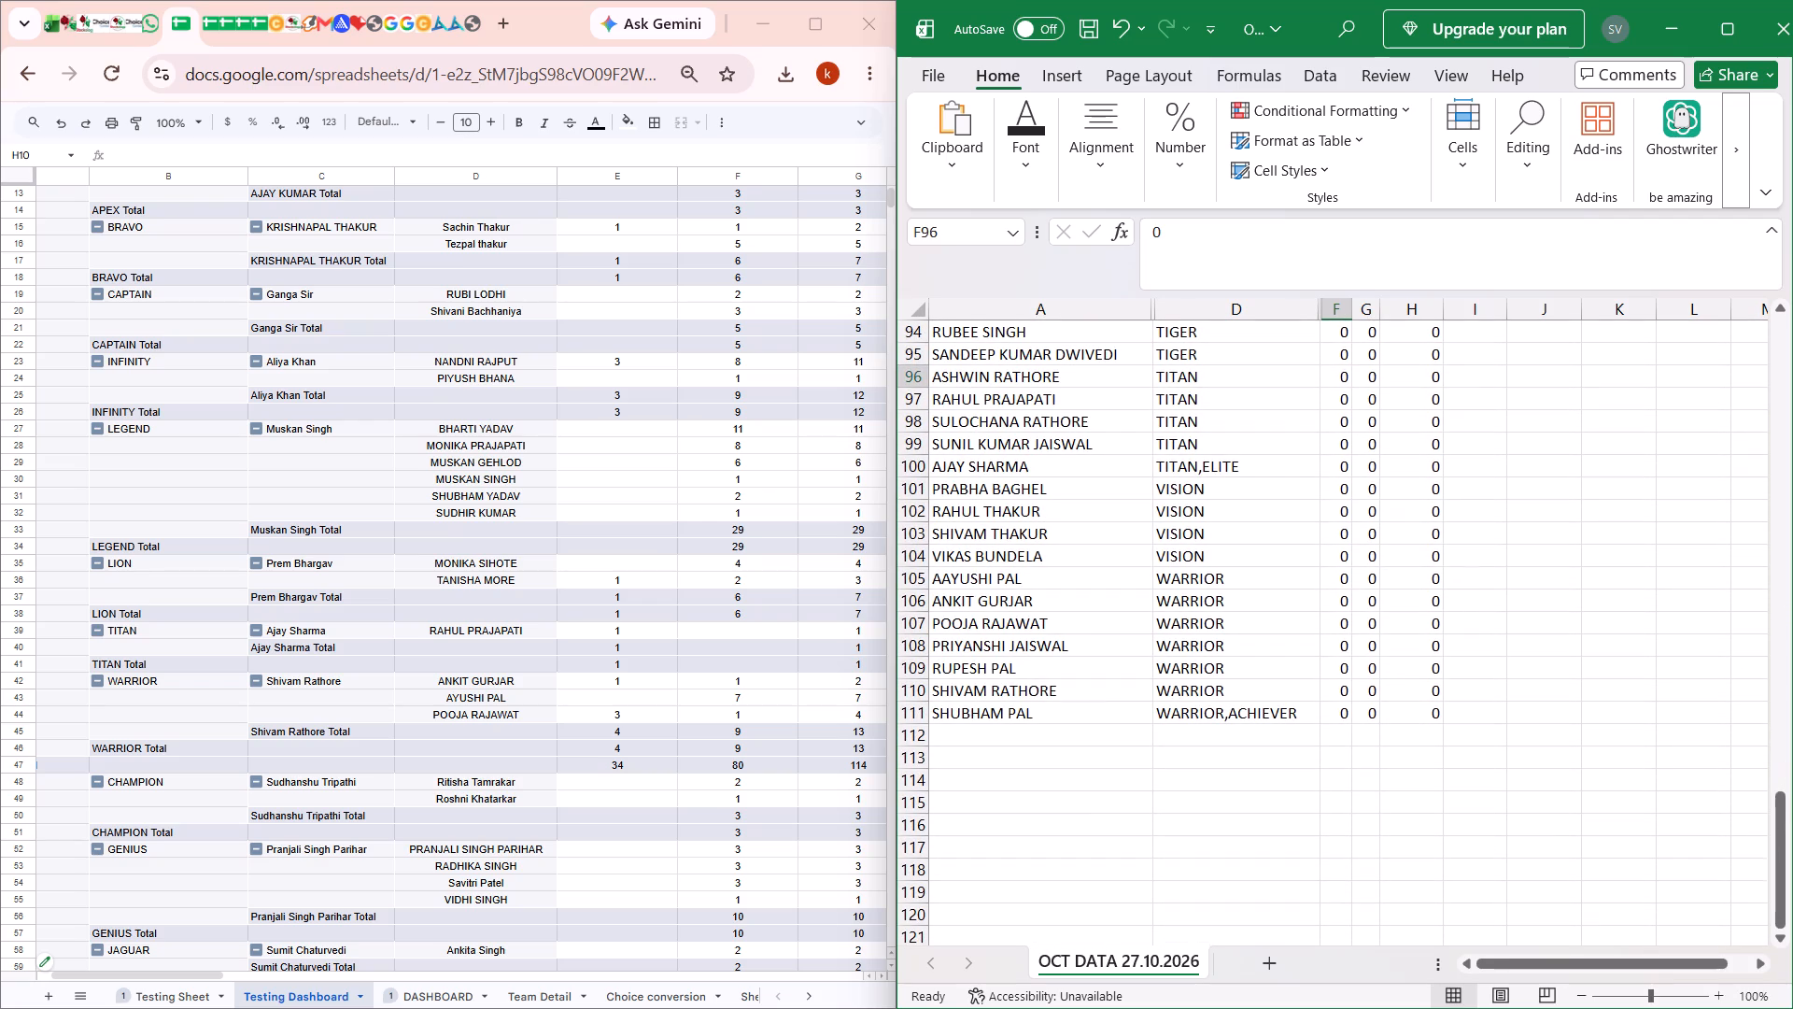
key("Return")
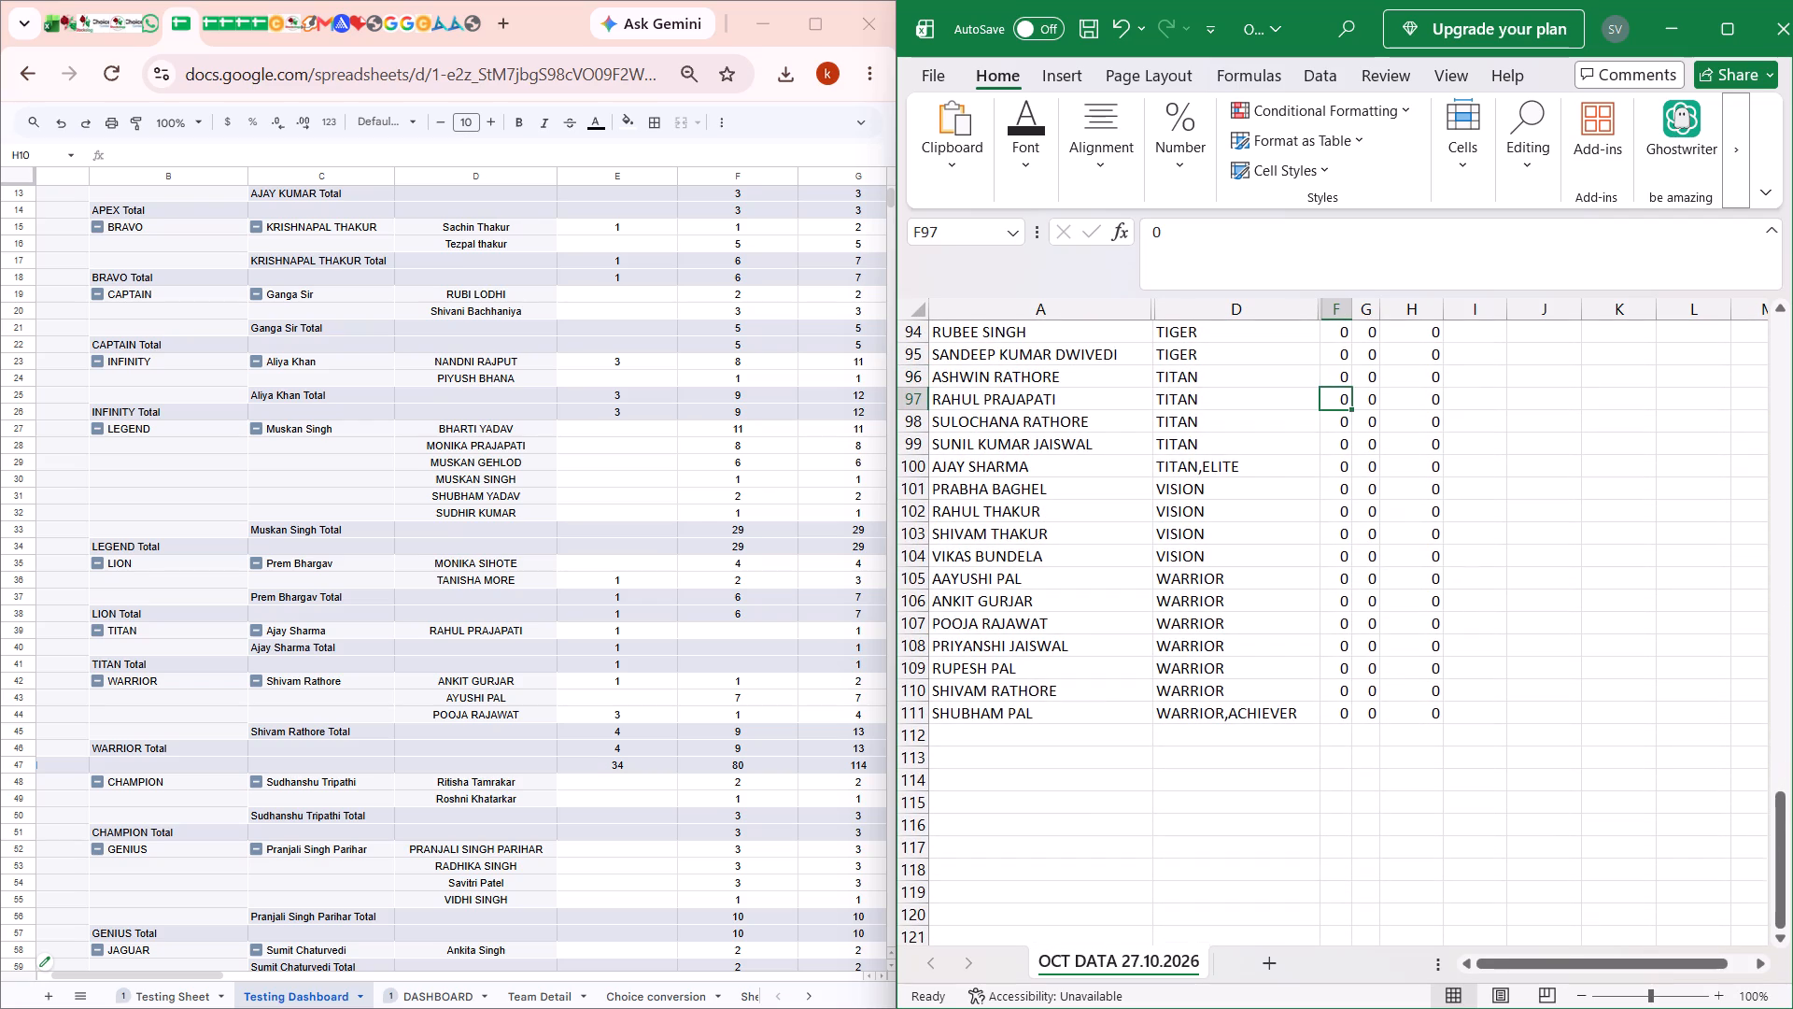
key("1")
key("Return")
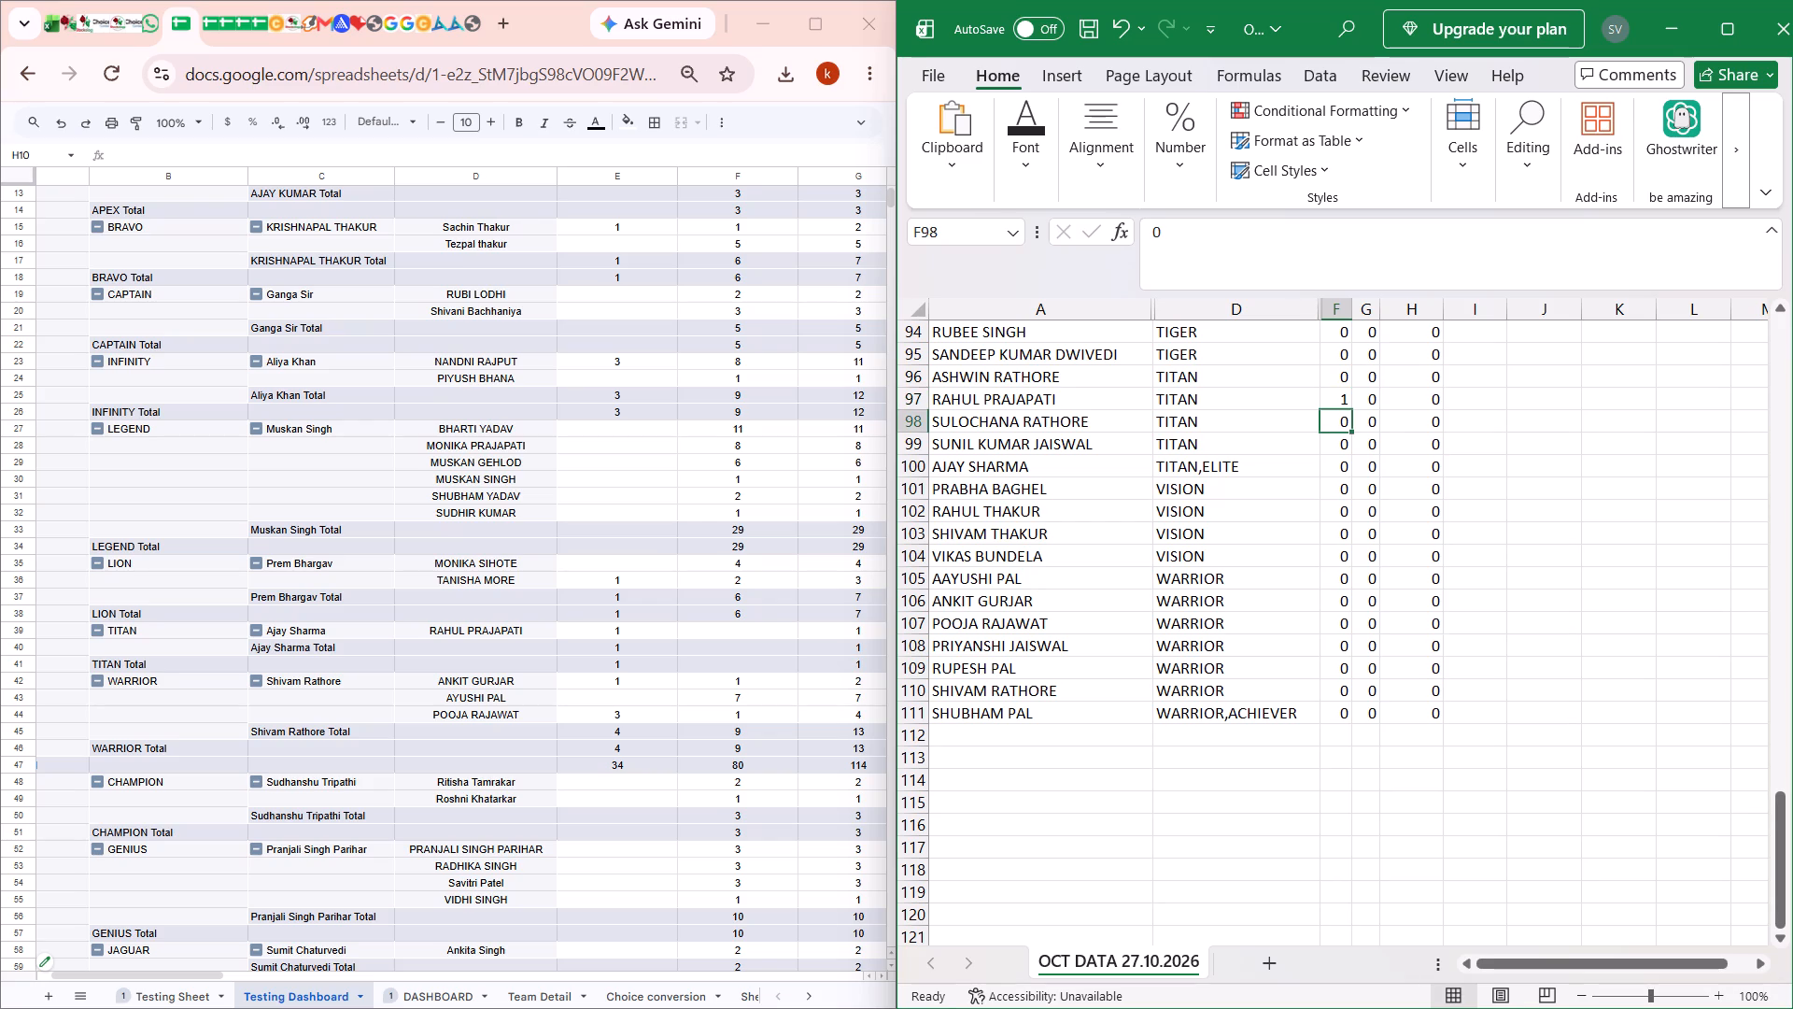
Enter the WARRIOR agents' grand totals in the acc column: 7 in row 105, 2 in row 106 and 4 in row 107.
left_click(1337, 580)
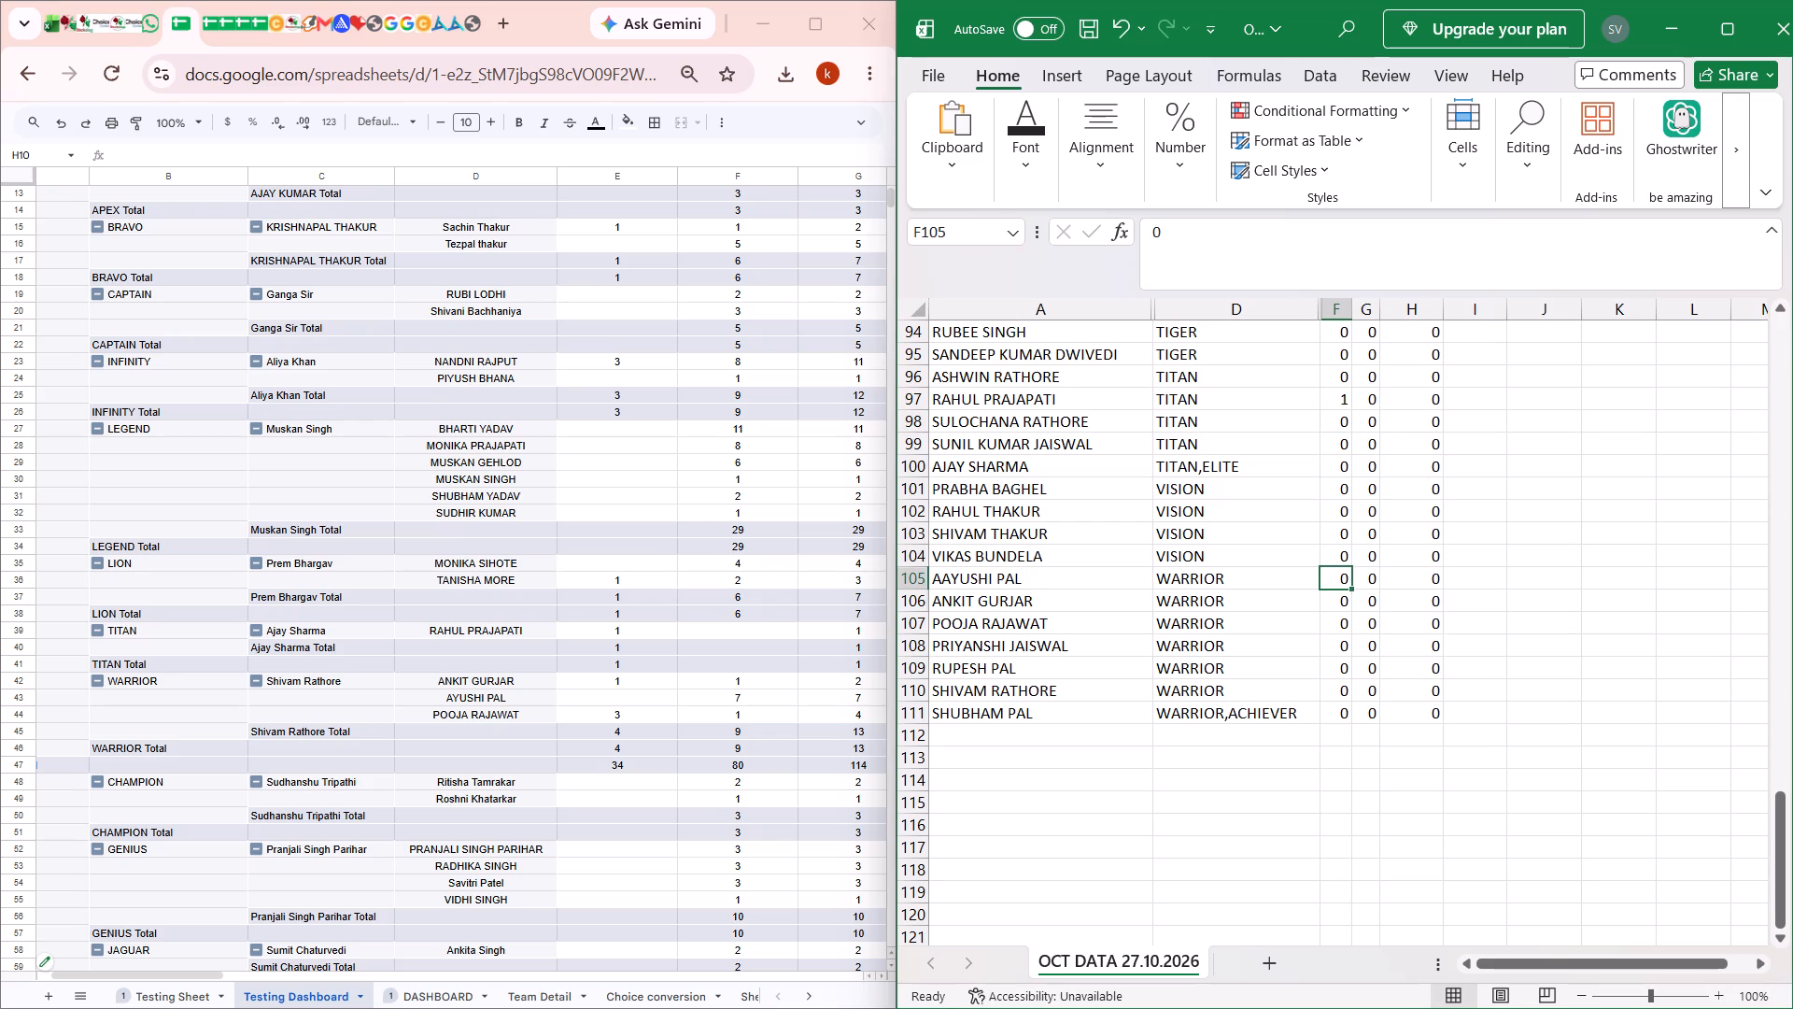
key("Return")
key("2")
key("Return")
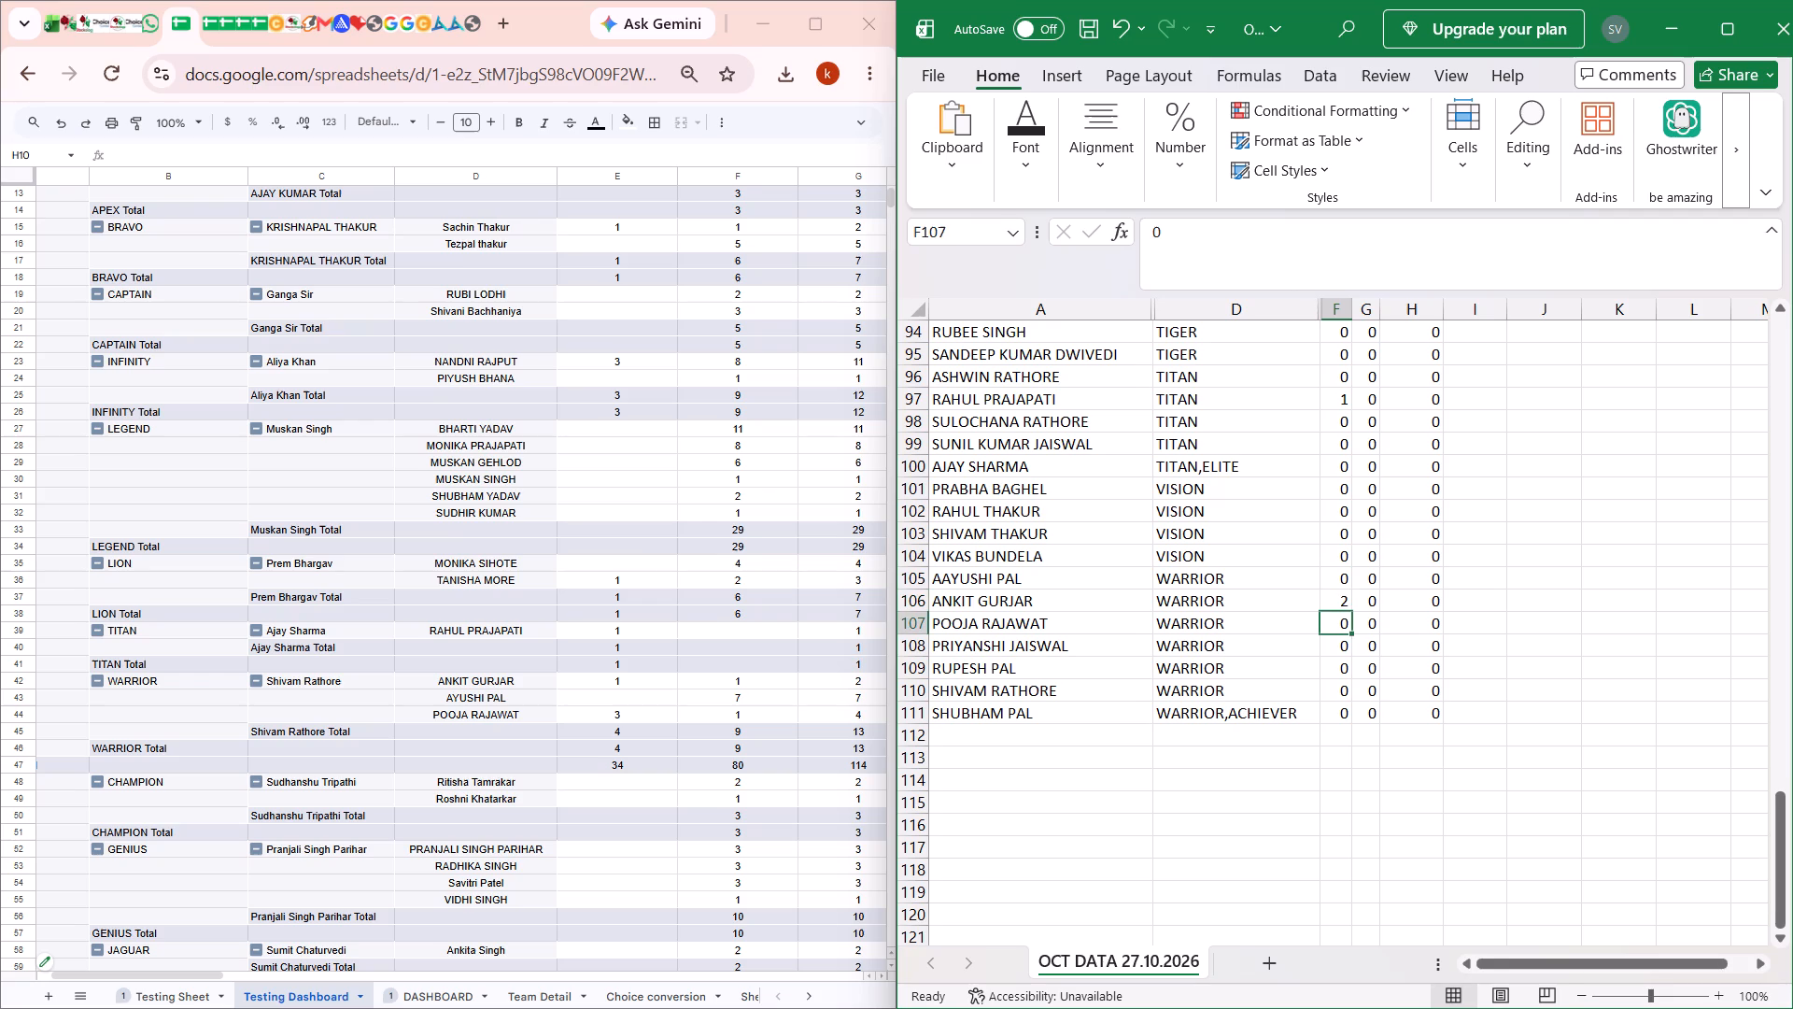
key("Up")
key("Up")
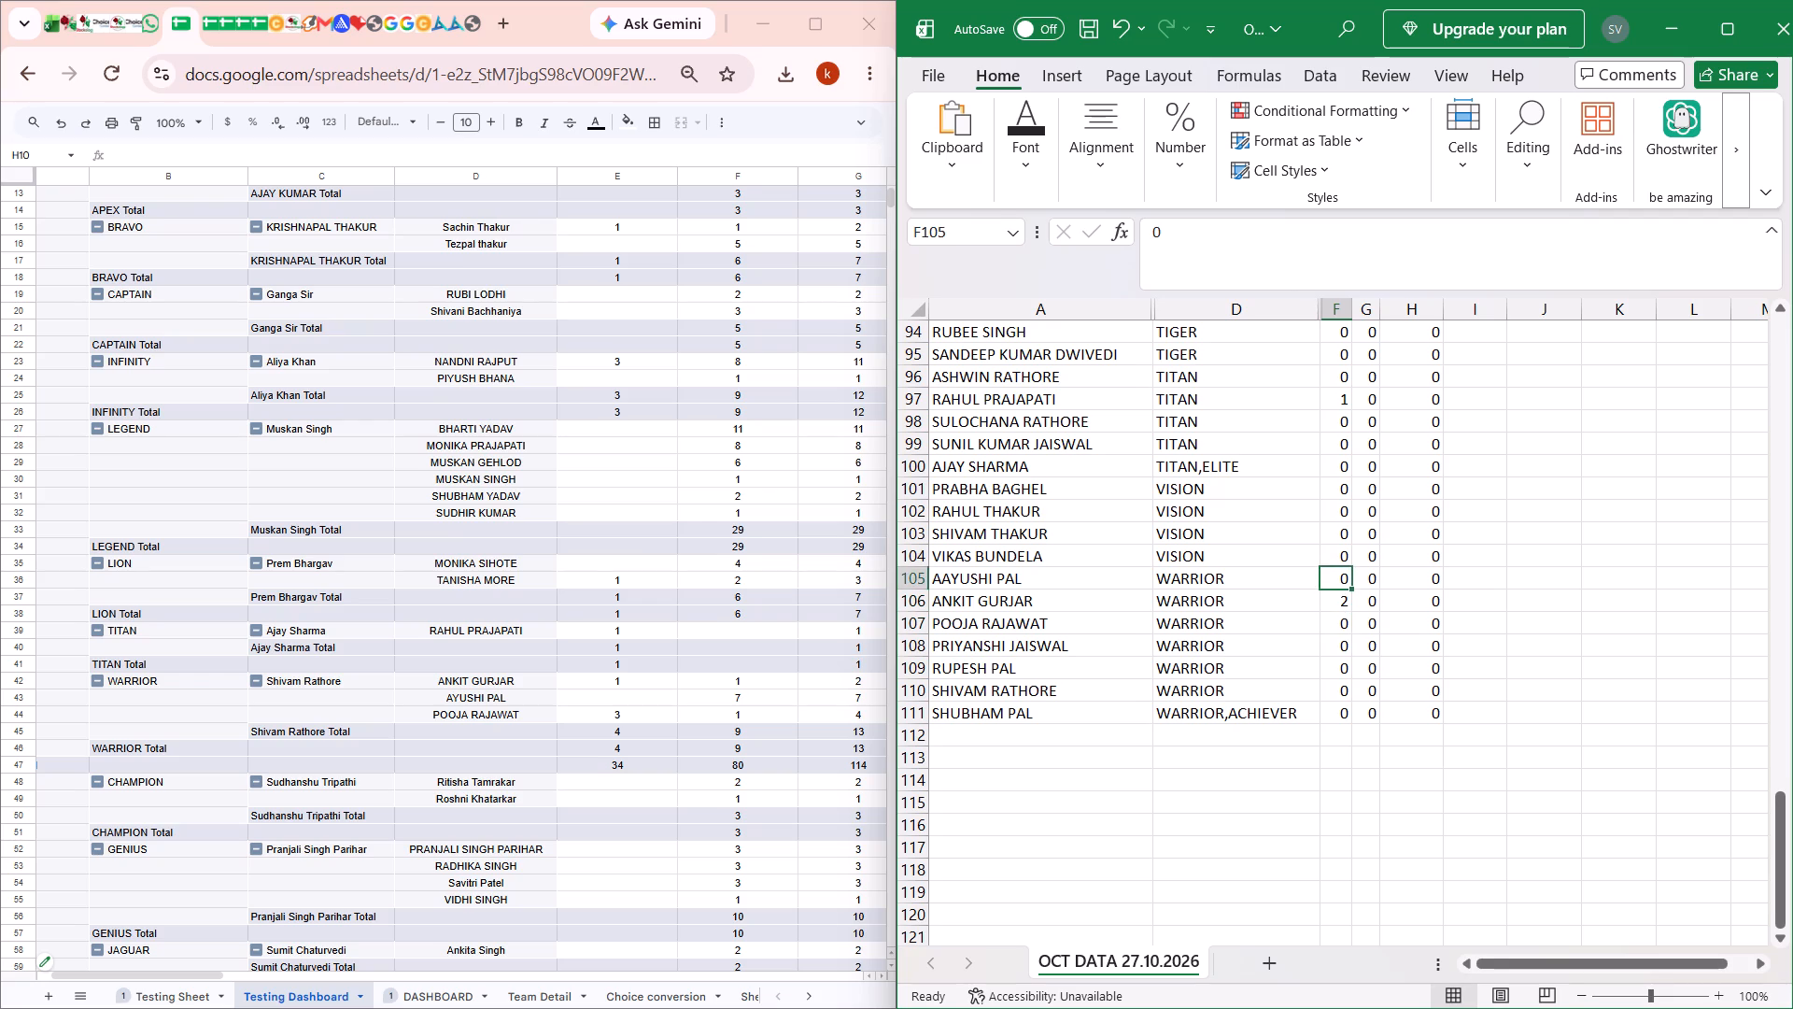
key("7")
key("Return")
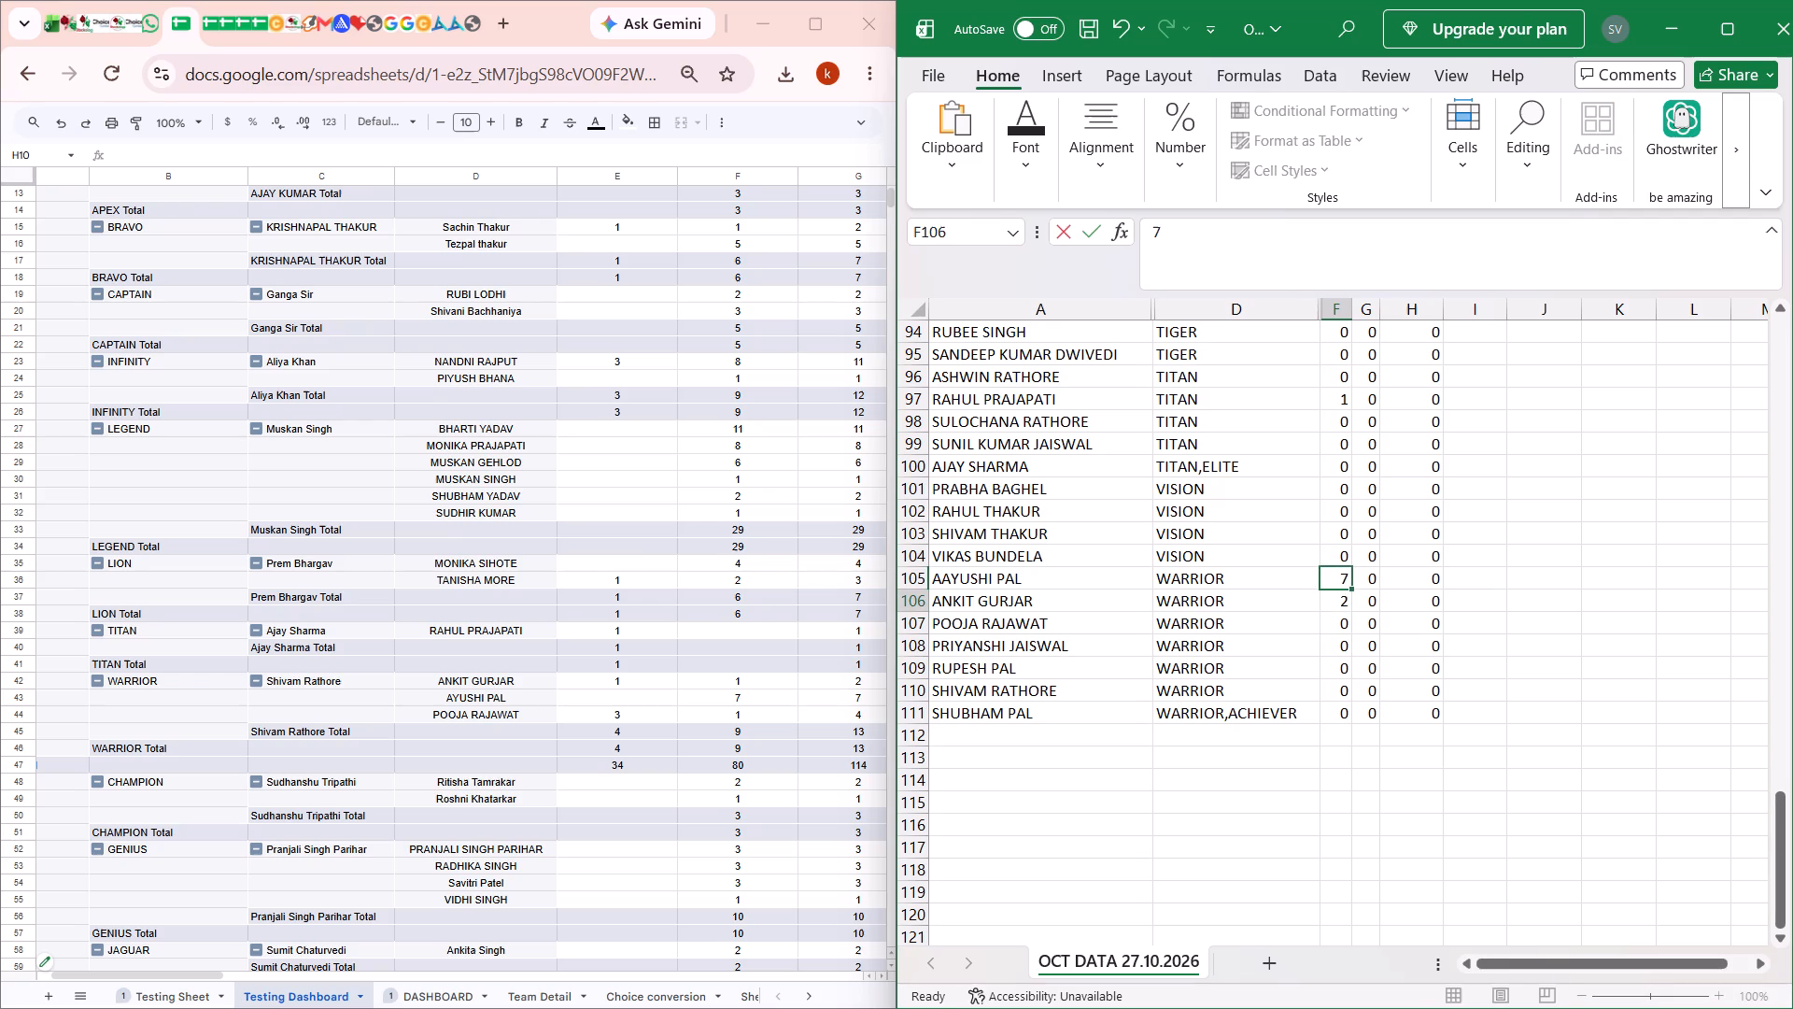
key("Return")
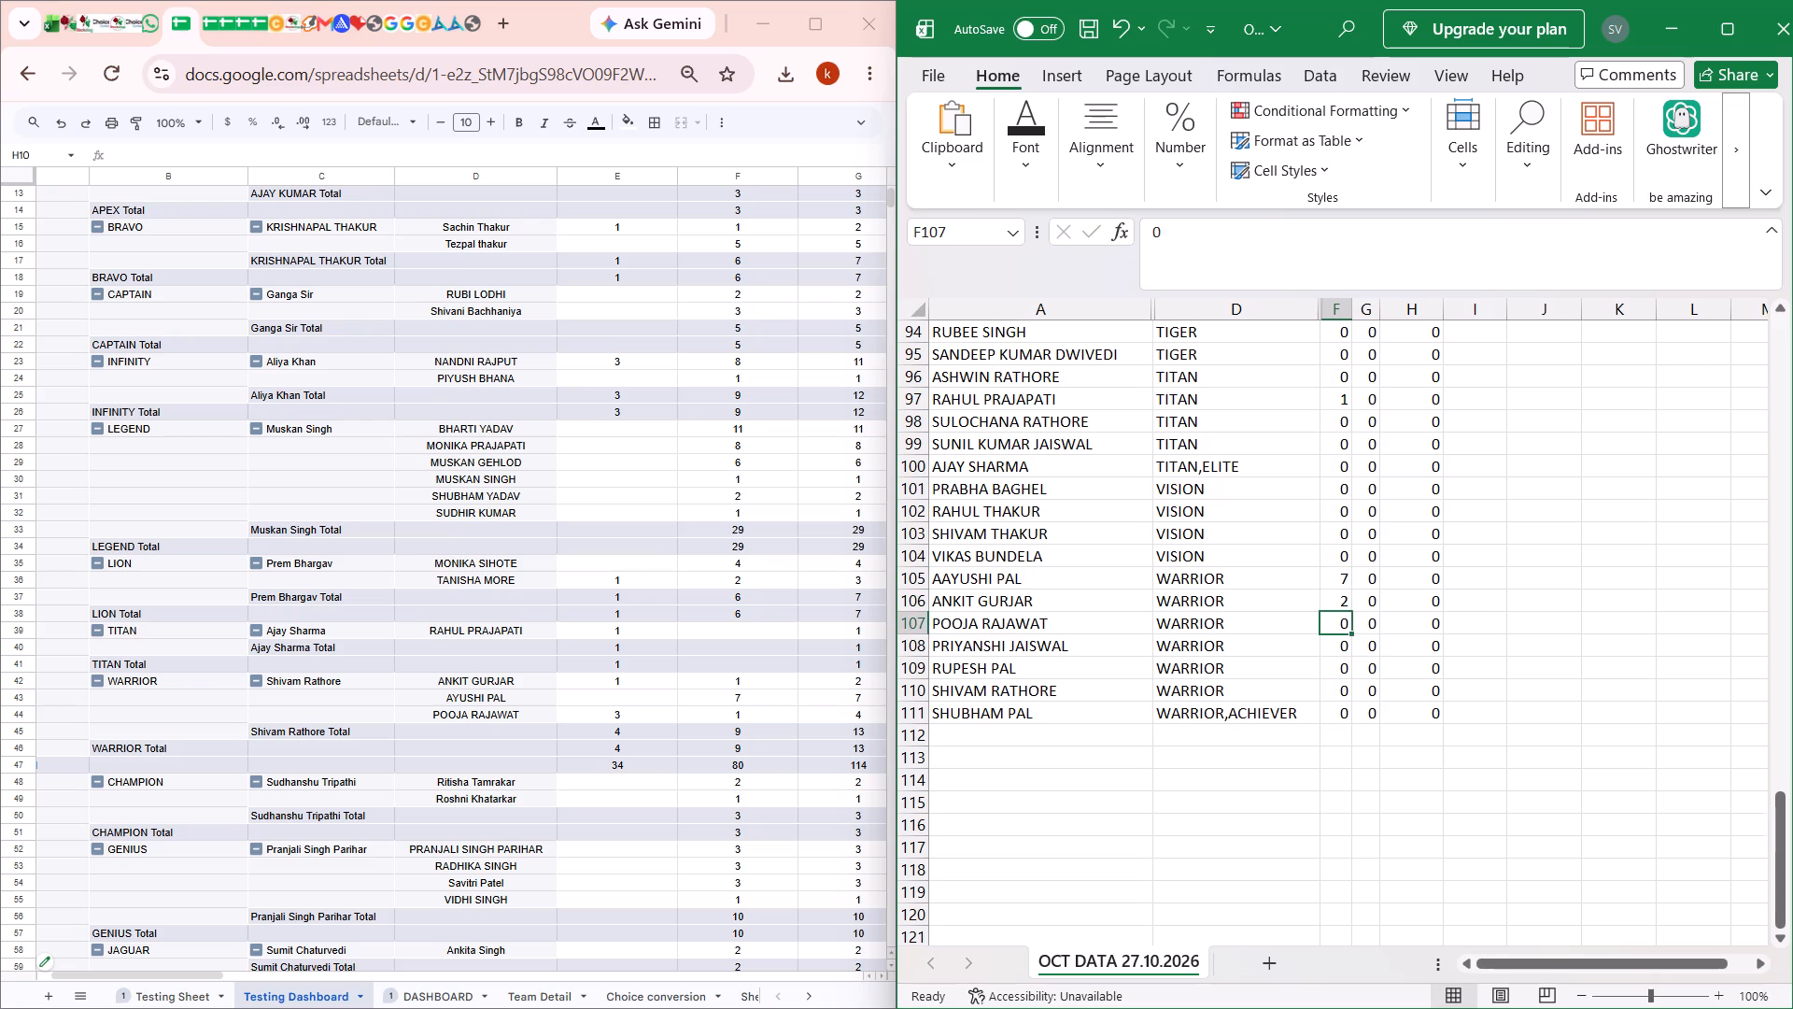
key("4")
key("Return")
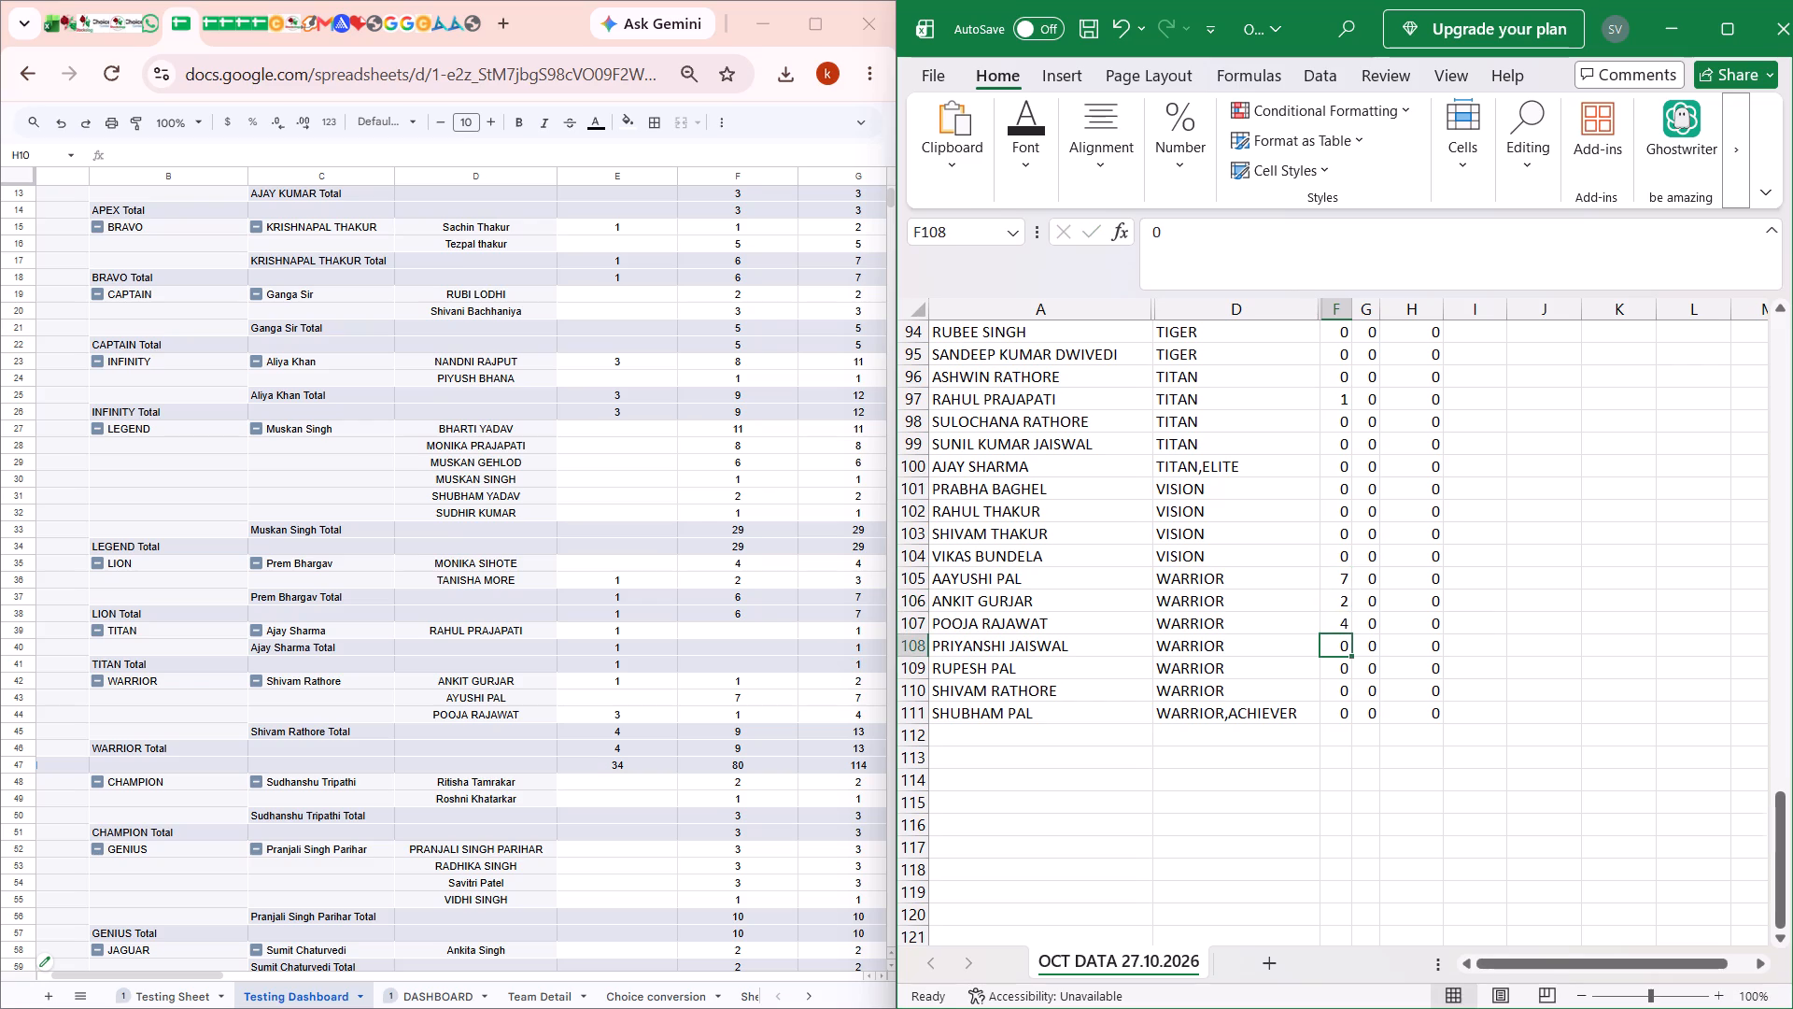
Enter the CHAMPION agents' grand totals in the acc column: 2 in row 30 and 1 in row 31.
scroll(1291, 610, "up", 3)
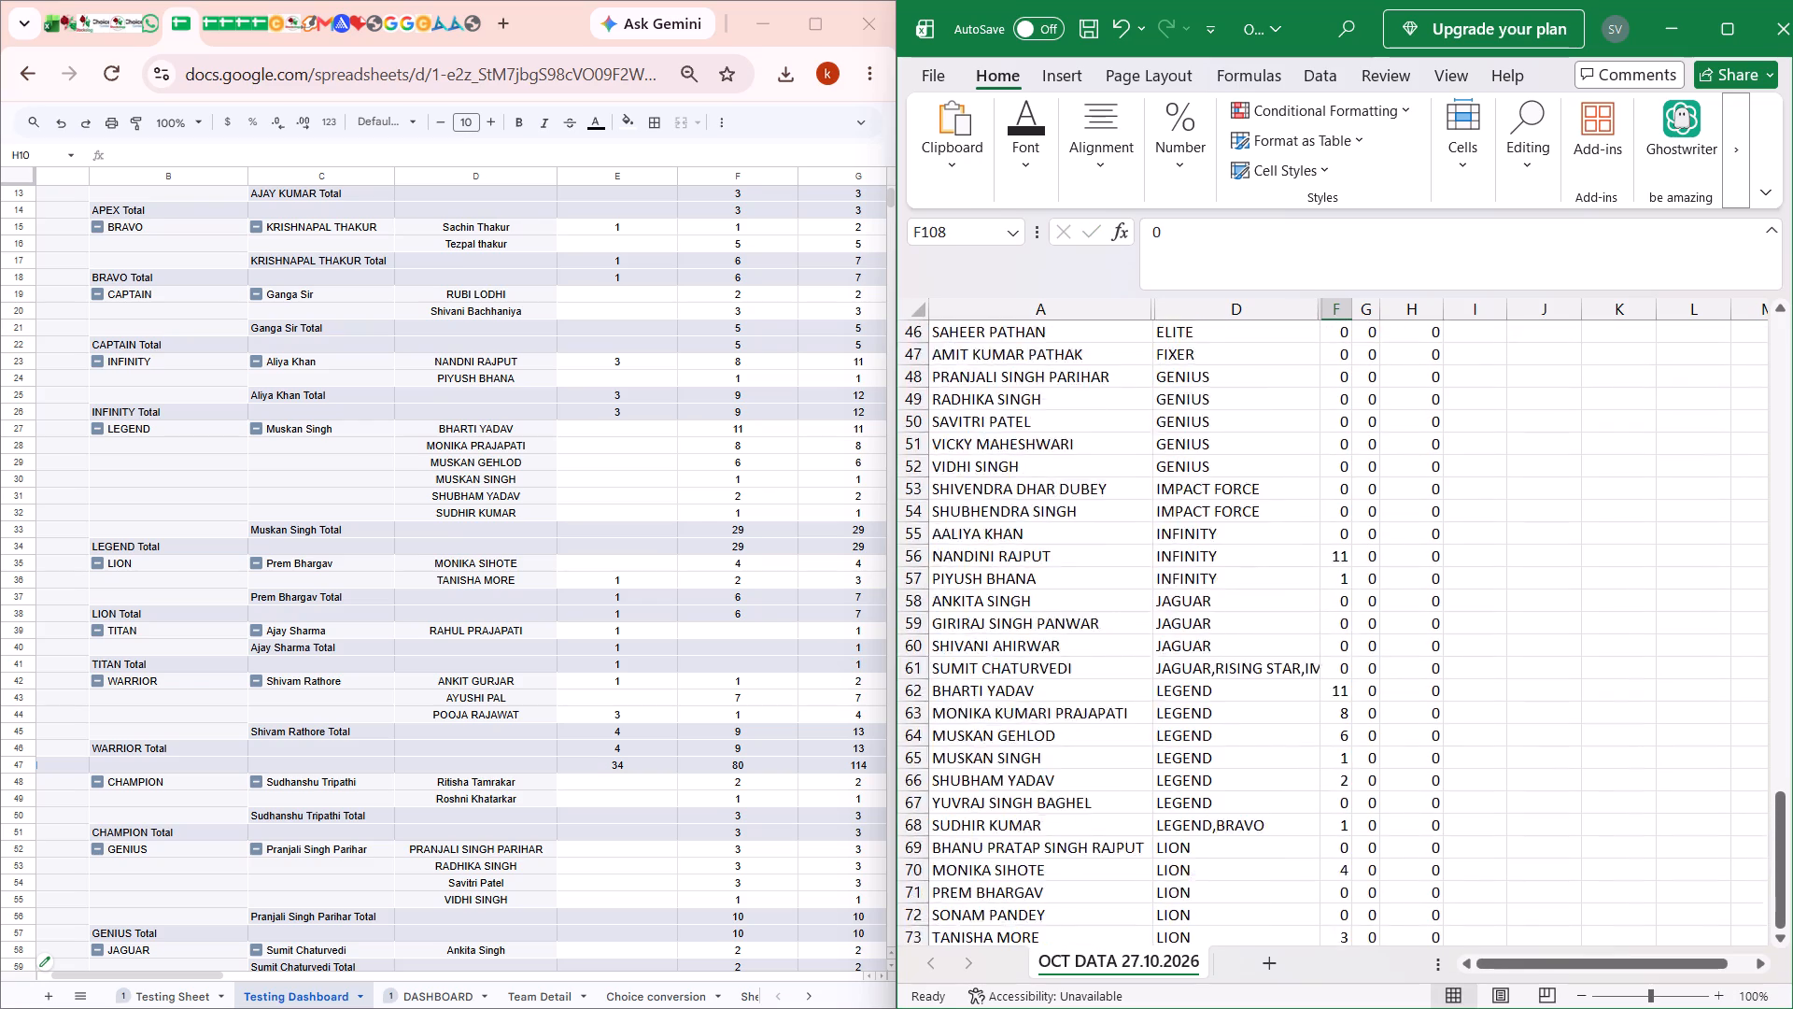
scroll(1291, 610, "up", 2)
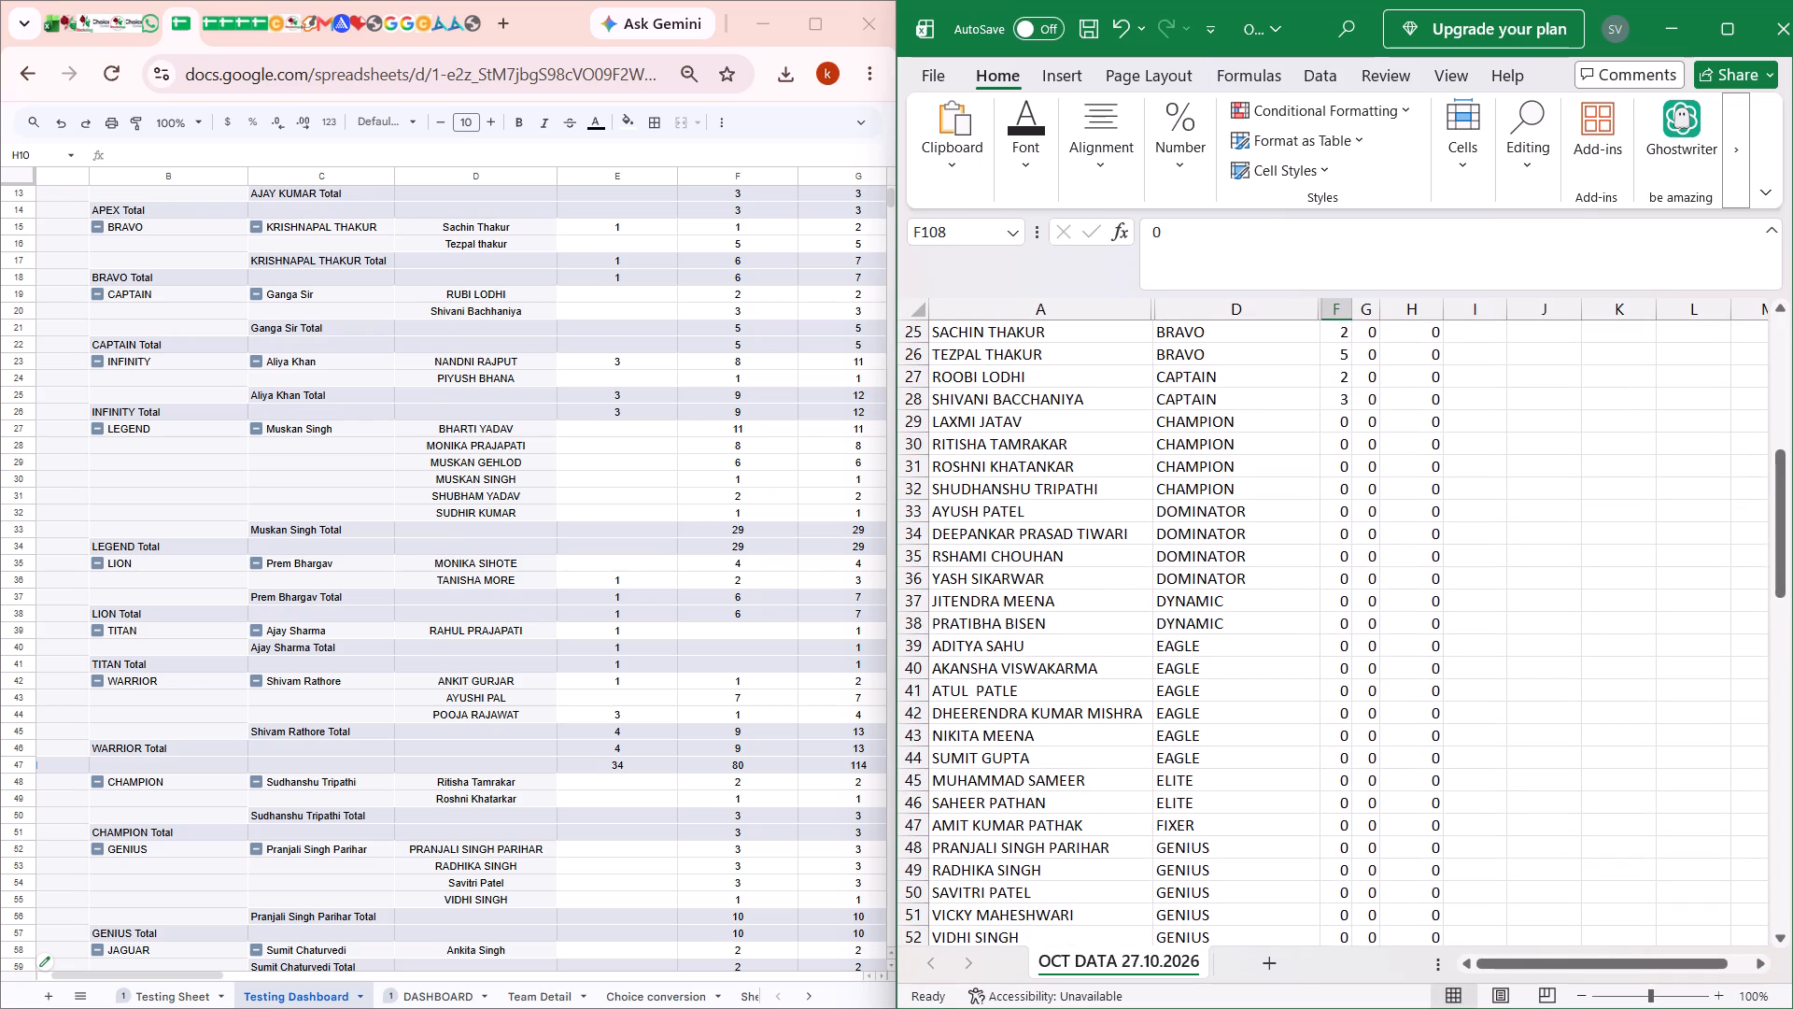
left_click(1335, 428)
scroll(619, 718, "down", 2)
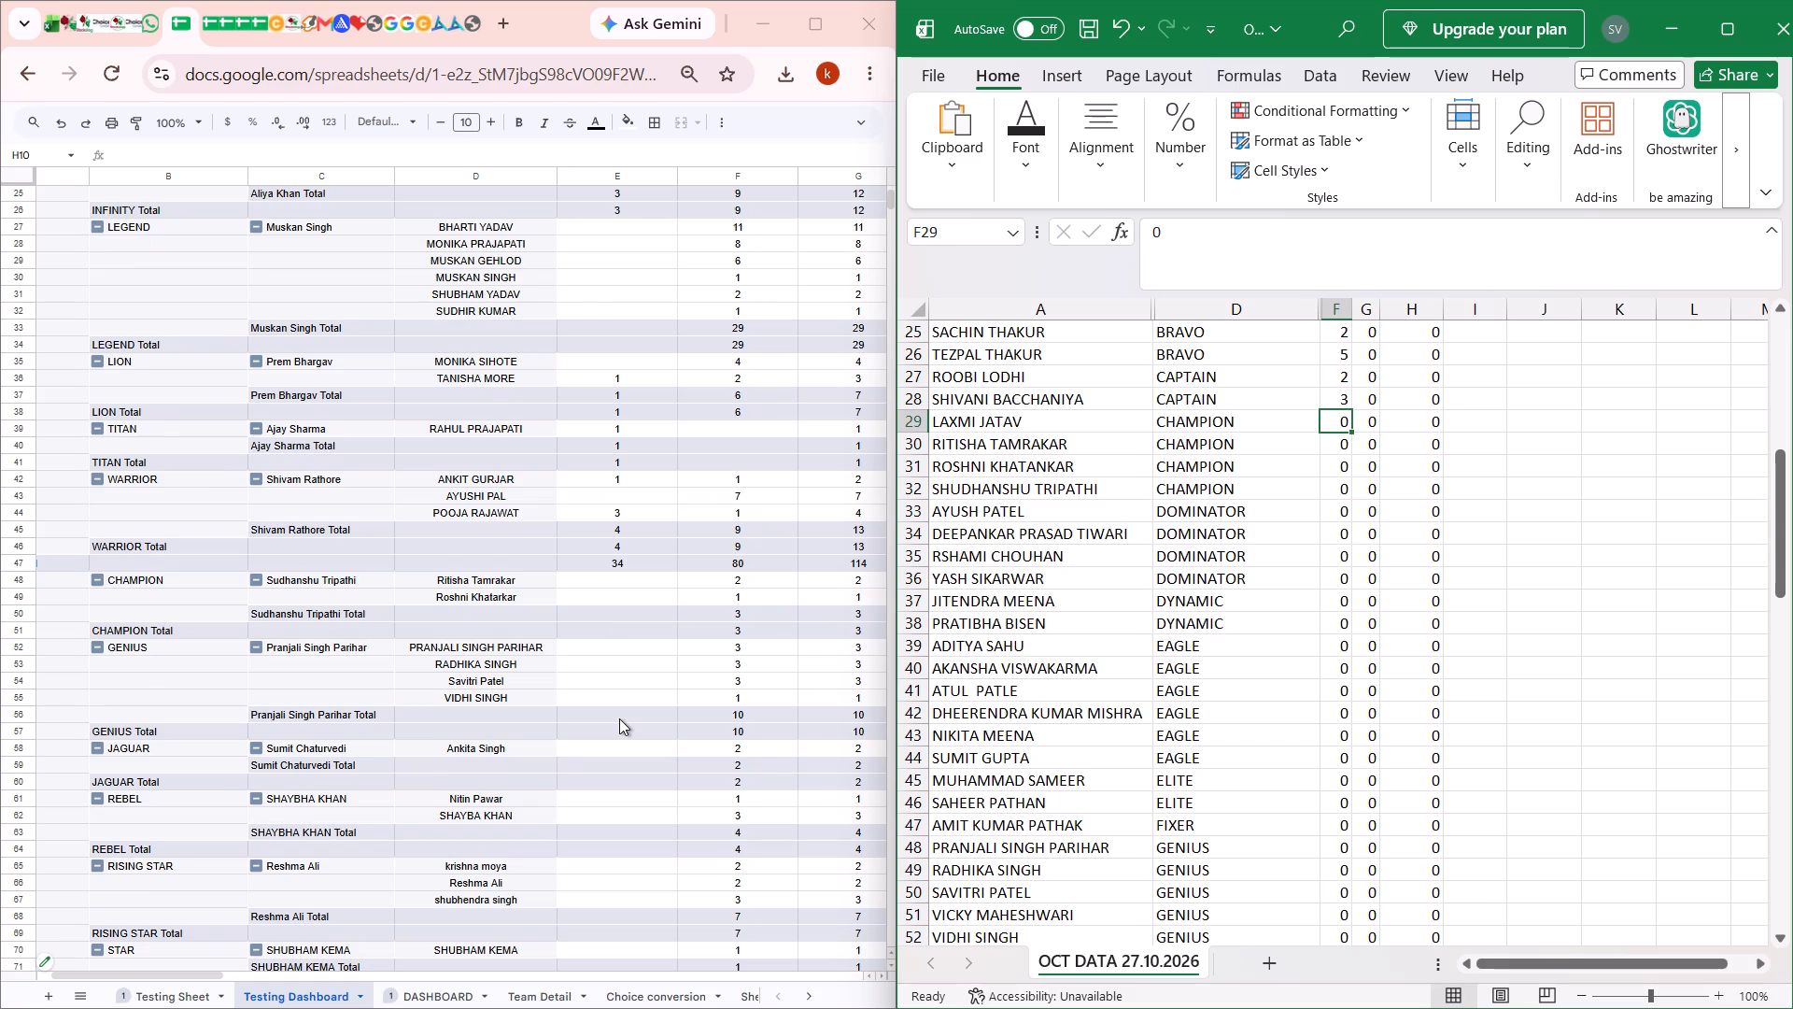
key("Return")
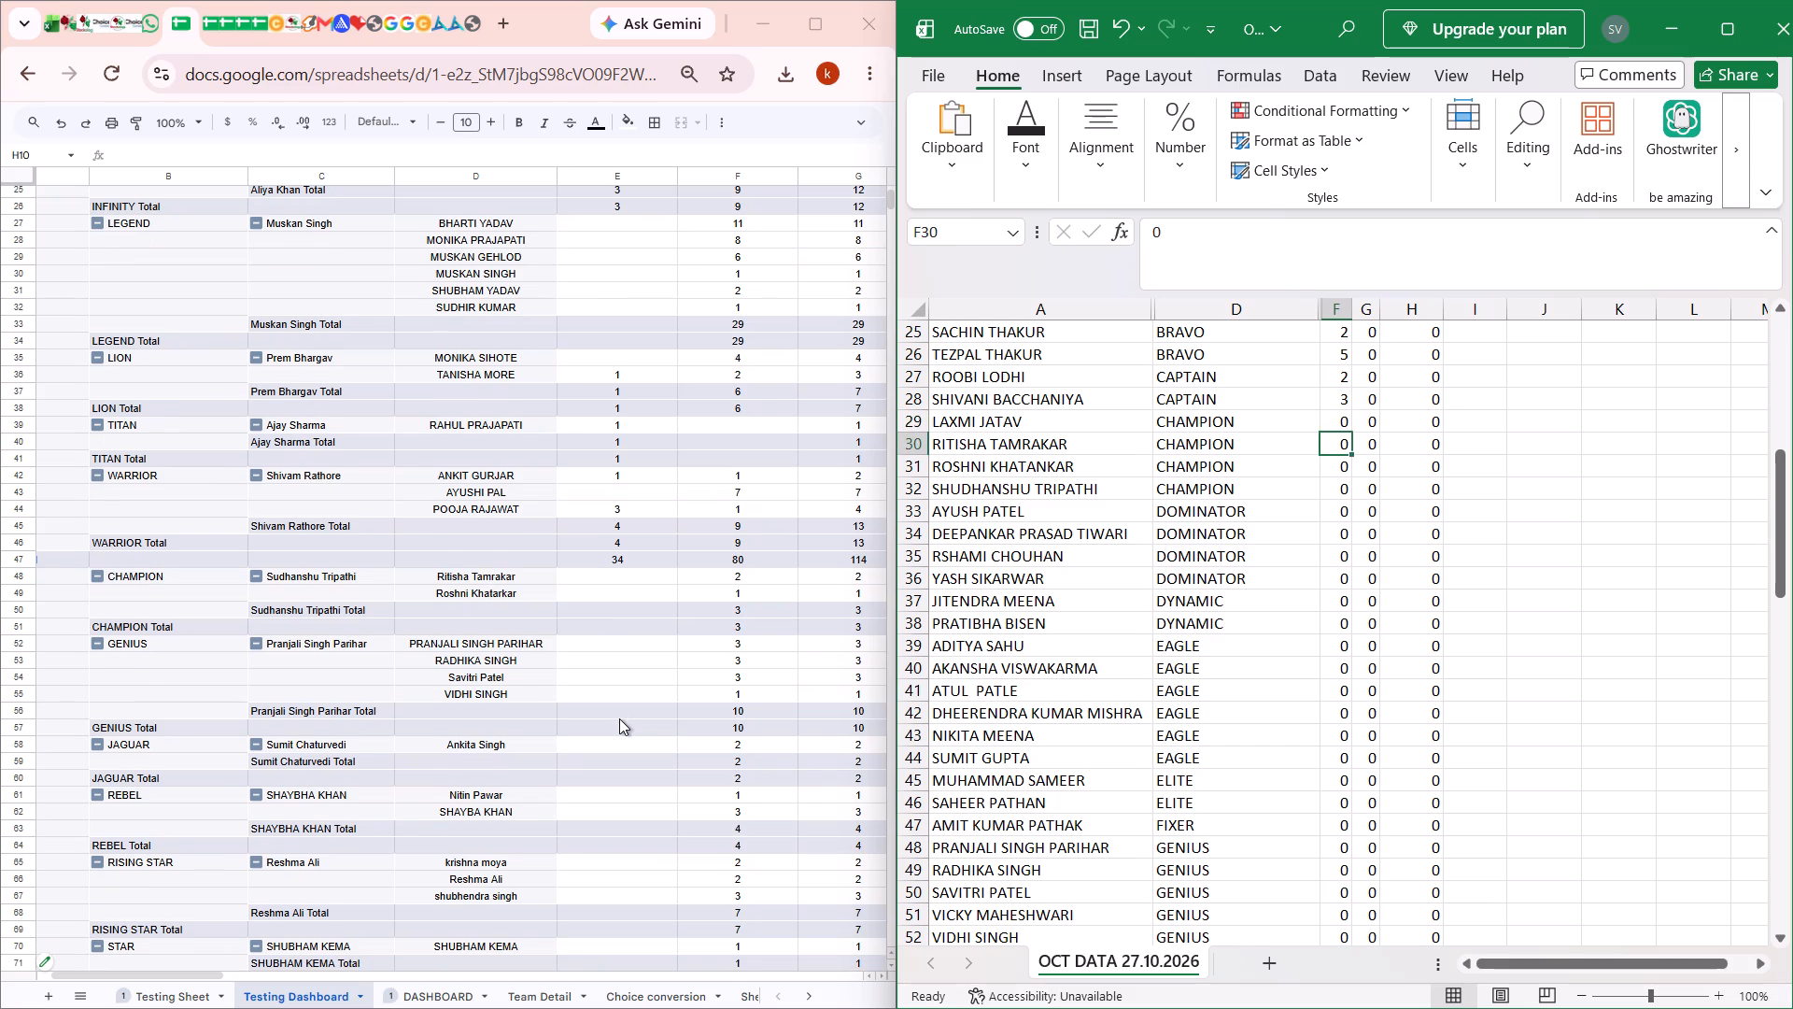
key("2")
key("Return")
key("1")
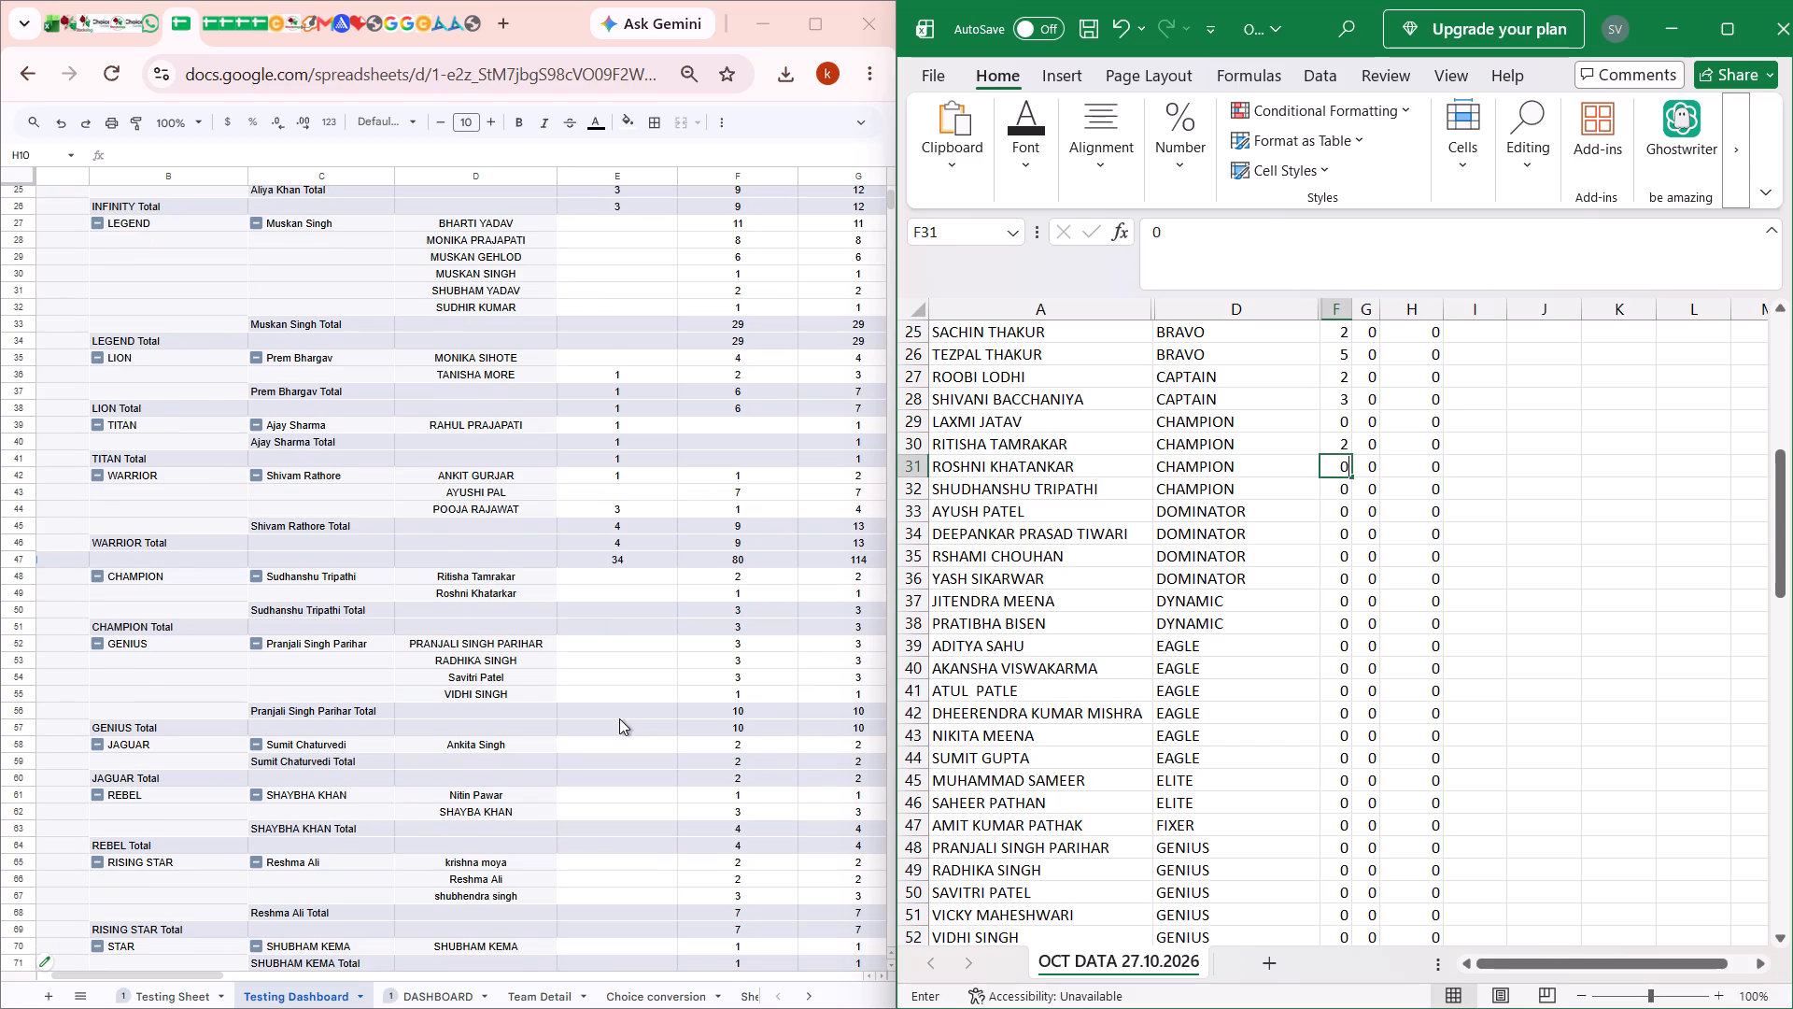
key("Return")
Enter the GENIUS agents' grand totals in the acc column: 3 in each of rows 48 to 50, and 1 in row 52.
scroll(619, 718, "down", 1)
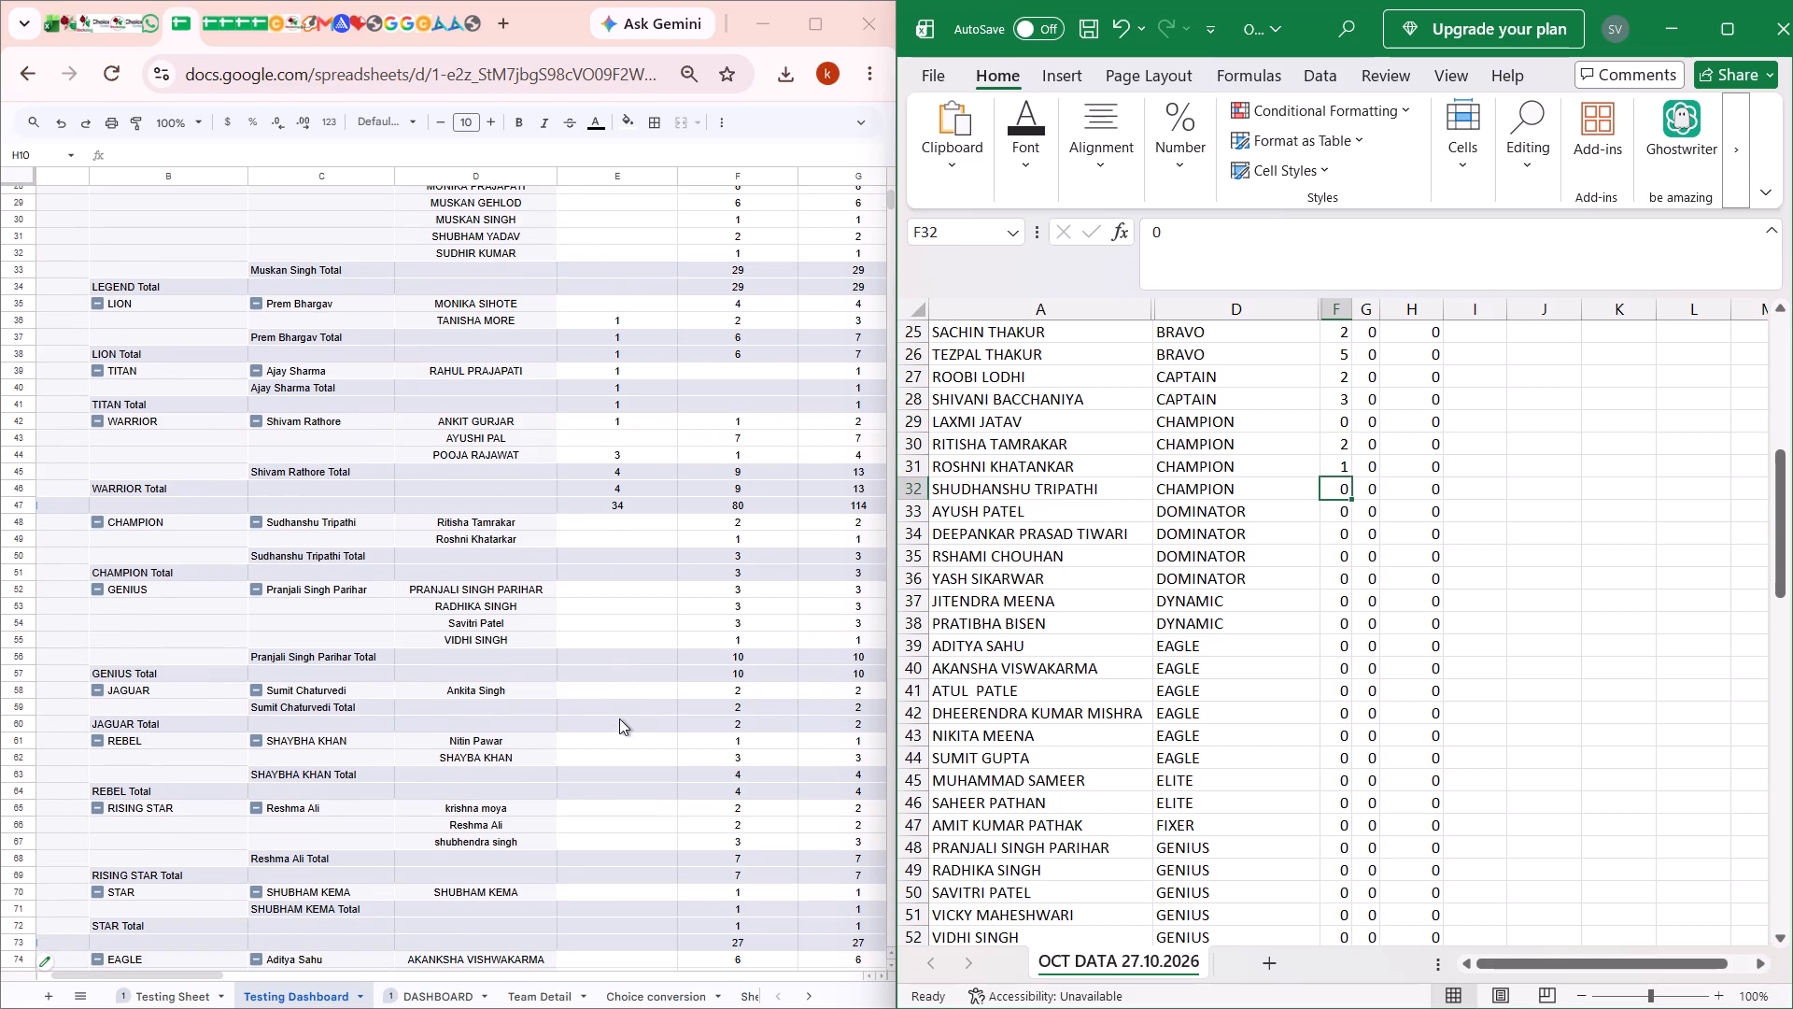
scroll(1284, 694, "up", 7)
scroll(1284, 694, "down", 3)
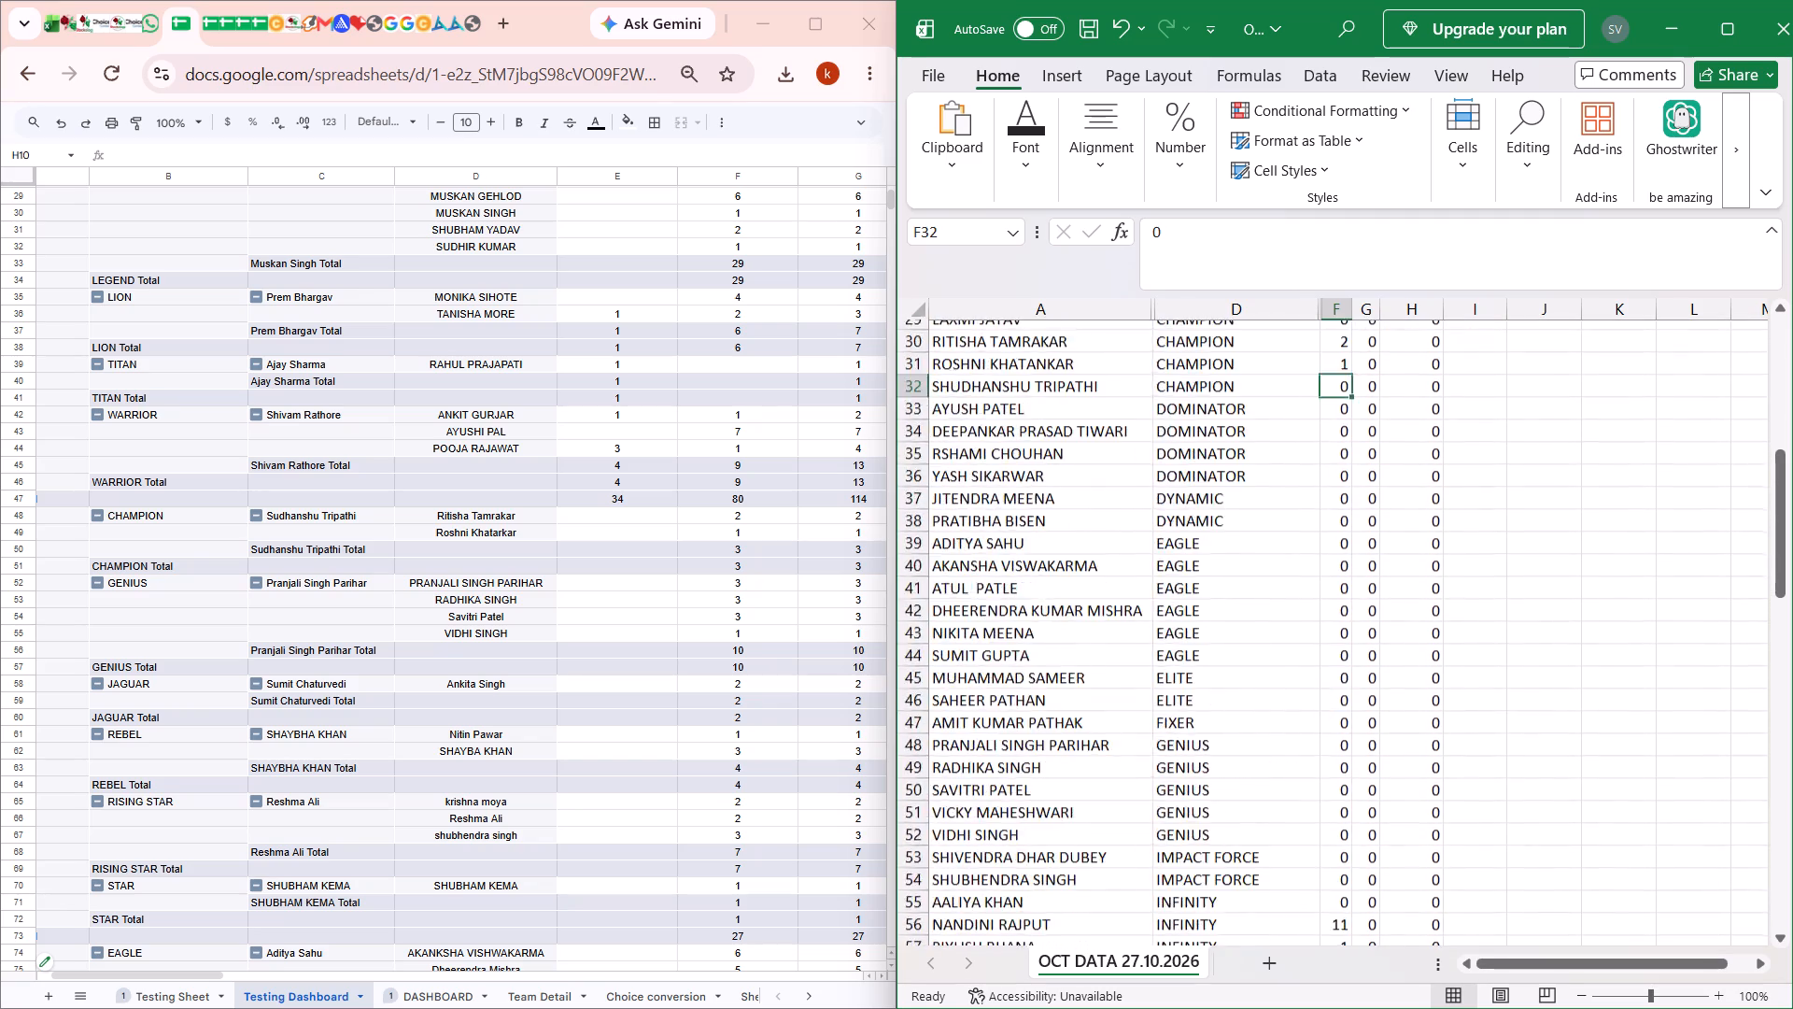
scroll(1284, 694, "down", 3)
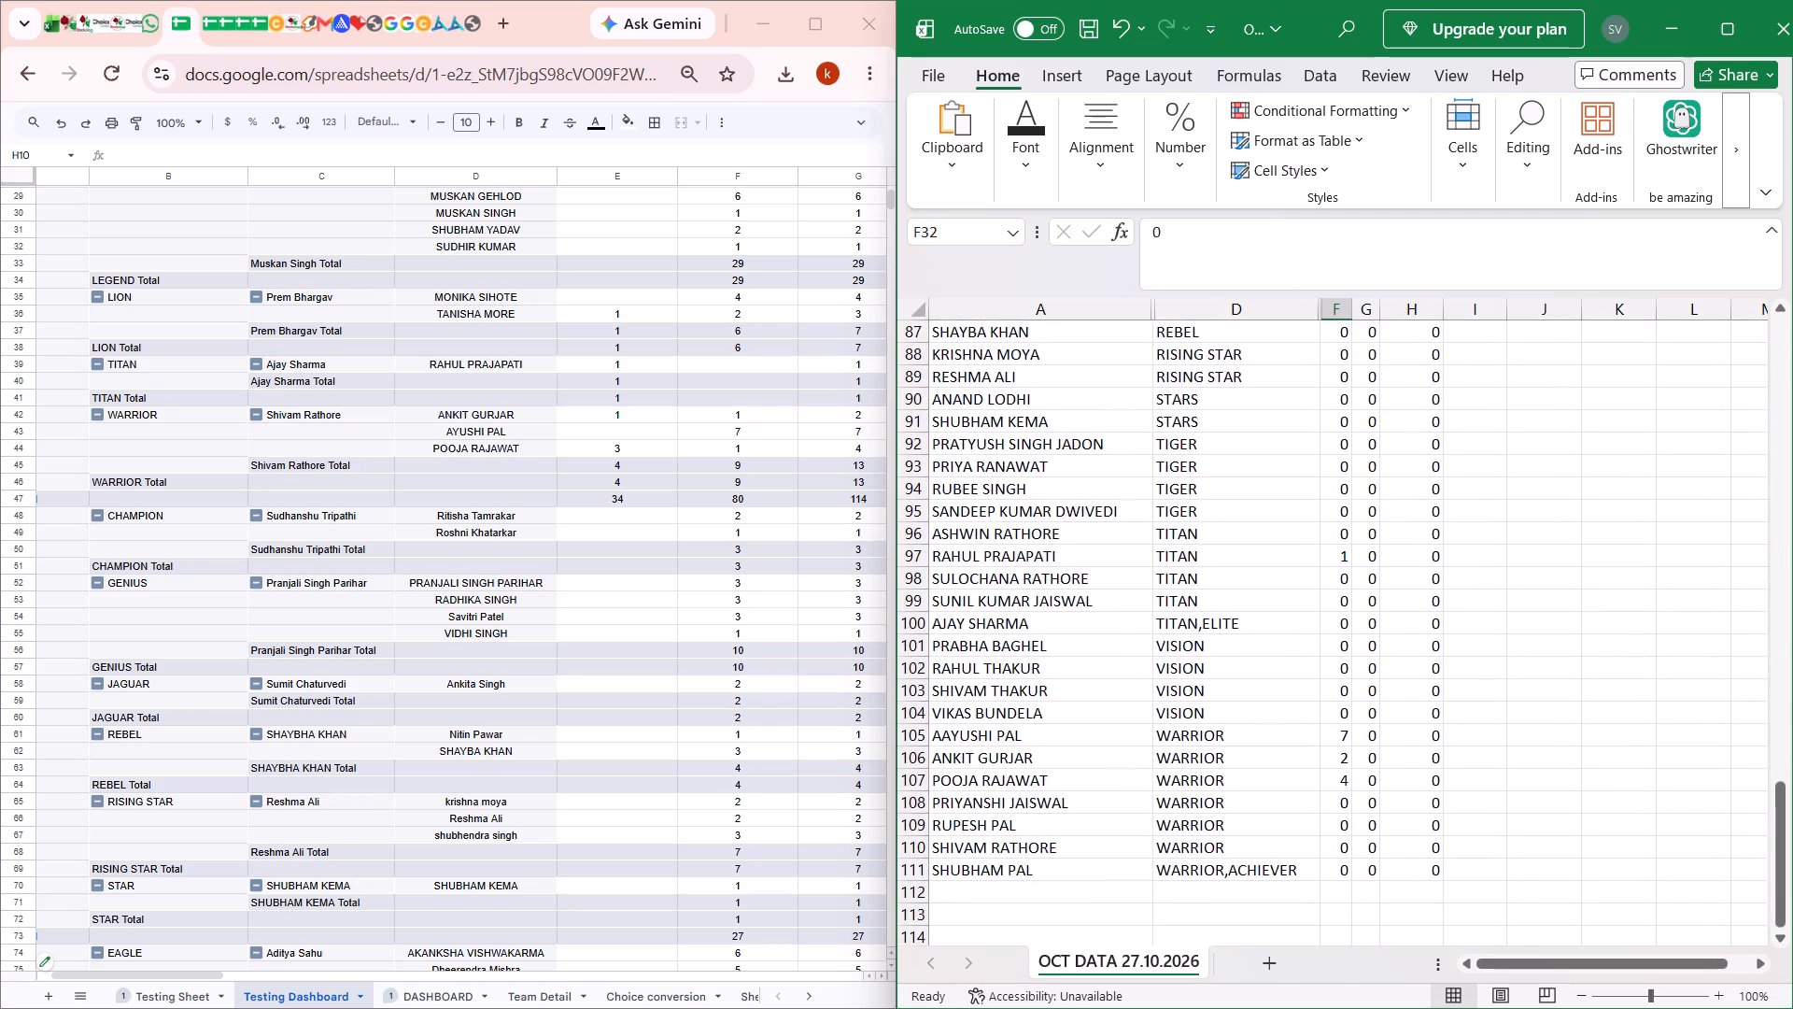
scroll(1284, 694, "up", 4)
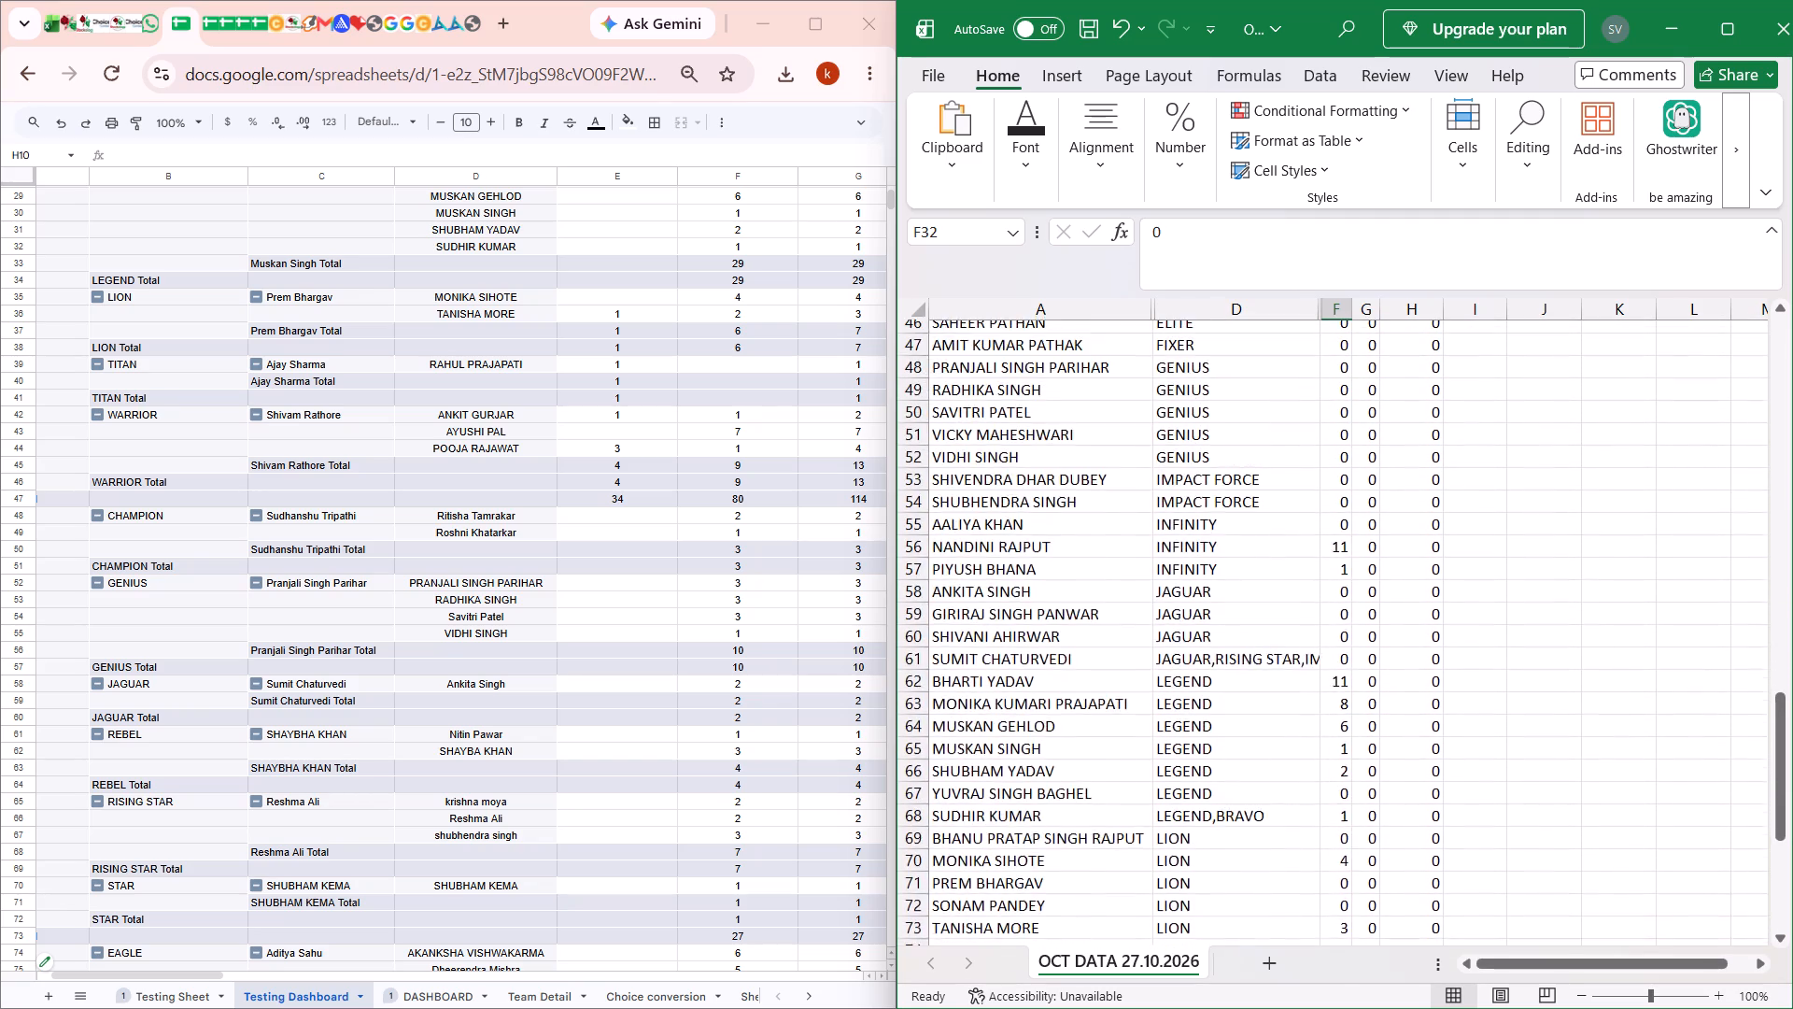
scroll(1284, 694, "up", 1)
left_click(1338, 493)
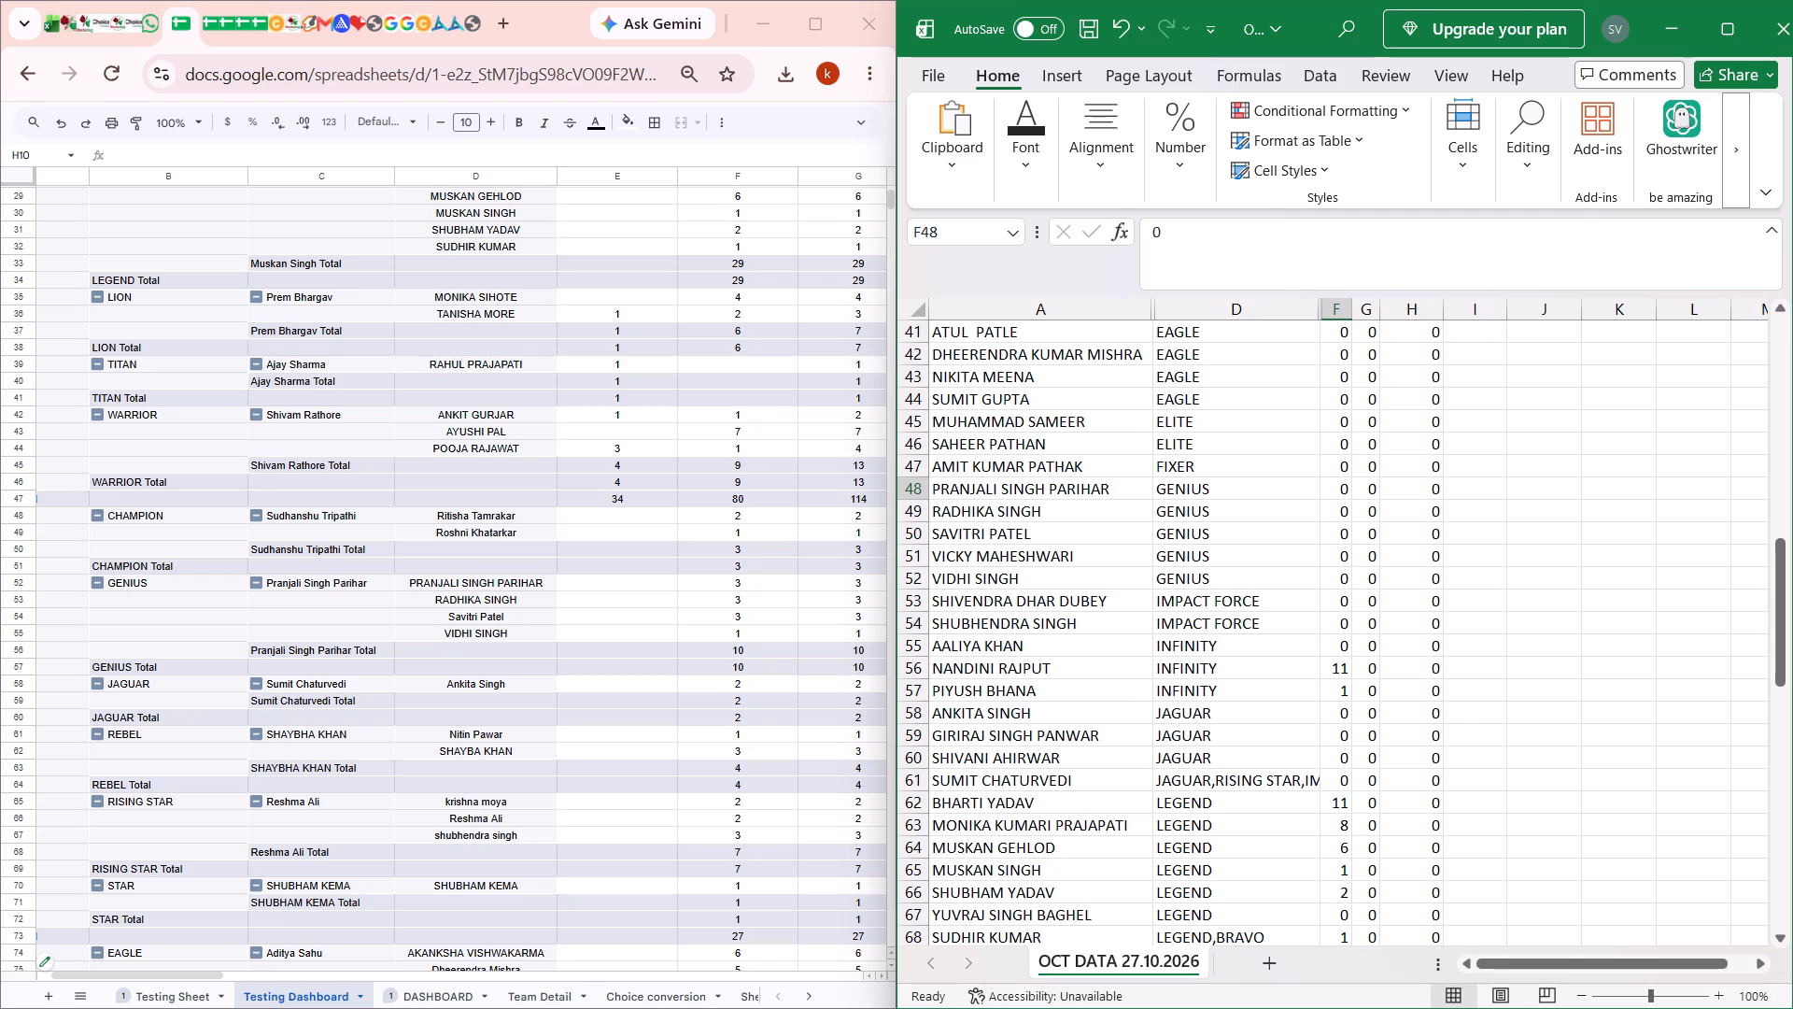
key("3")
key("Return")
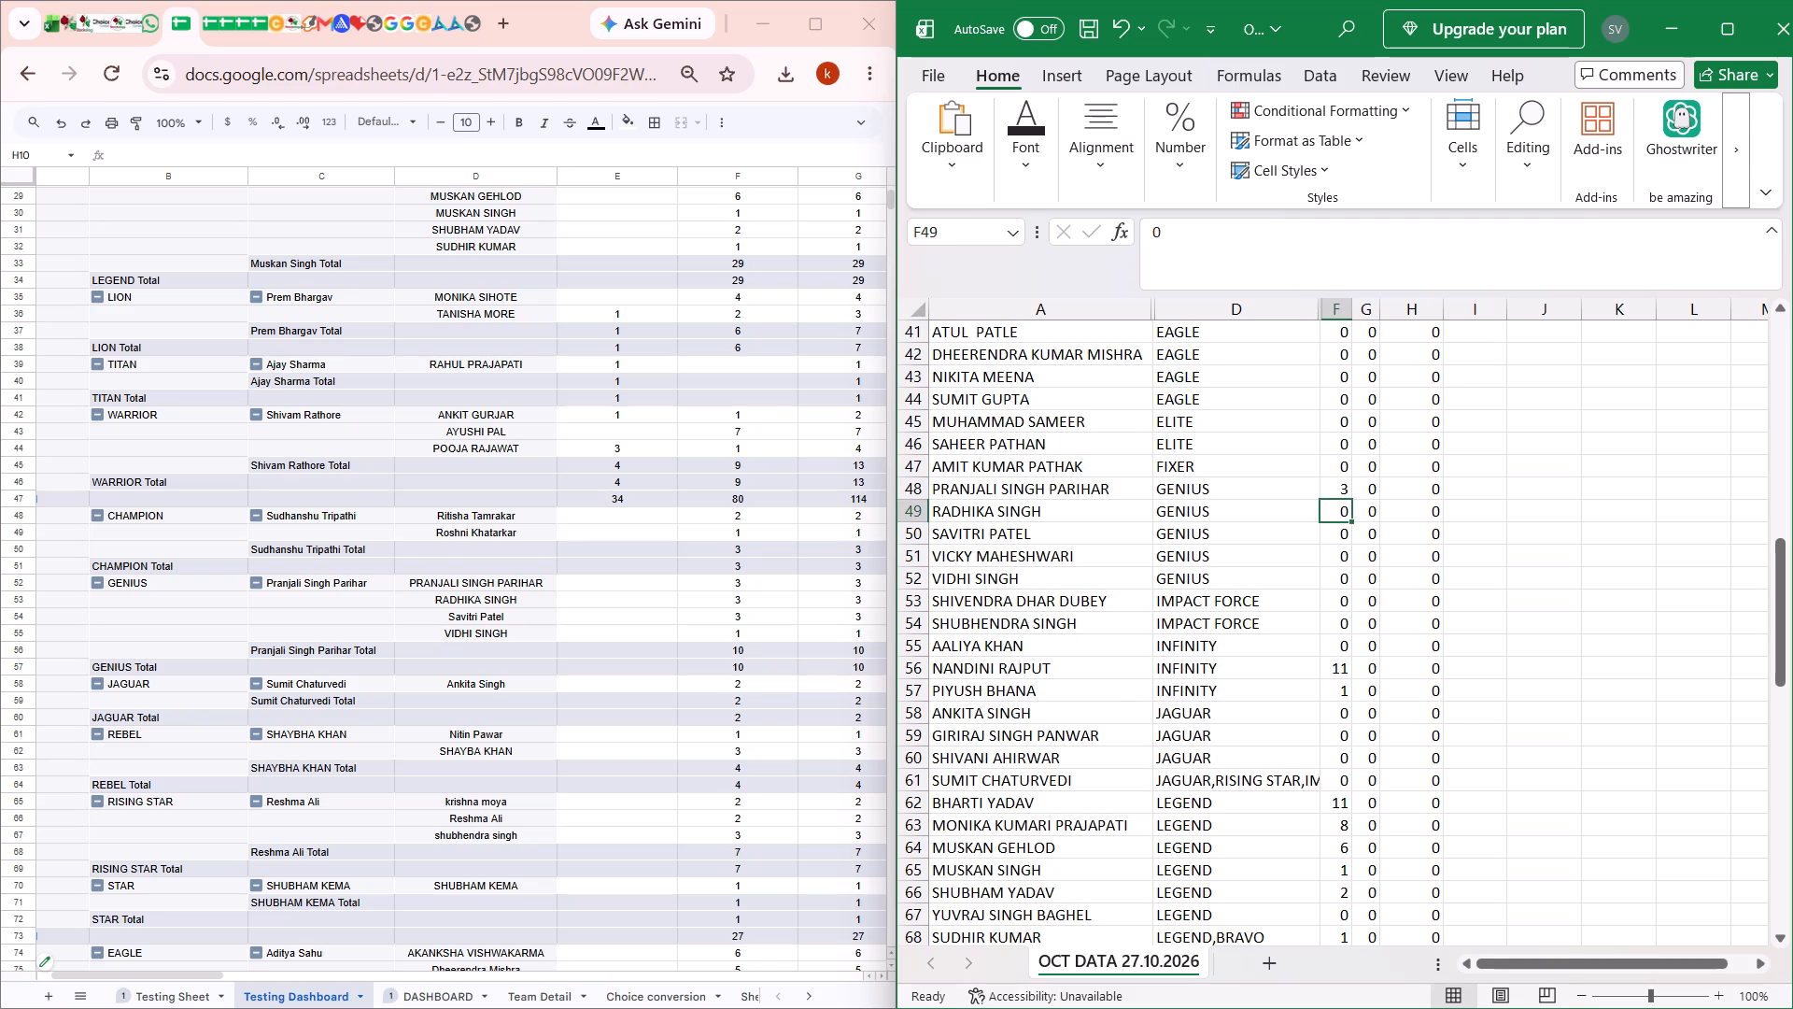
key("3")
key("Return")
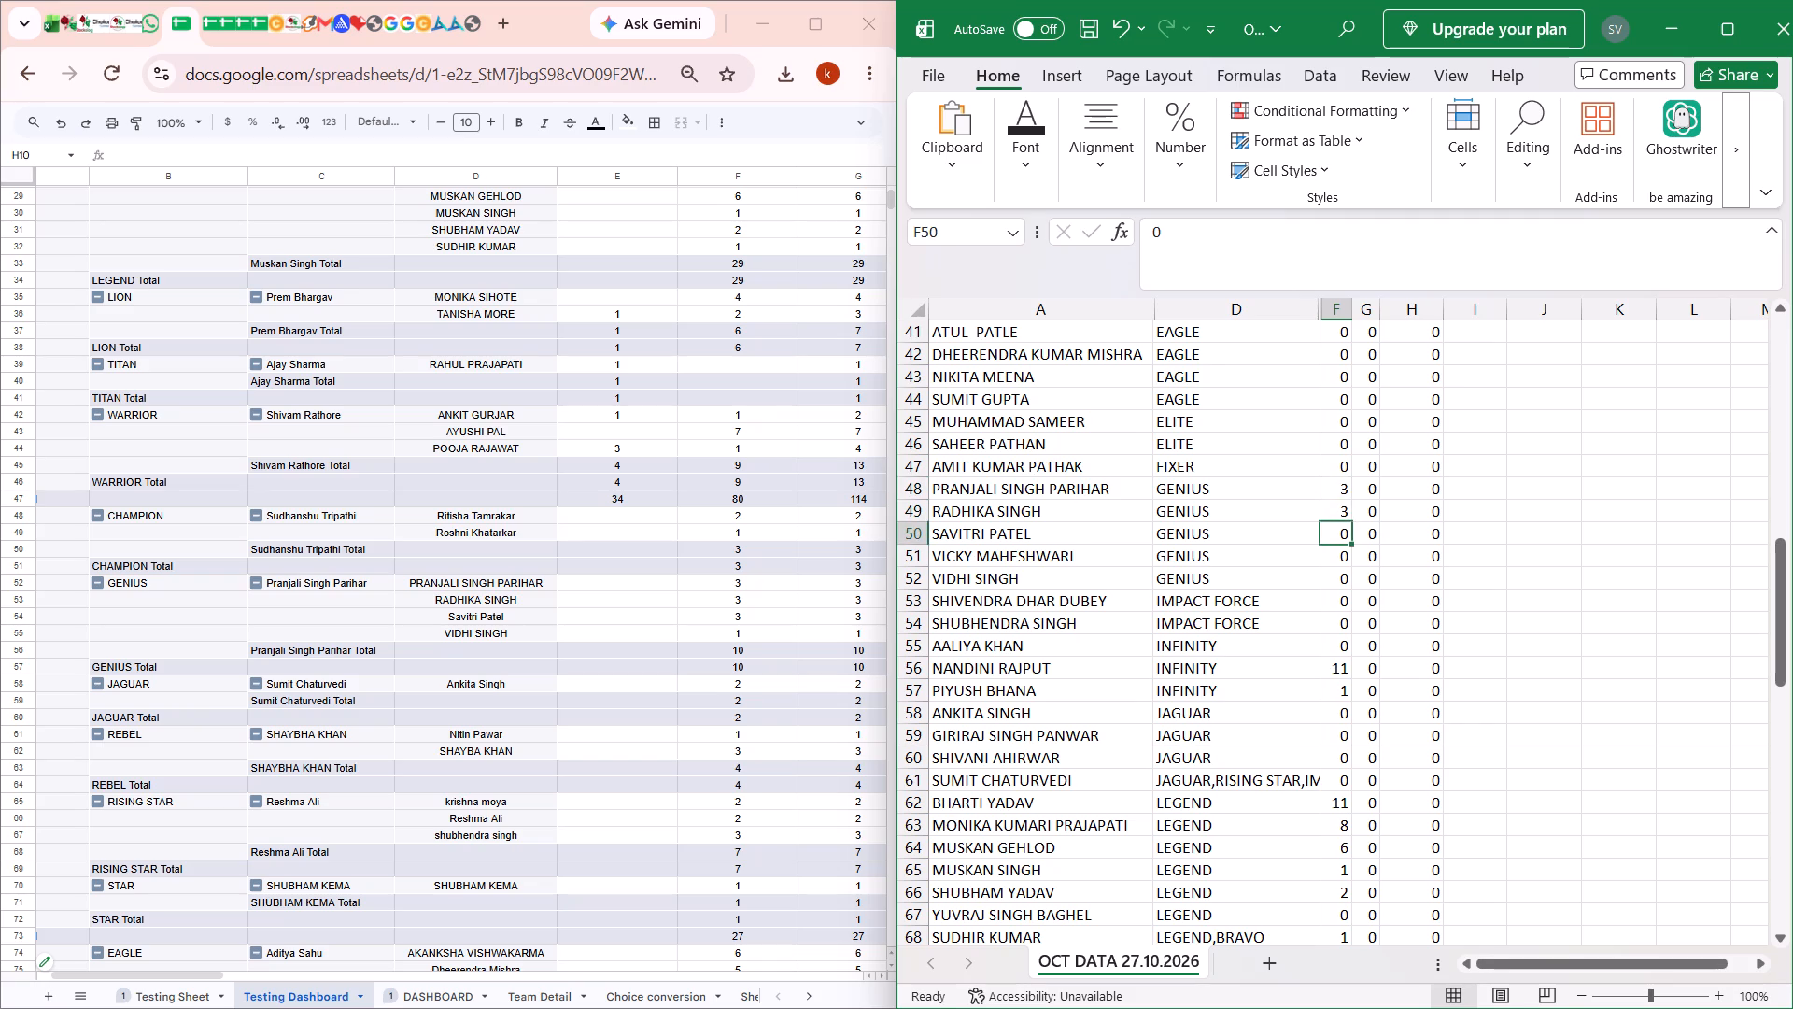
key("3")
key("Return")
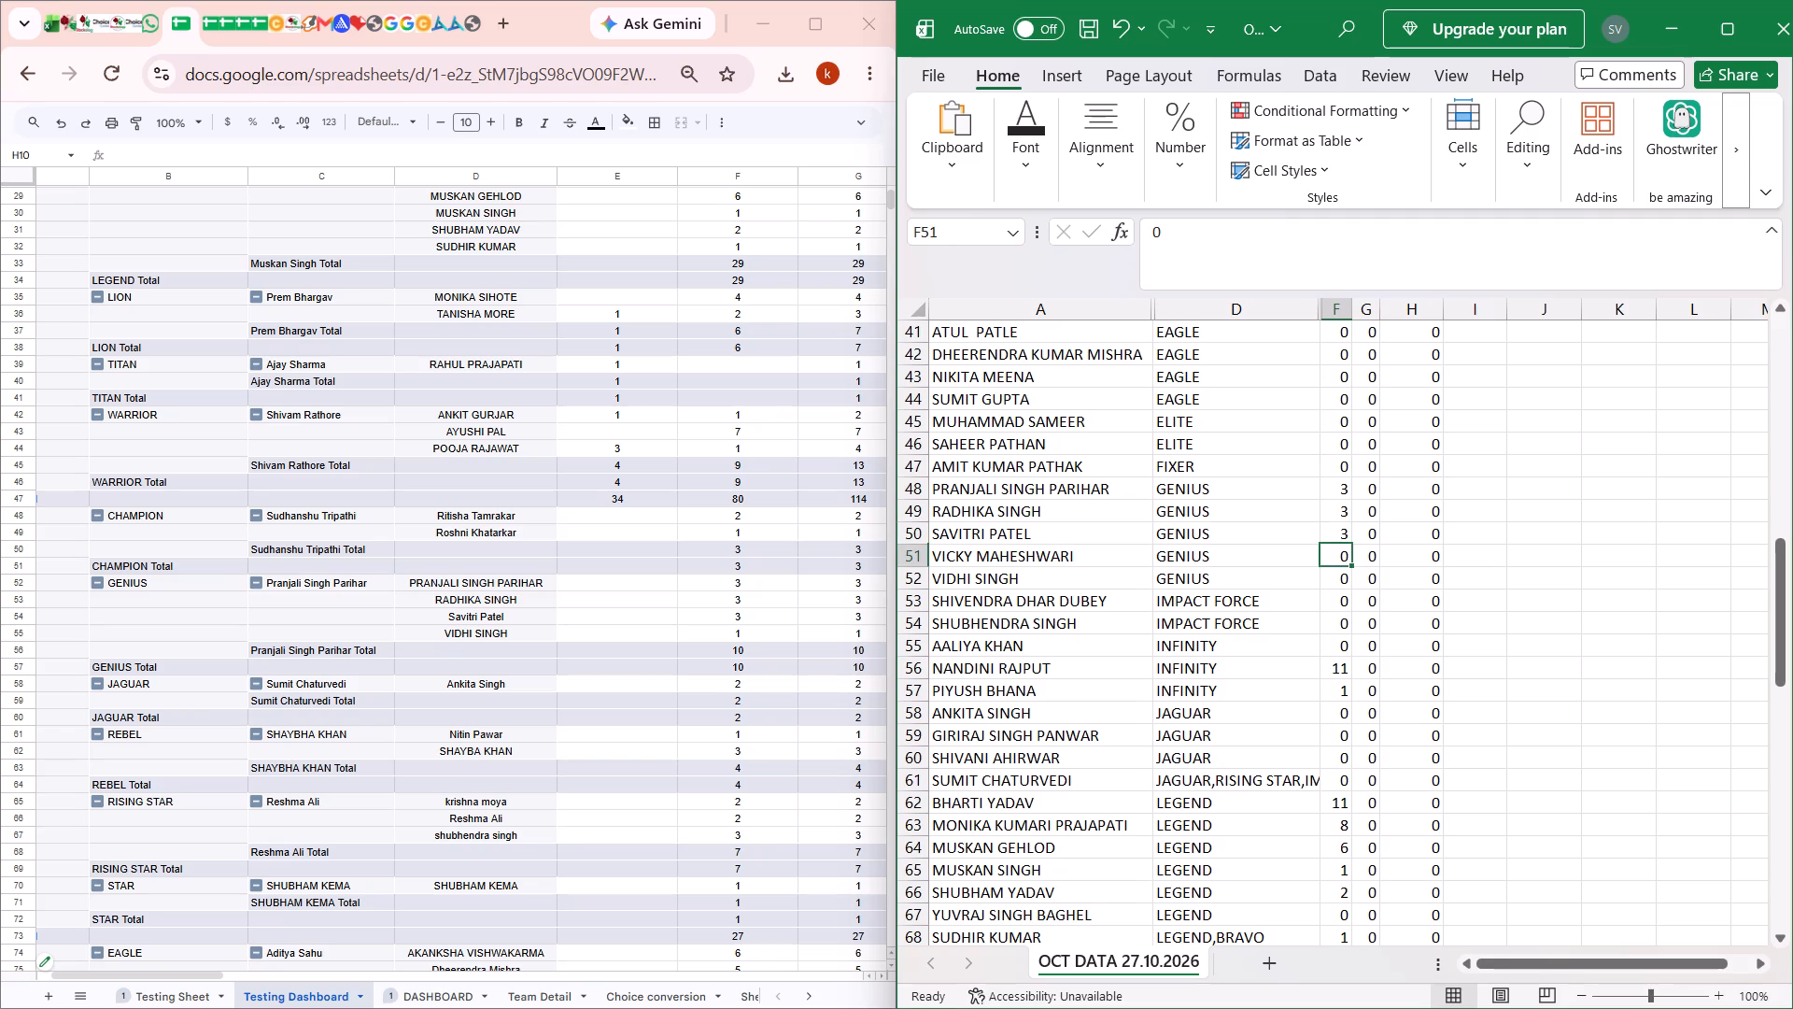
key("Return")
key("1")
key("Return")
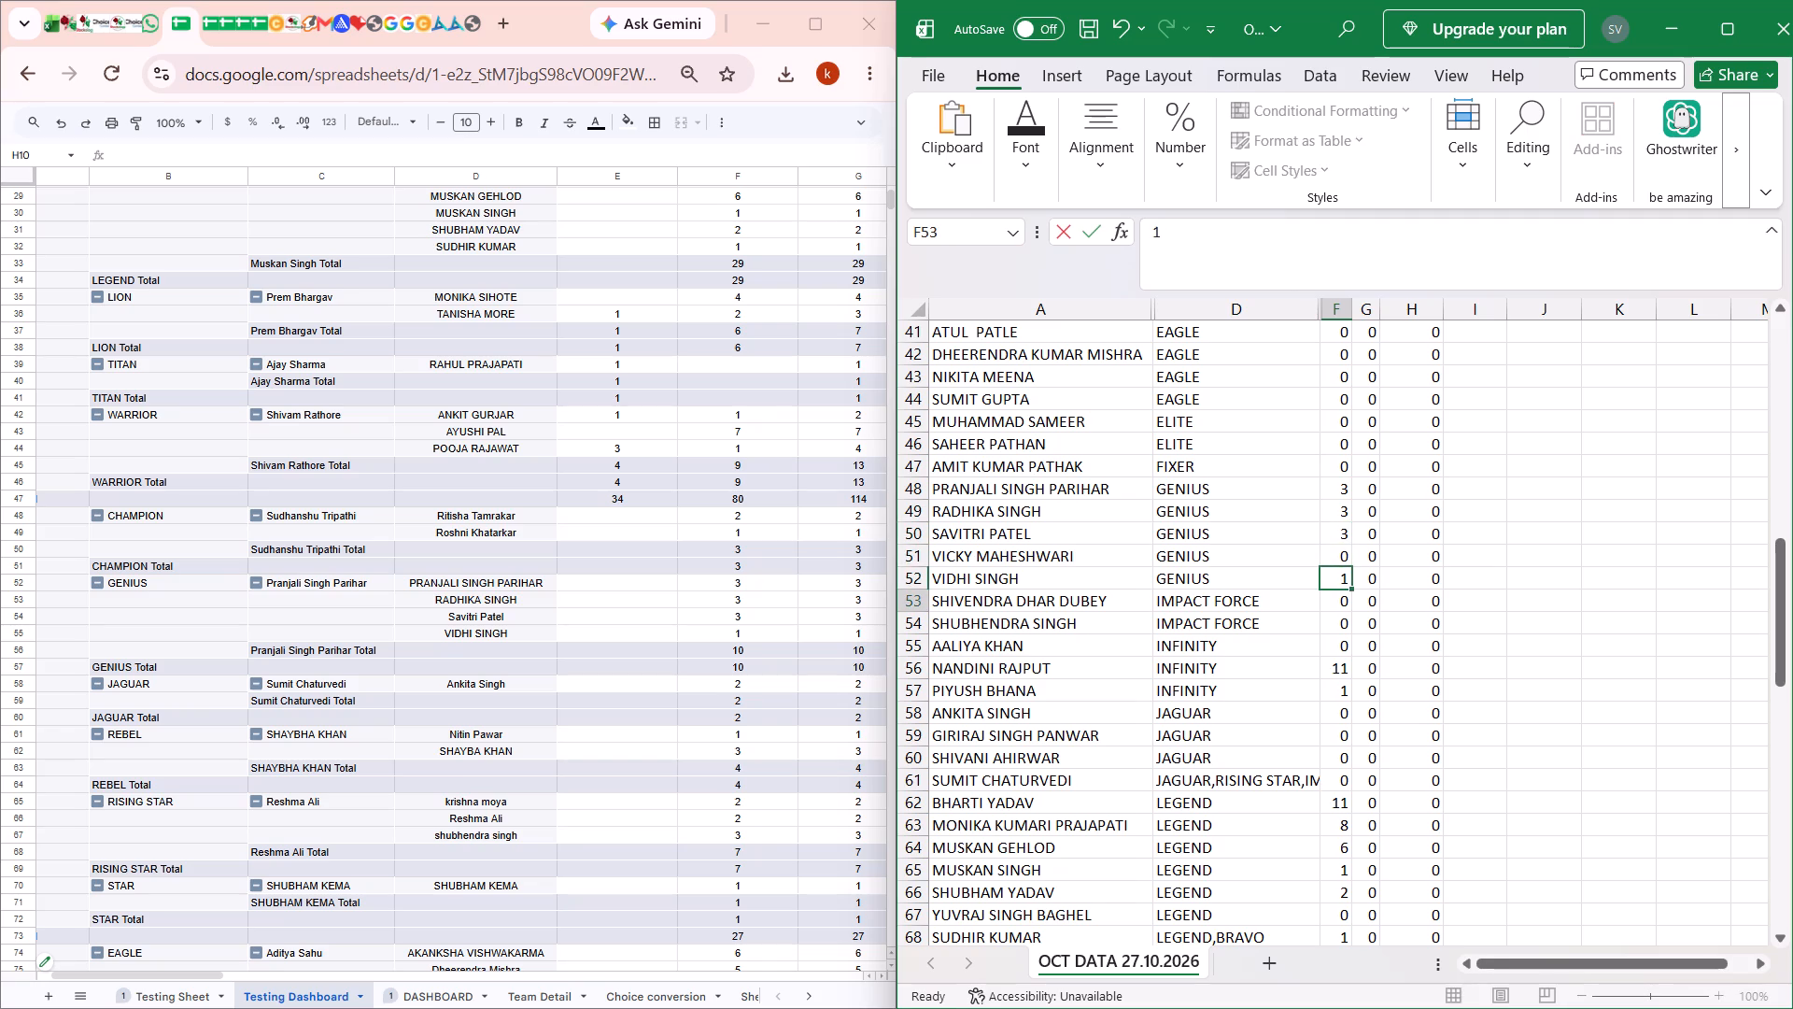
Set the acc value of the JAGUAR team agent in row 58 to 2.
scroll(1338, 493, "down", 2)
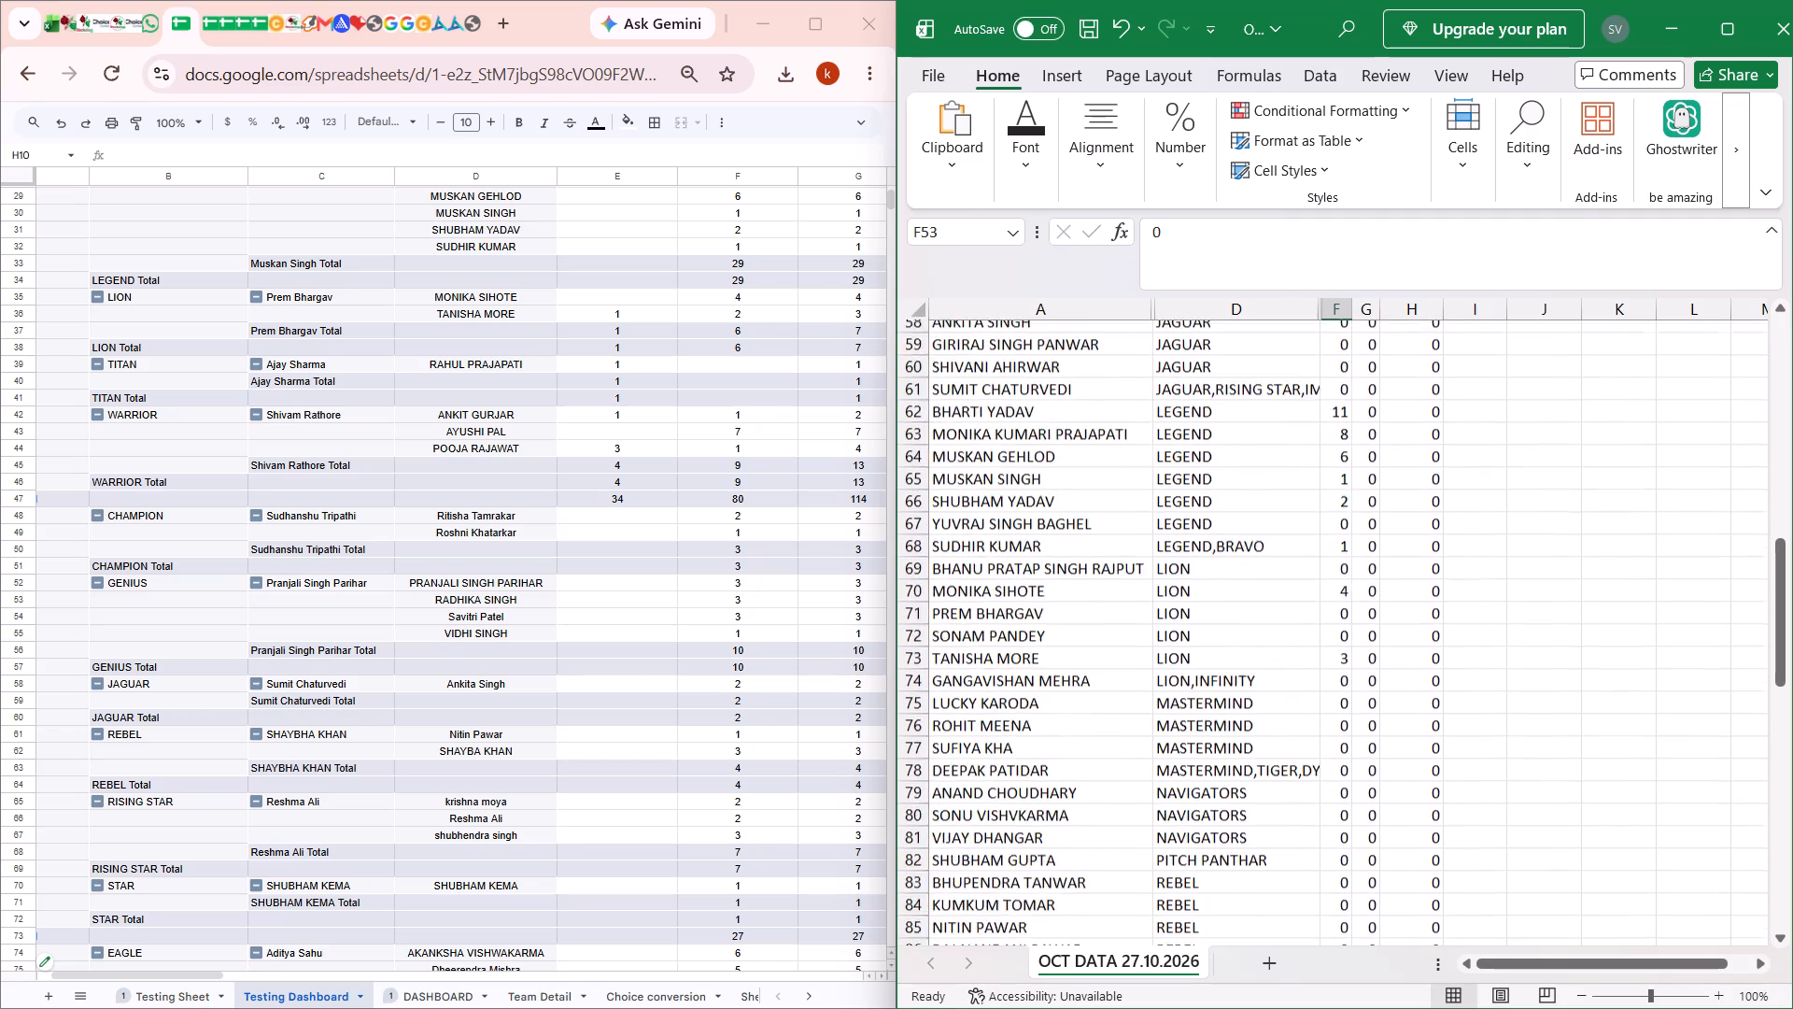
scroll(1338, 493, "up", 1)
left_click(1338, 474)
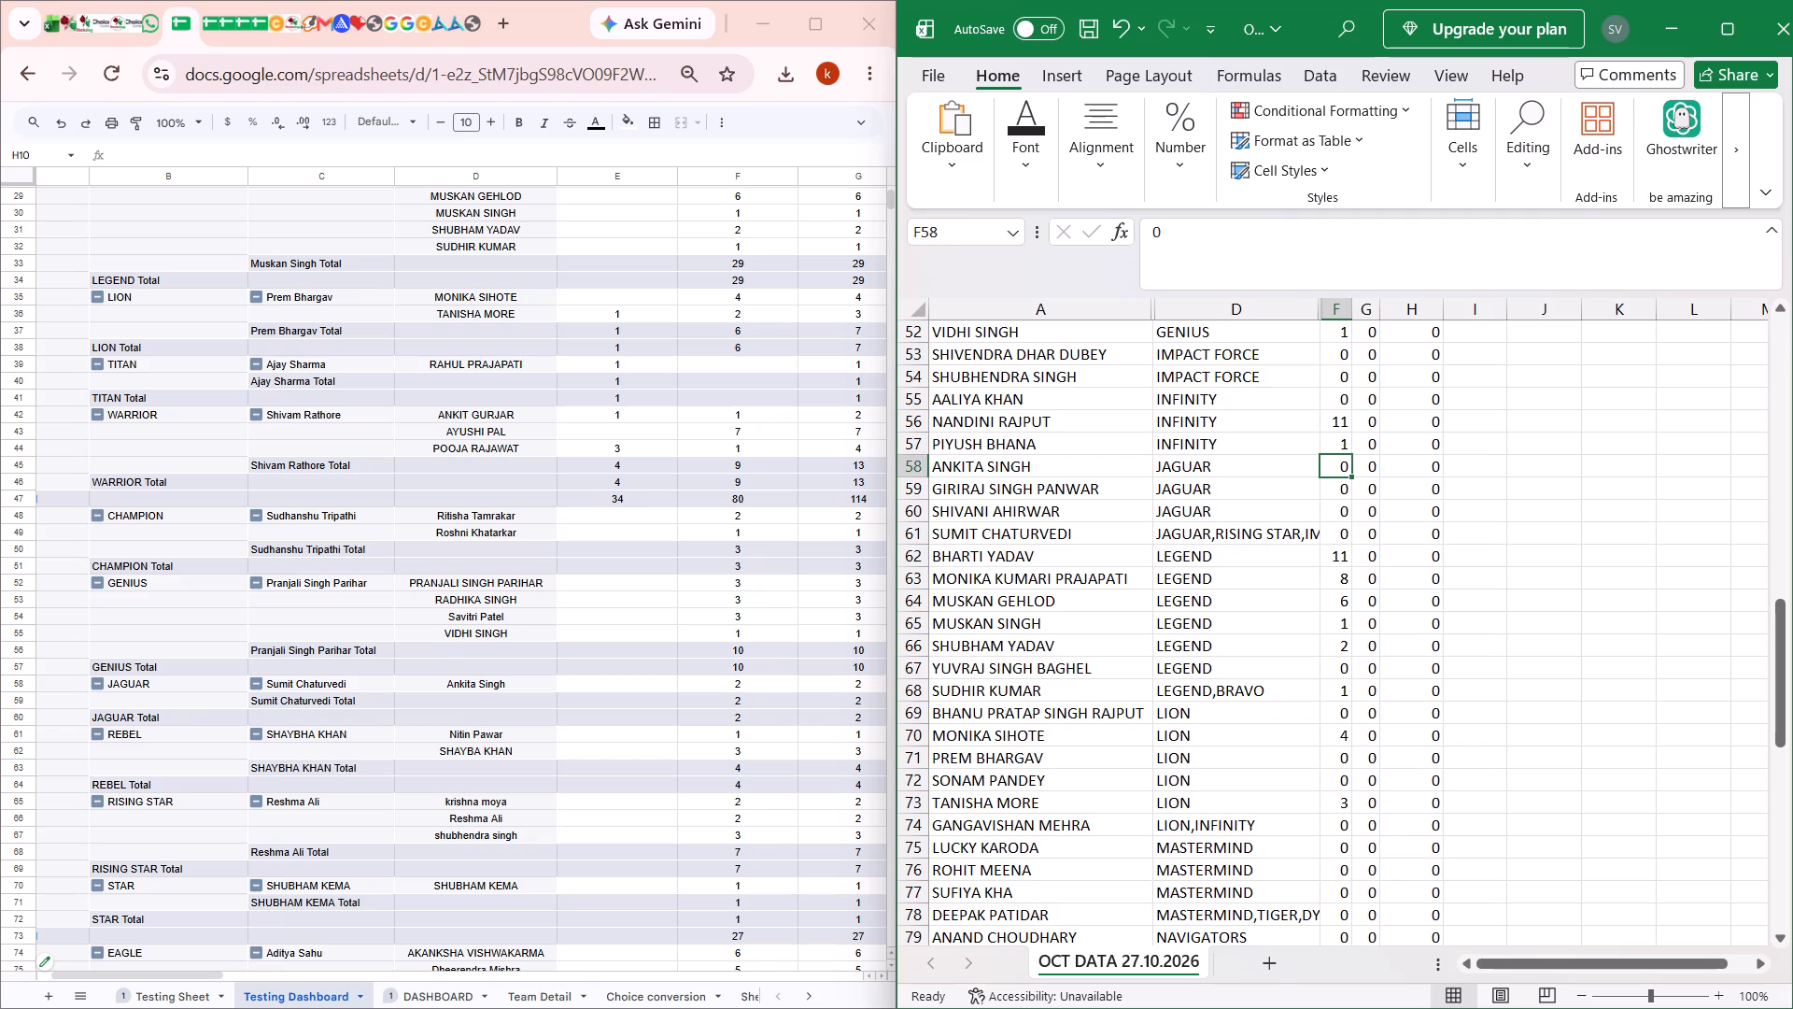
key("2")
key("Return")
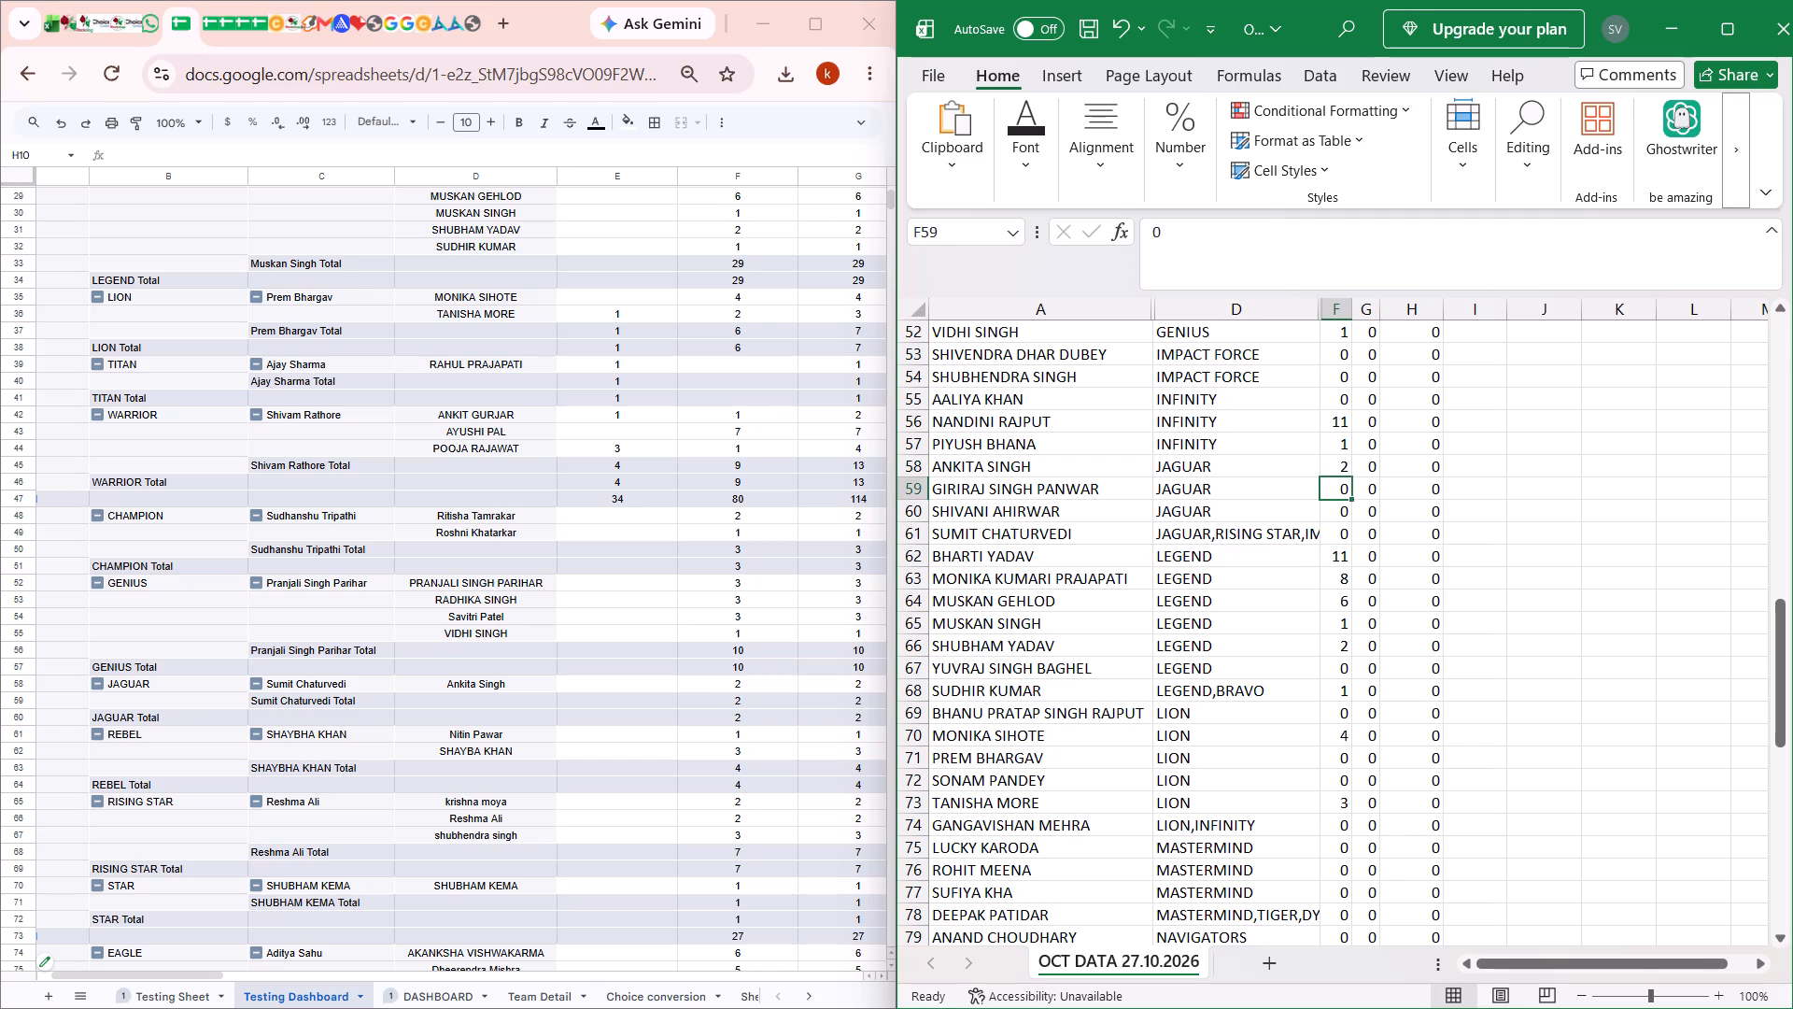
Enter the REBEL agents' grand totals in the acc column: 1 in row 85 and 3 in row 87.
scroll(1285, 684, "down", 1)
left_click(1334, 787)
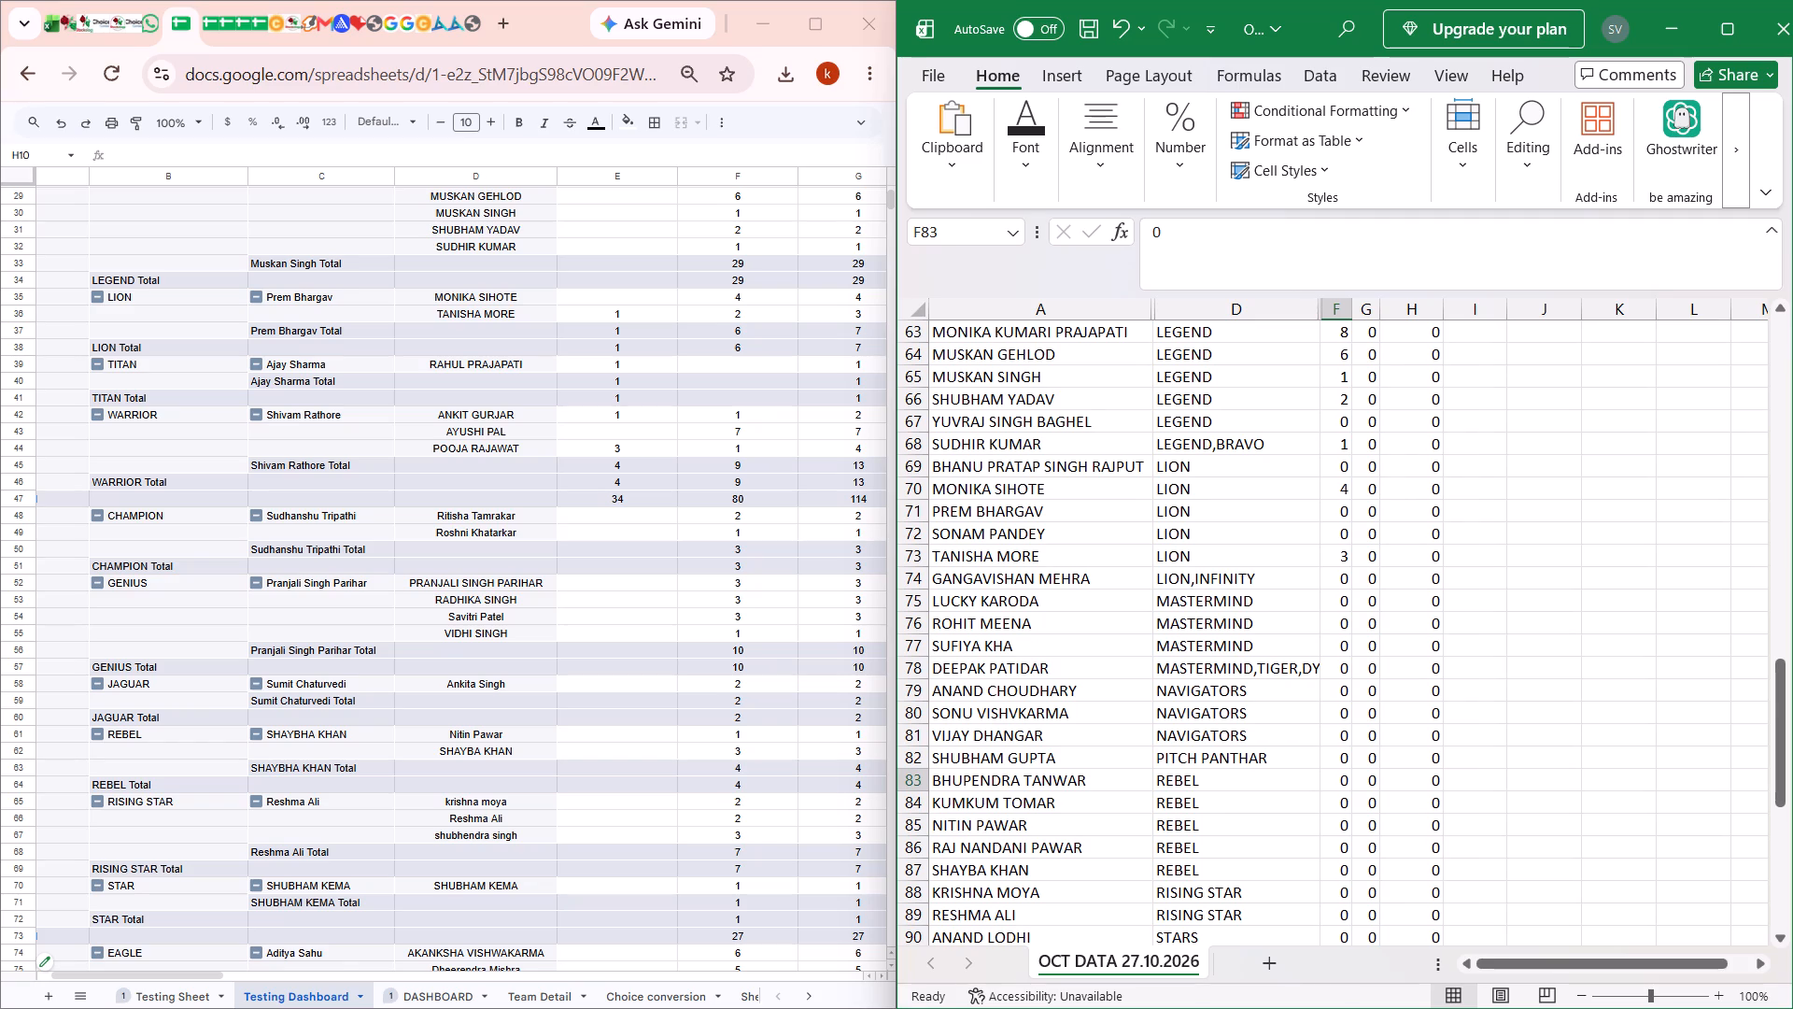
key("Return")
key("Return")
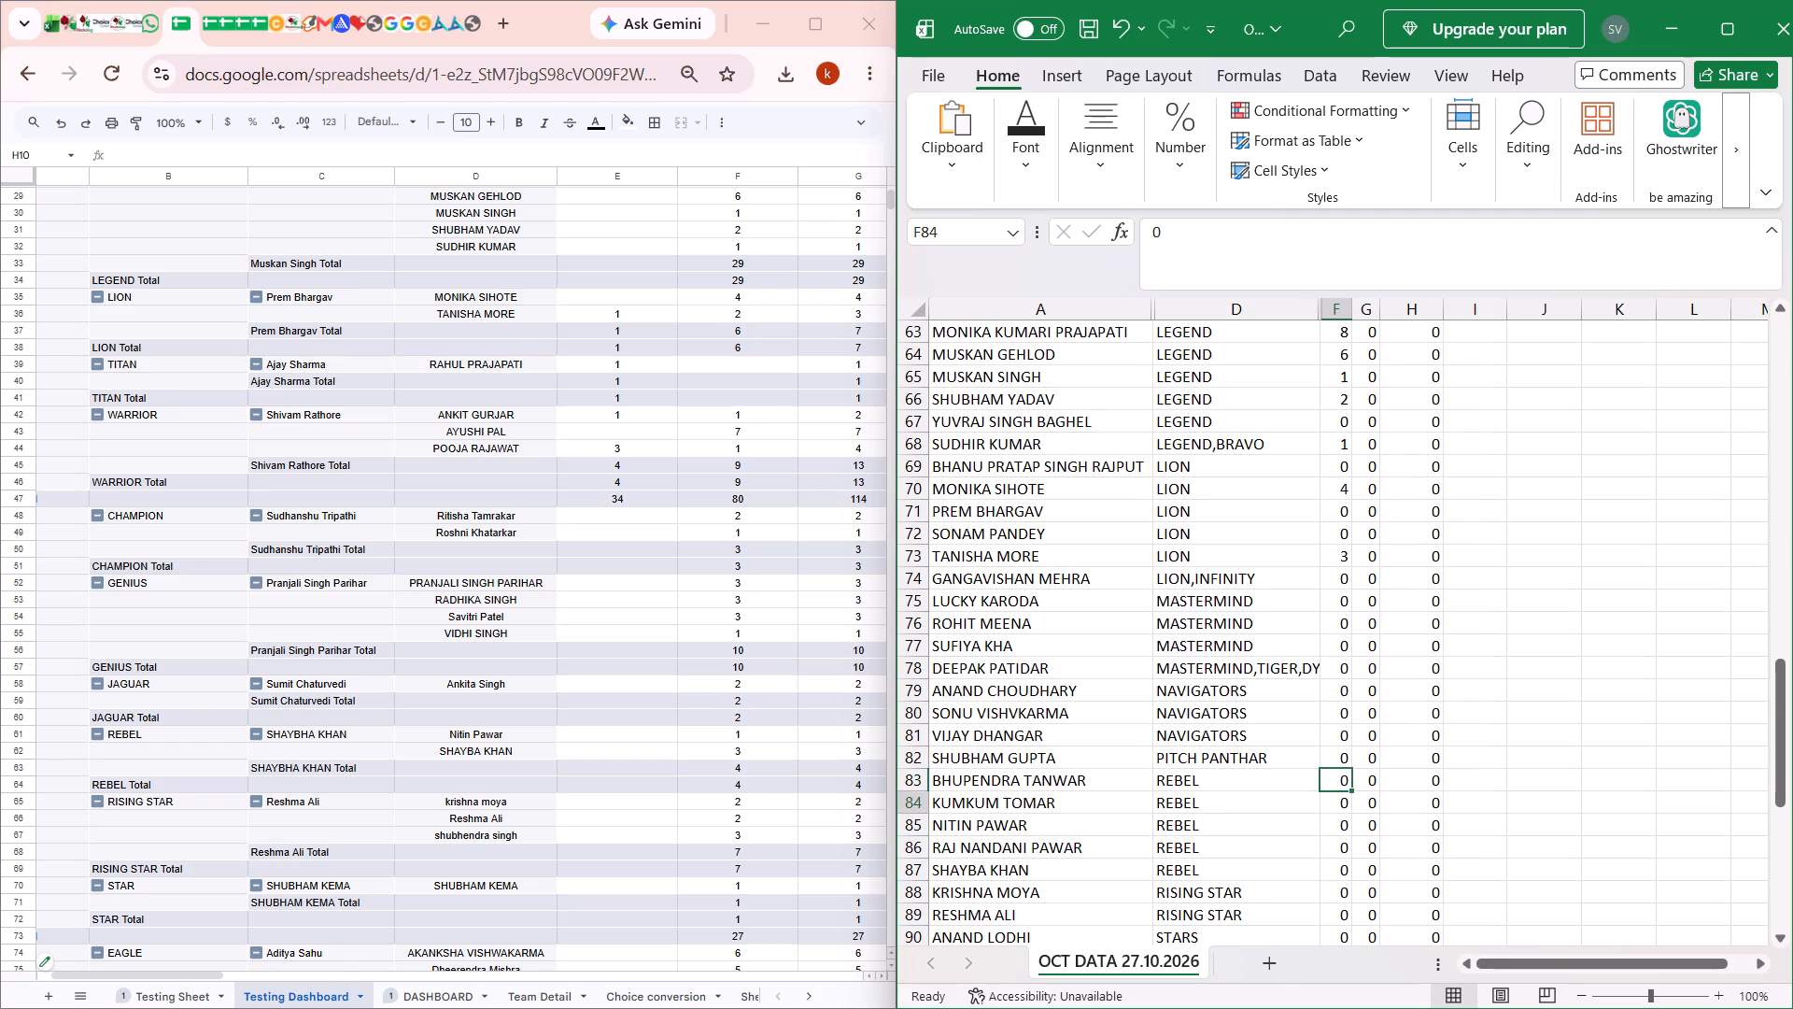
key("1")
key("Return")
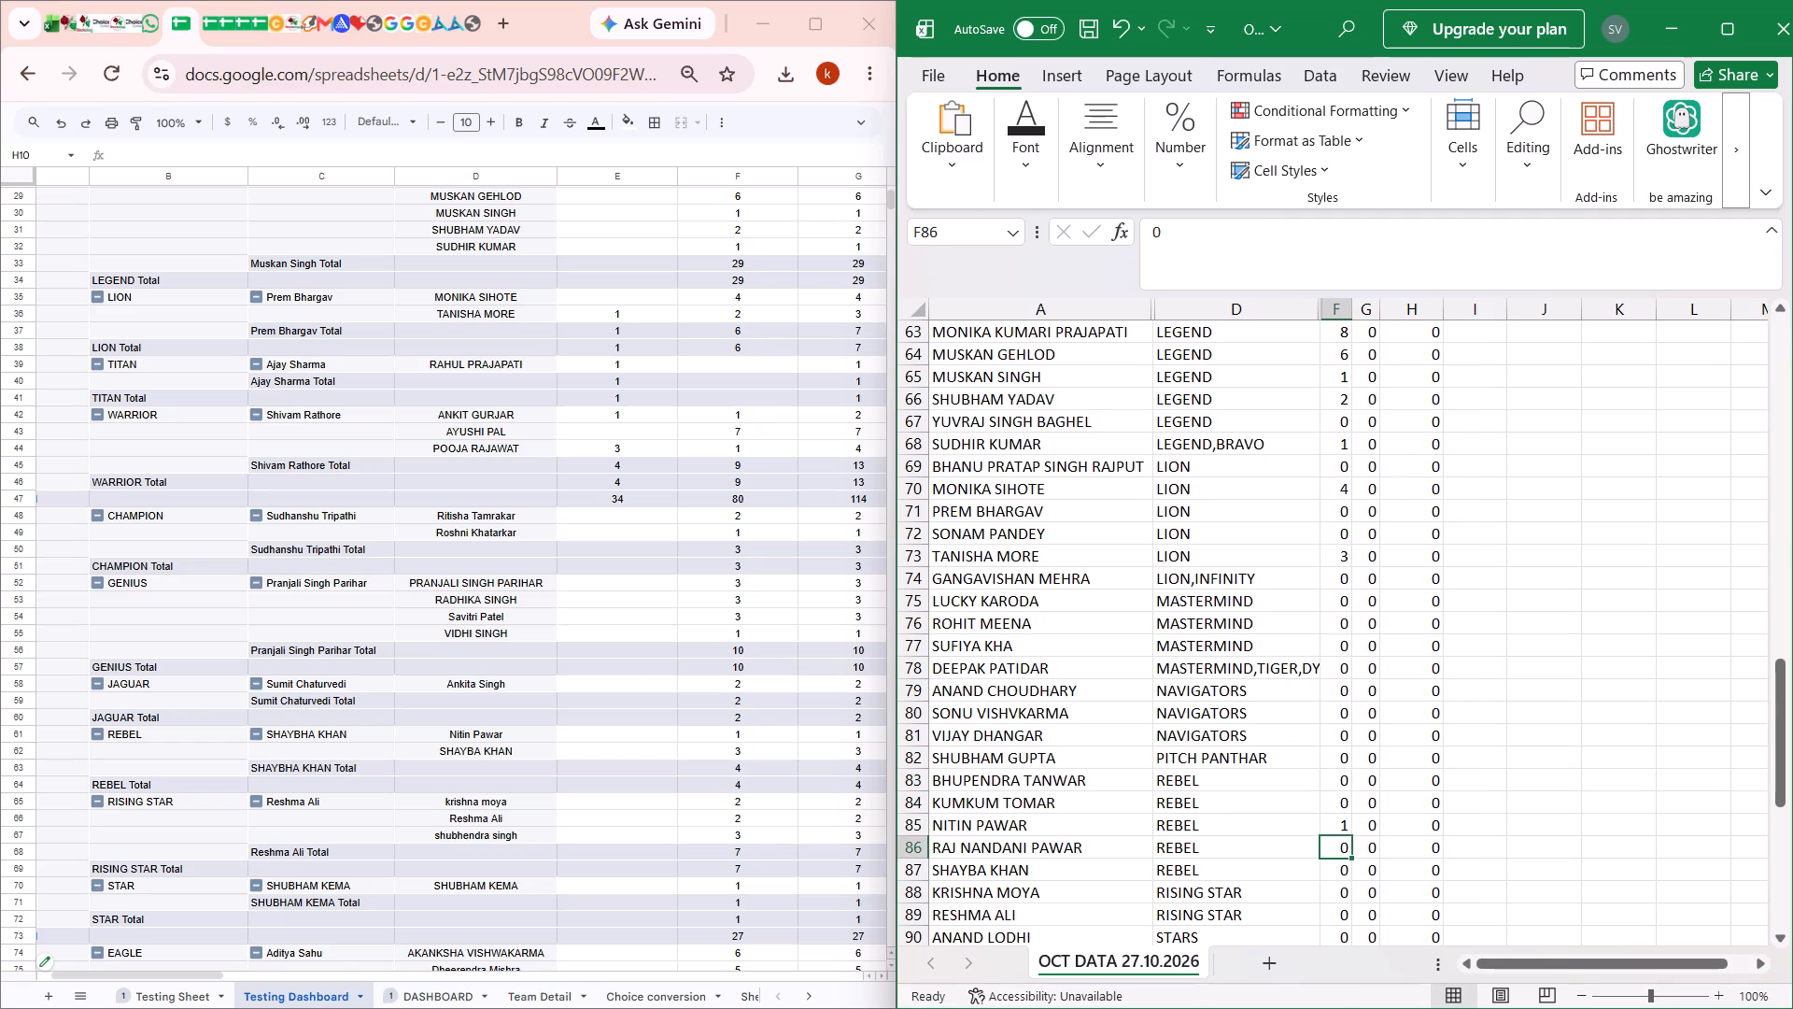
key("Return")
key("3")
key("Return")
Fill in the acc column for the RISING STAR agents: 2 in row 88 and 5 in row 89.
scroll(1334, 787, "down", 1)
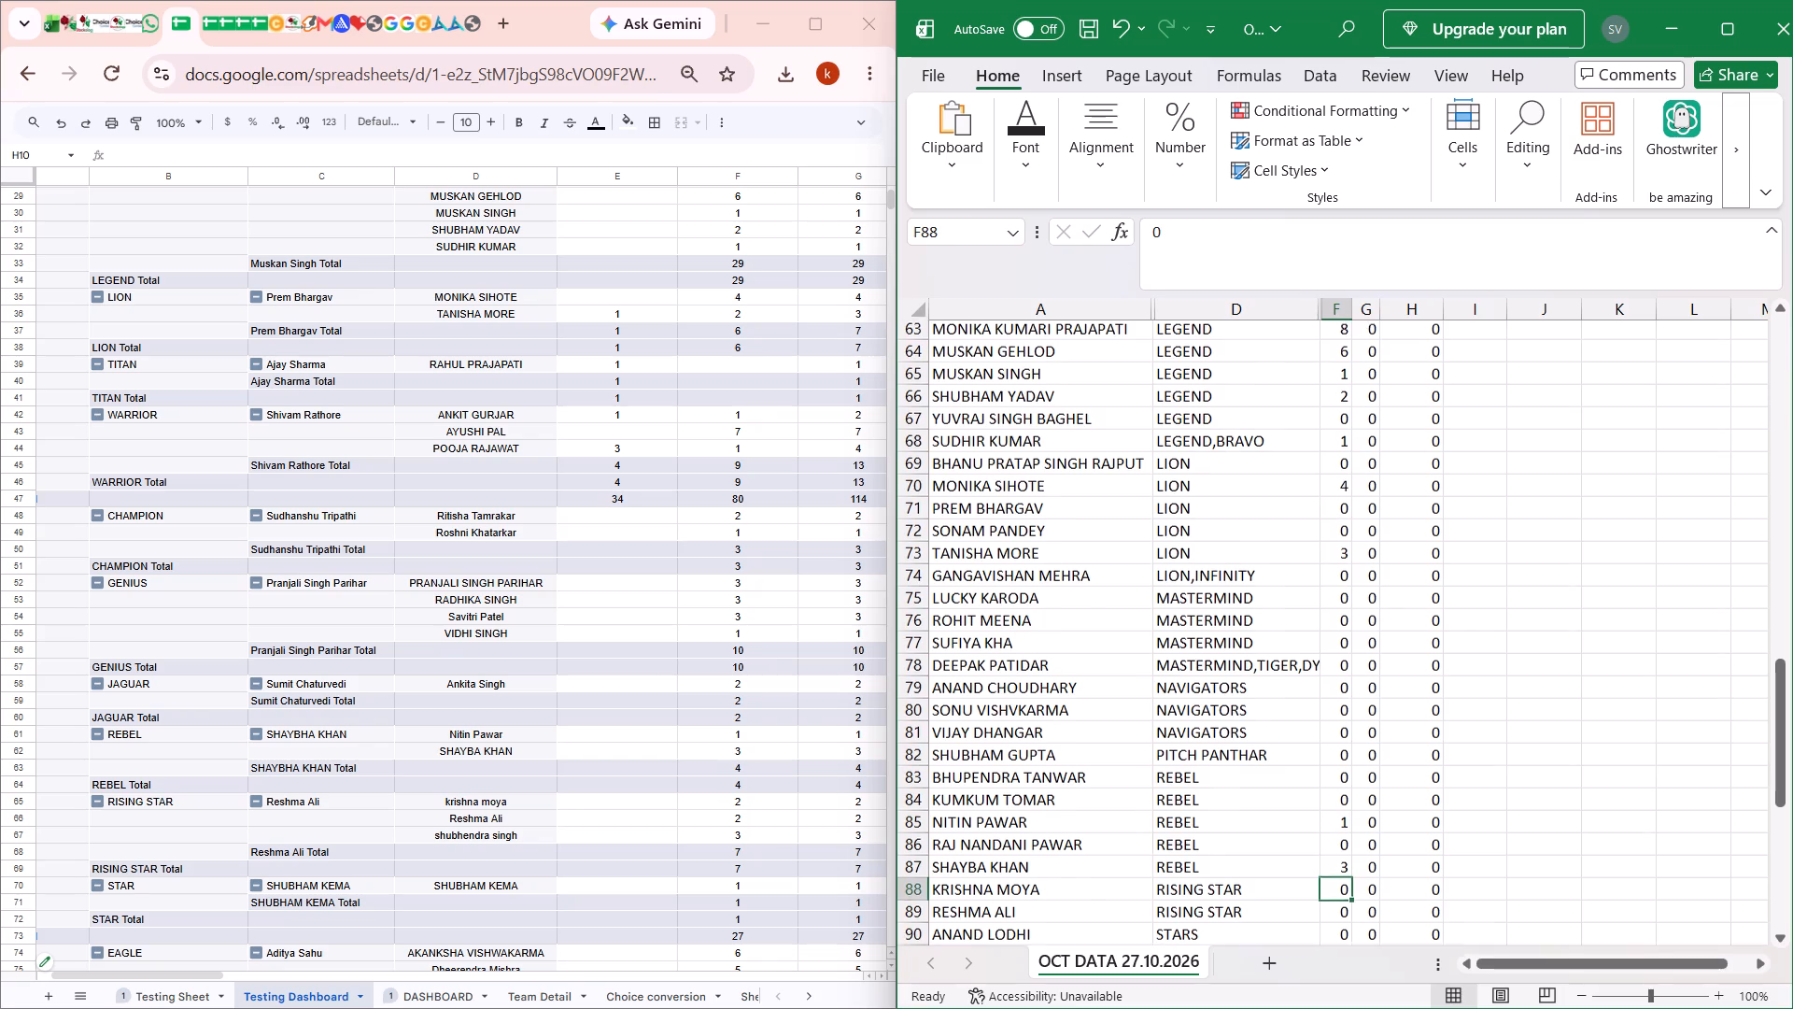
scroll(1334, 787, "down", 1)
scroll(676, 668, "down", 2)
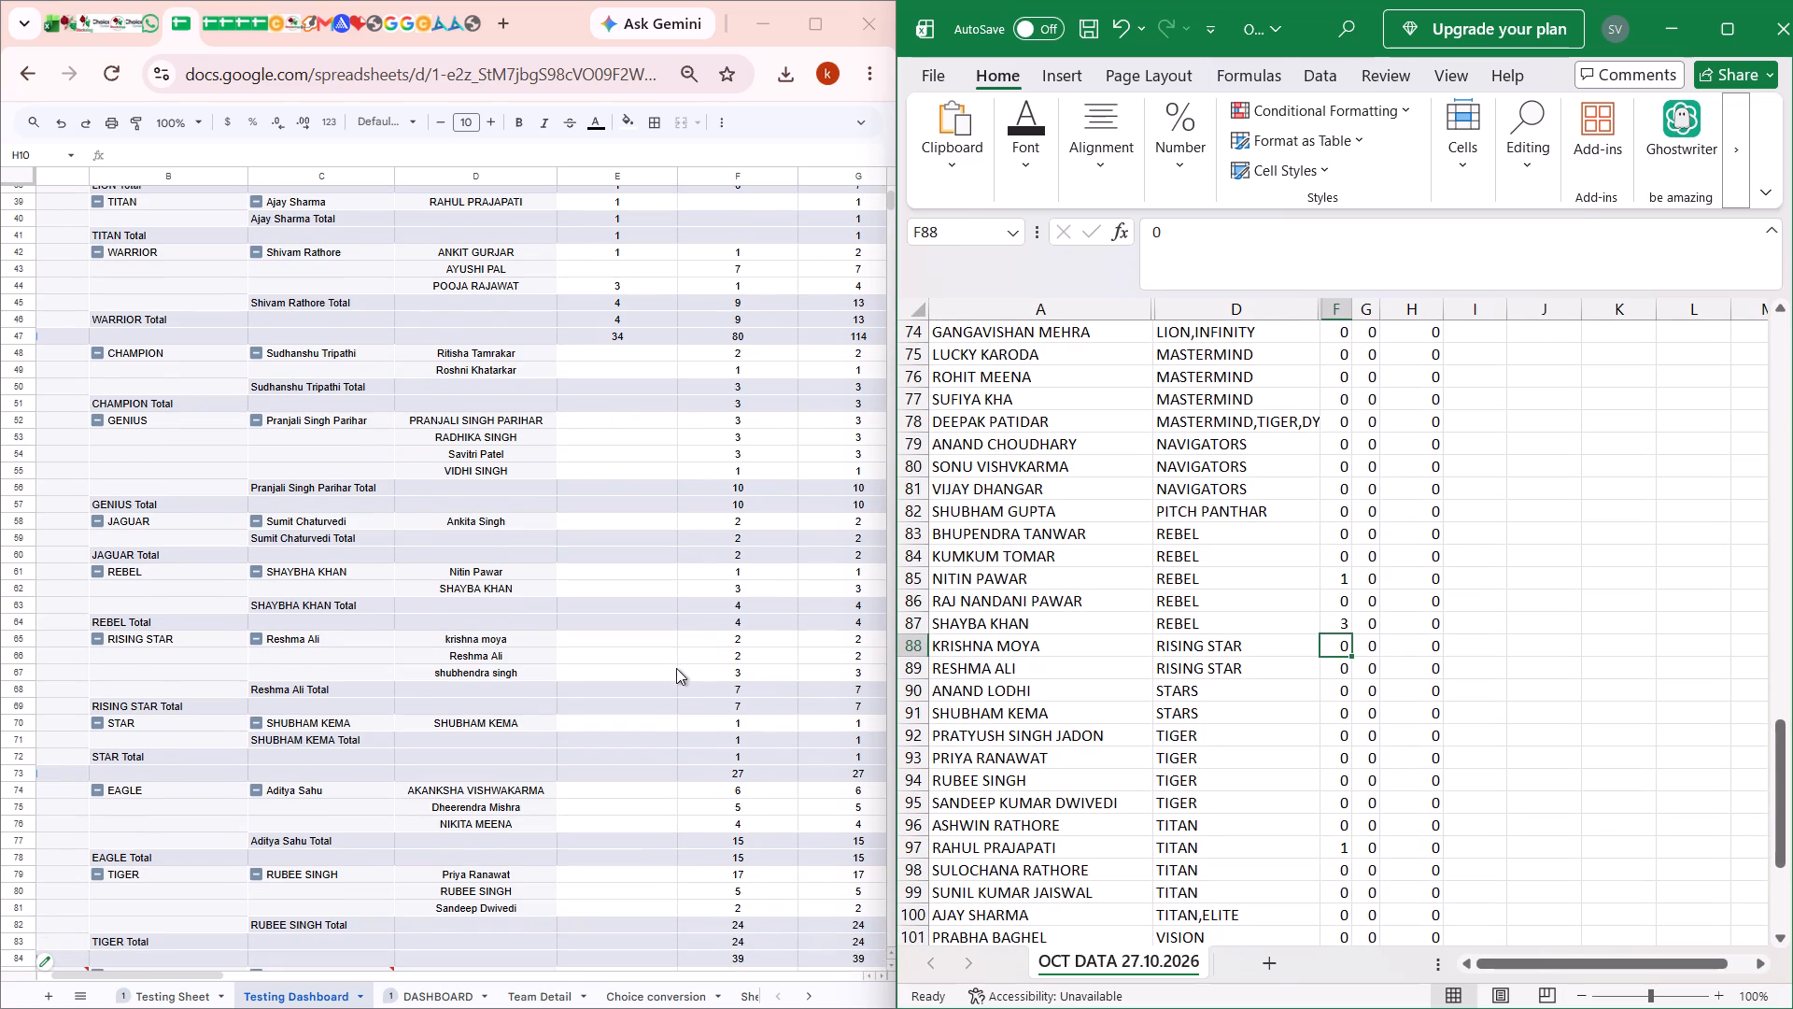
key("2")
key("Return")
key("5")
key("Return")
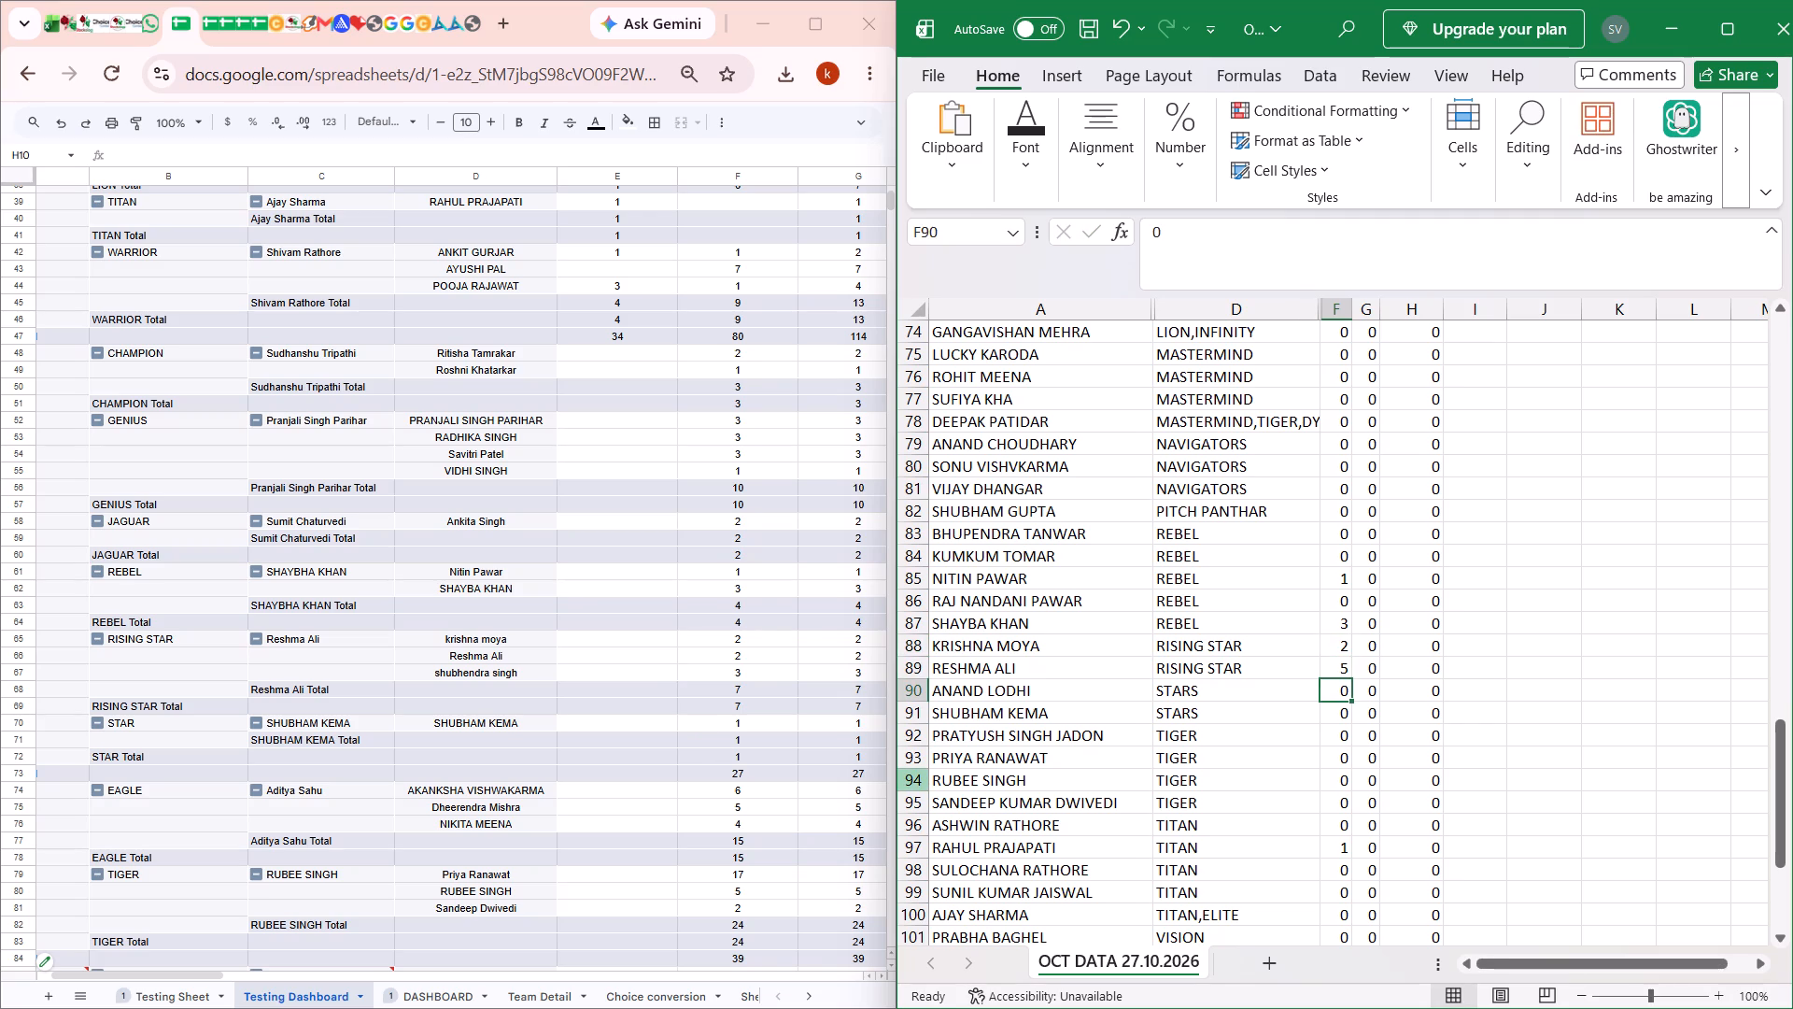
Set the acc value of the STARS team agent in row 91 to 1.
key("Return")
key("1")
key("Return")
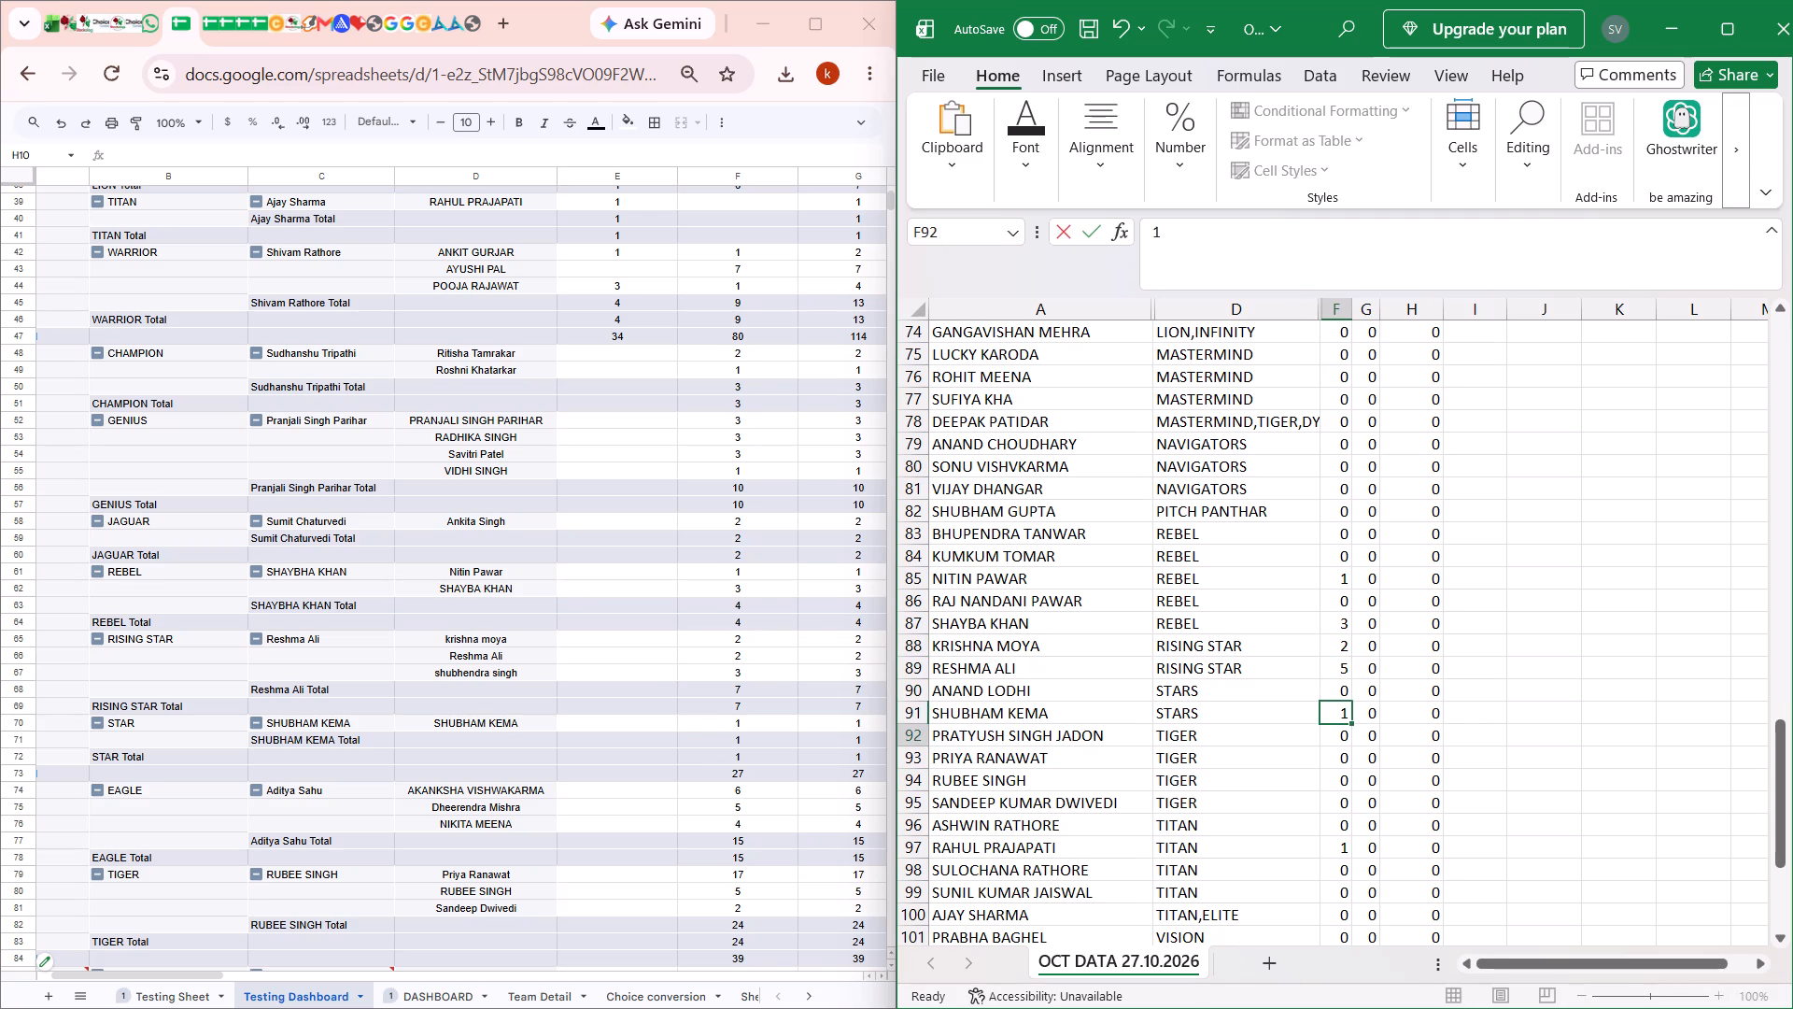
Enter the EAGLE agents' grand totals in the acc column: 6 in row 40, 5 in row 42 and 4 in row 43.
scroll(1196, 785, "down", 2)
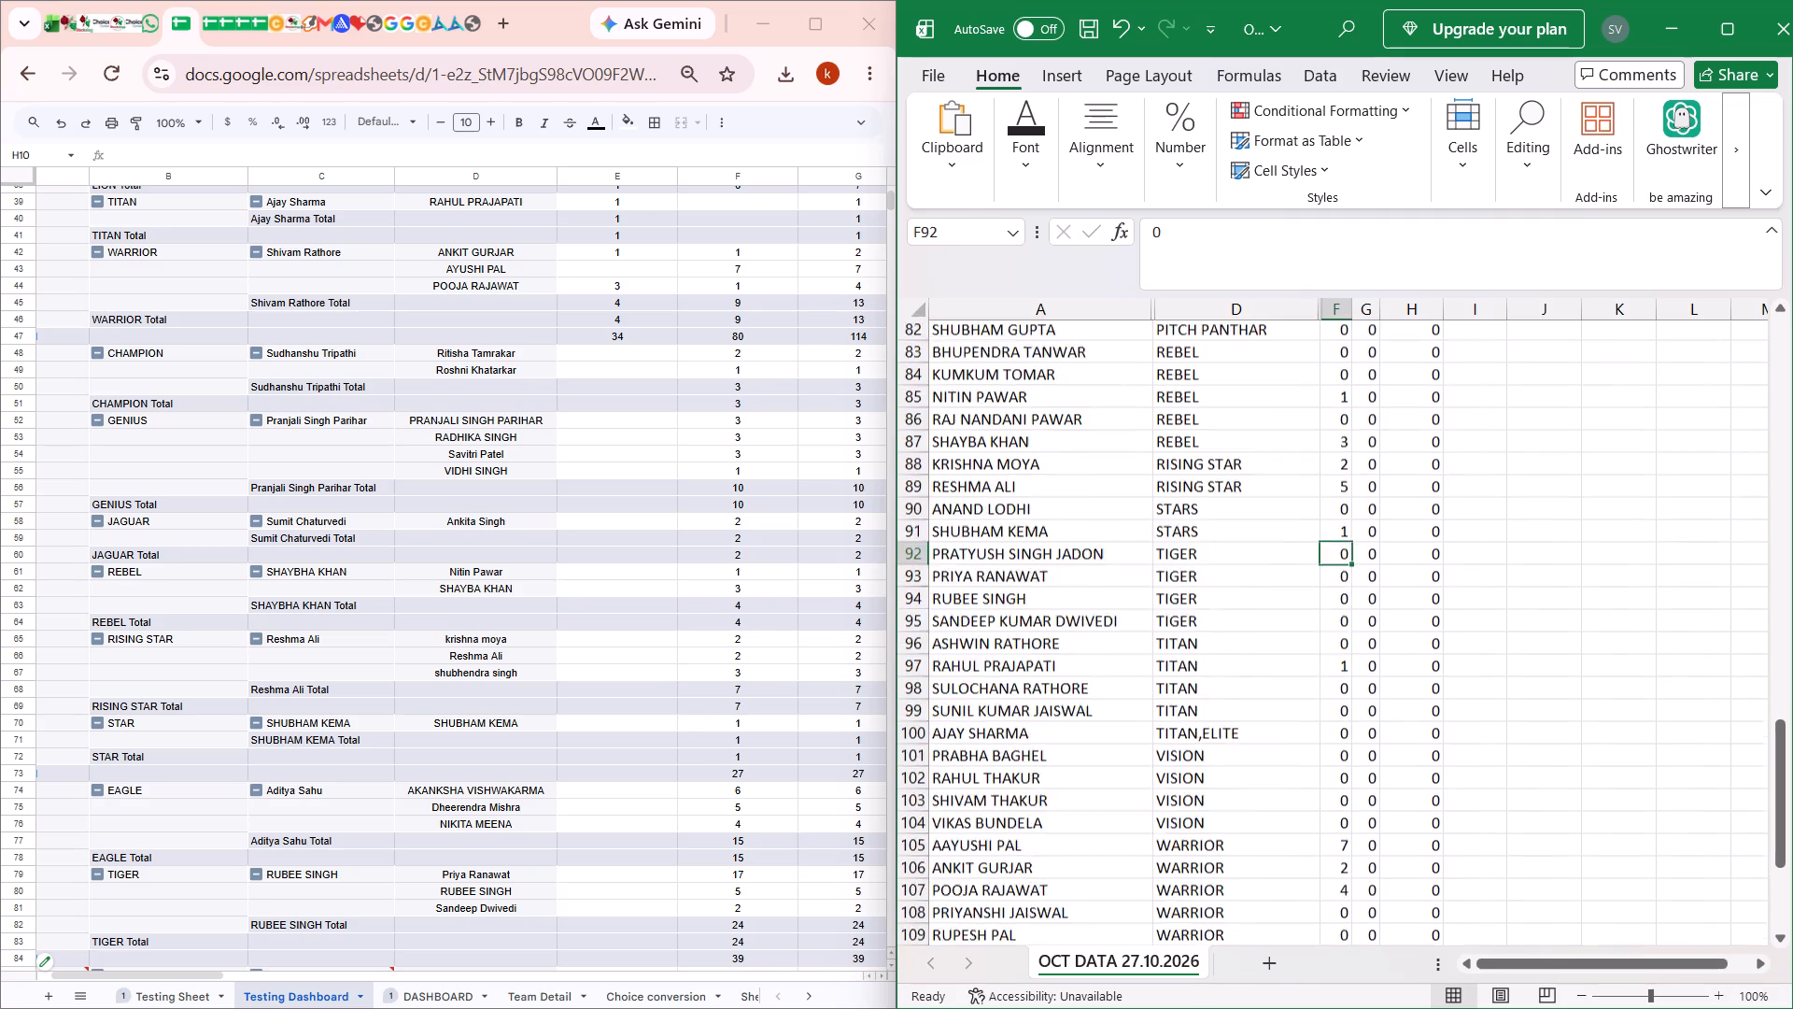
scroll(596, 786, "down", 2)
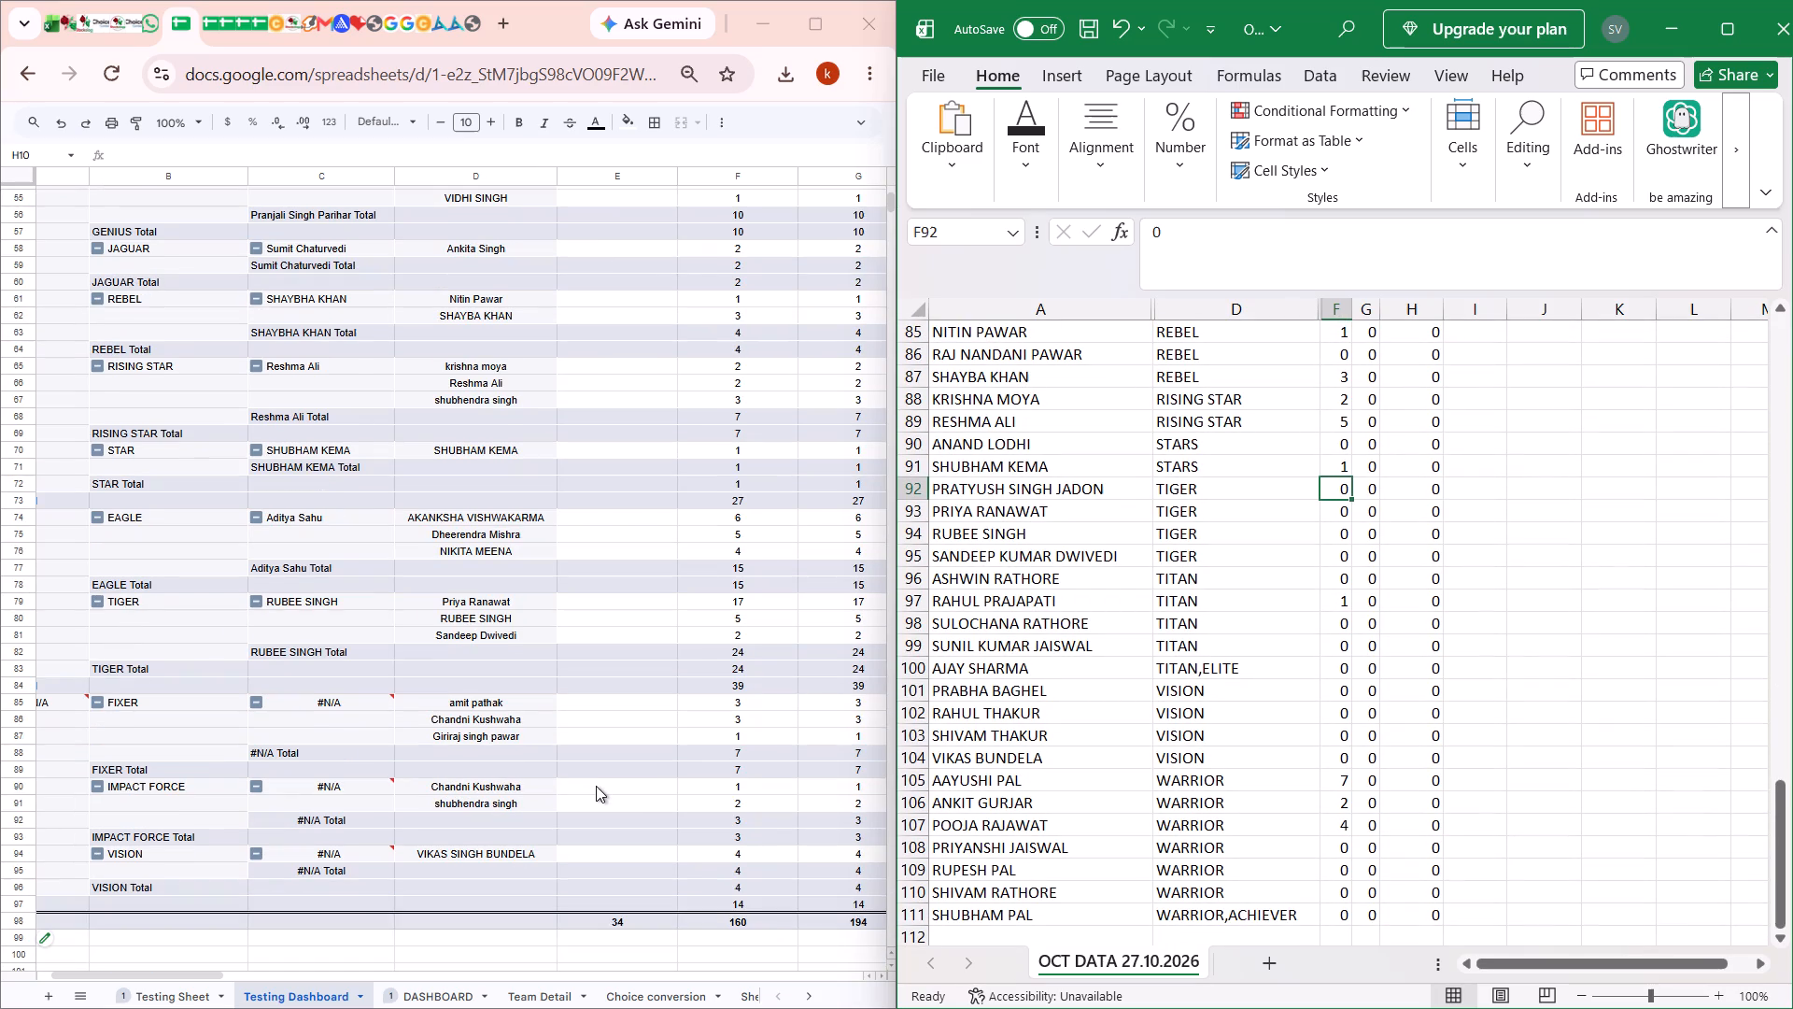
scroll(1094, 744, "up", 5)
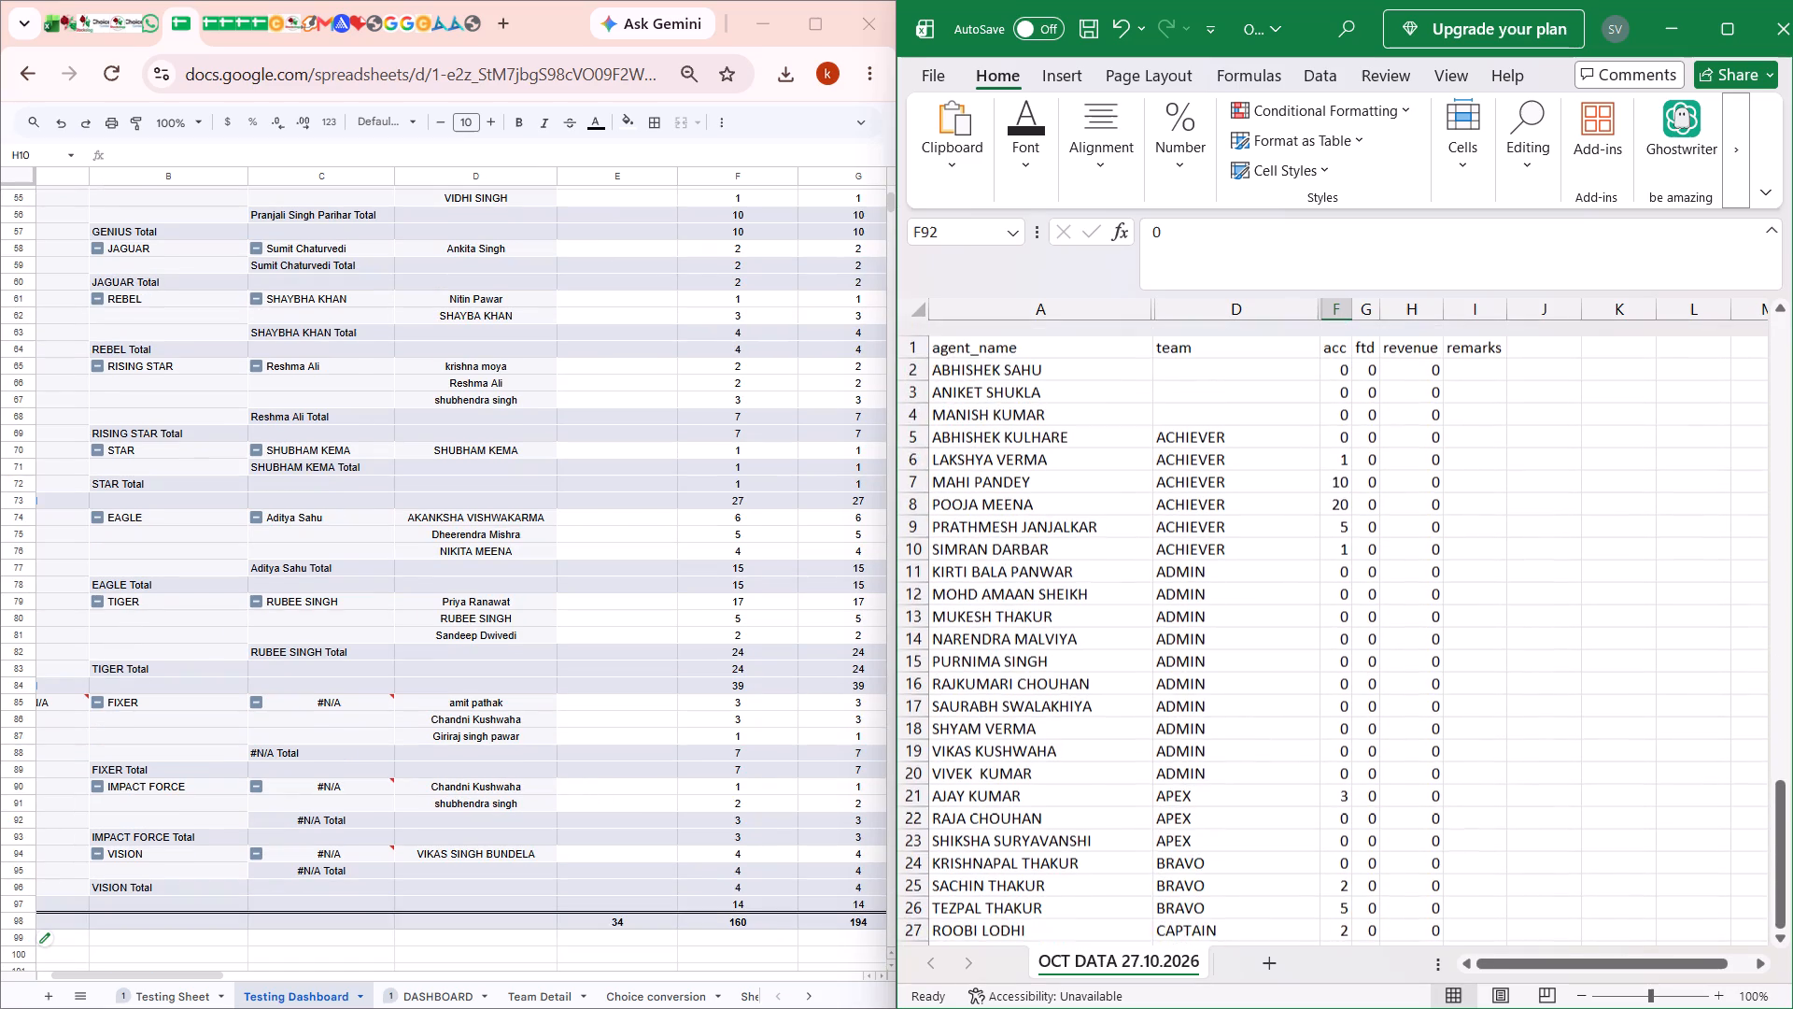
scroll(1330, 804, "down", 1)
scroll(1248, 693, "down", 1)
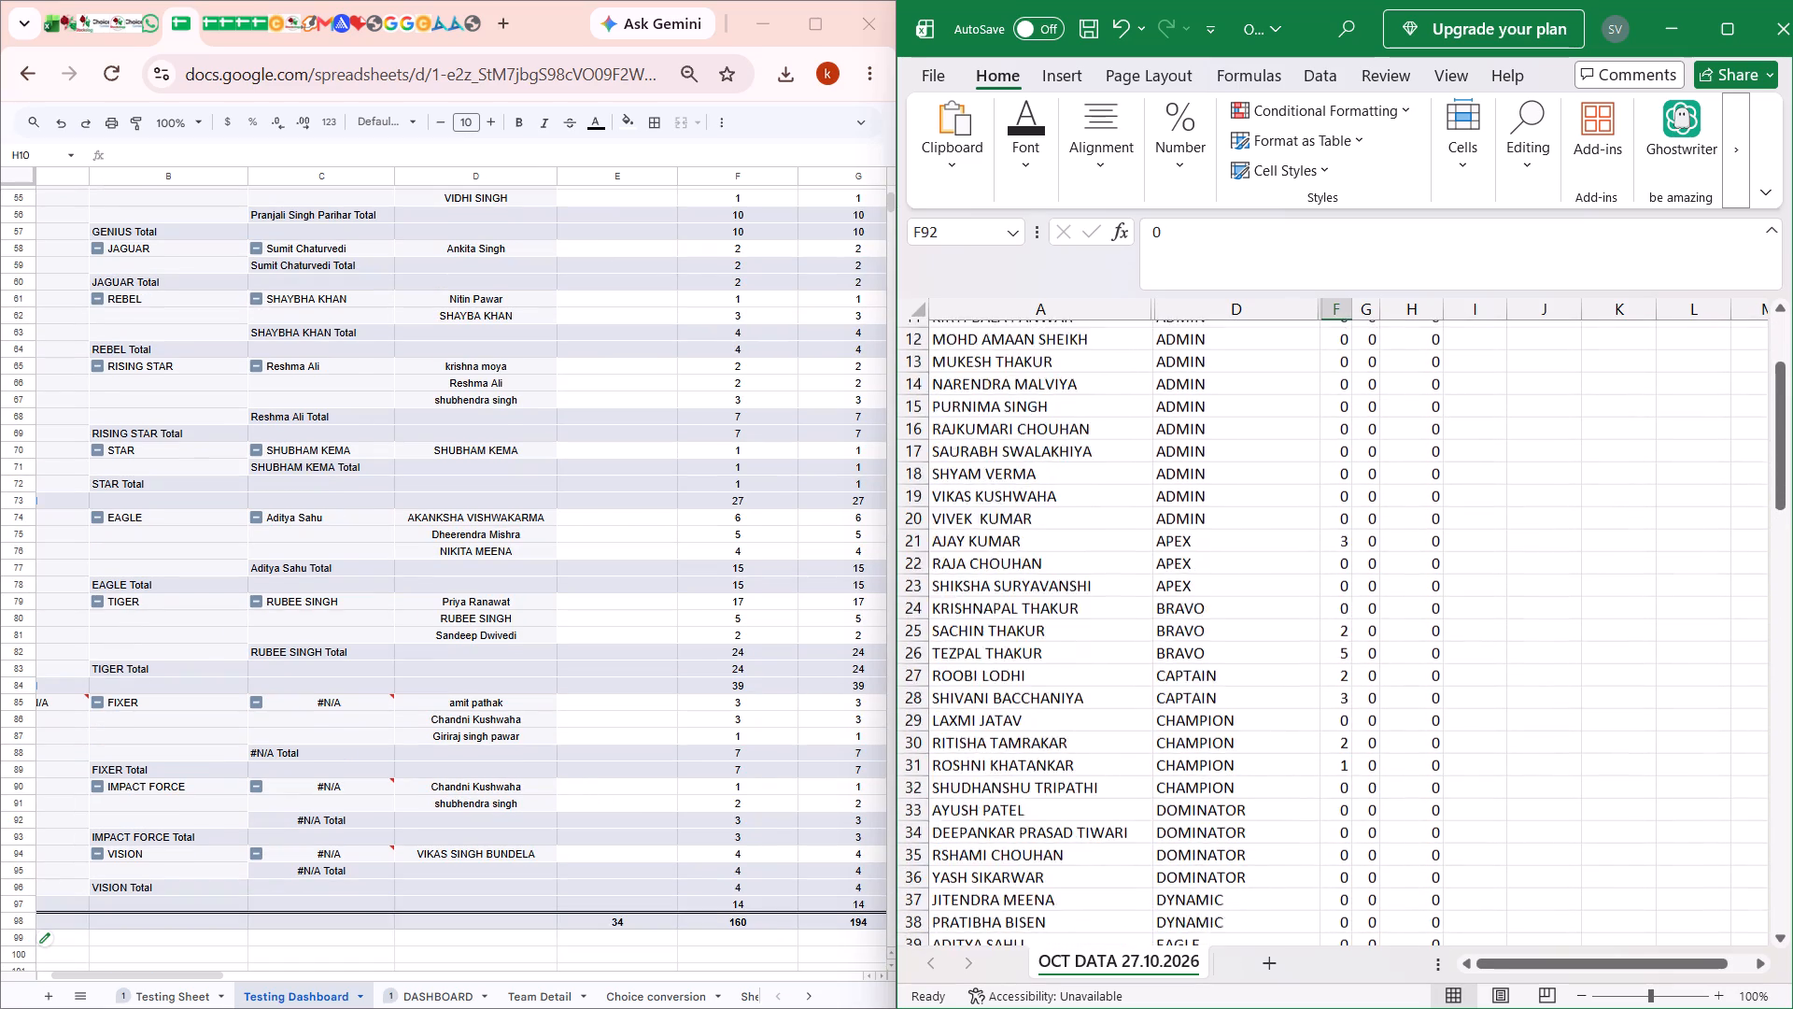
scroll(1248, 693, "down", 2)
left_click(1347, 746)
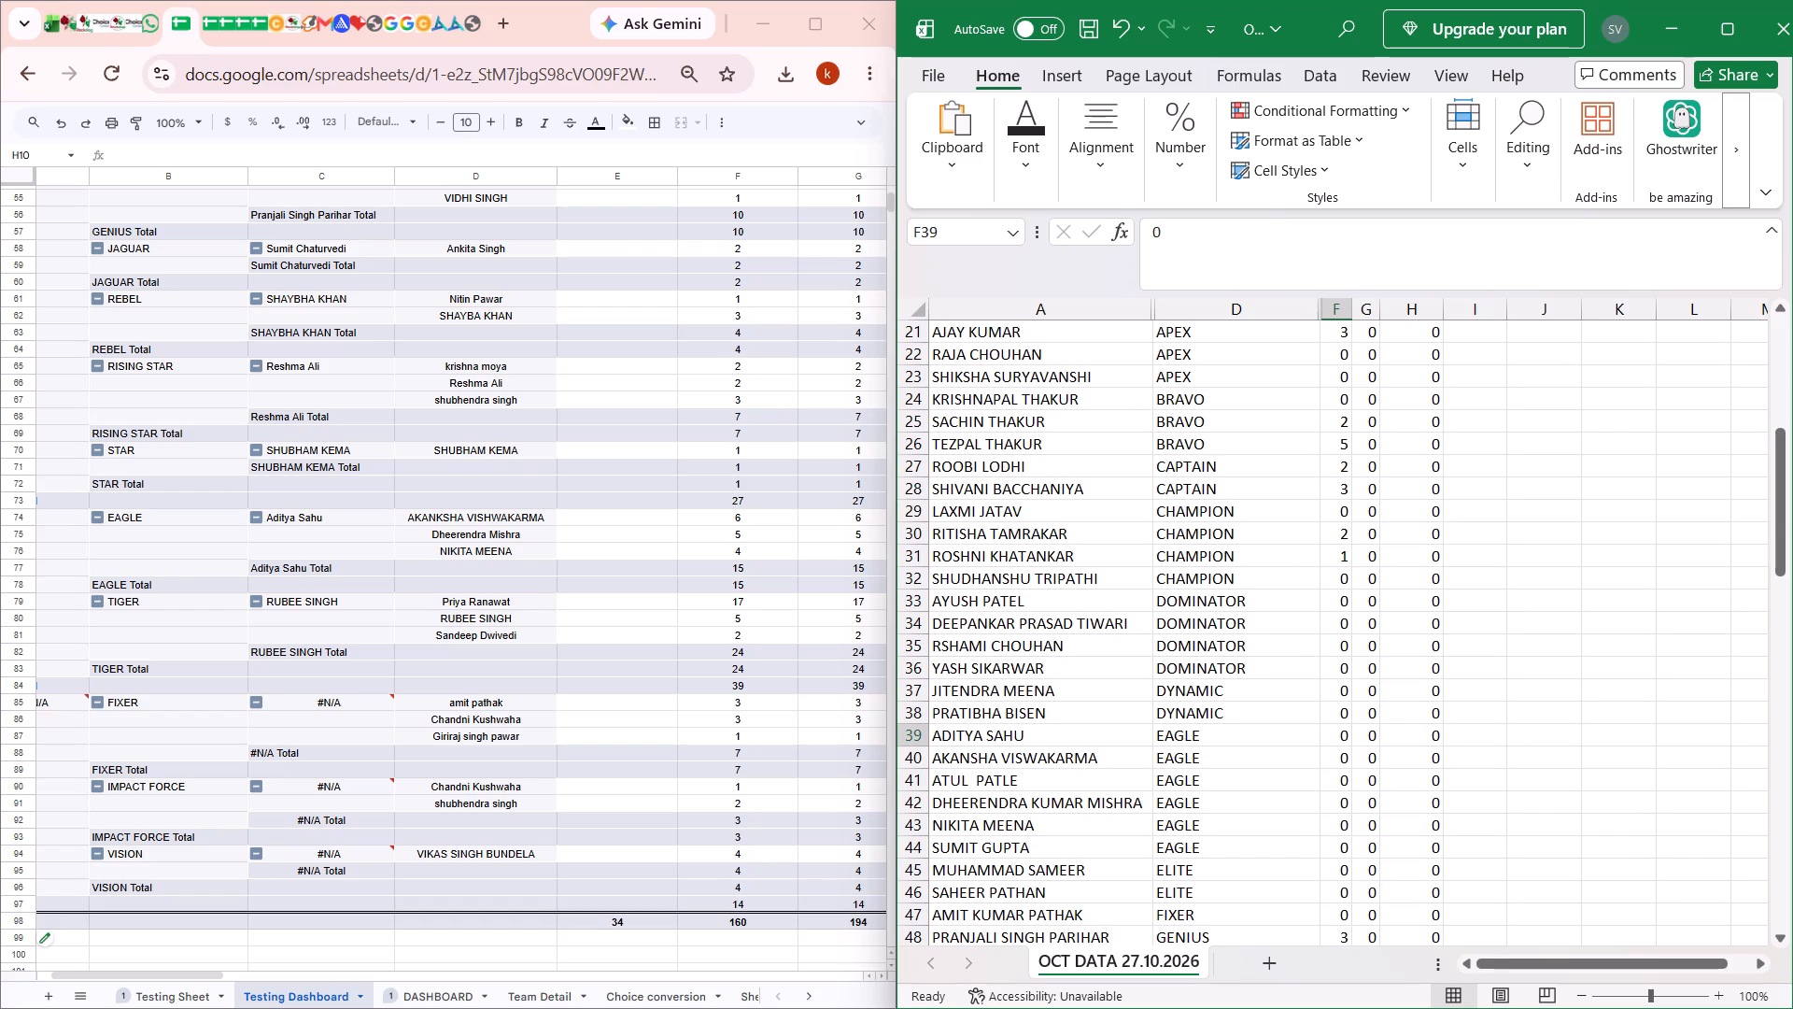
key("Return")
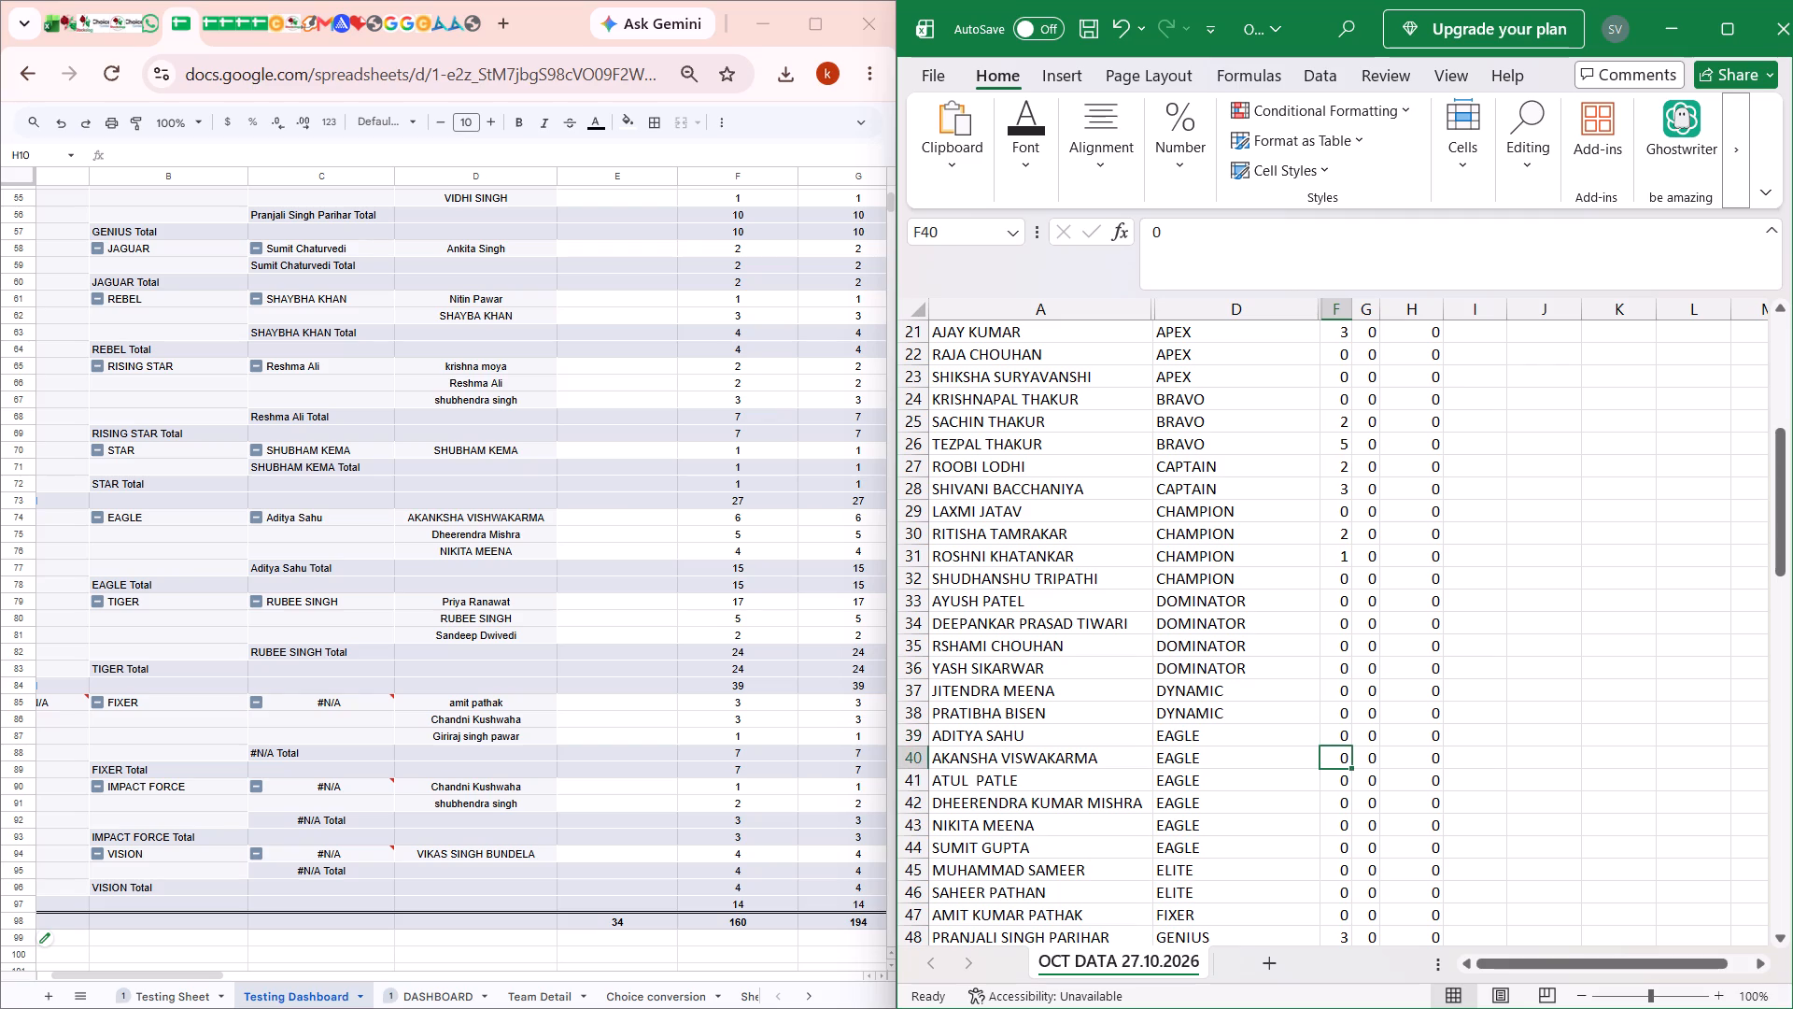
key("6")
key("Return")
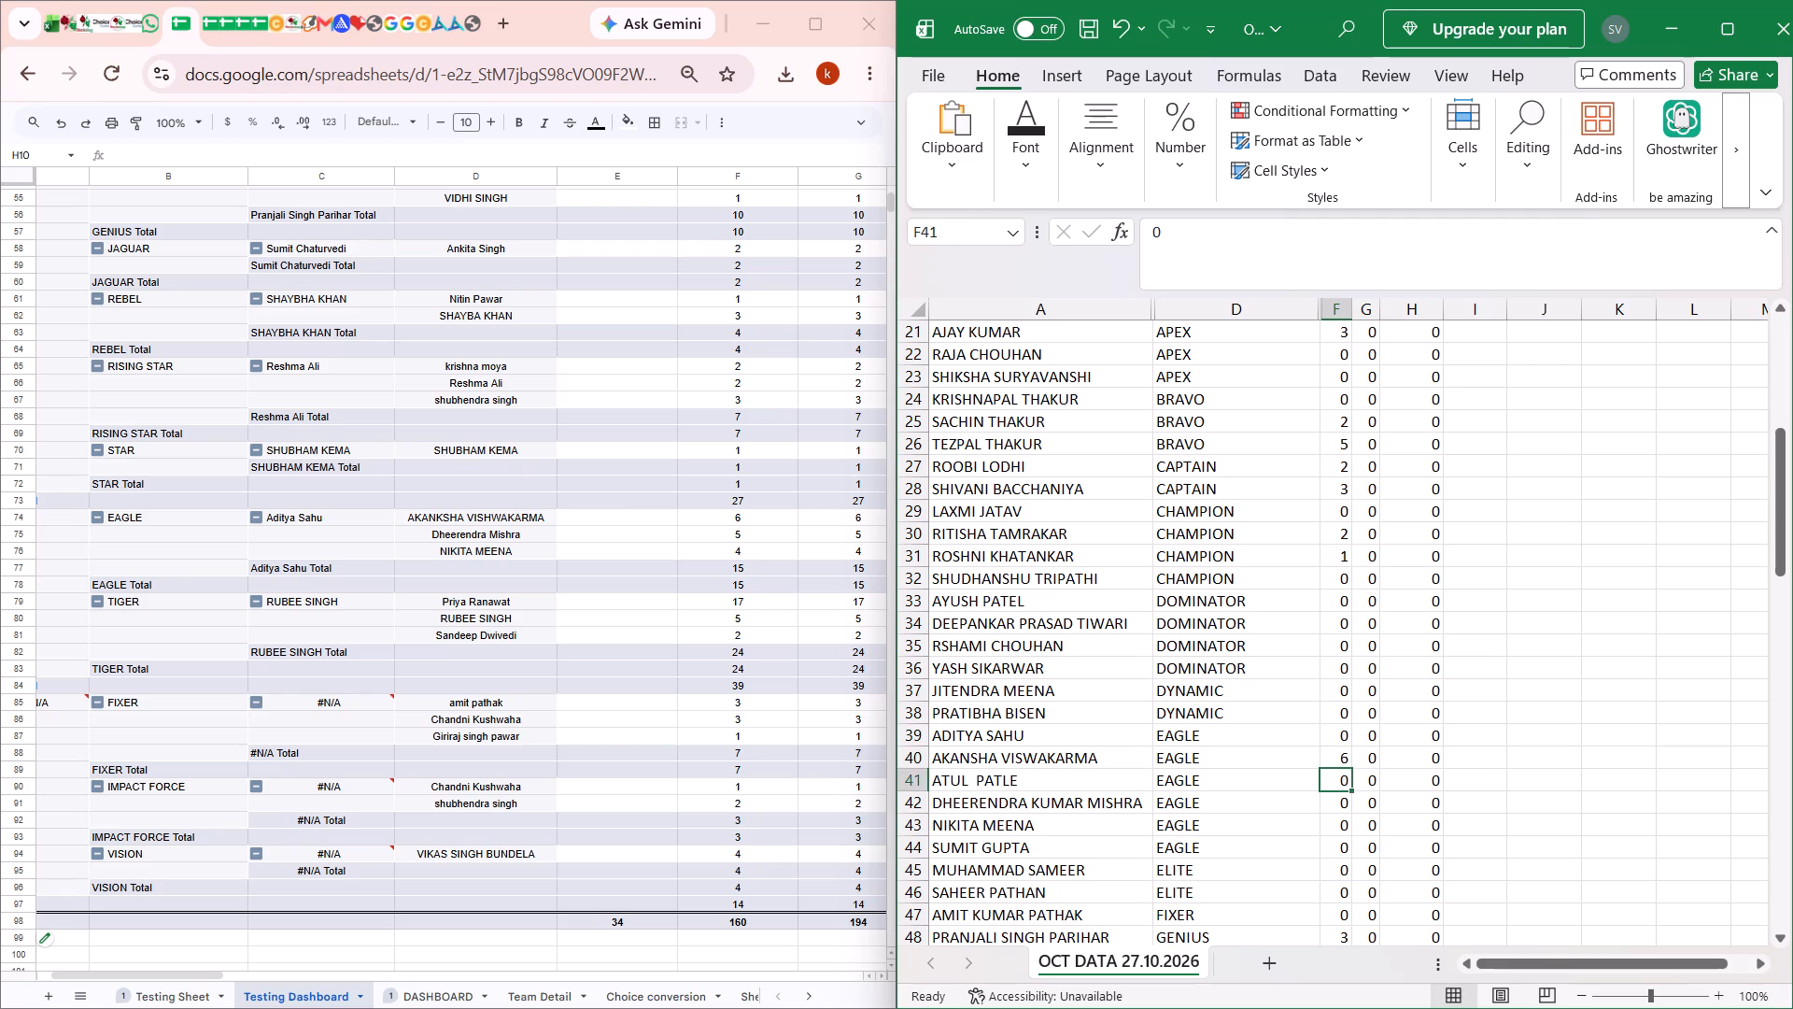
key("Return")
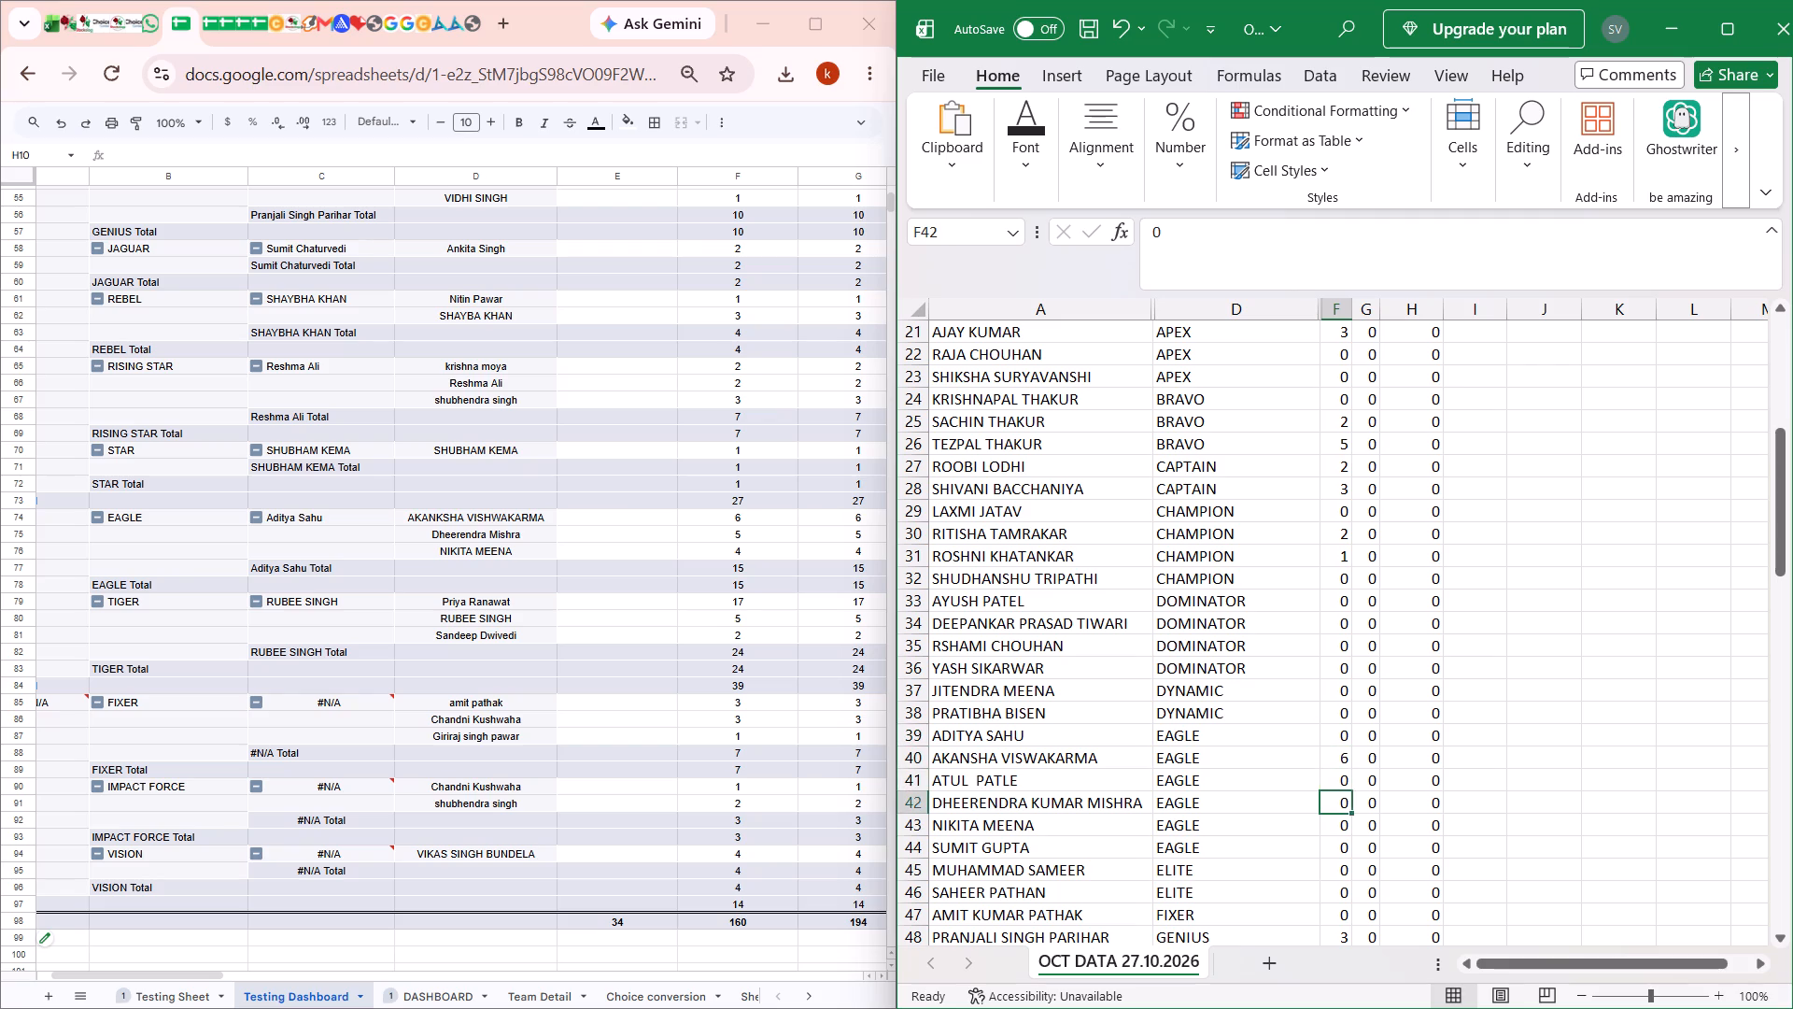
key("5")
key("Return")
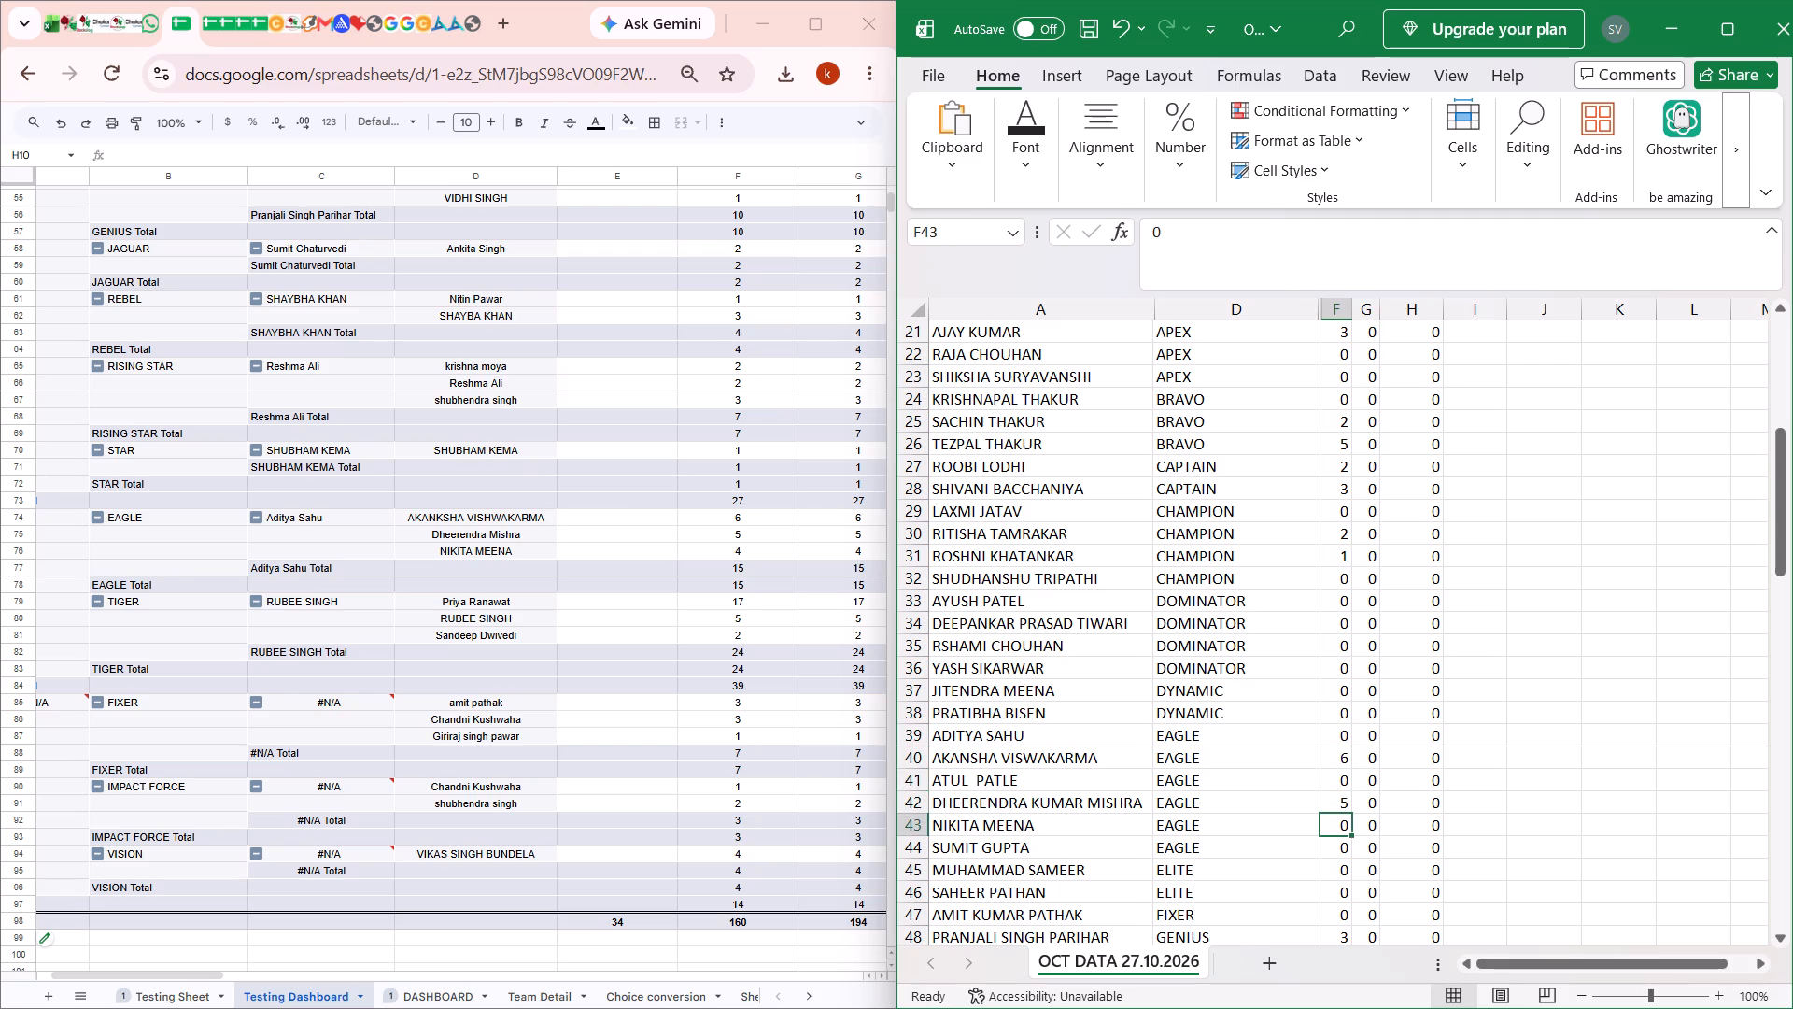
key("4")
key("Return")
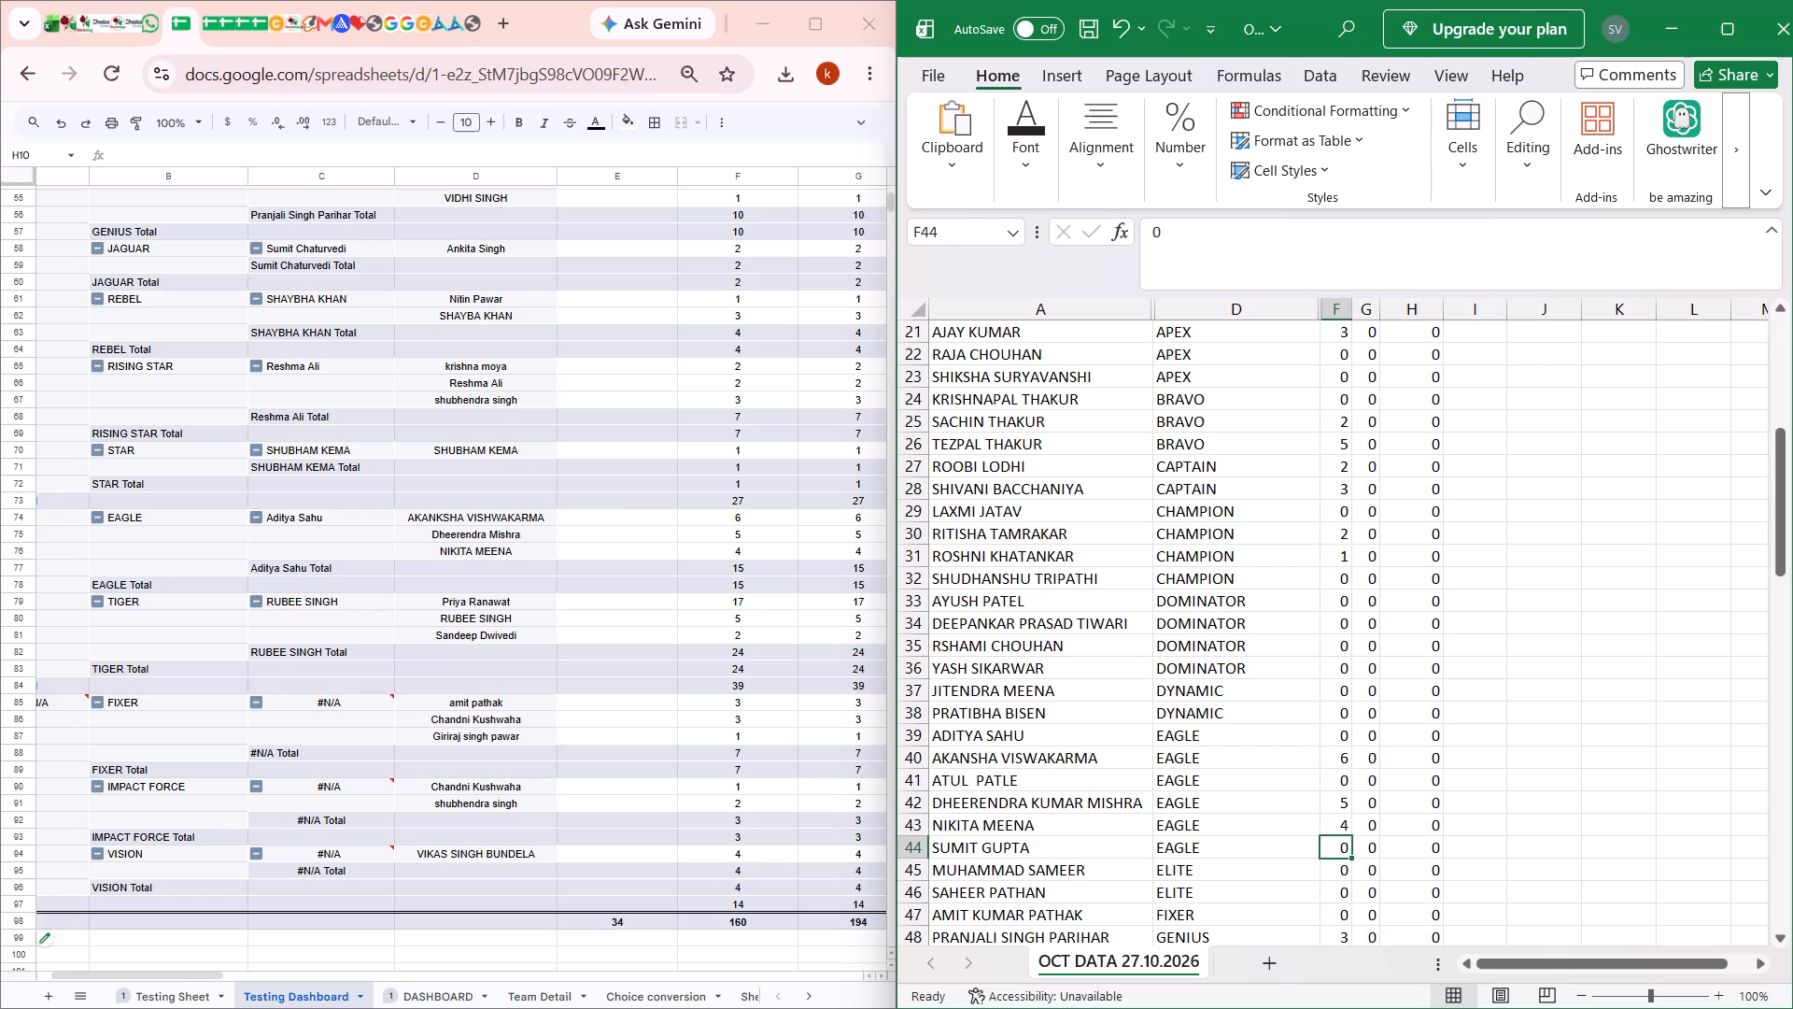
Set the acc value of the FIXER agent in row 47 to 7.
key("Return")
key("Return")
key("Return")
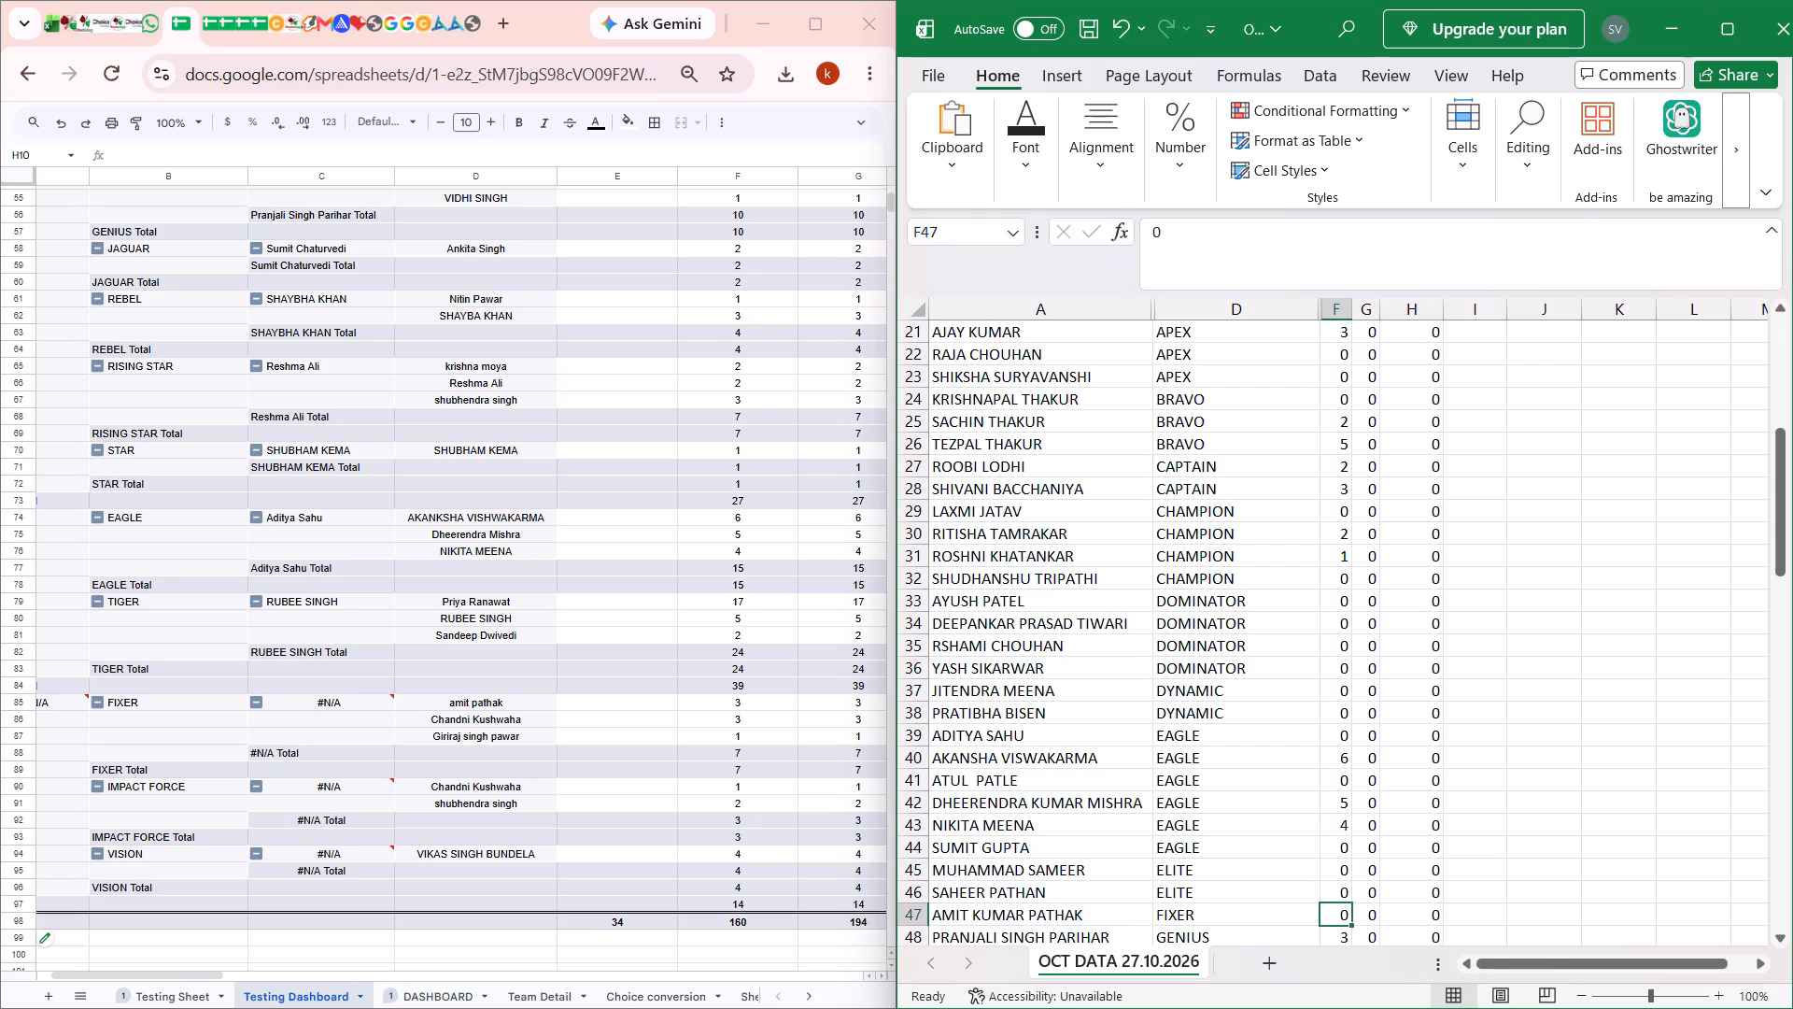
key("7")
key("Return")
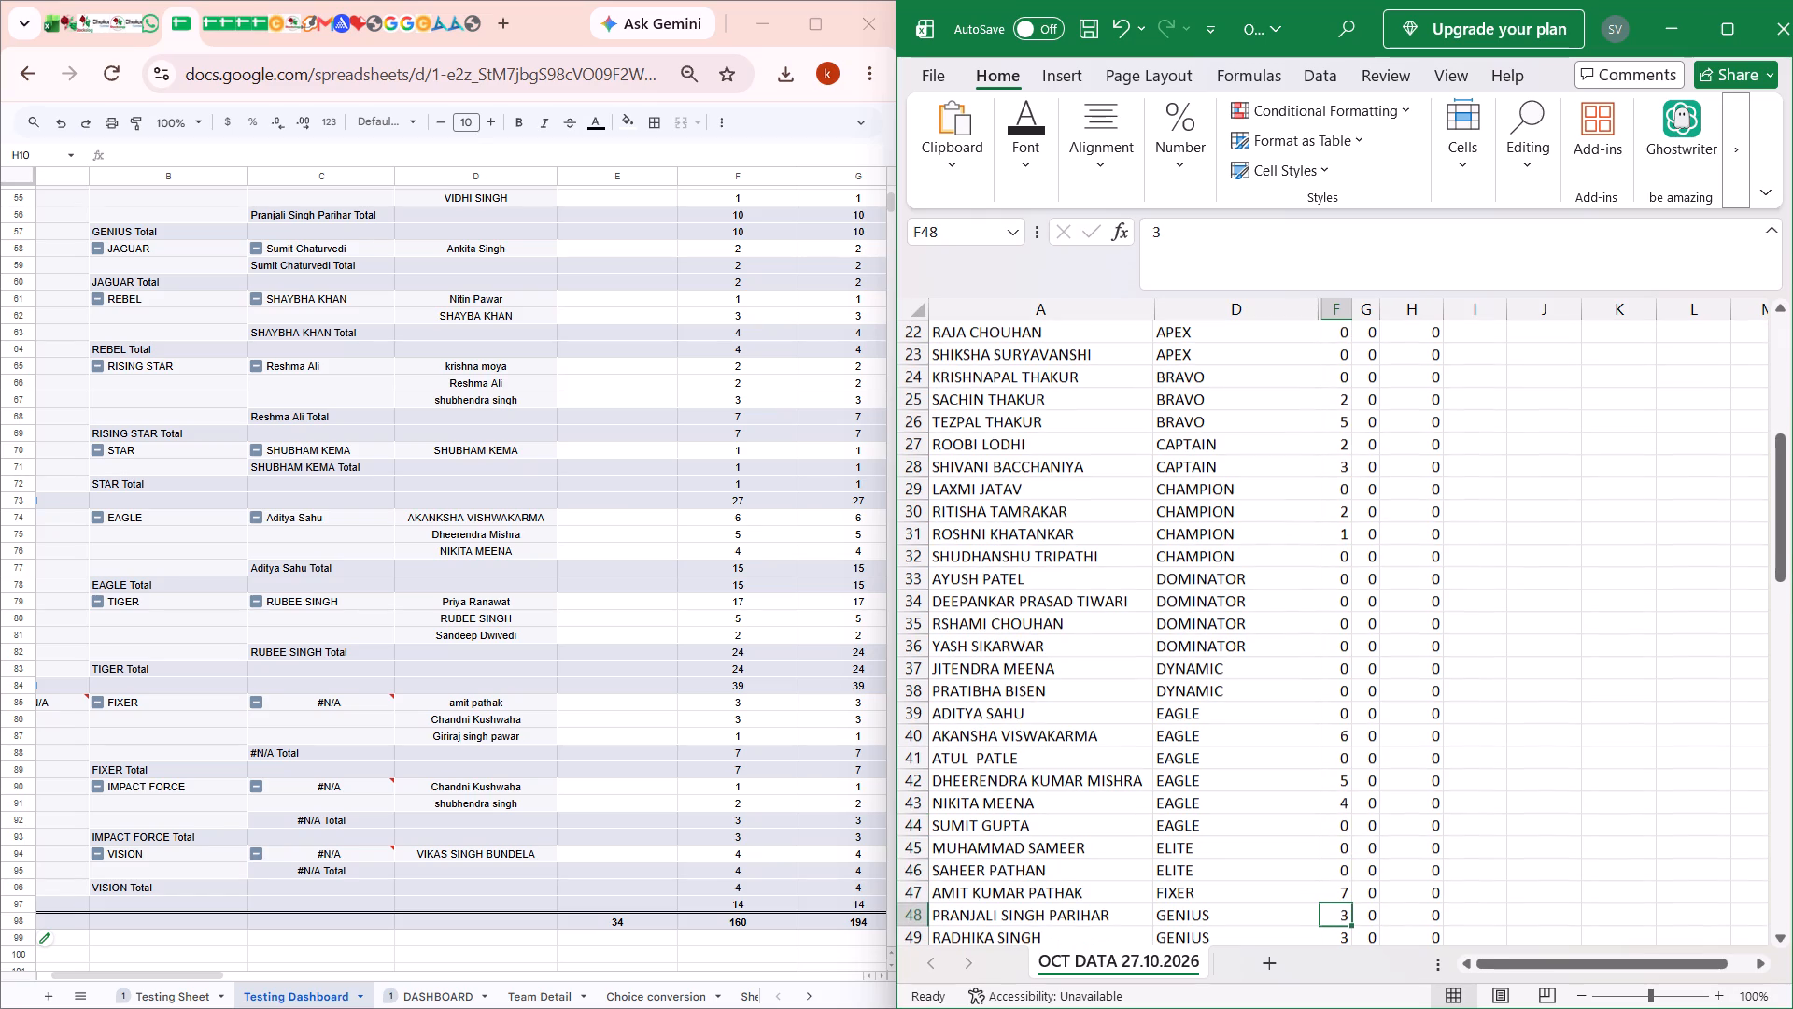
Enter the IMPACT FORCE agents' grand totals in the acc column: 1 in row 53 and 2 in row 54.
scroll(1347, 746, "down", 3)
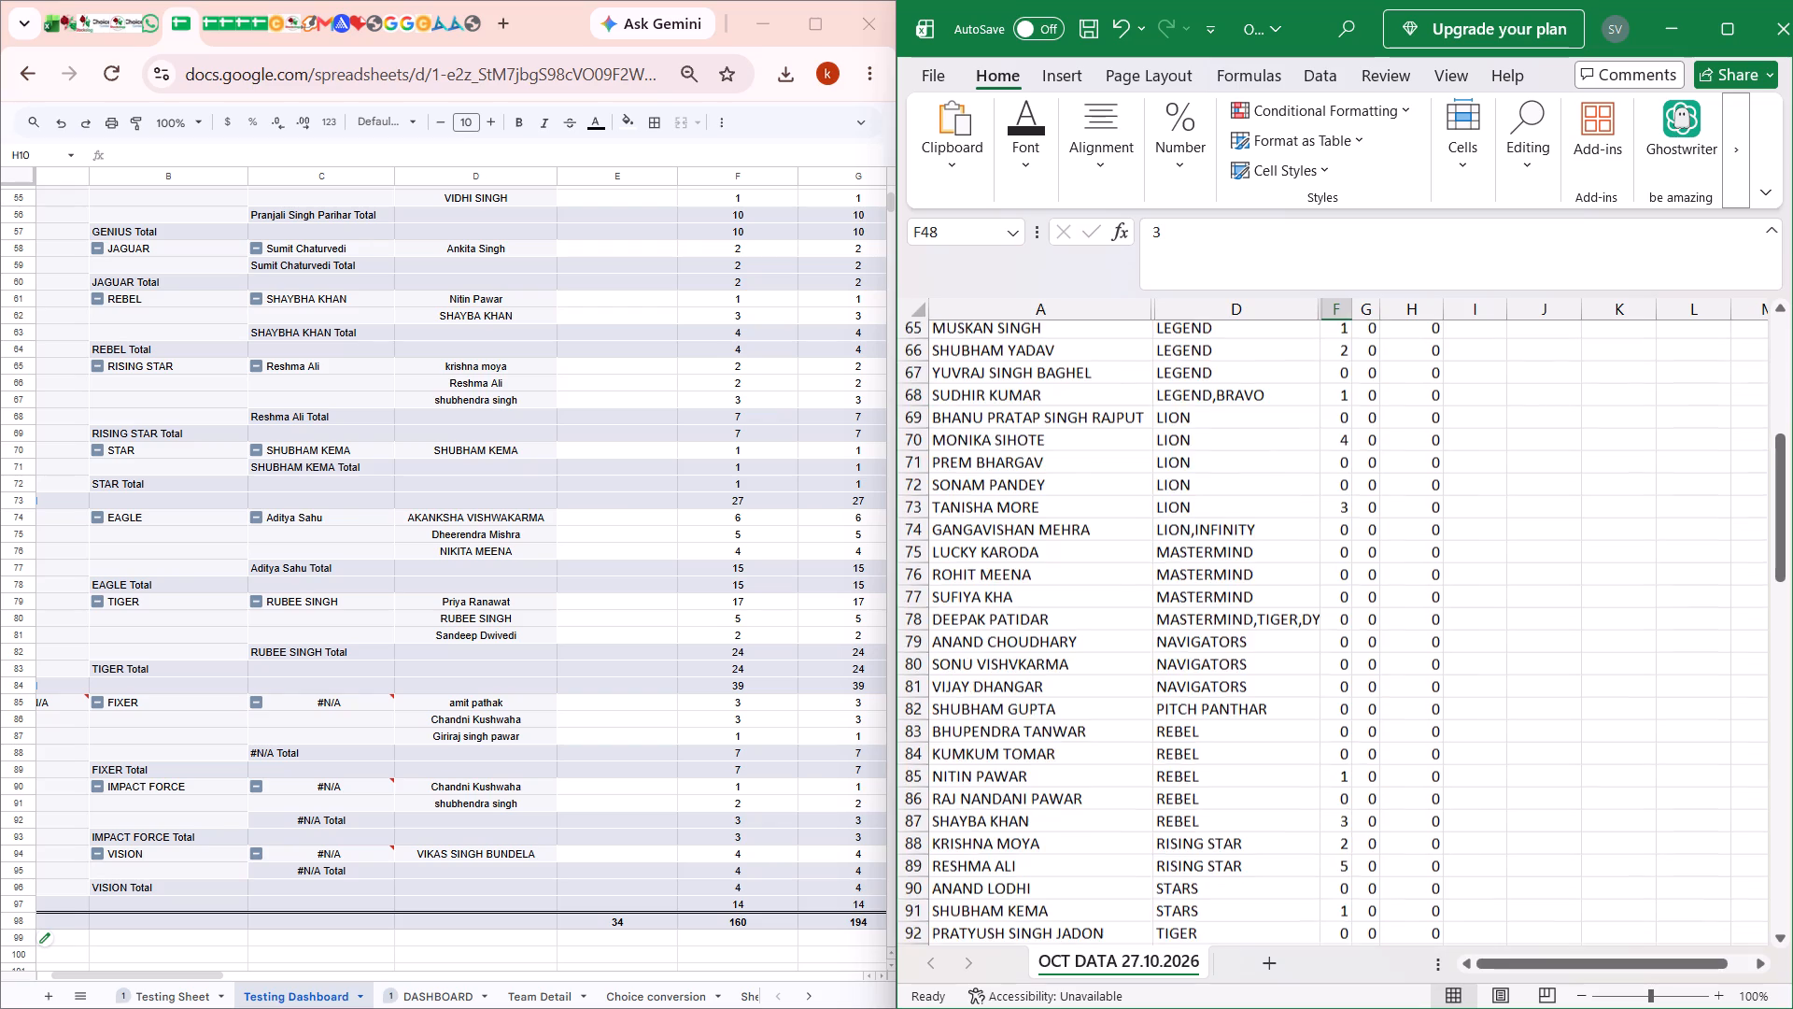
scroll(1347, 746, "up", 2)
scroll(1347, 746, "down", 3)
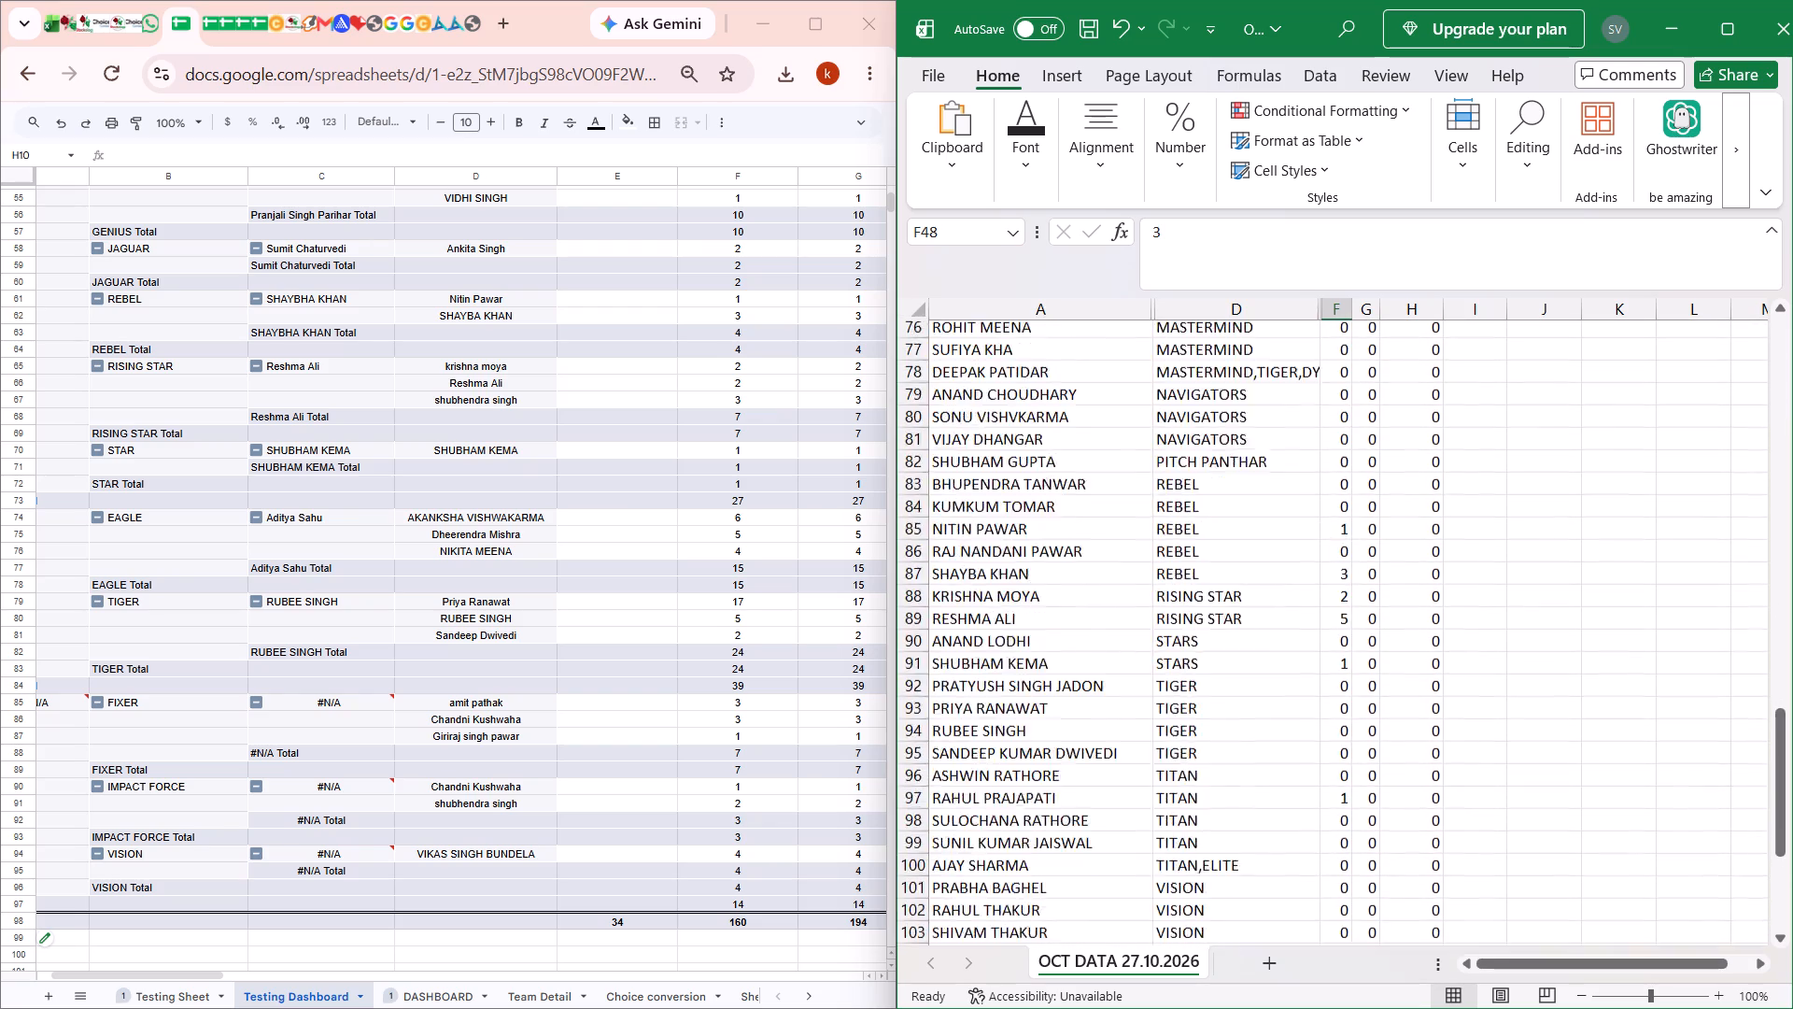
scroll(1347, 746, "up", 3)
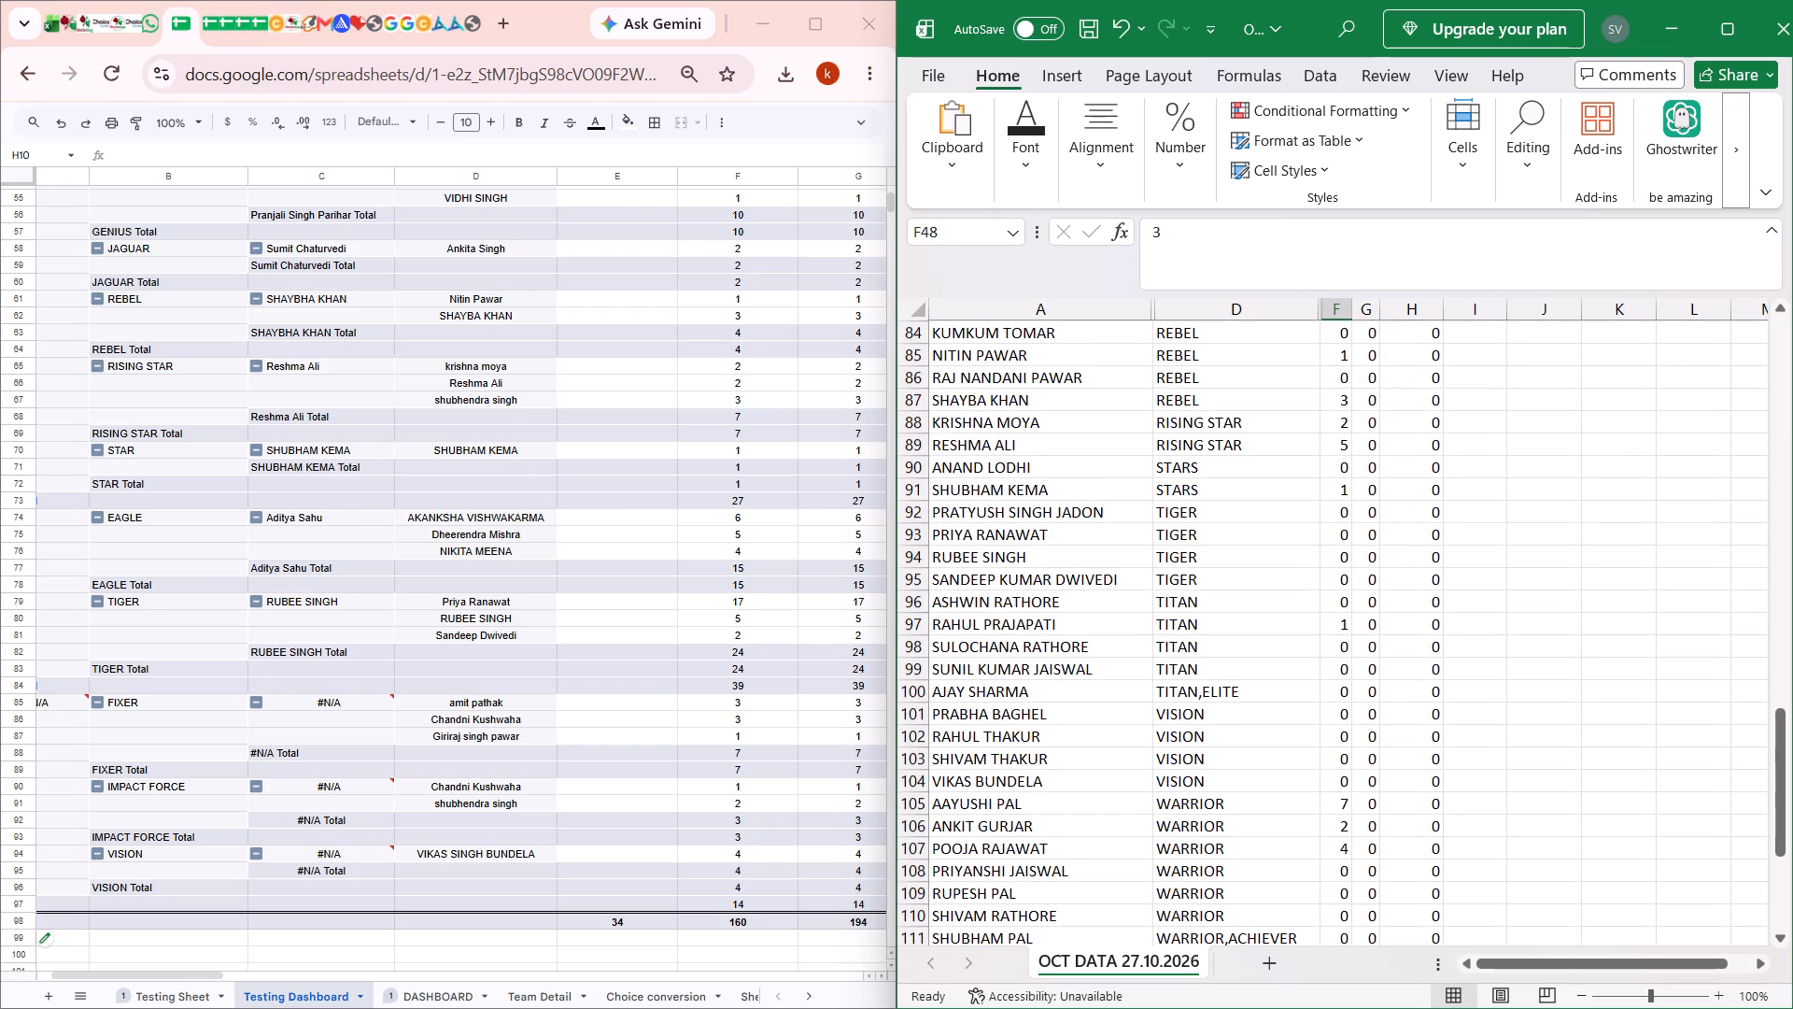
scroll(1347, 746, "up", 2)
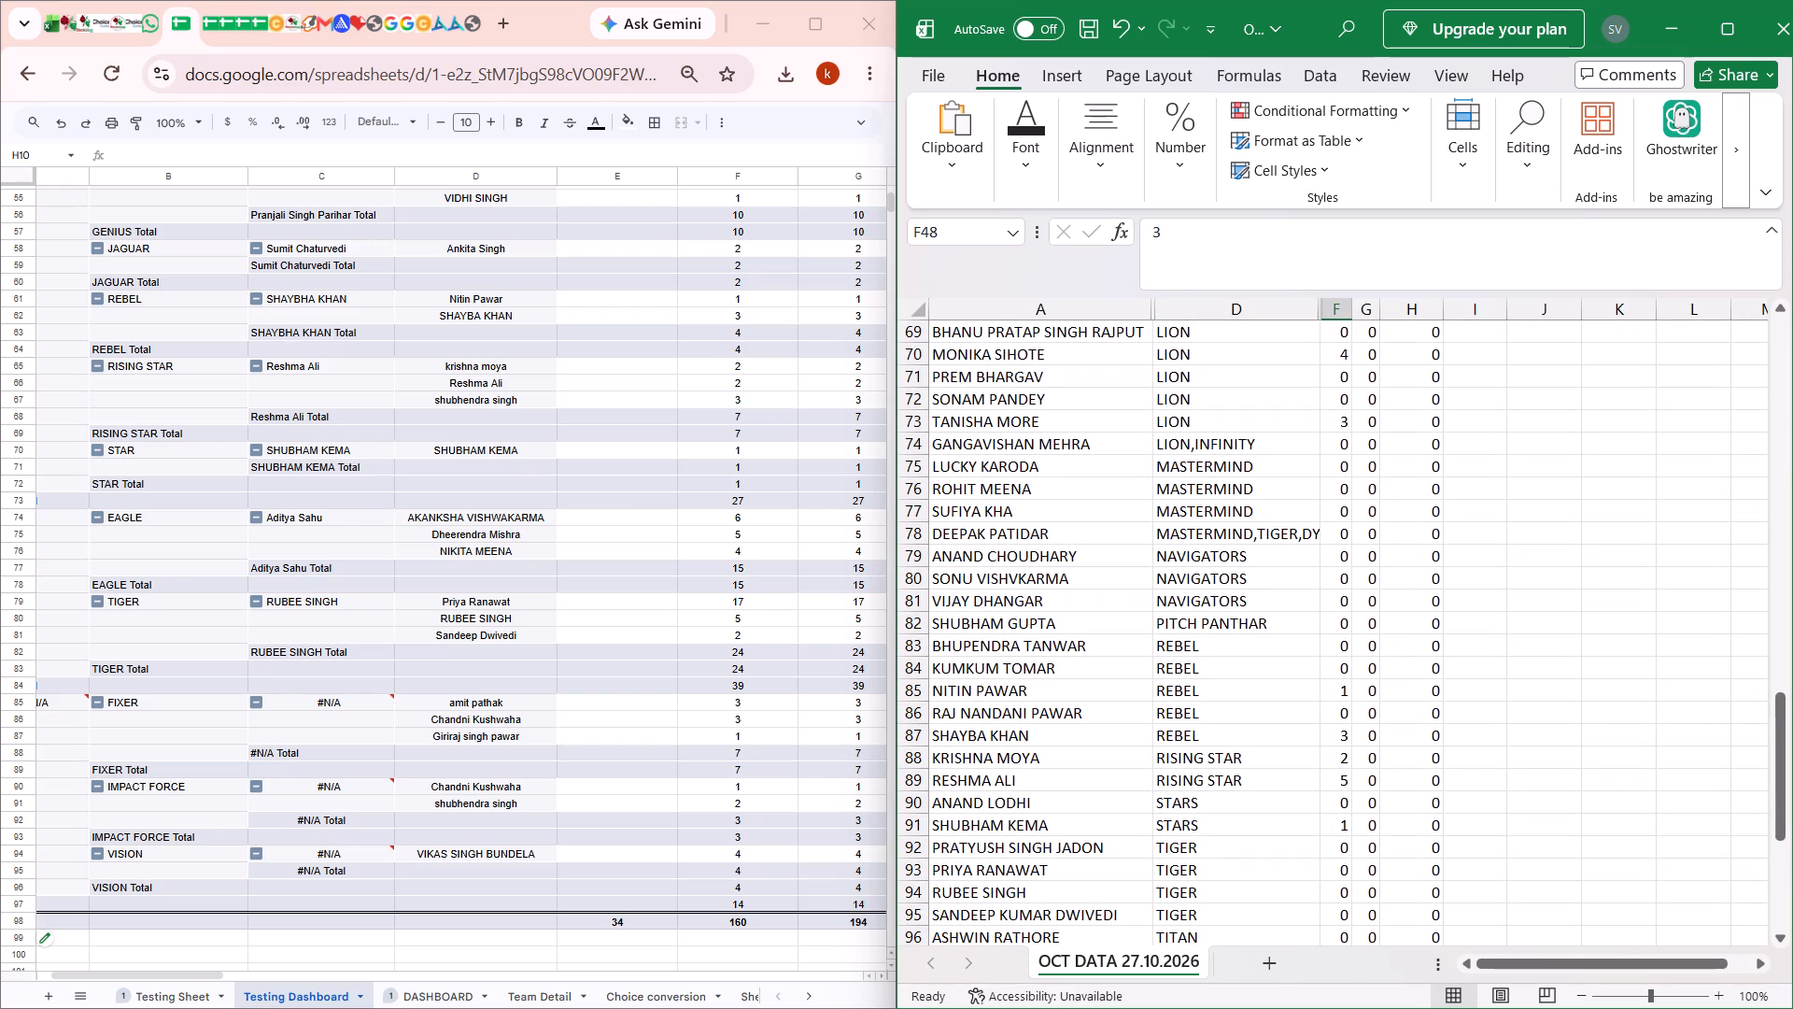
scroll(1347, 746, "up", 4)
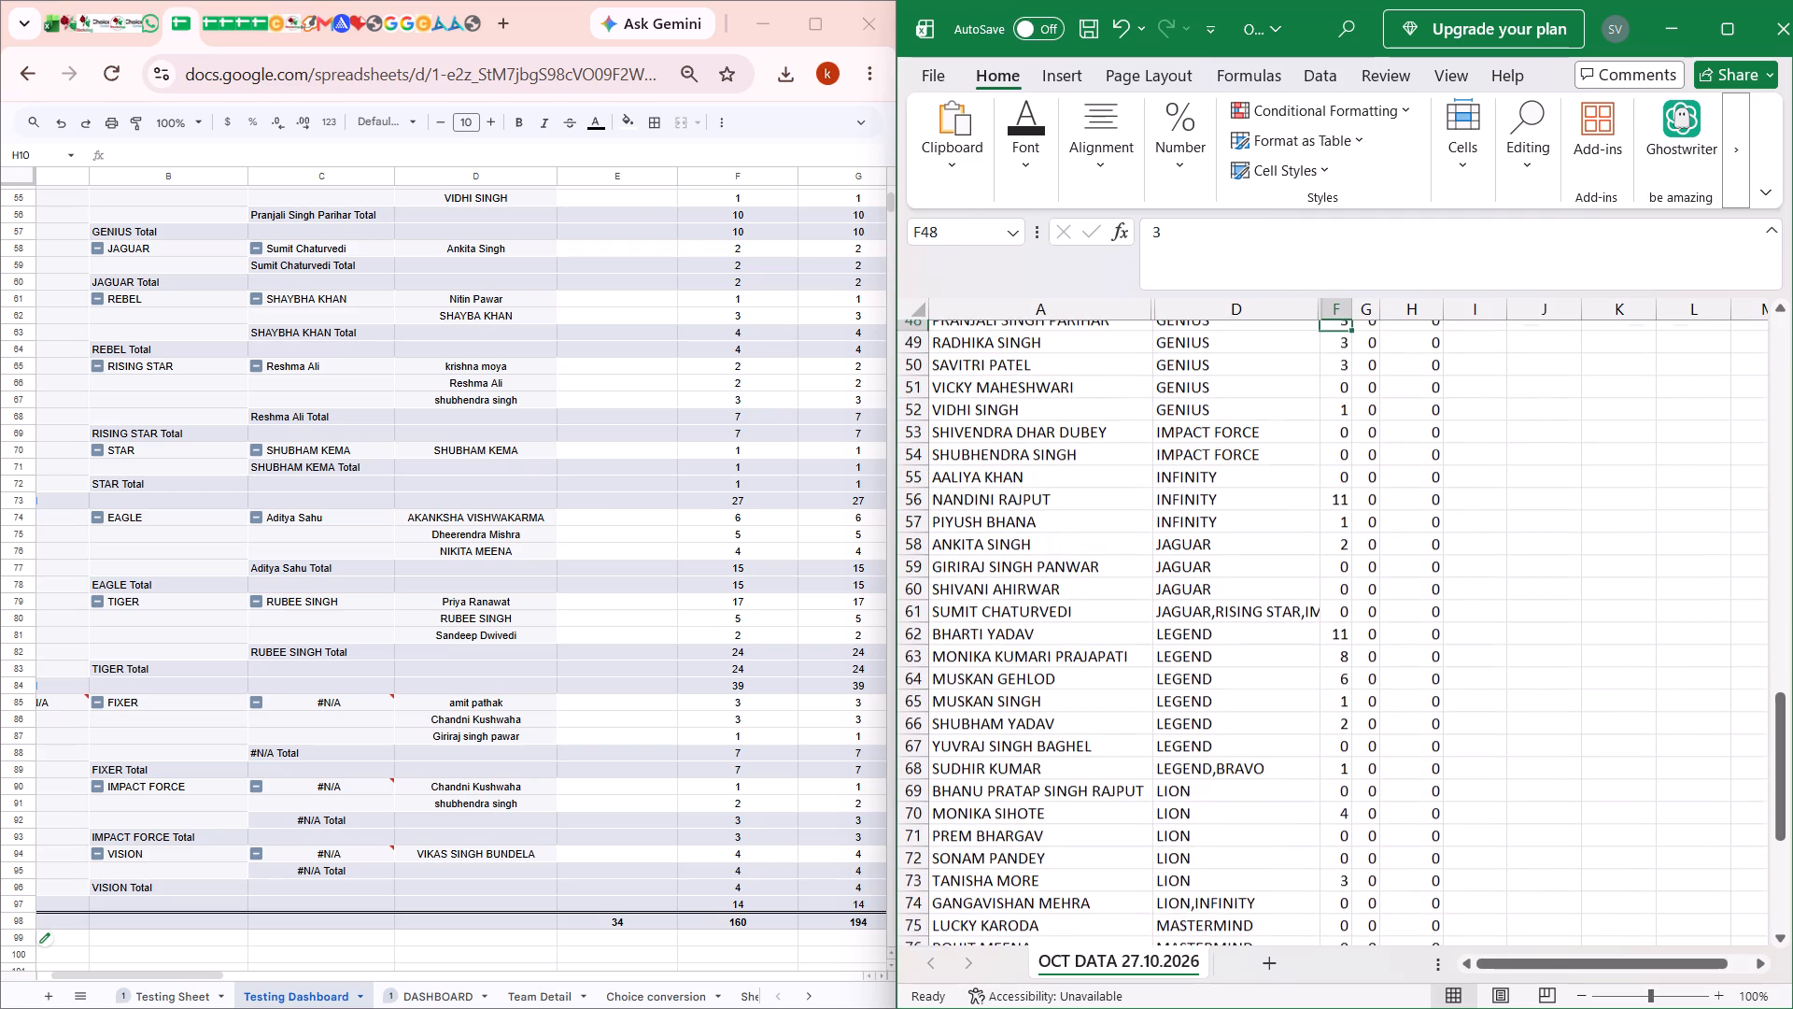
scroll(1287, 542, "up", 1)
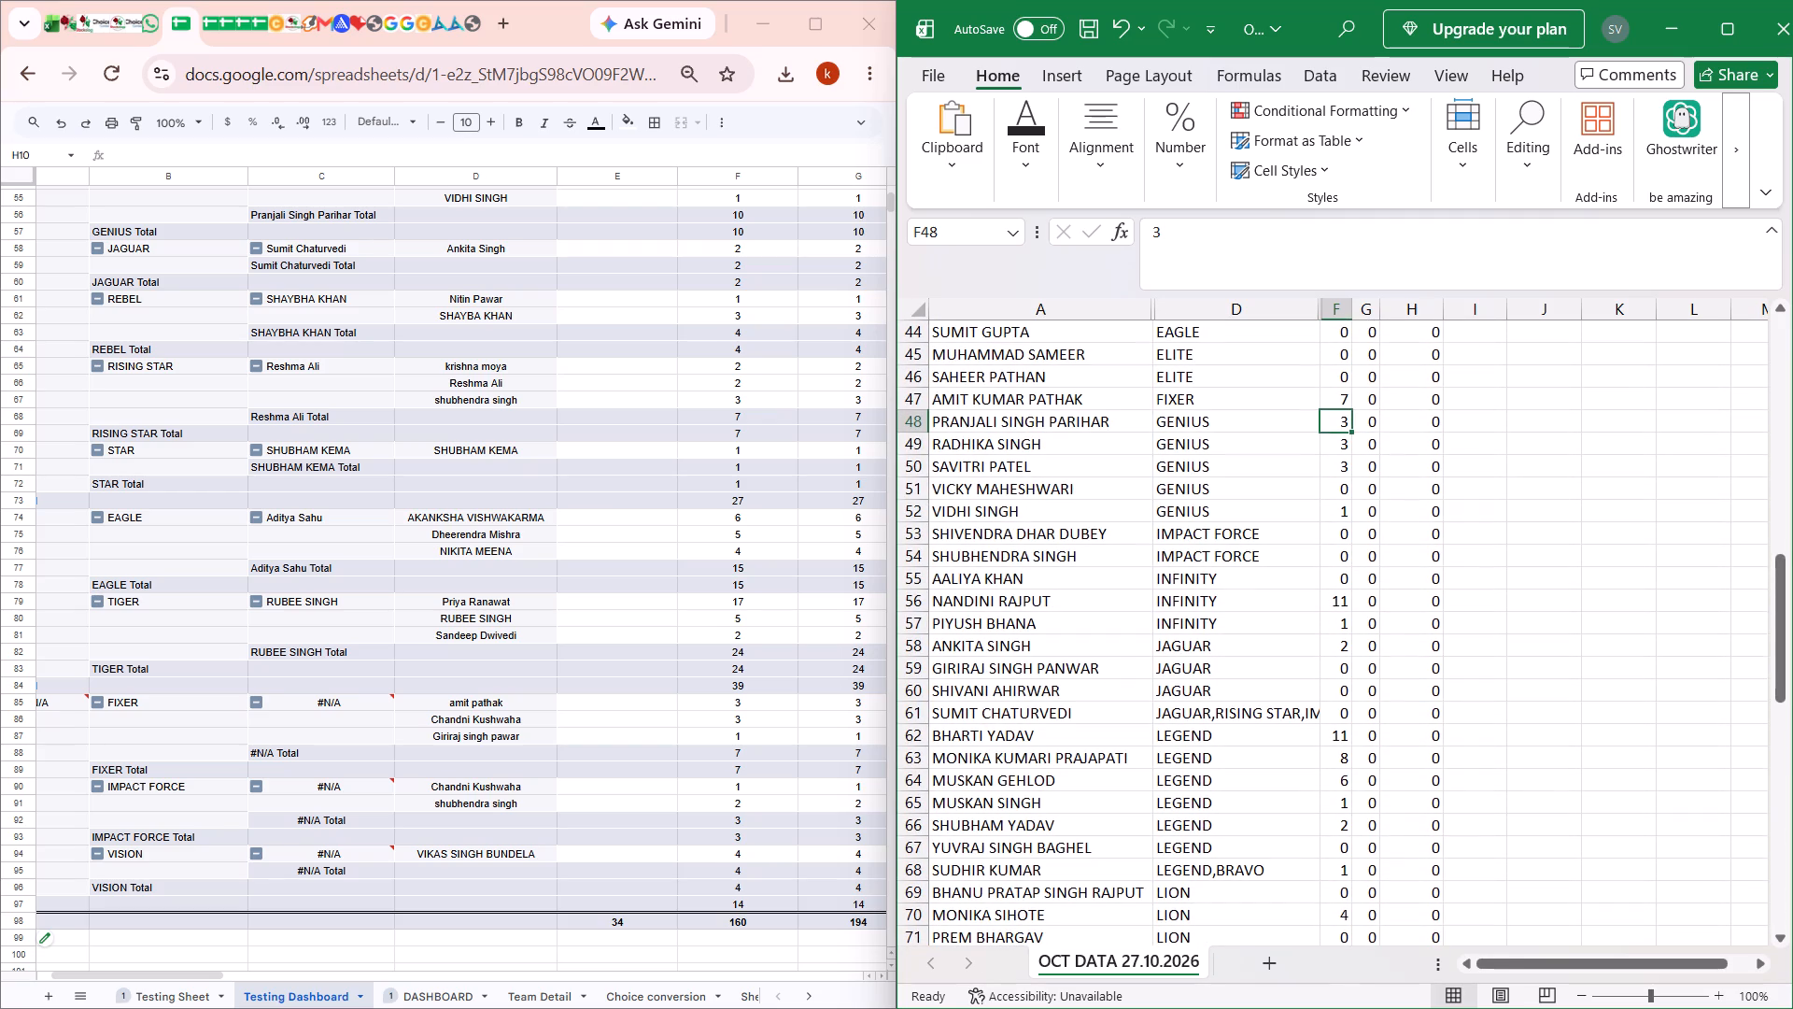
left_click(1326, 541)
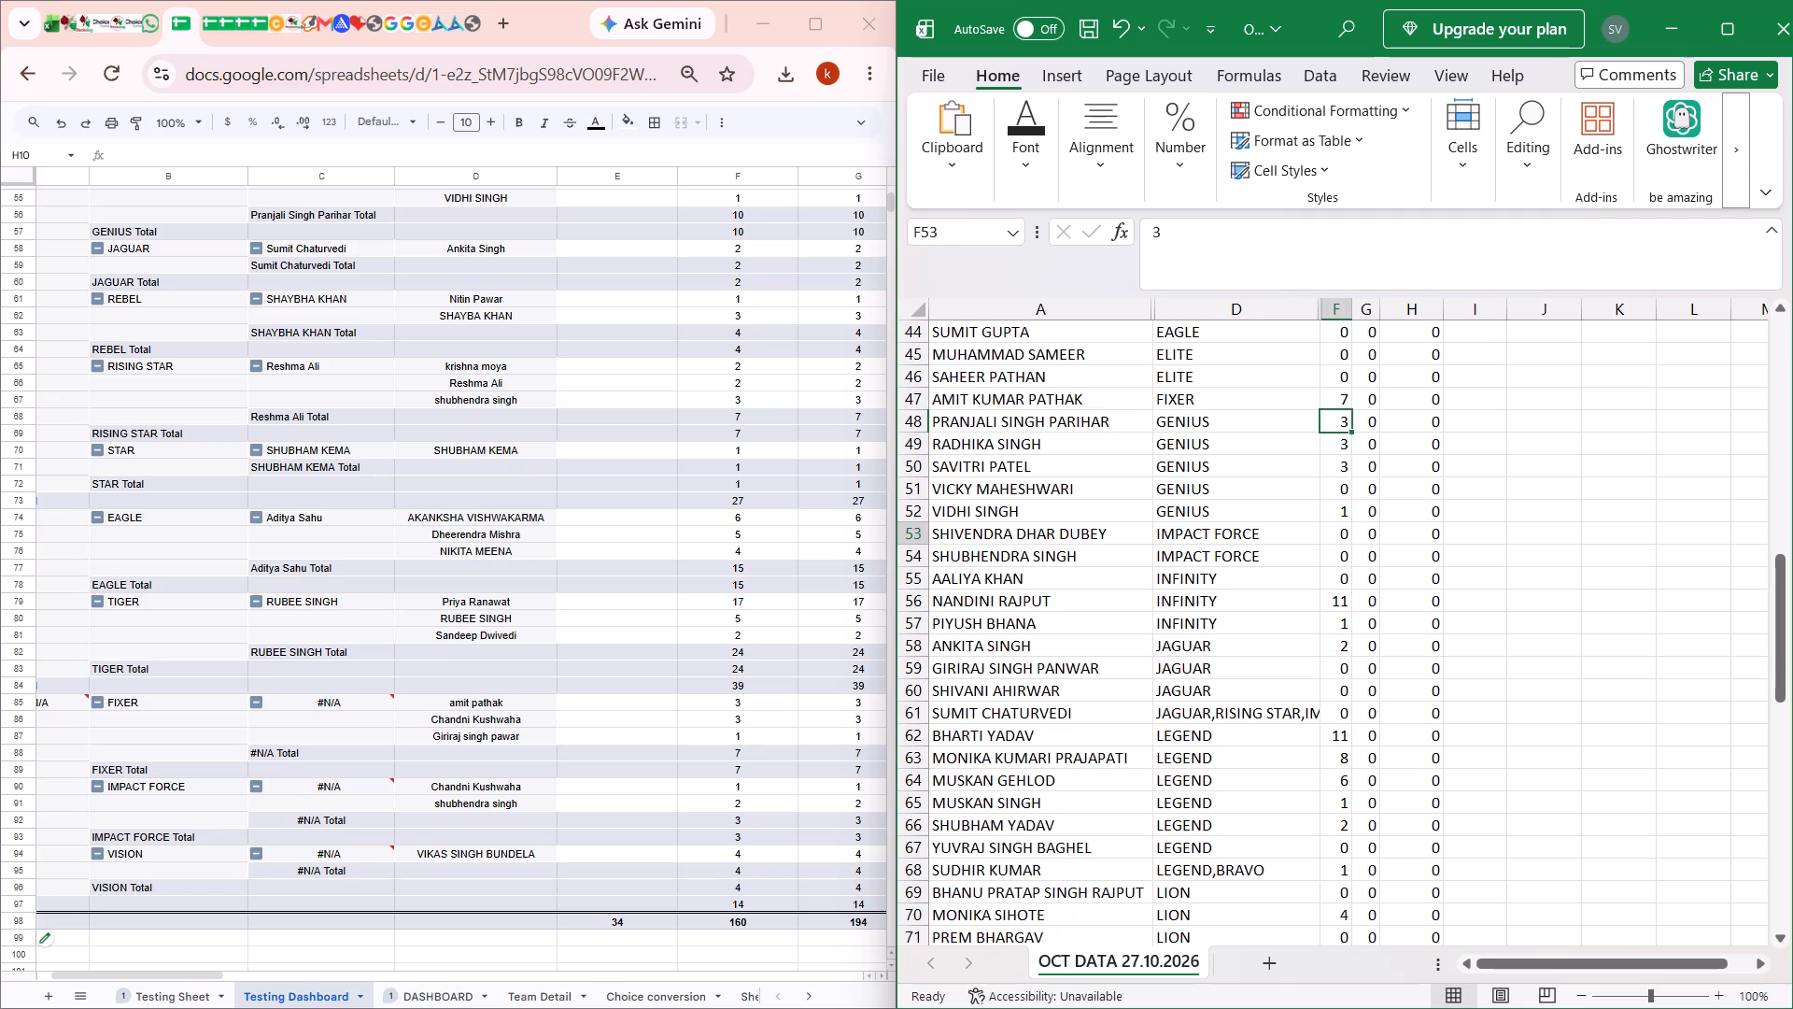
key("1")
key("Return")
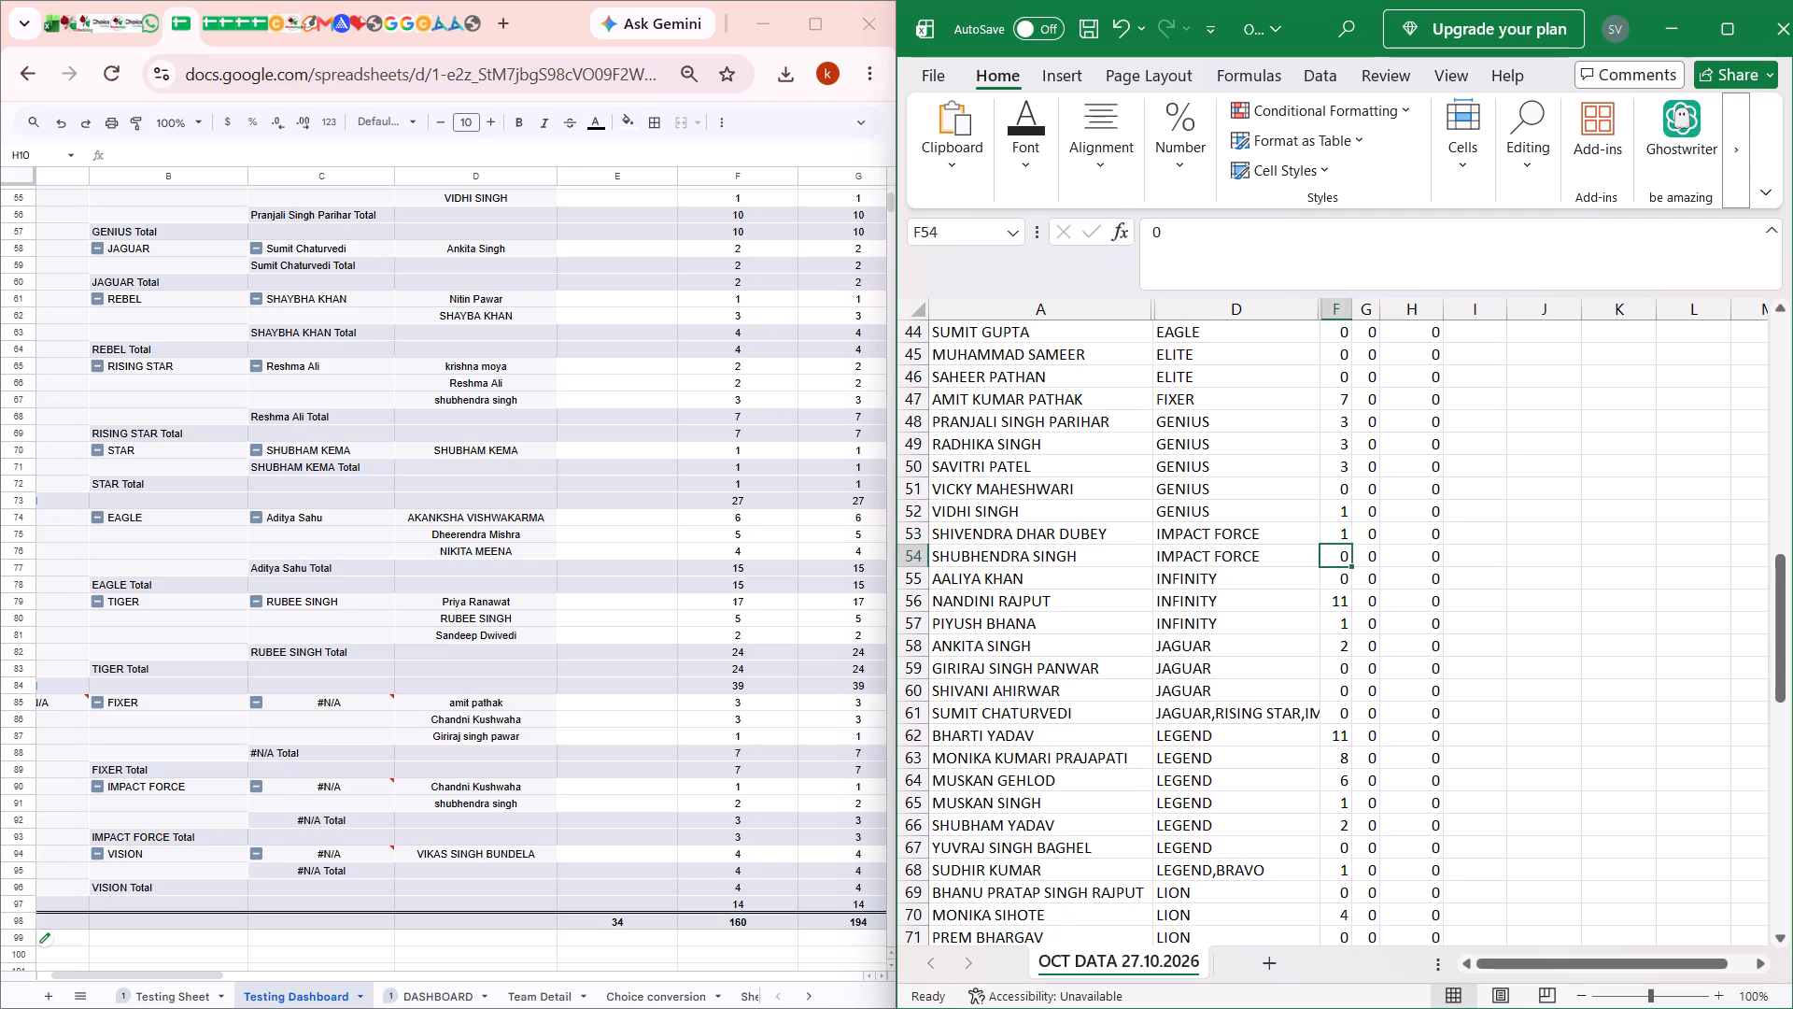
key("2")
key("Return")
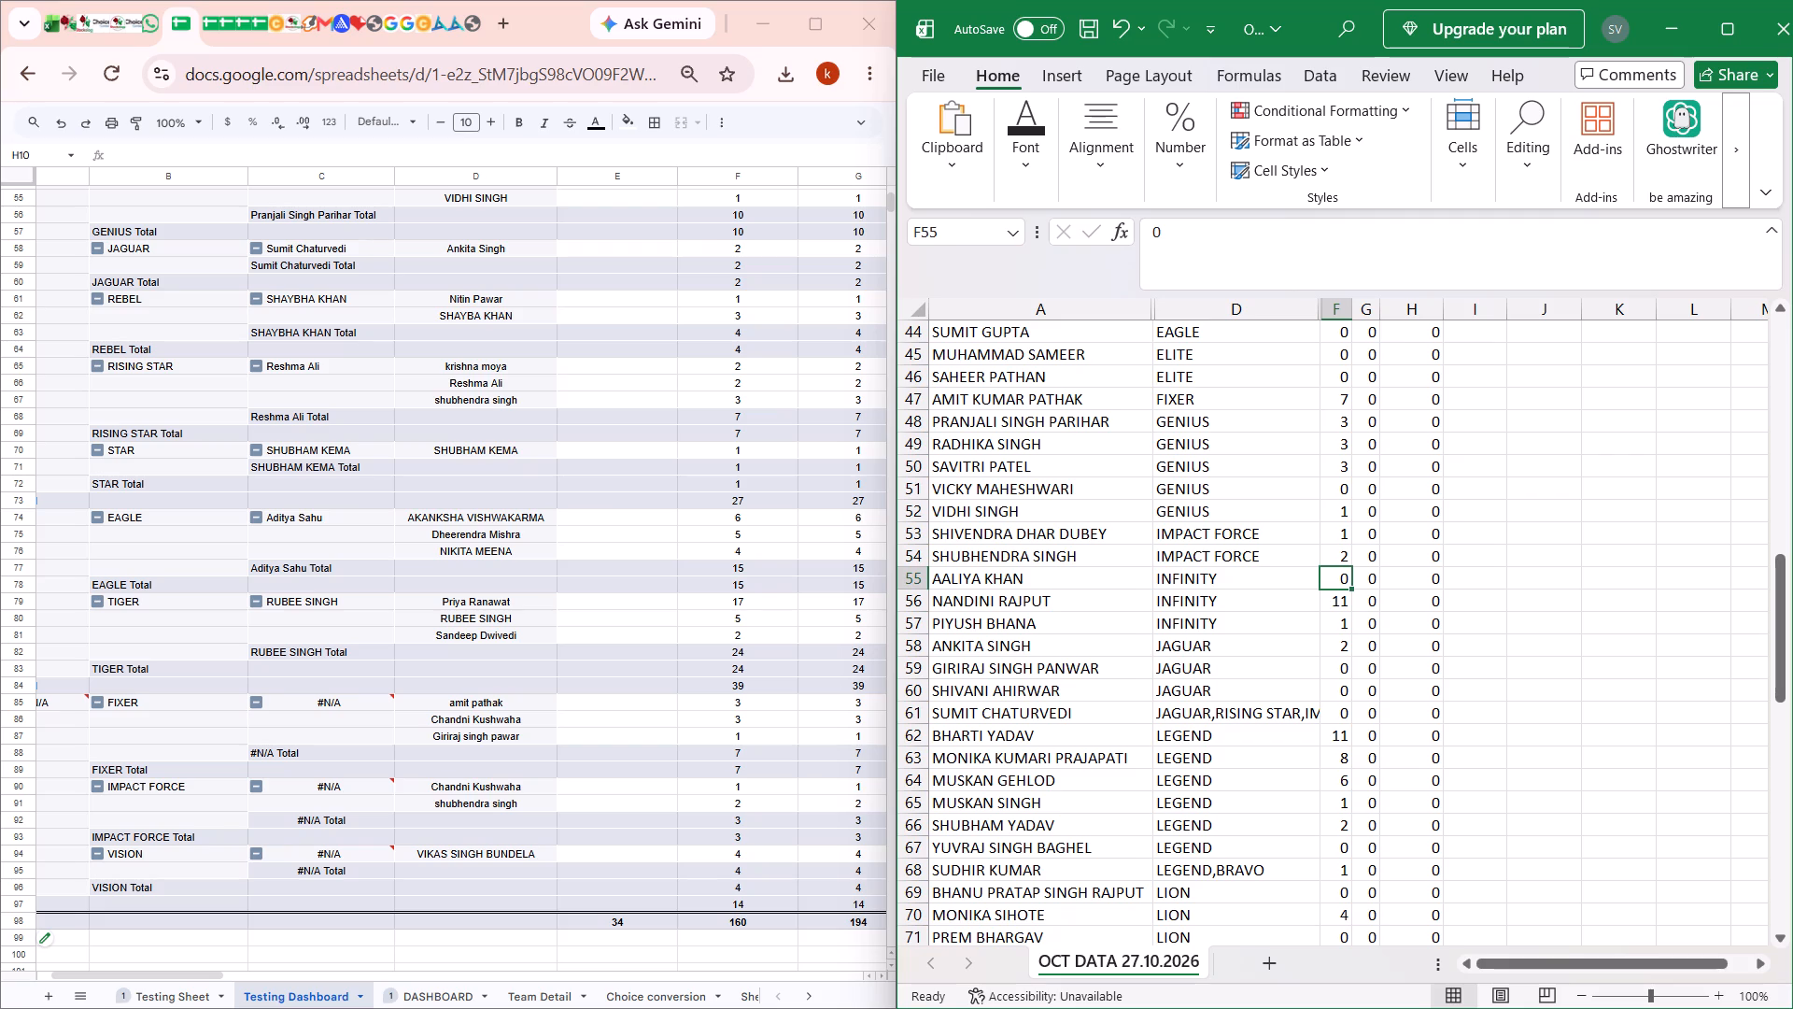
Set the acc value of the VISION agent in row 104 to 4.
key("ctrl+Down")
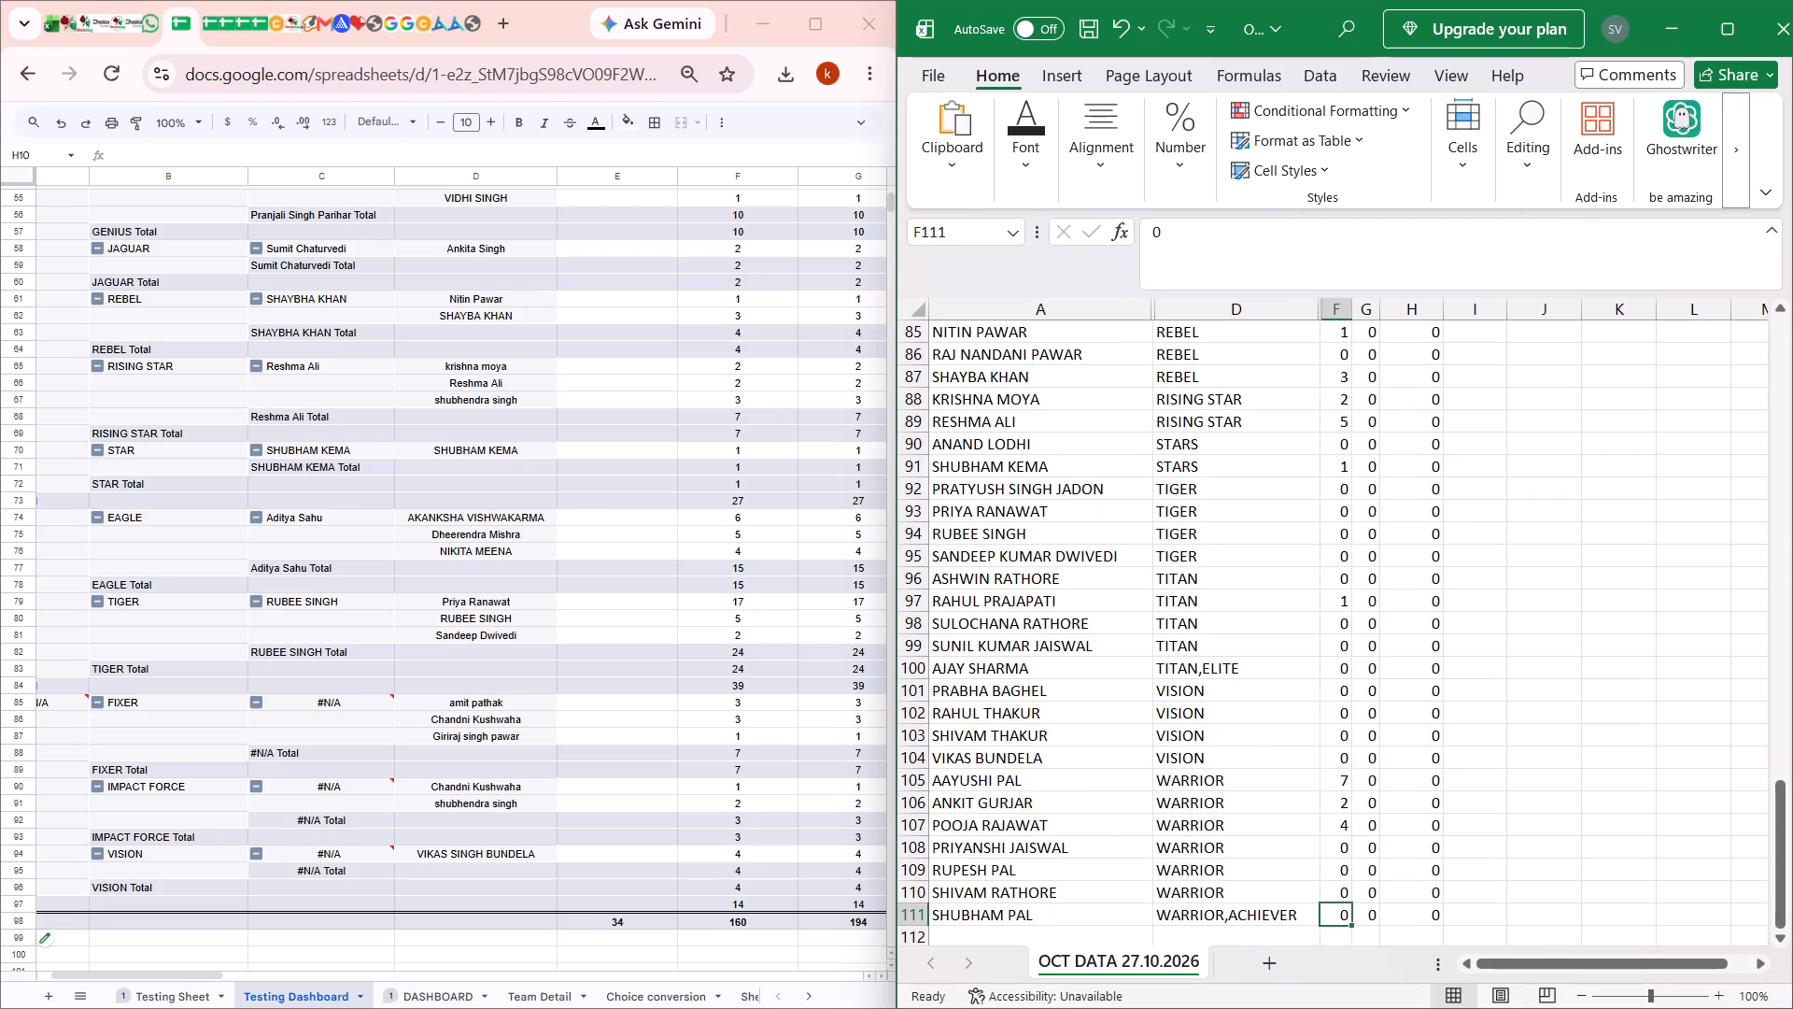
left_click(1306, 750)
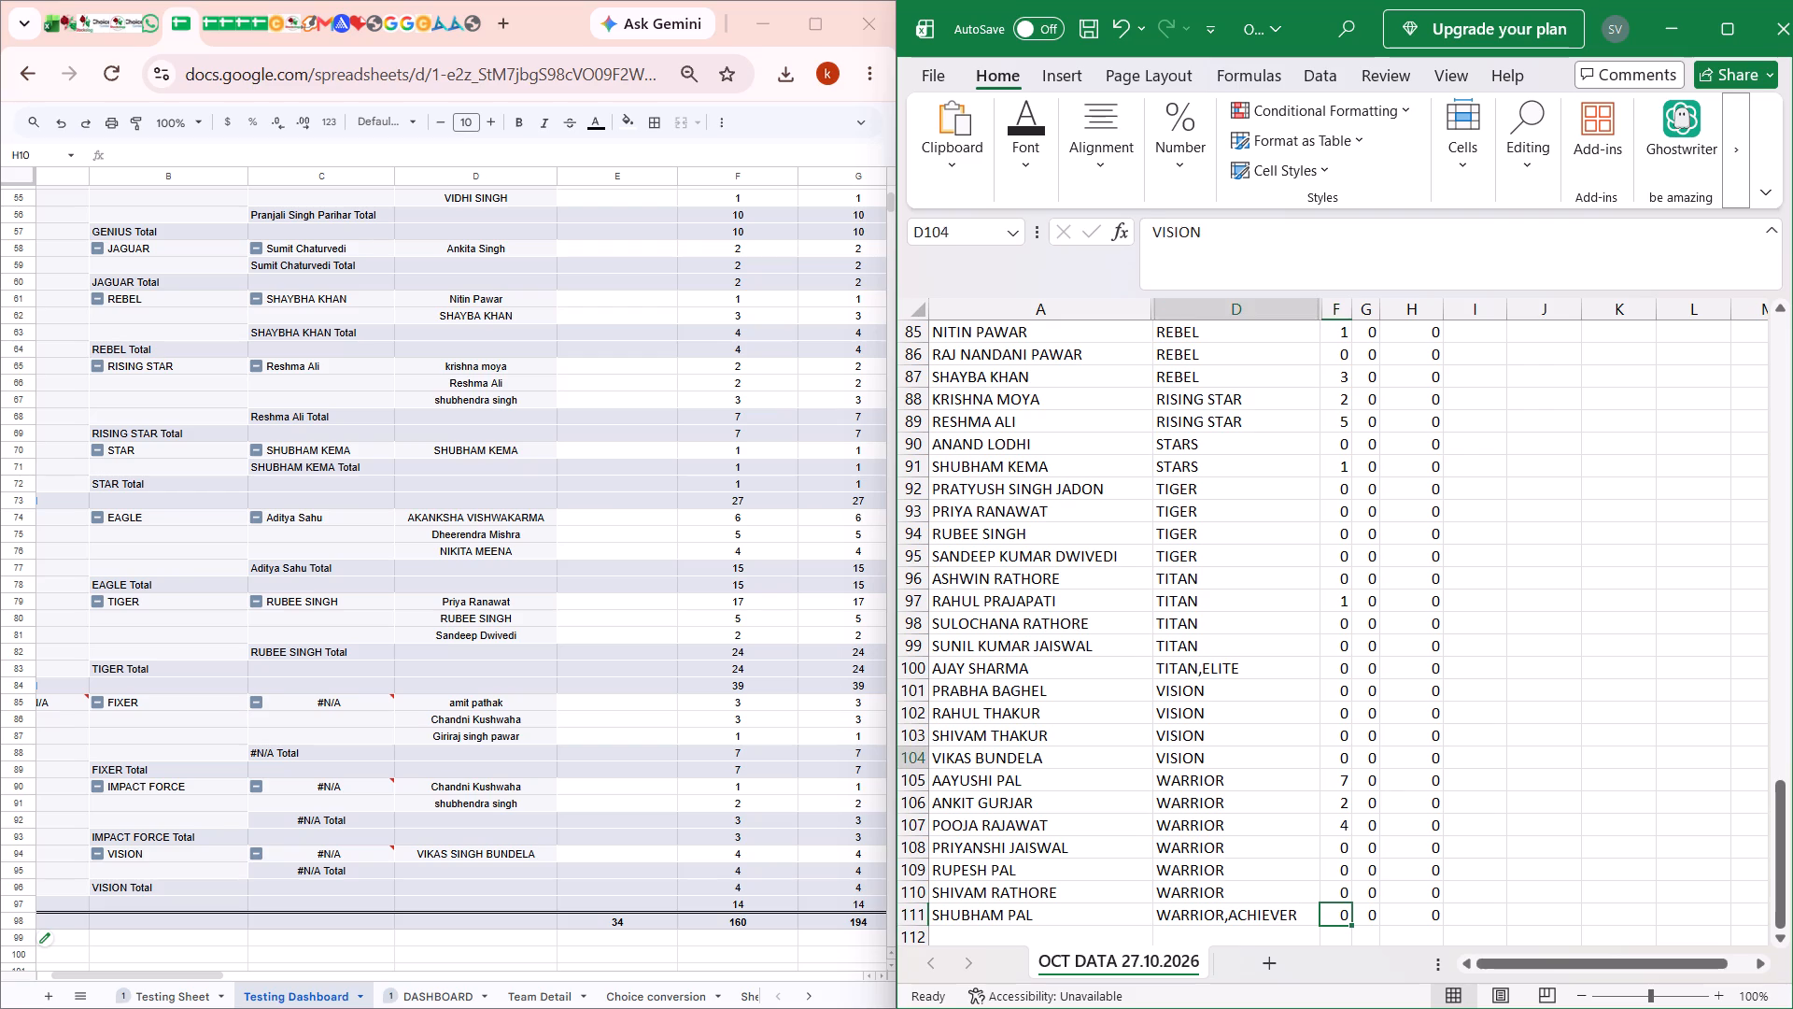
left_click(1335, 550)
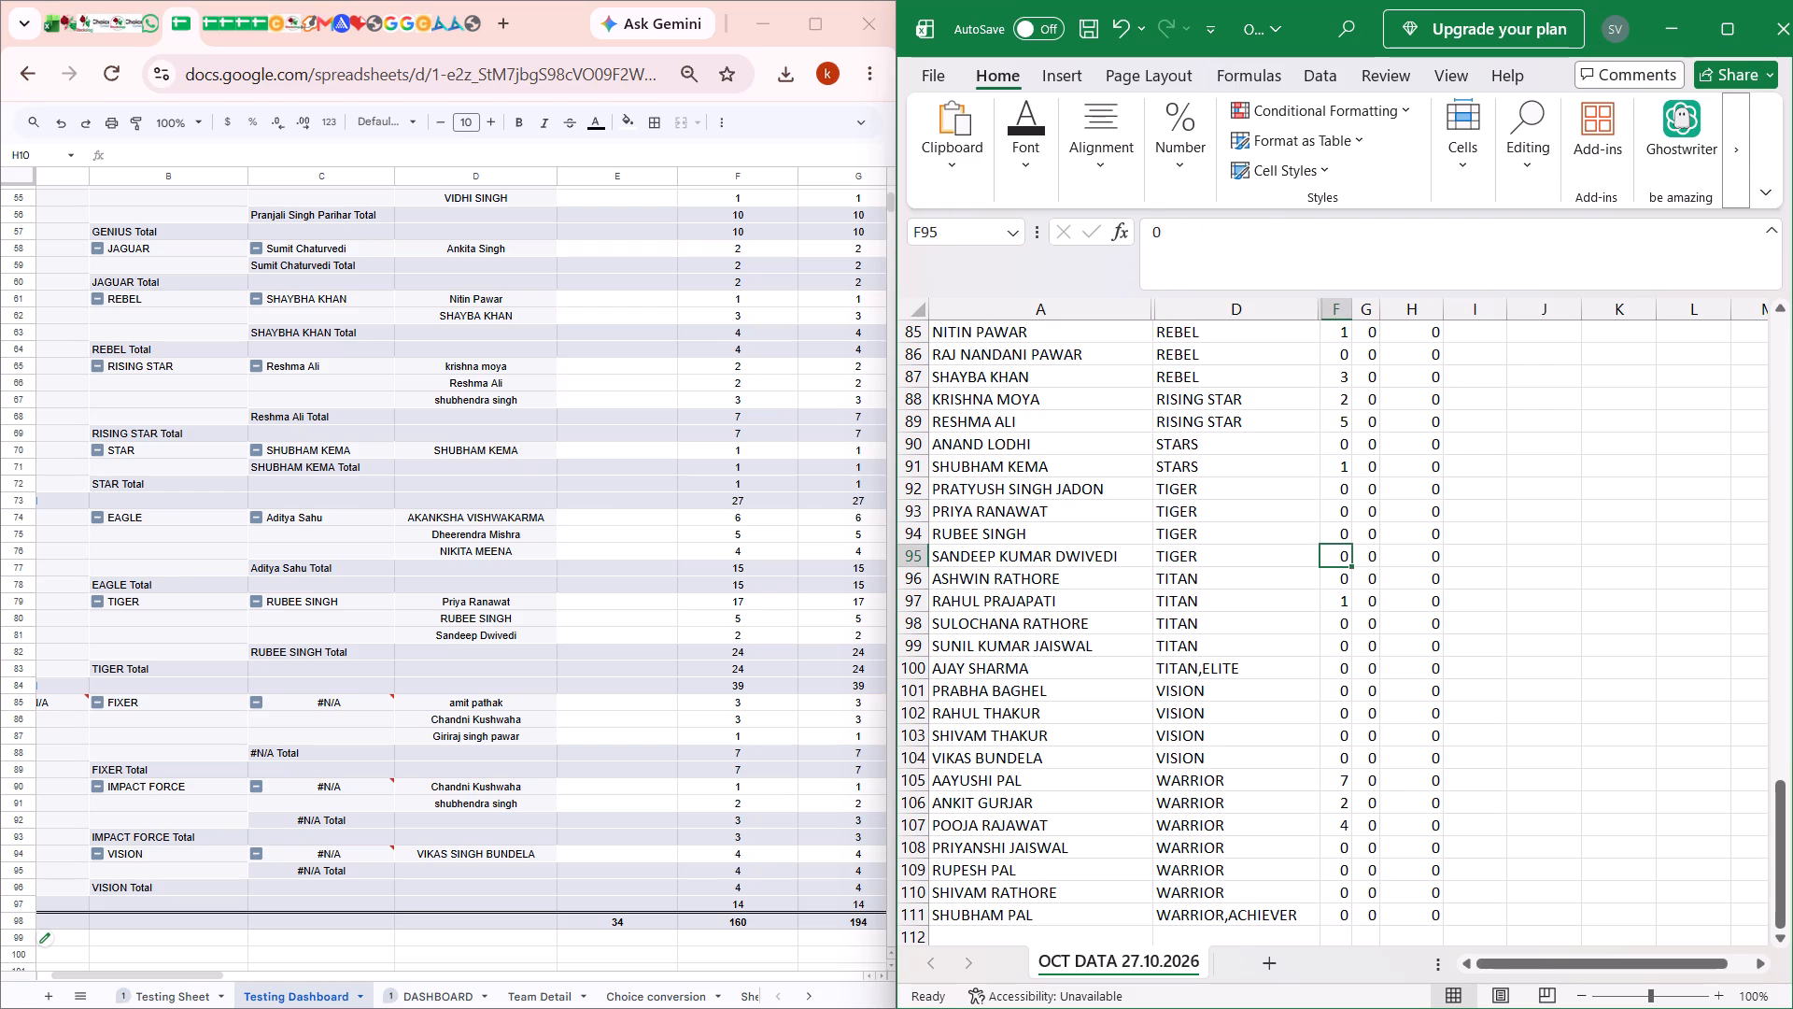
left_click(1345, 756)
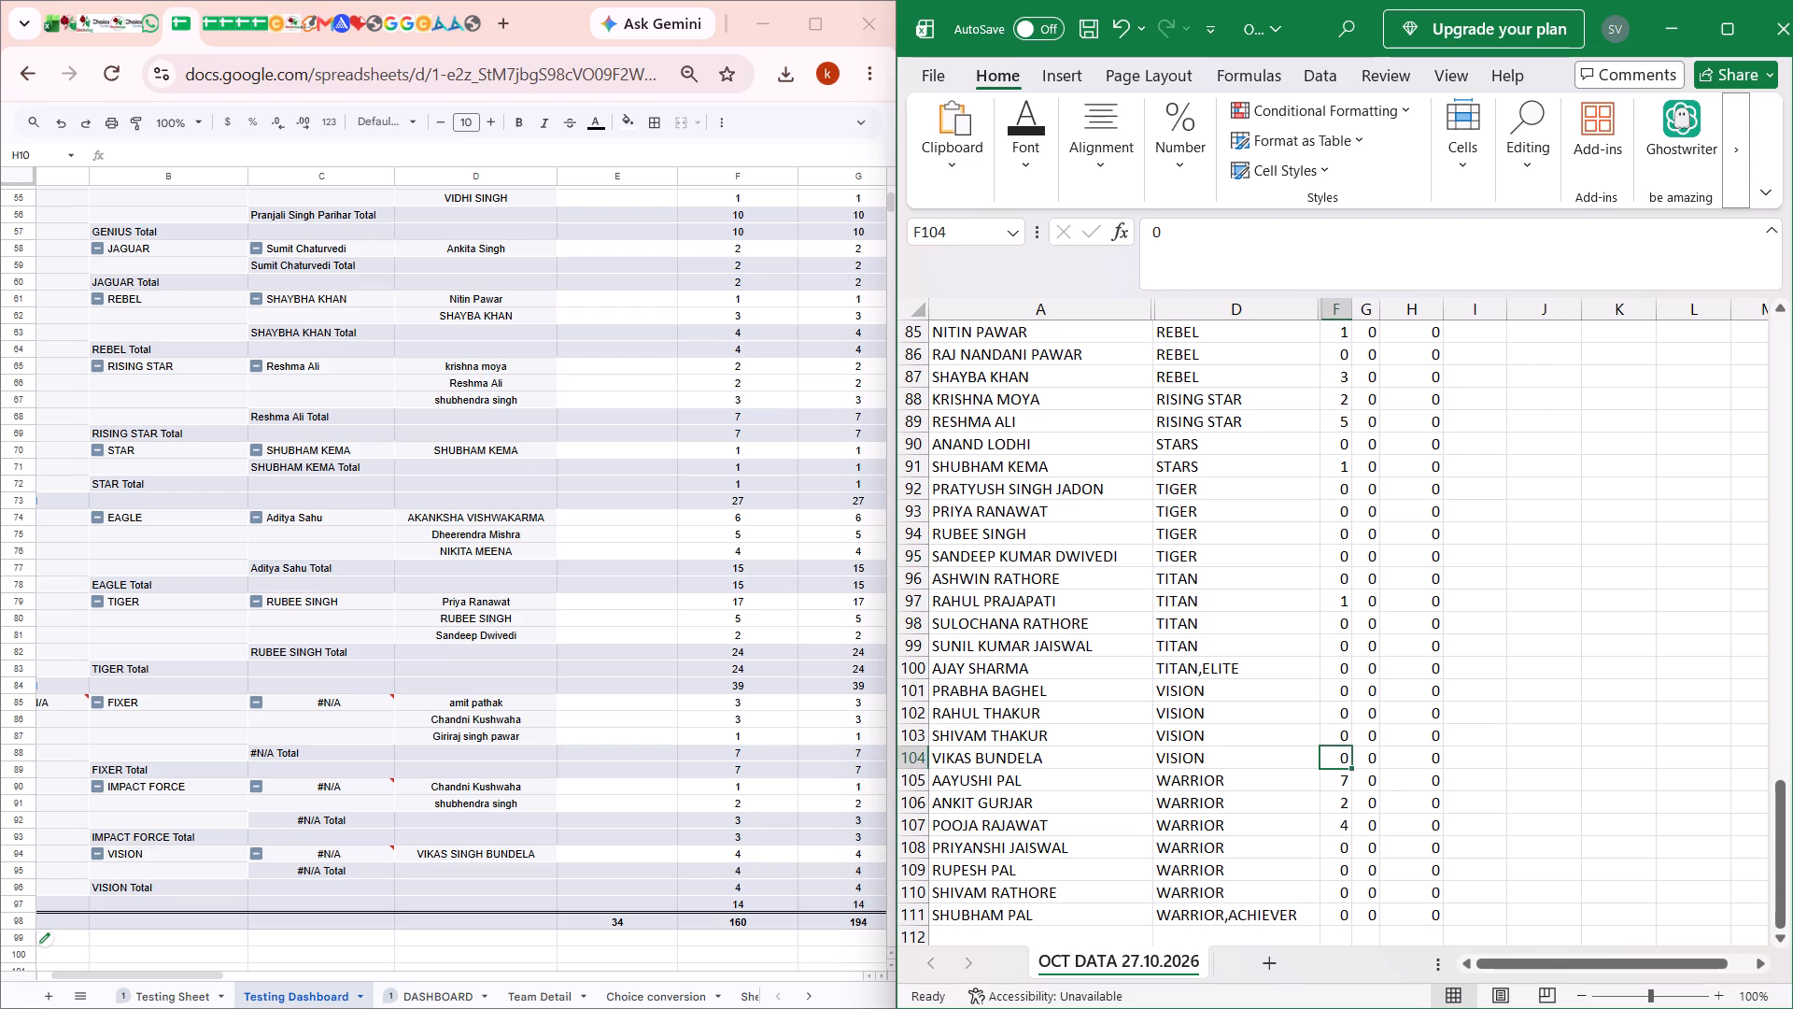
key("4")
key("Return")
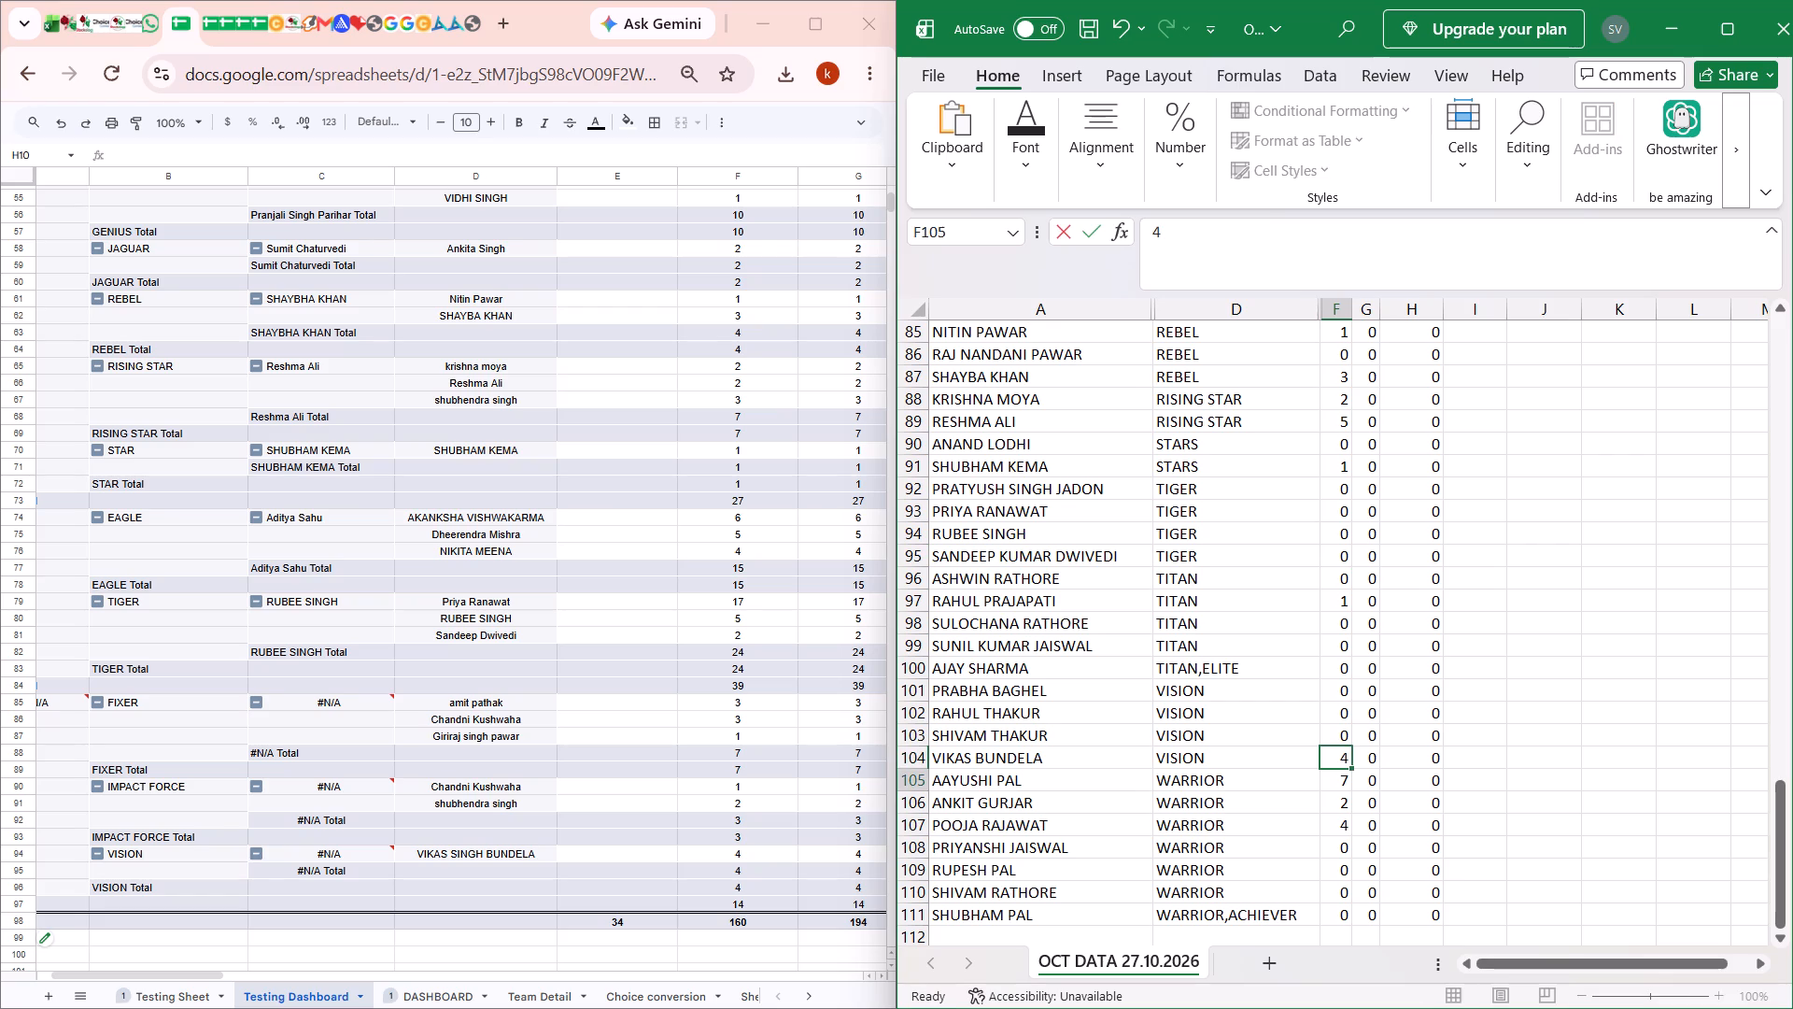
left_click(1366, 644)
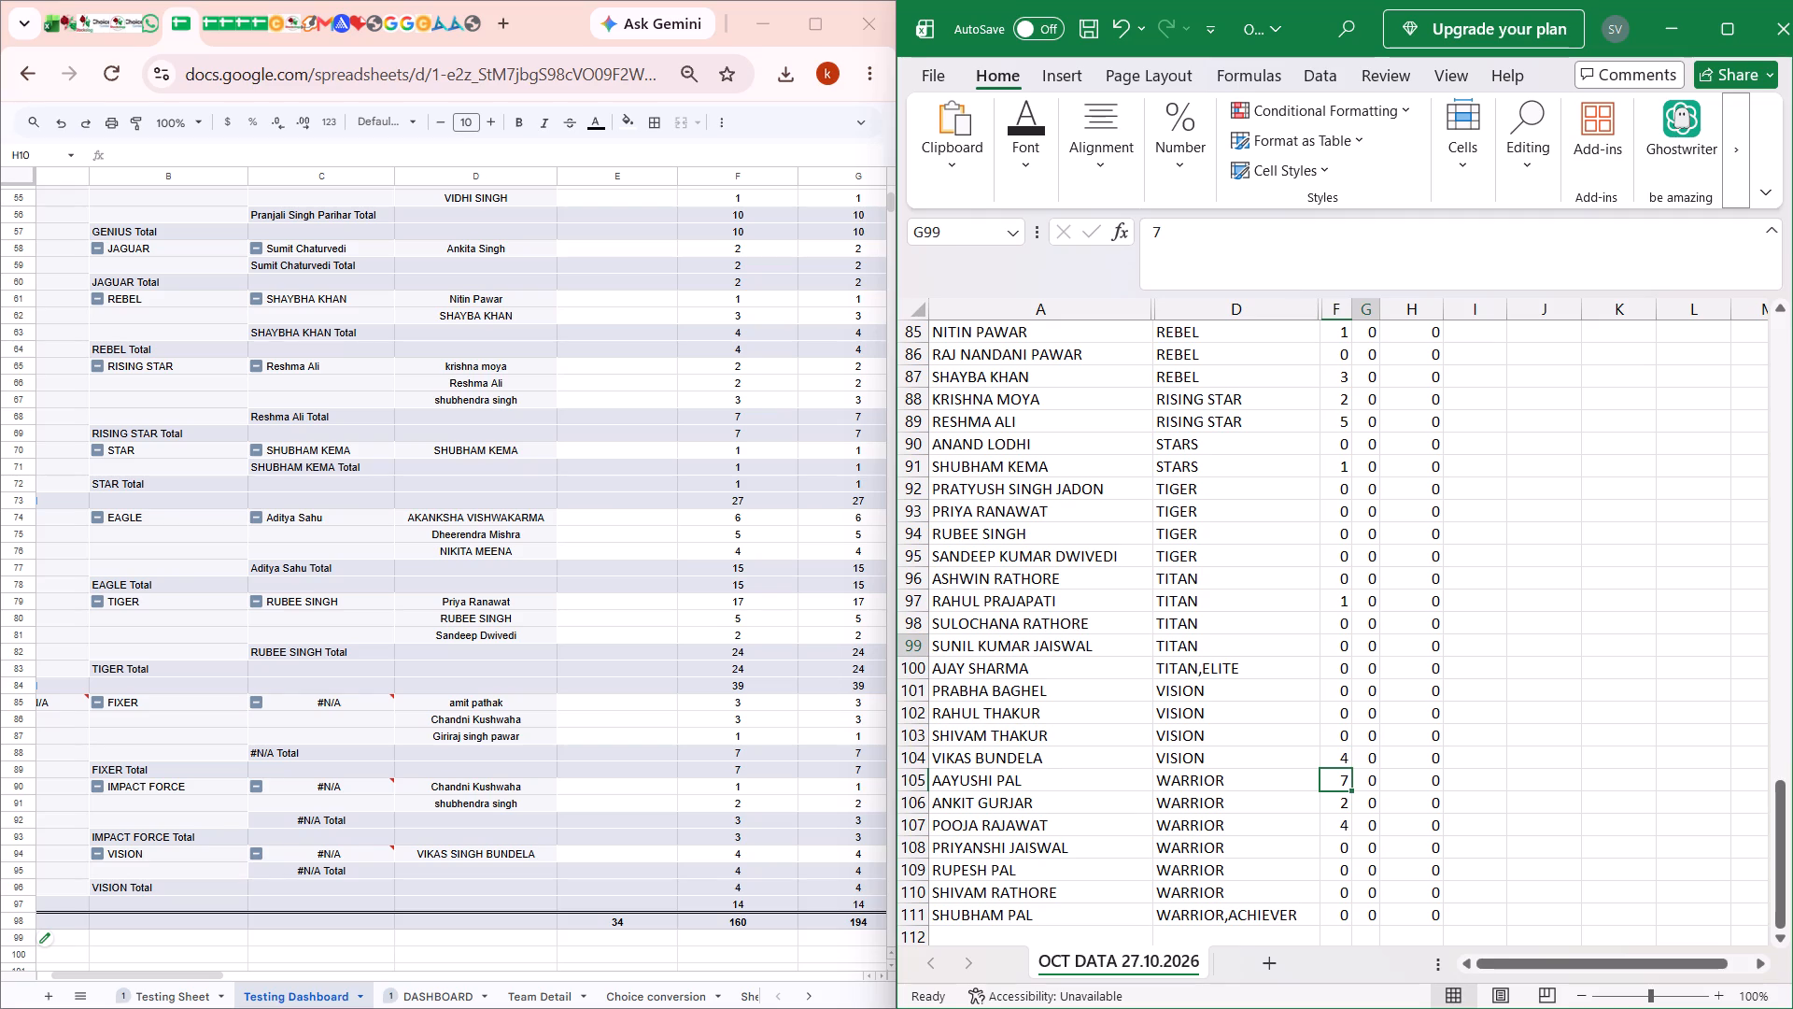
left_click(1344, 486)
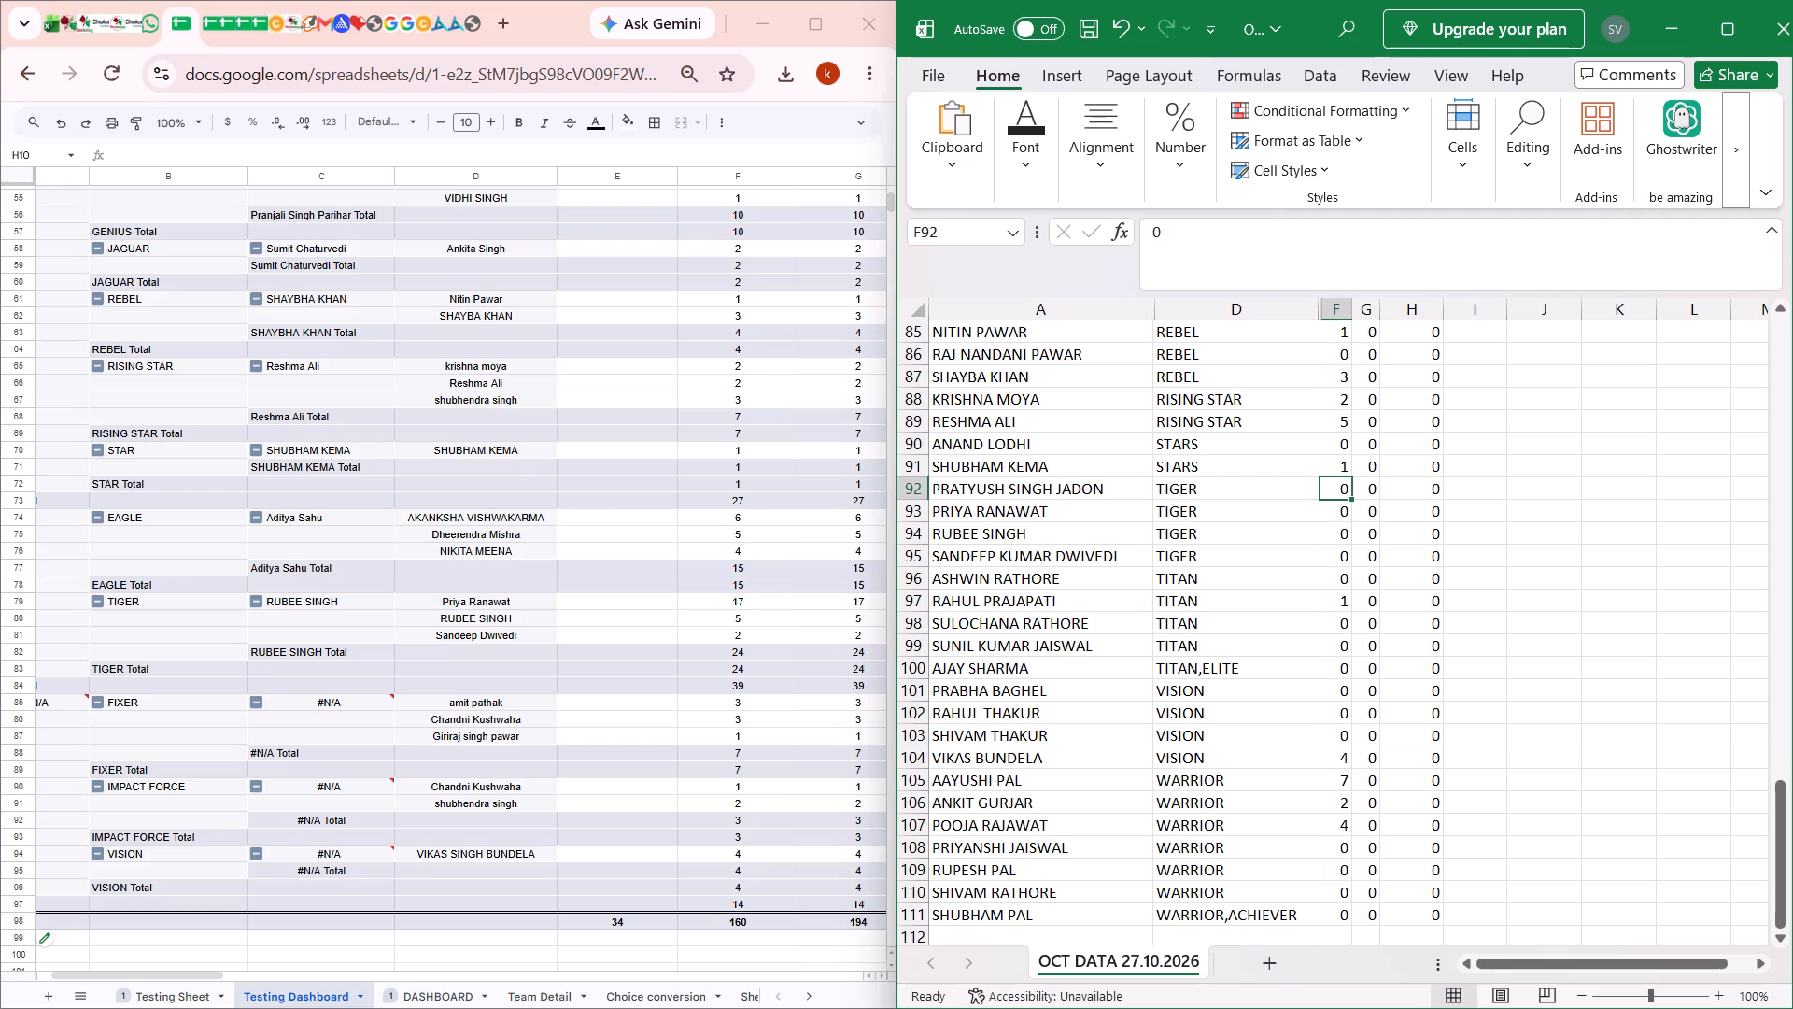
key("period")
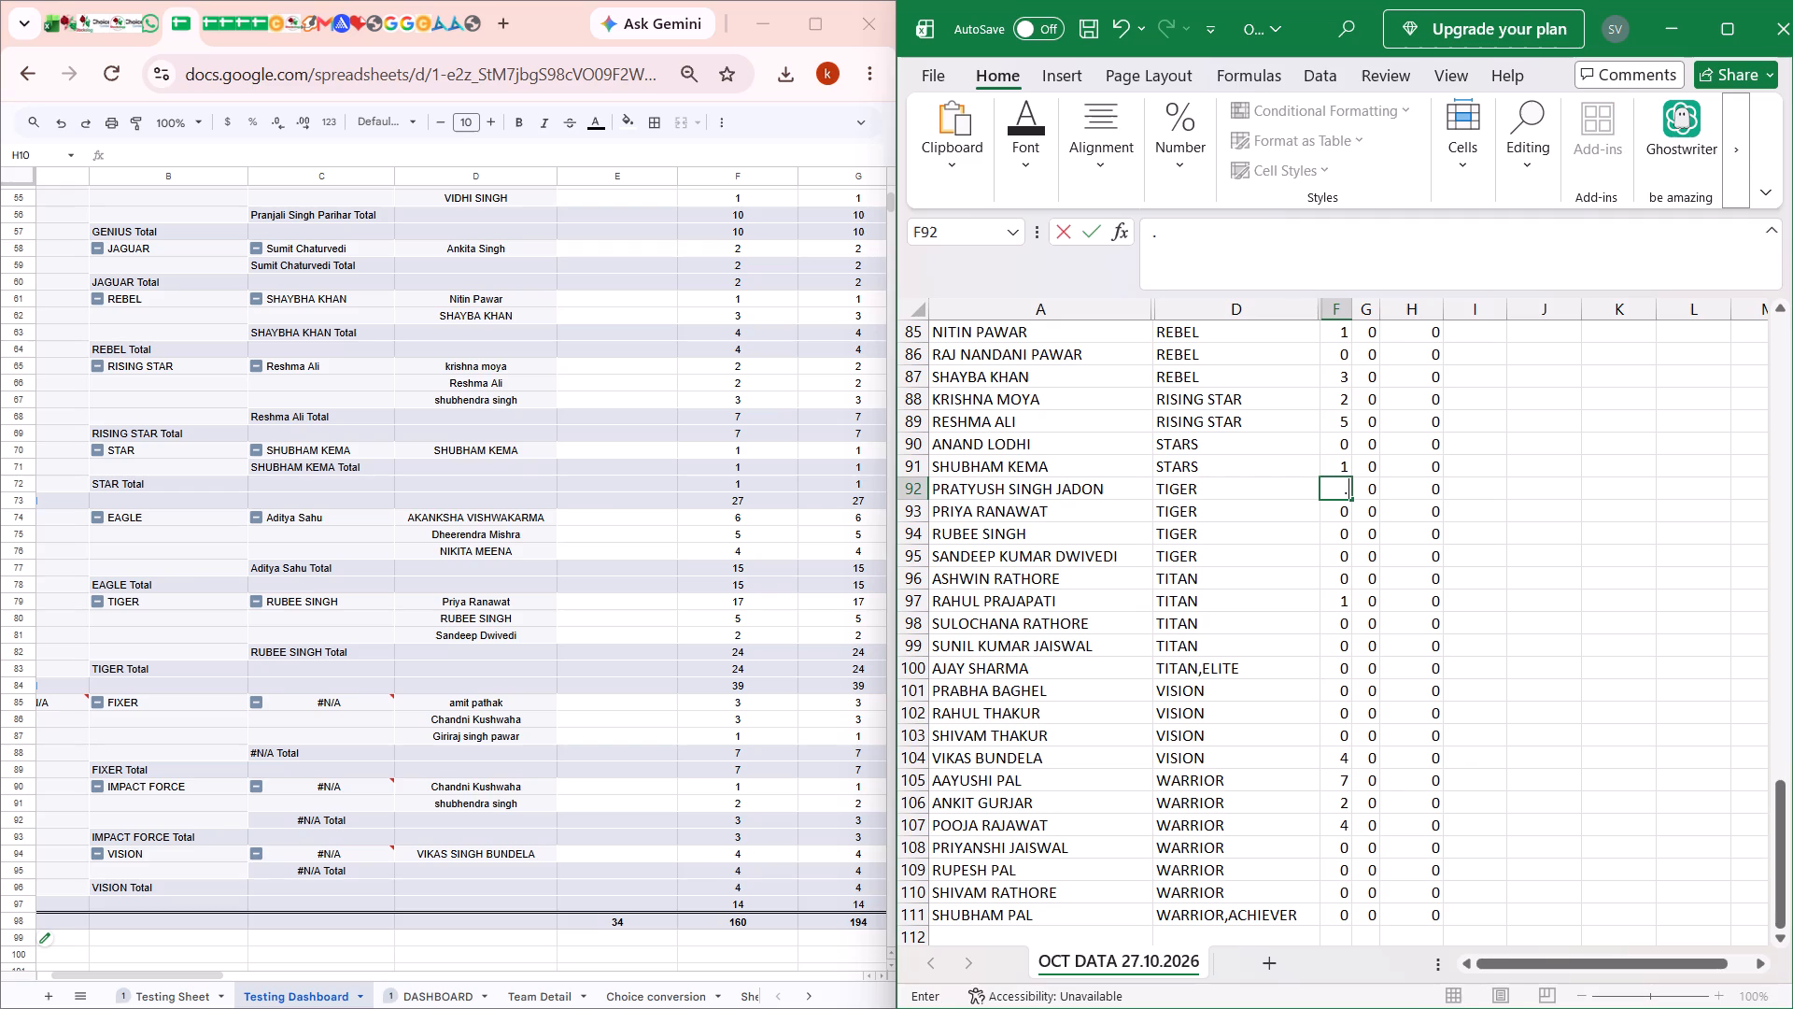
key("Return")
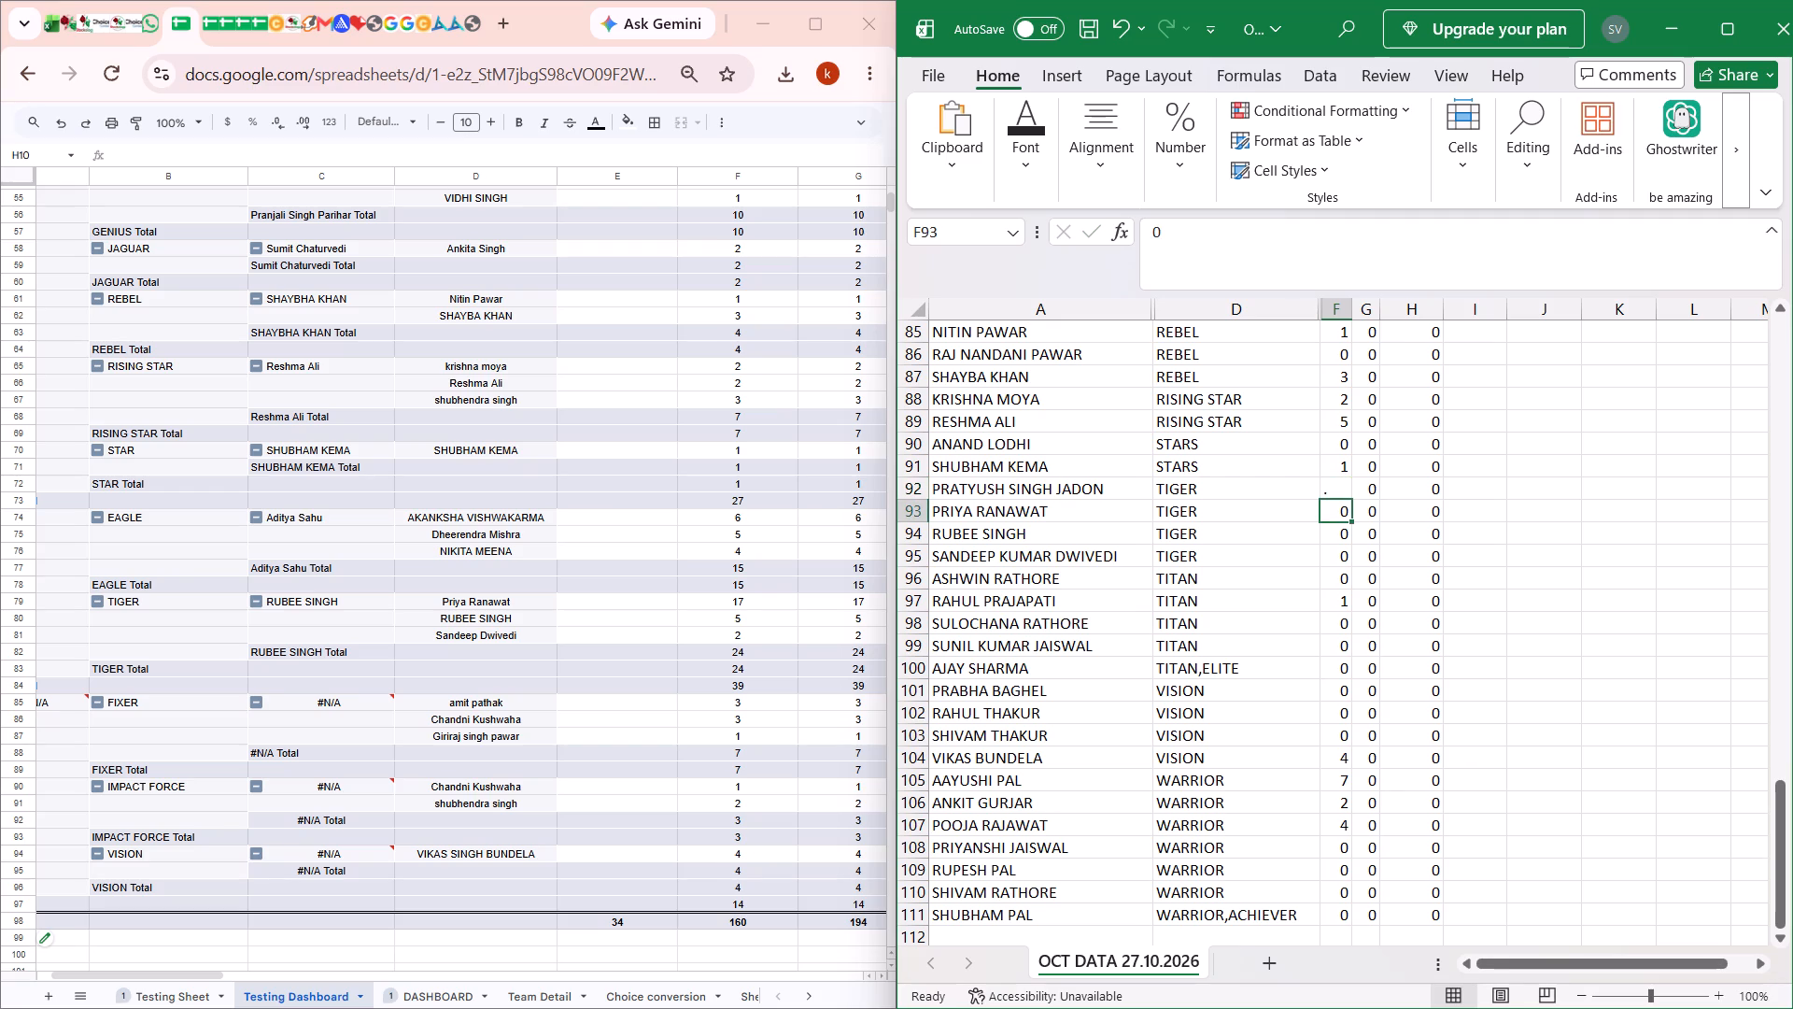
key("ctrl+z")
Enter the TIGER agents' grand totals in the acc column: 17 in row 93, 5 in row 94 and 2 in row 95.
key("Return")
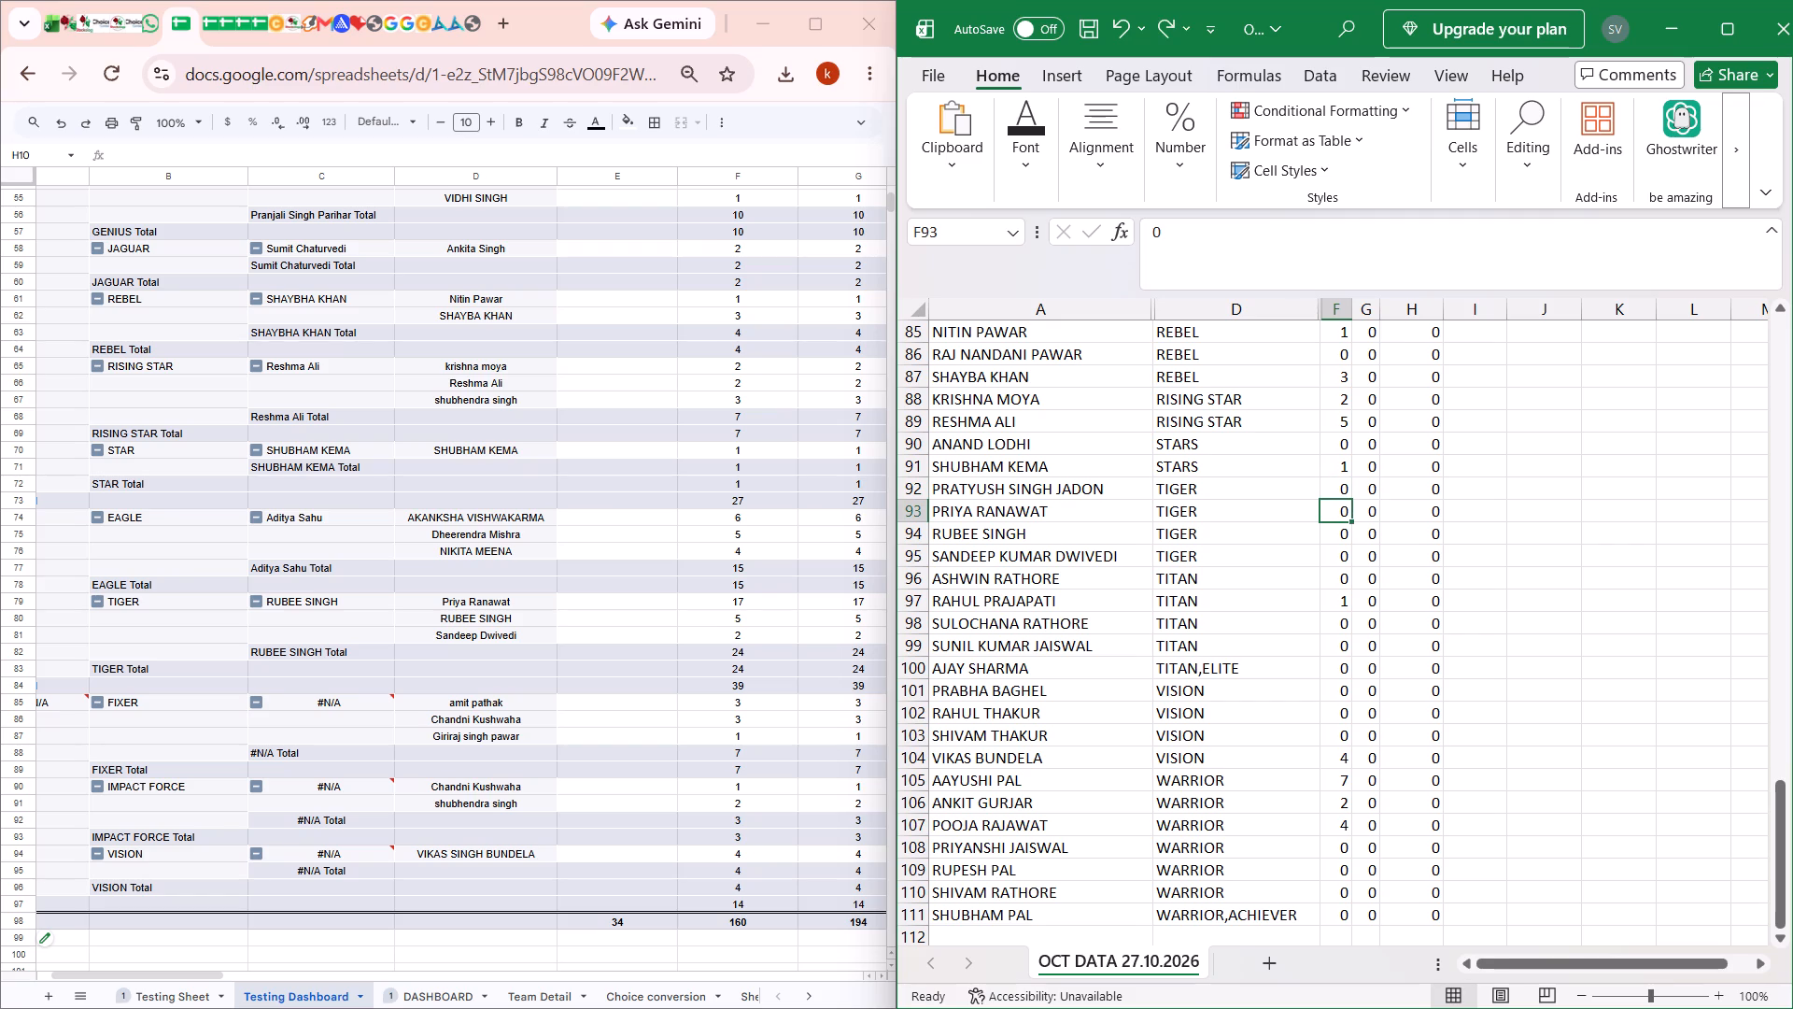
type("17")
key("Return")
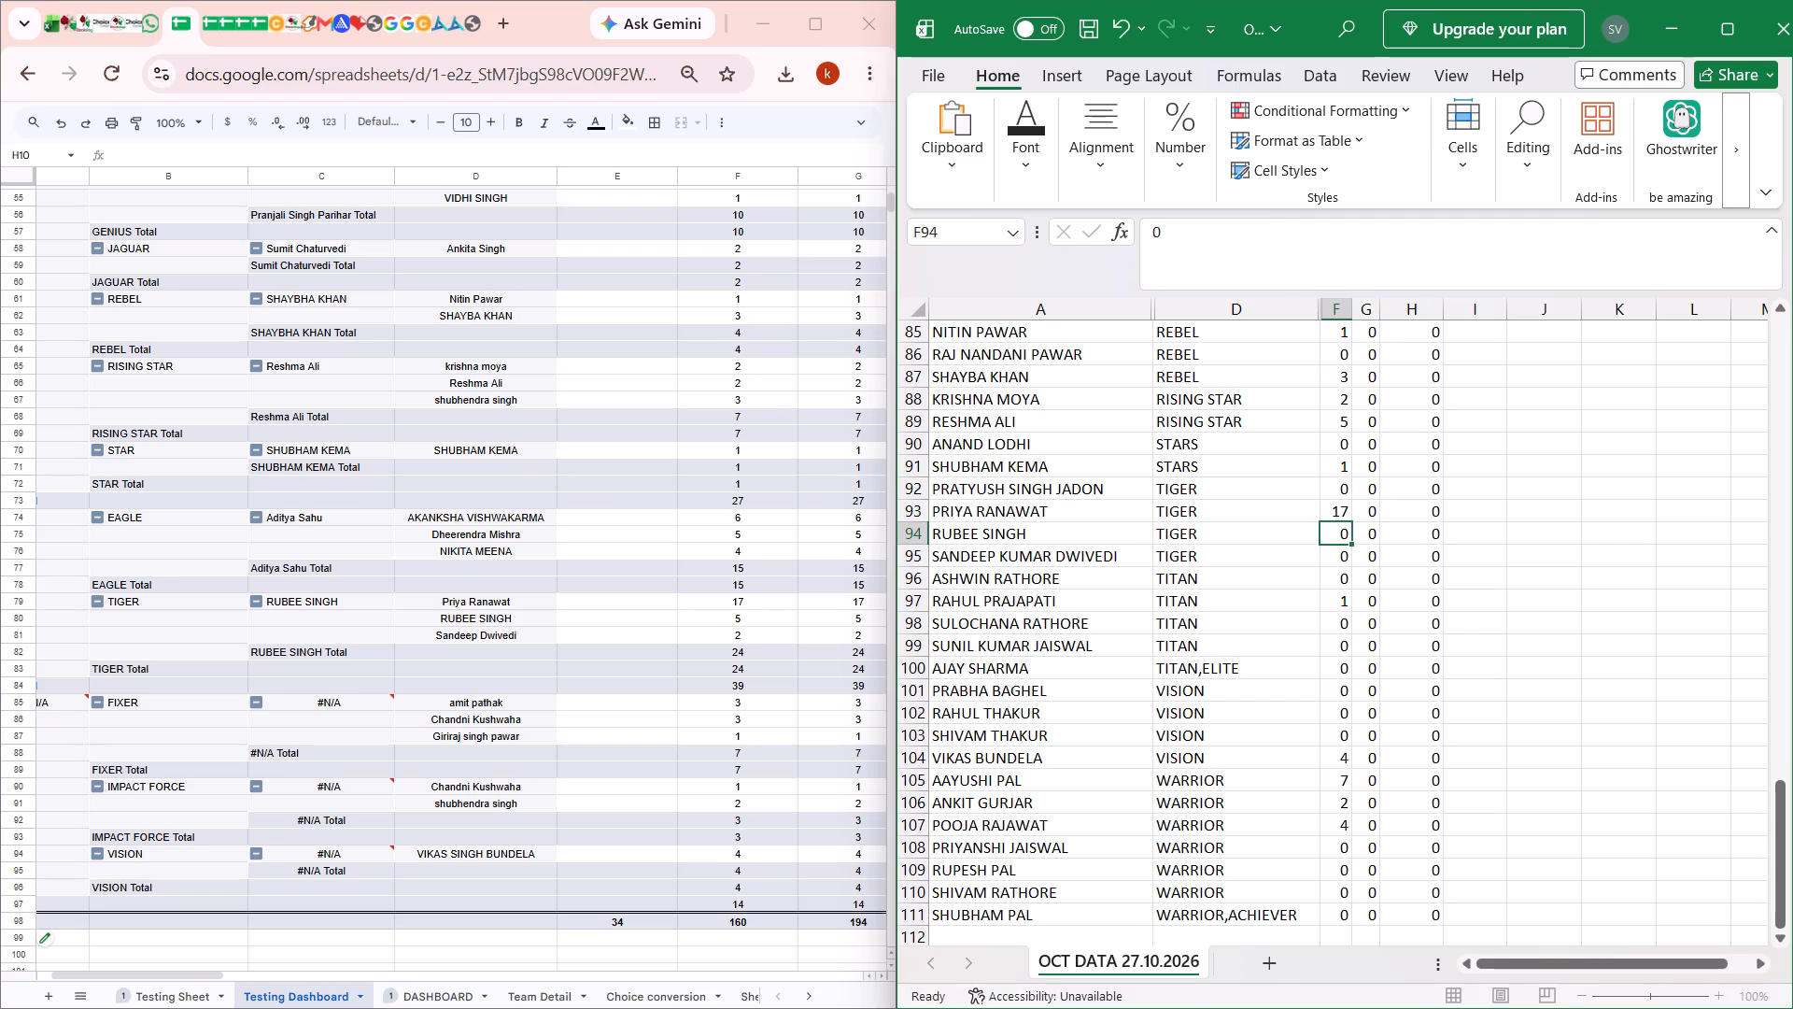
key("5")
key("Return")
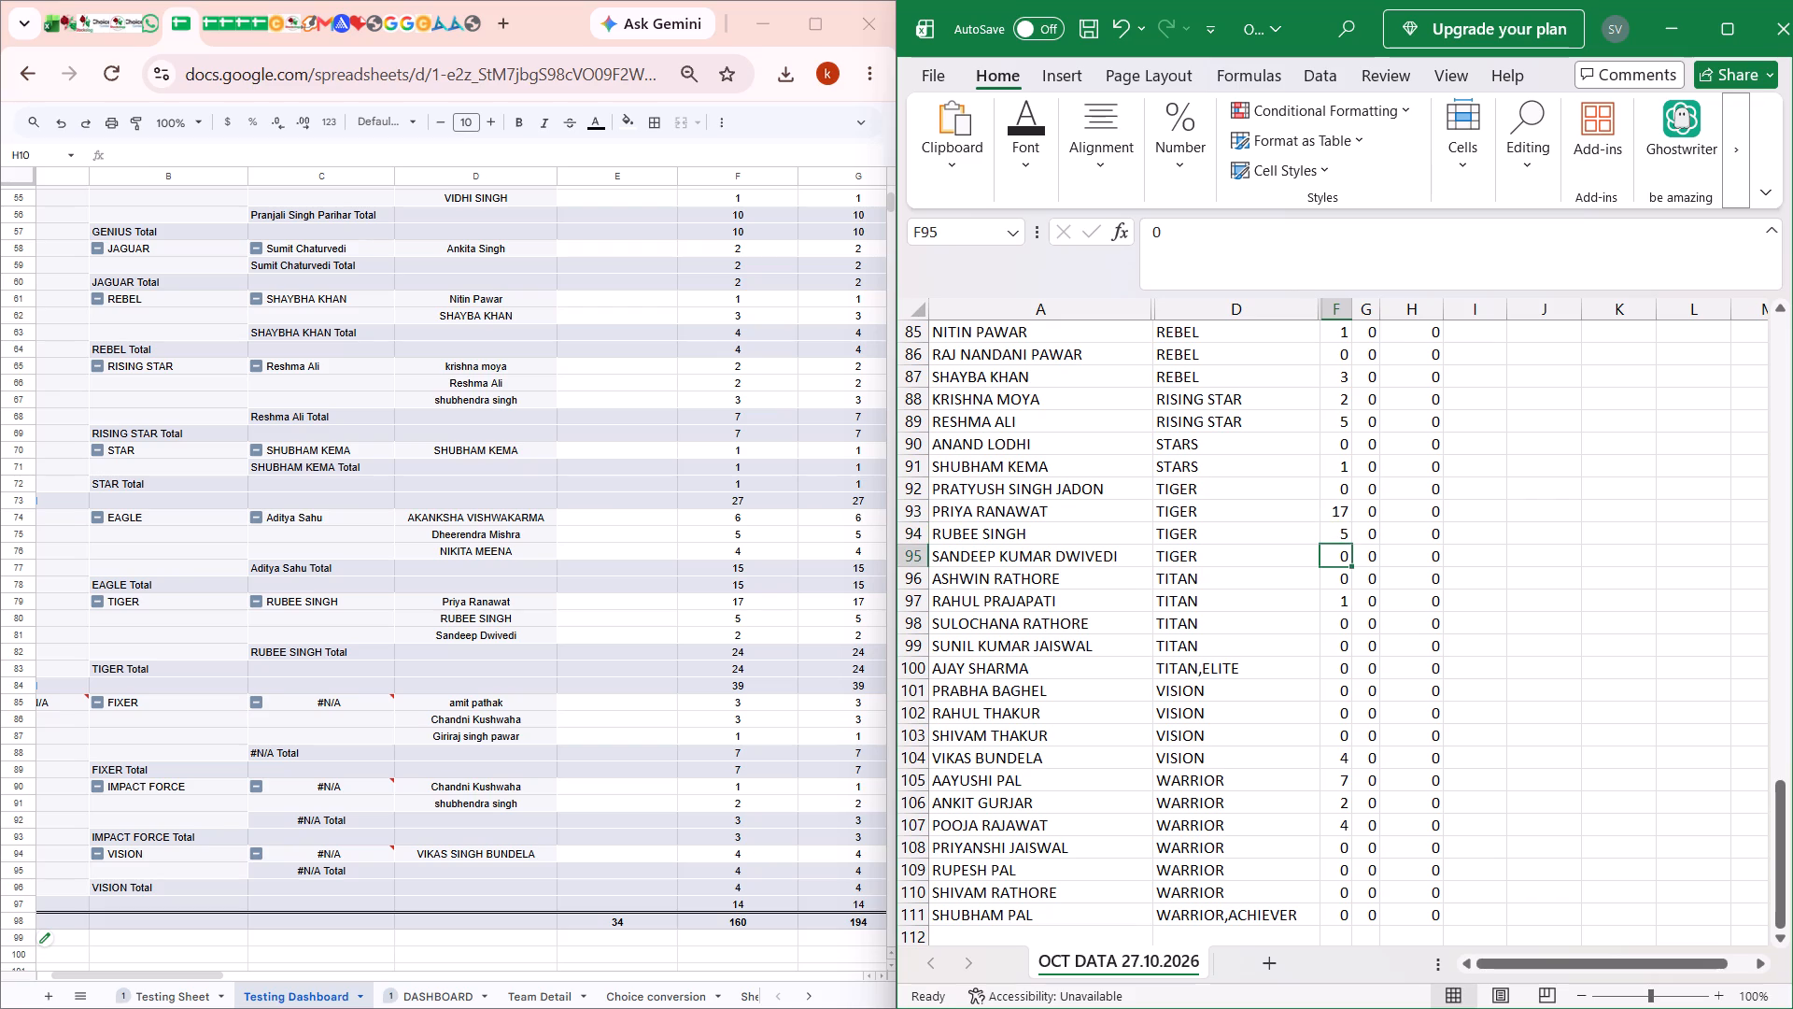
key("2")
key("Return")
Select the acc column from its header down to the last agent row to check its sum.
key("ctrl+Up")
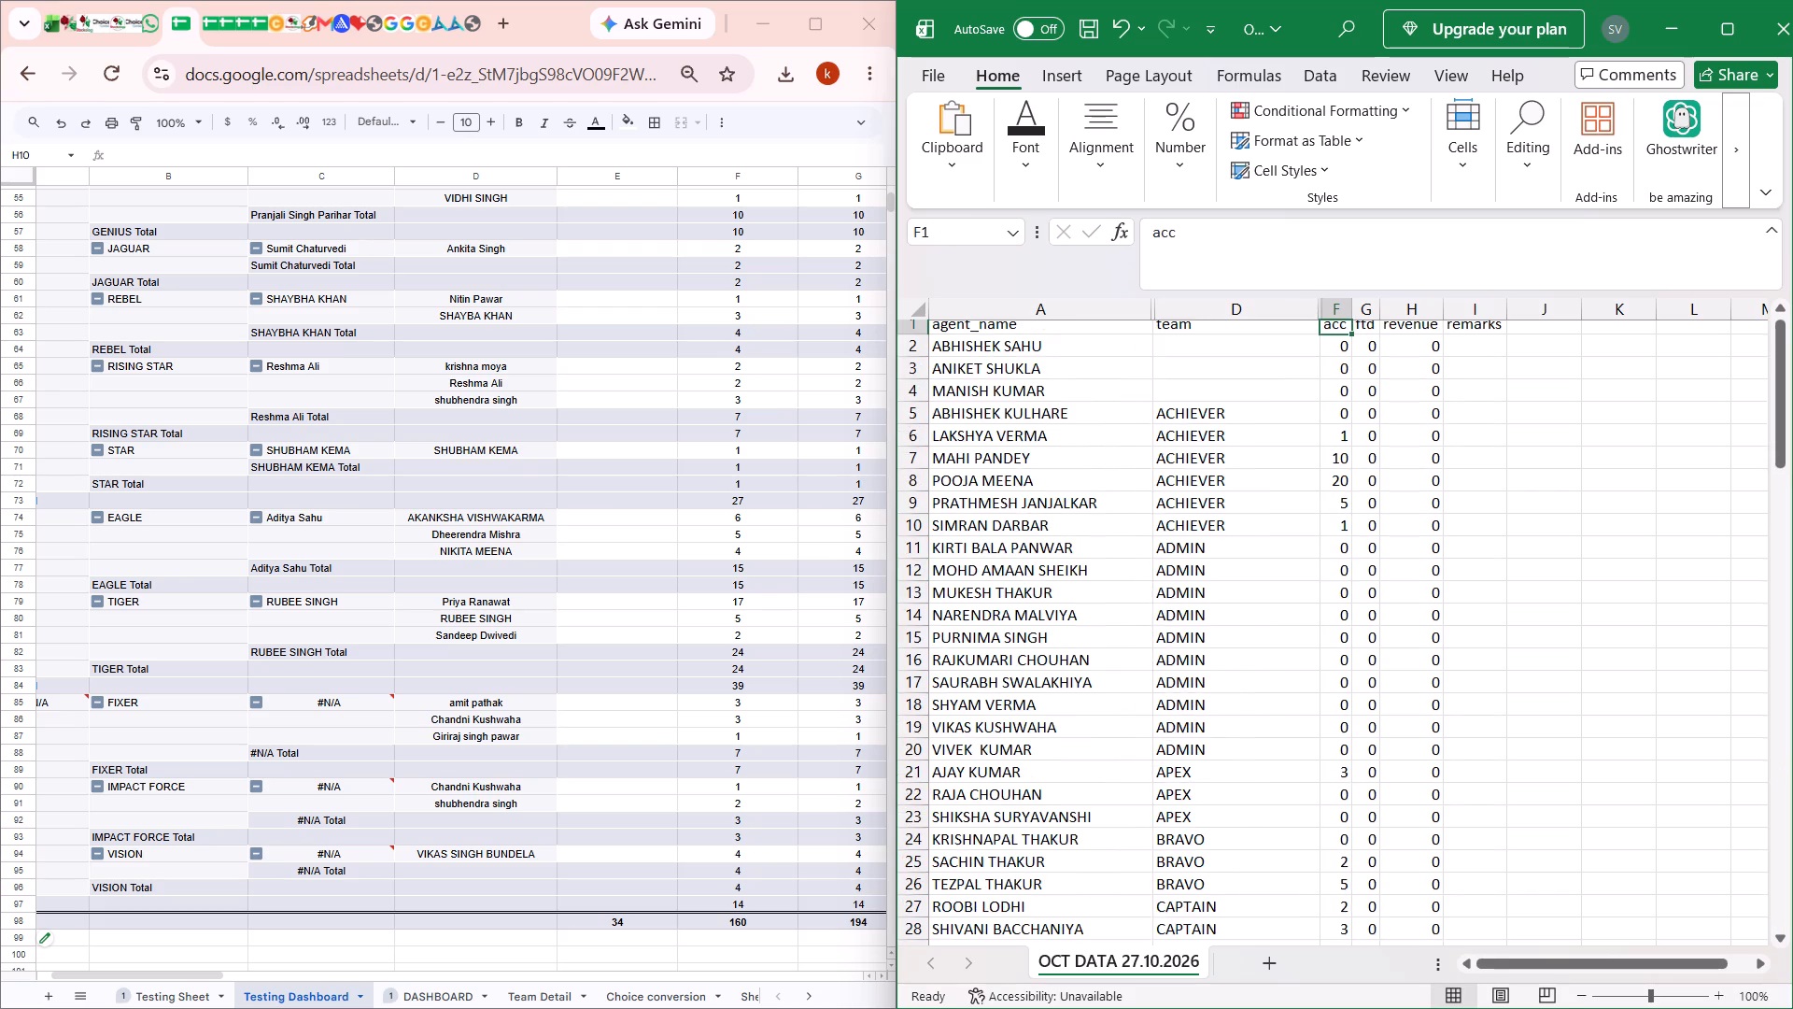
key("ctrl+shift+Down")
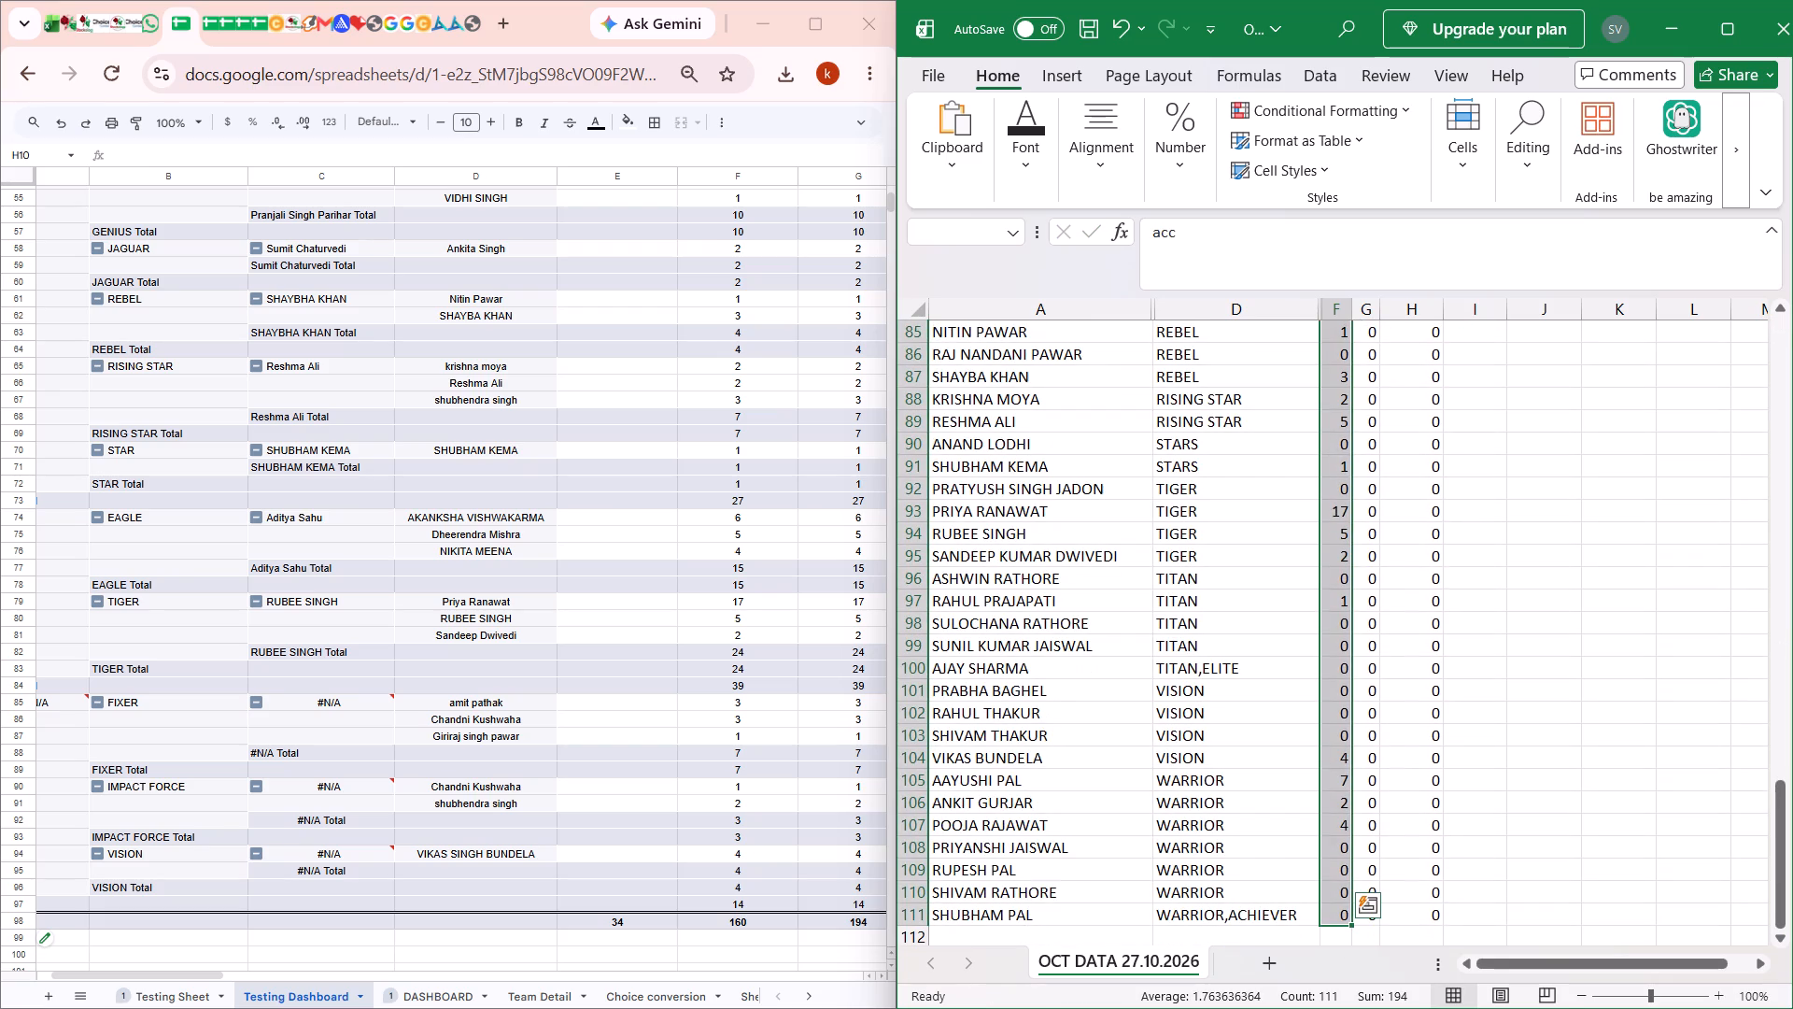
Save the workbook.
left_click(934, 90)
left_click(961, 388)
Using the Total FTD table in the Google Sheets dashboard, enter the ACHIEVER agents' ftd values in Excel: 1 in row 7 and 7 in row 8.
left_click(607, 321)
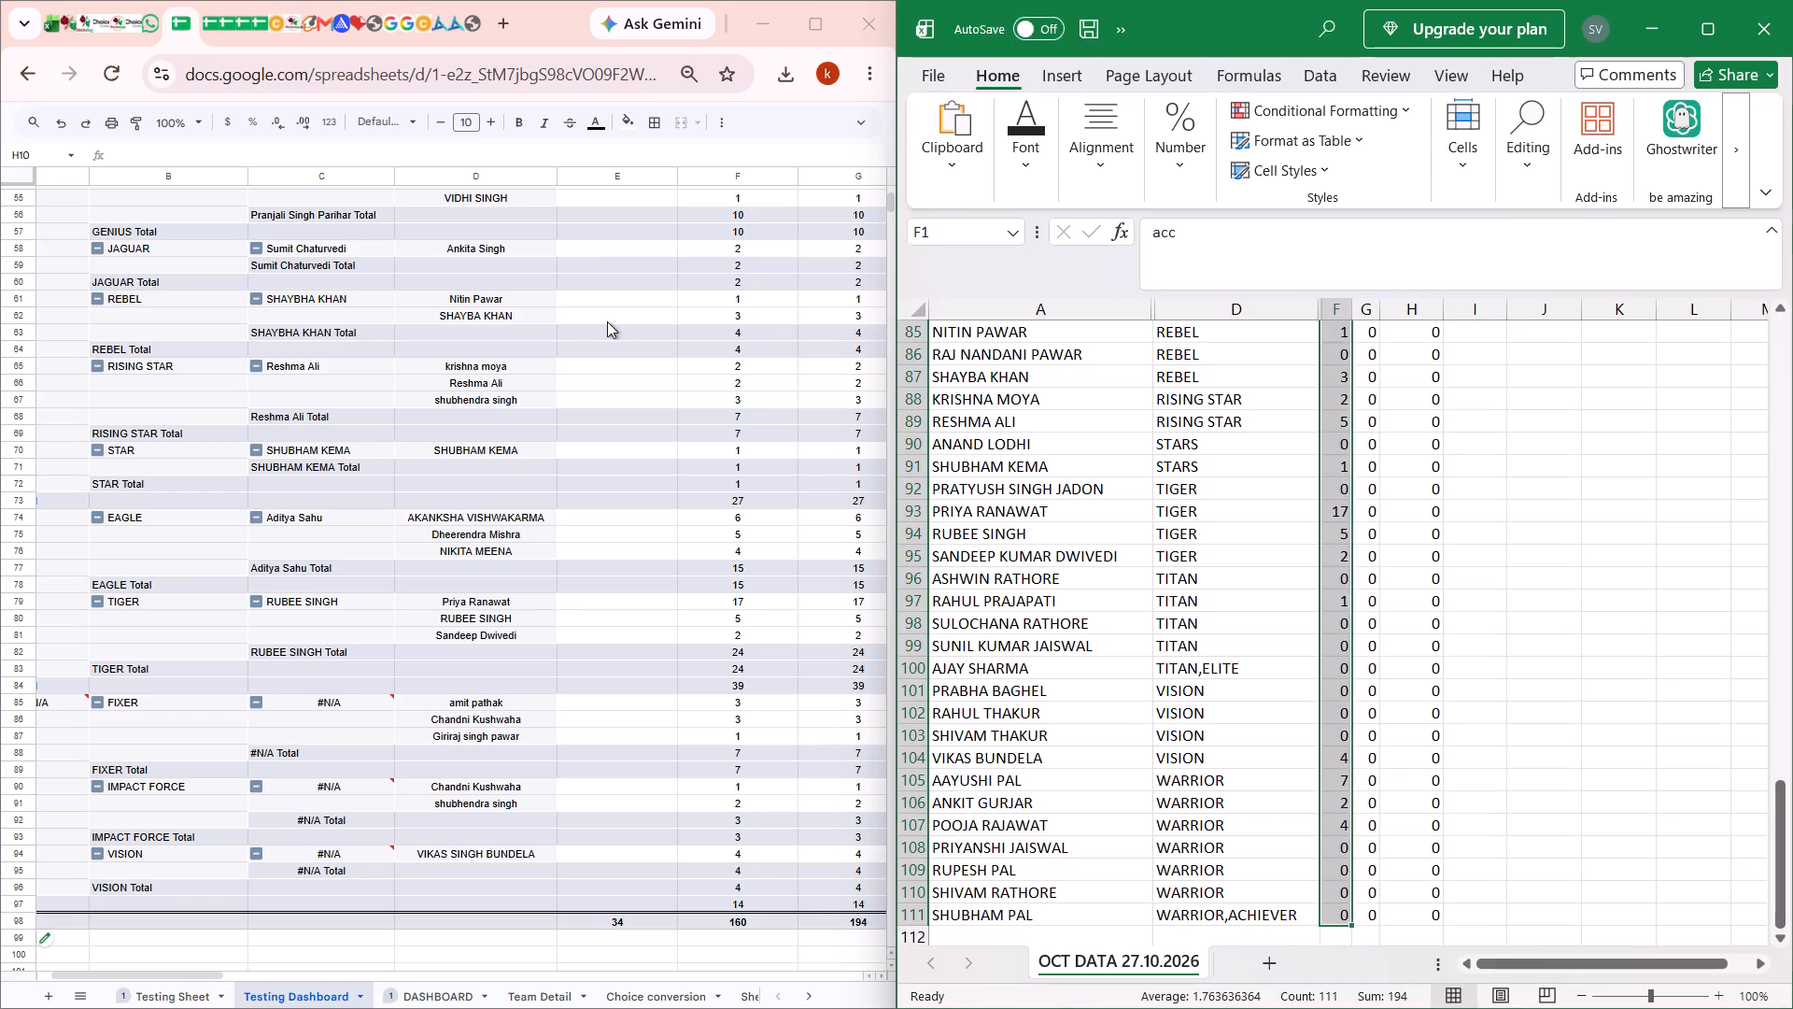
scroll(607, 321, "left", 4)
scroll(607, 321, "up", 6)
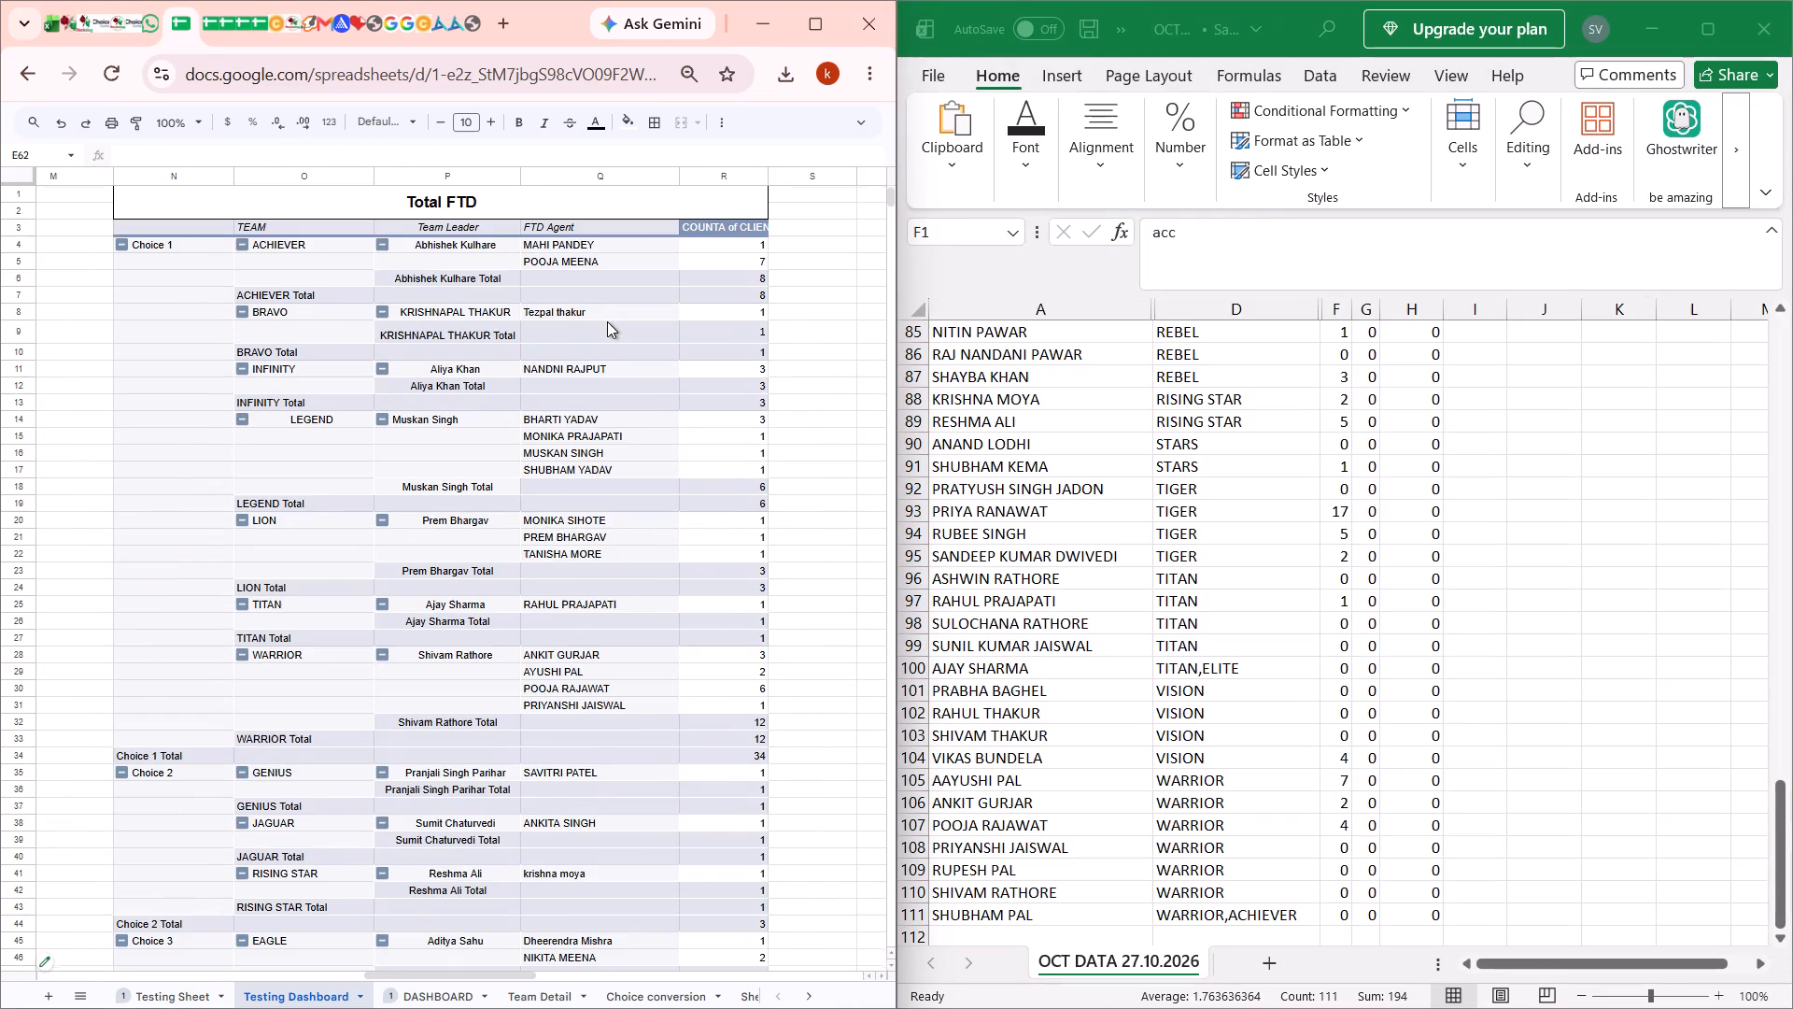
scroll(607, 321, "up", 1)
left_click(1195, 382)
left_click(1390, 437)
scroll(1390, 437, "up", 5)
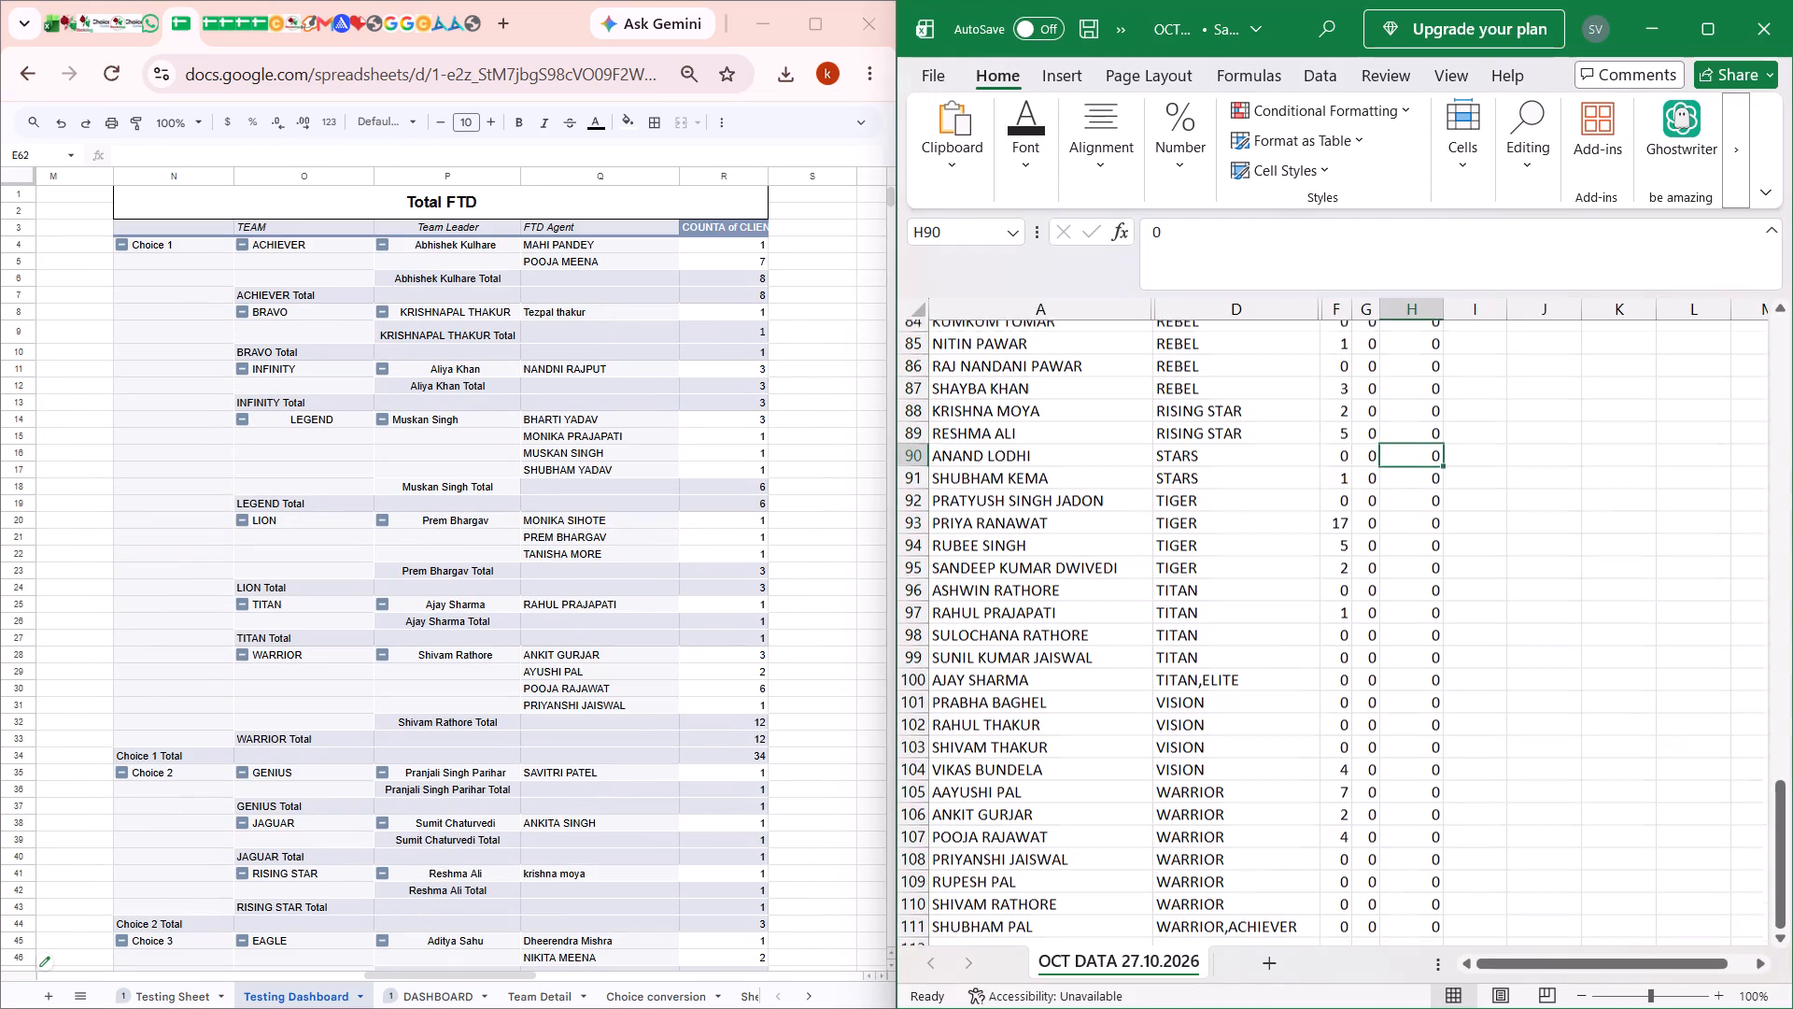
scroll(1390, 437, "up", 2)
left_click_drag(1190, 448, 1341, 486)
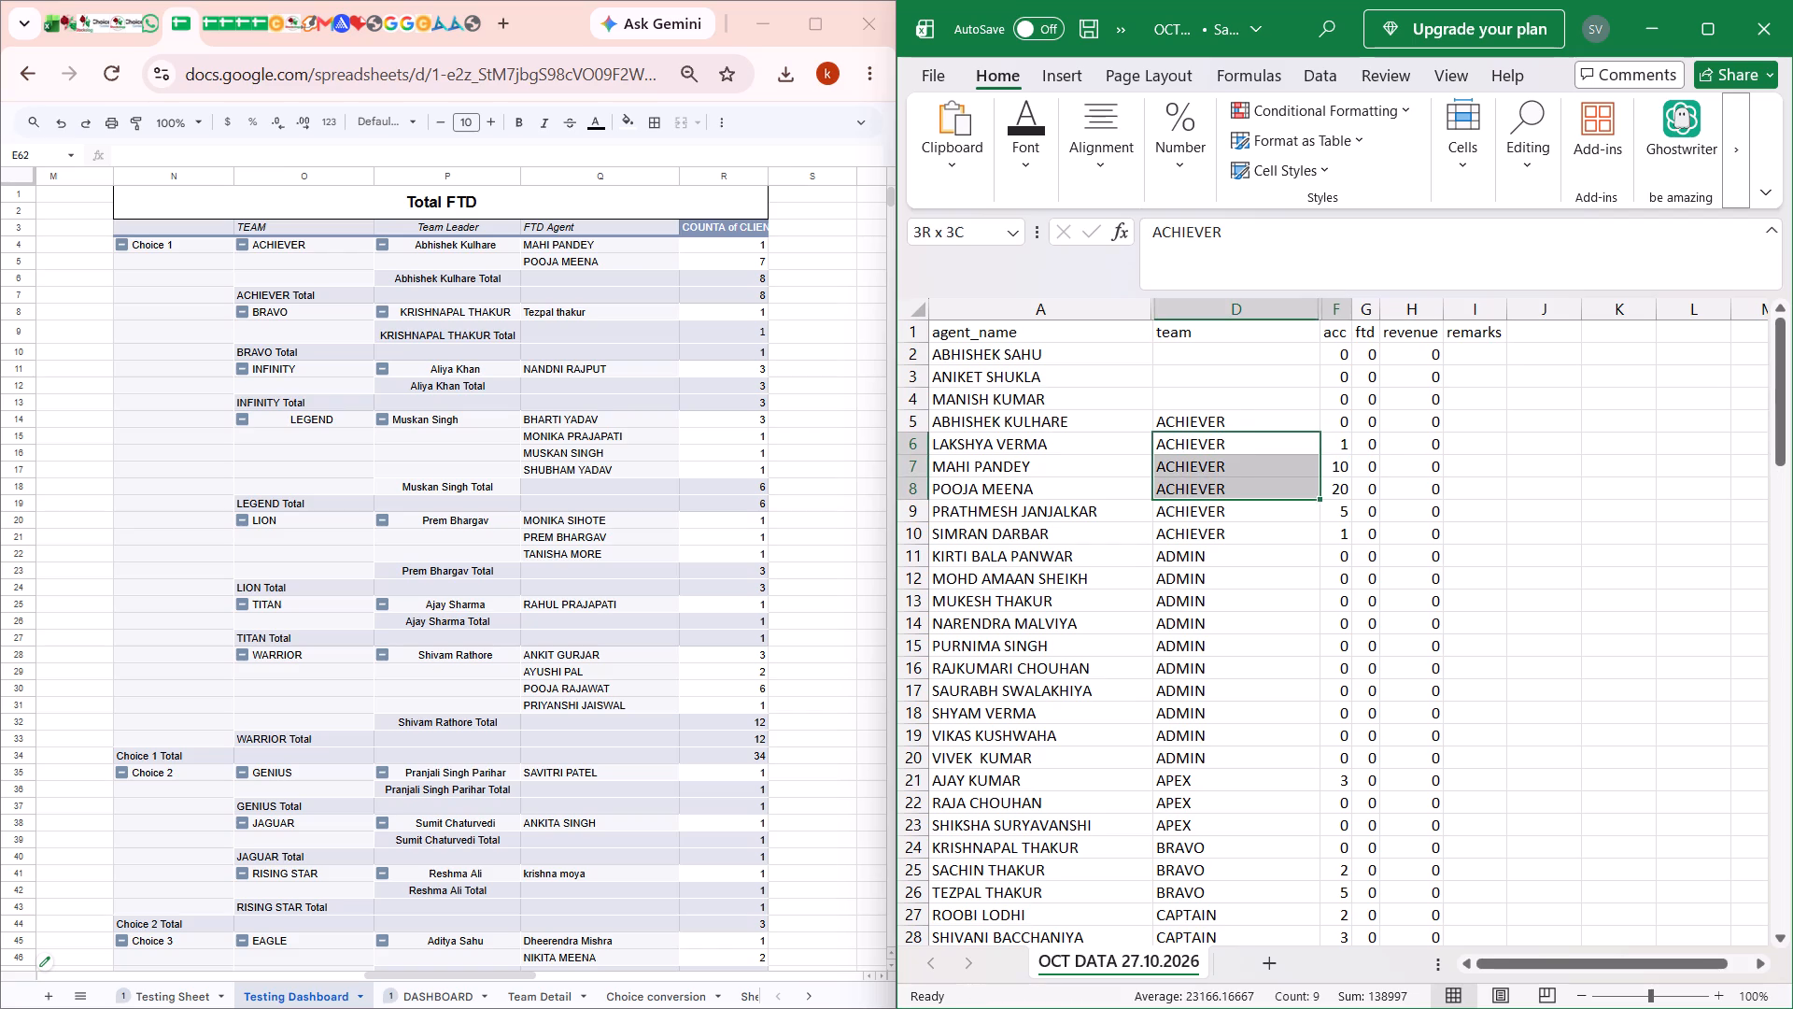
left_click_drag(1341, 486, 1369, 465)
left_click(1369, 465)
key("1")
key("Return")
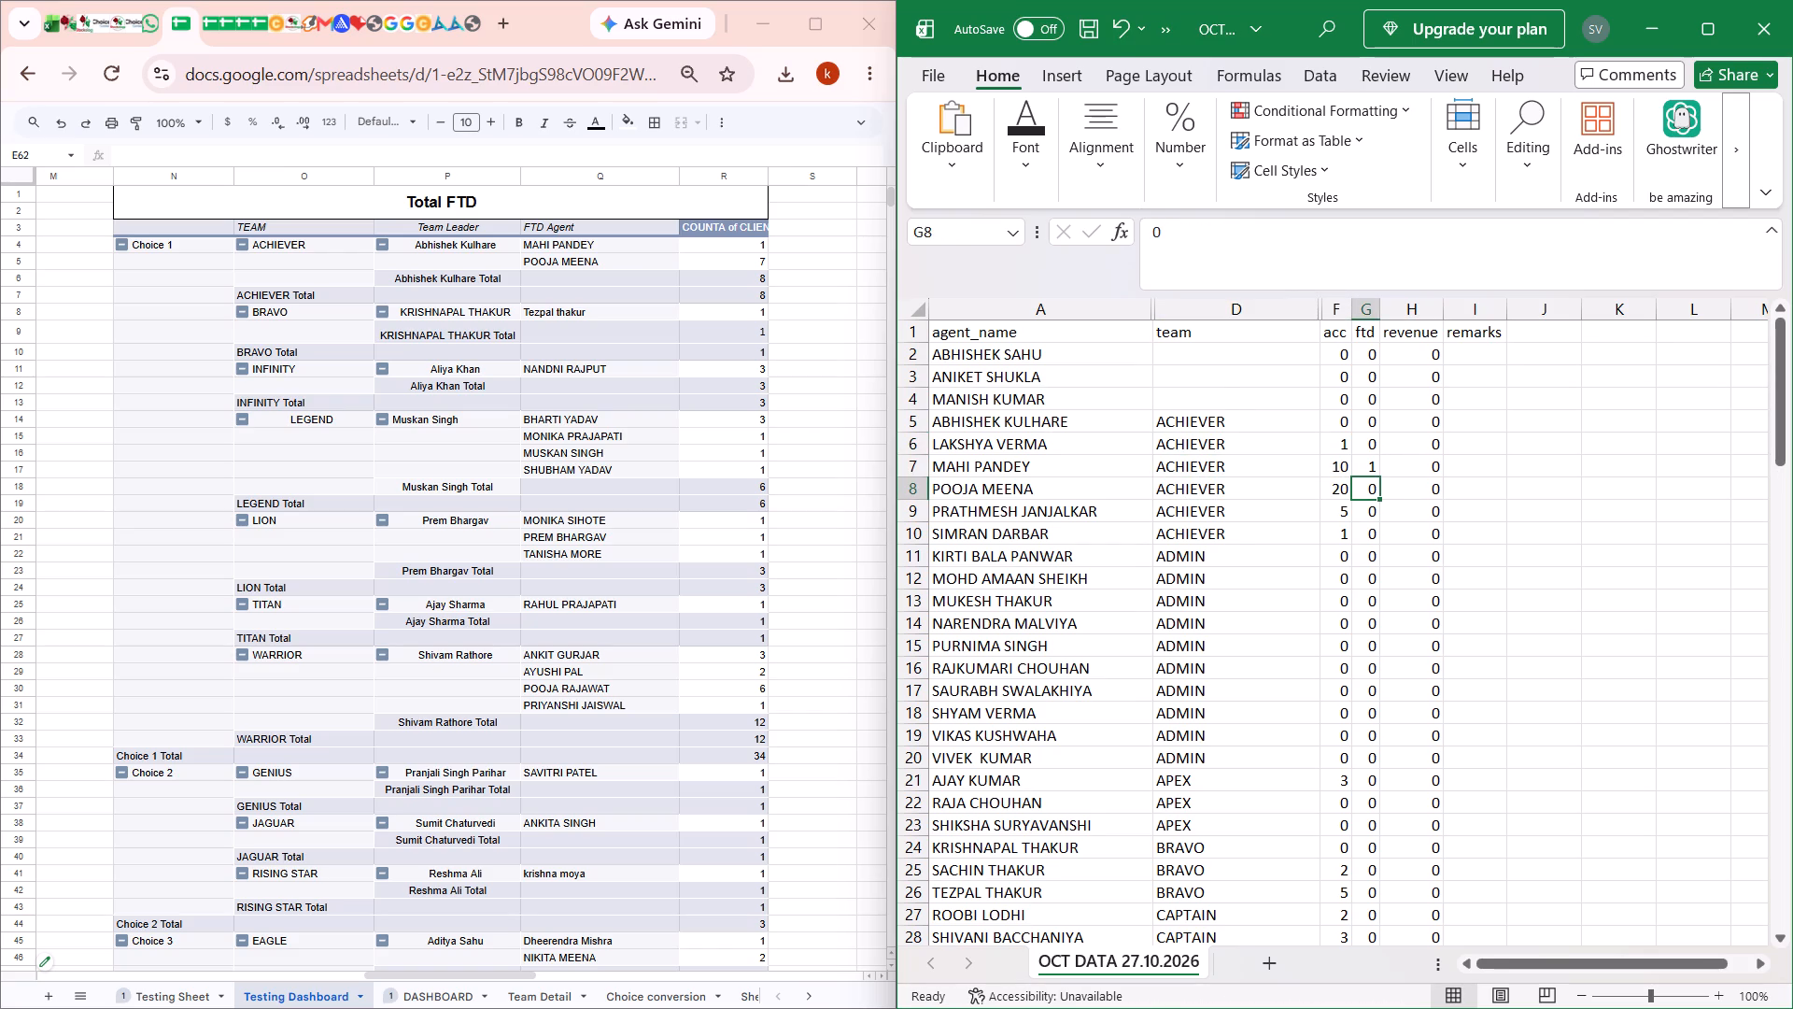
key("7")
key("Return")
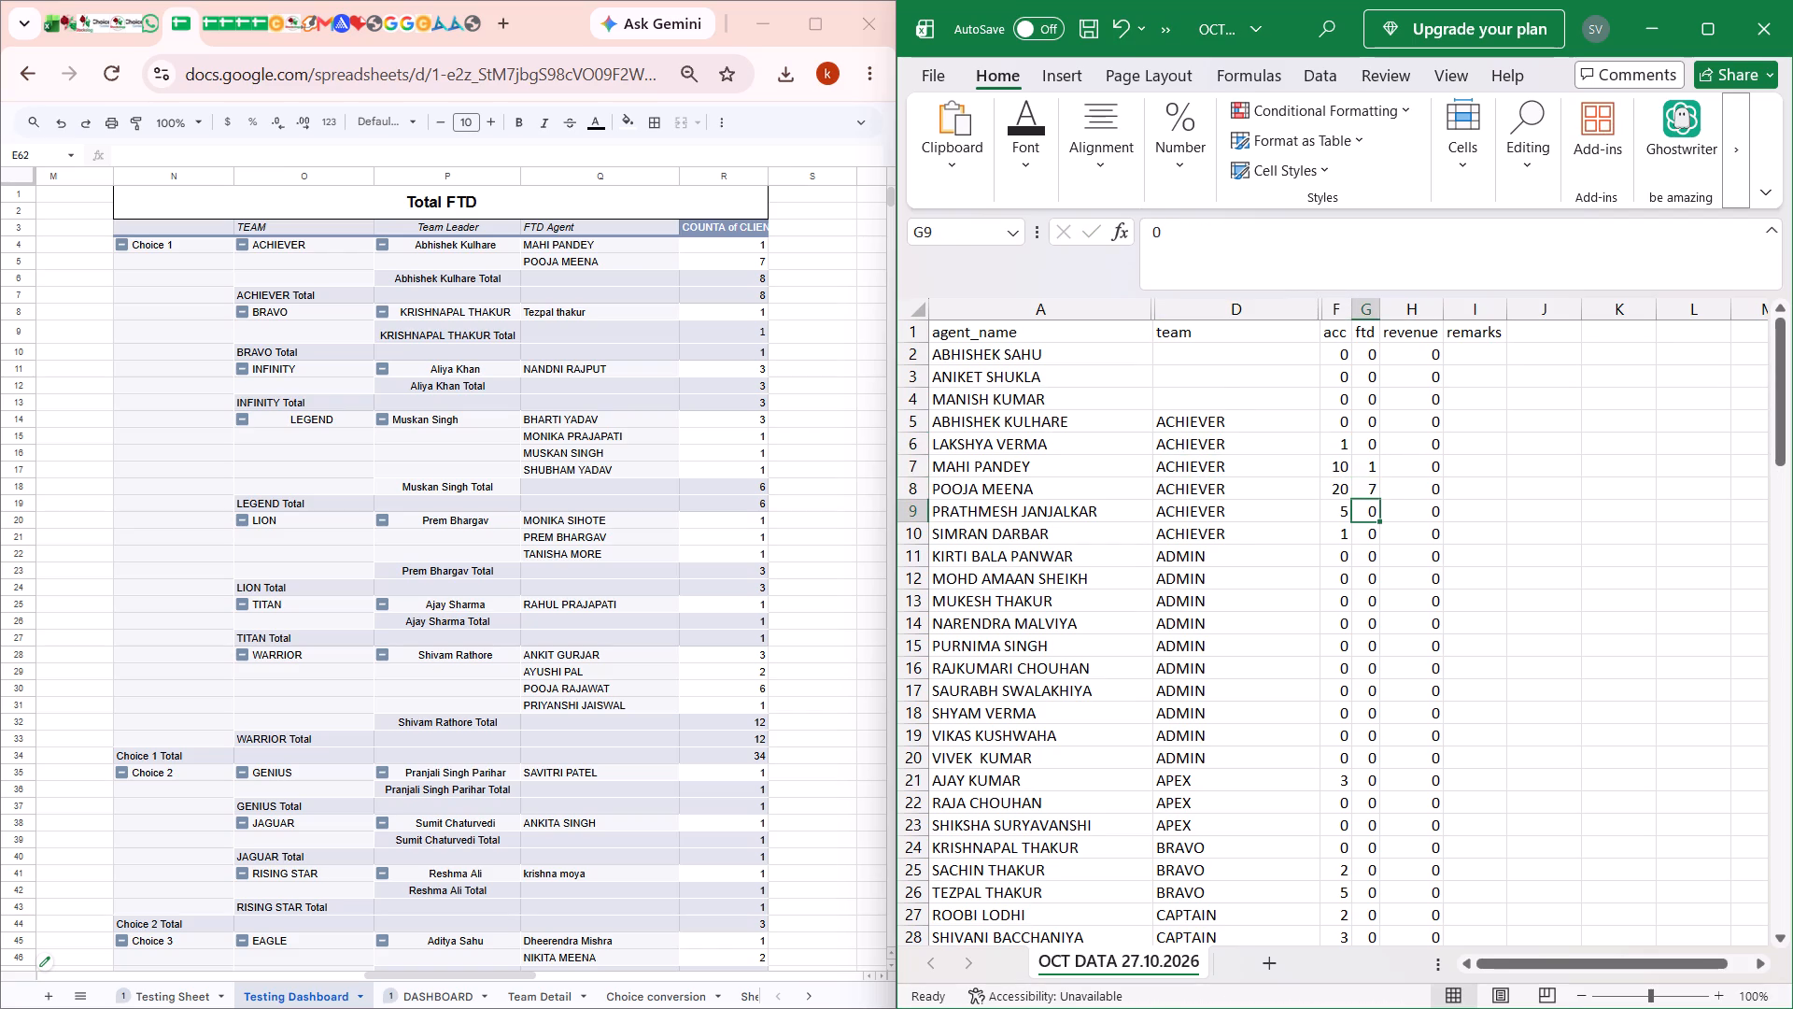
Enter the BRAVO agent's FTD count of 1 in the ftd column at row 26.
key("Return")
key("Return")
key("Return")
key("Return")
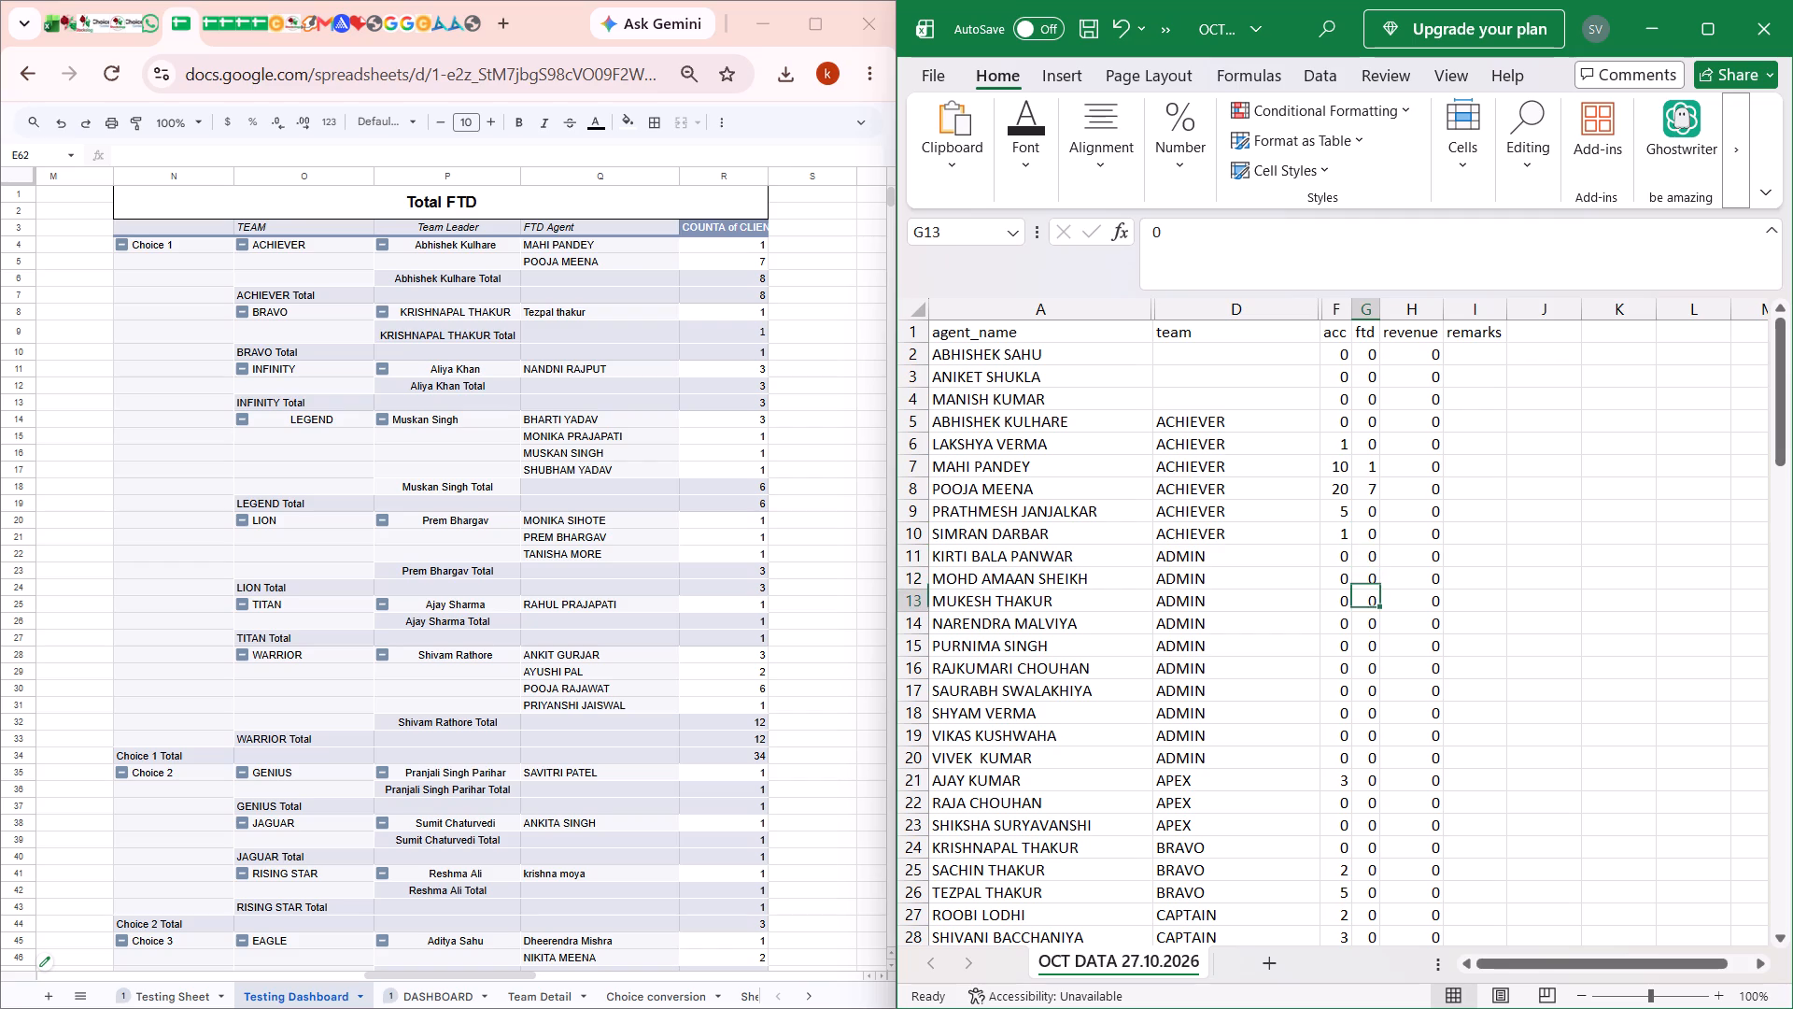
key("Return")
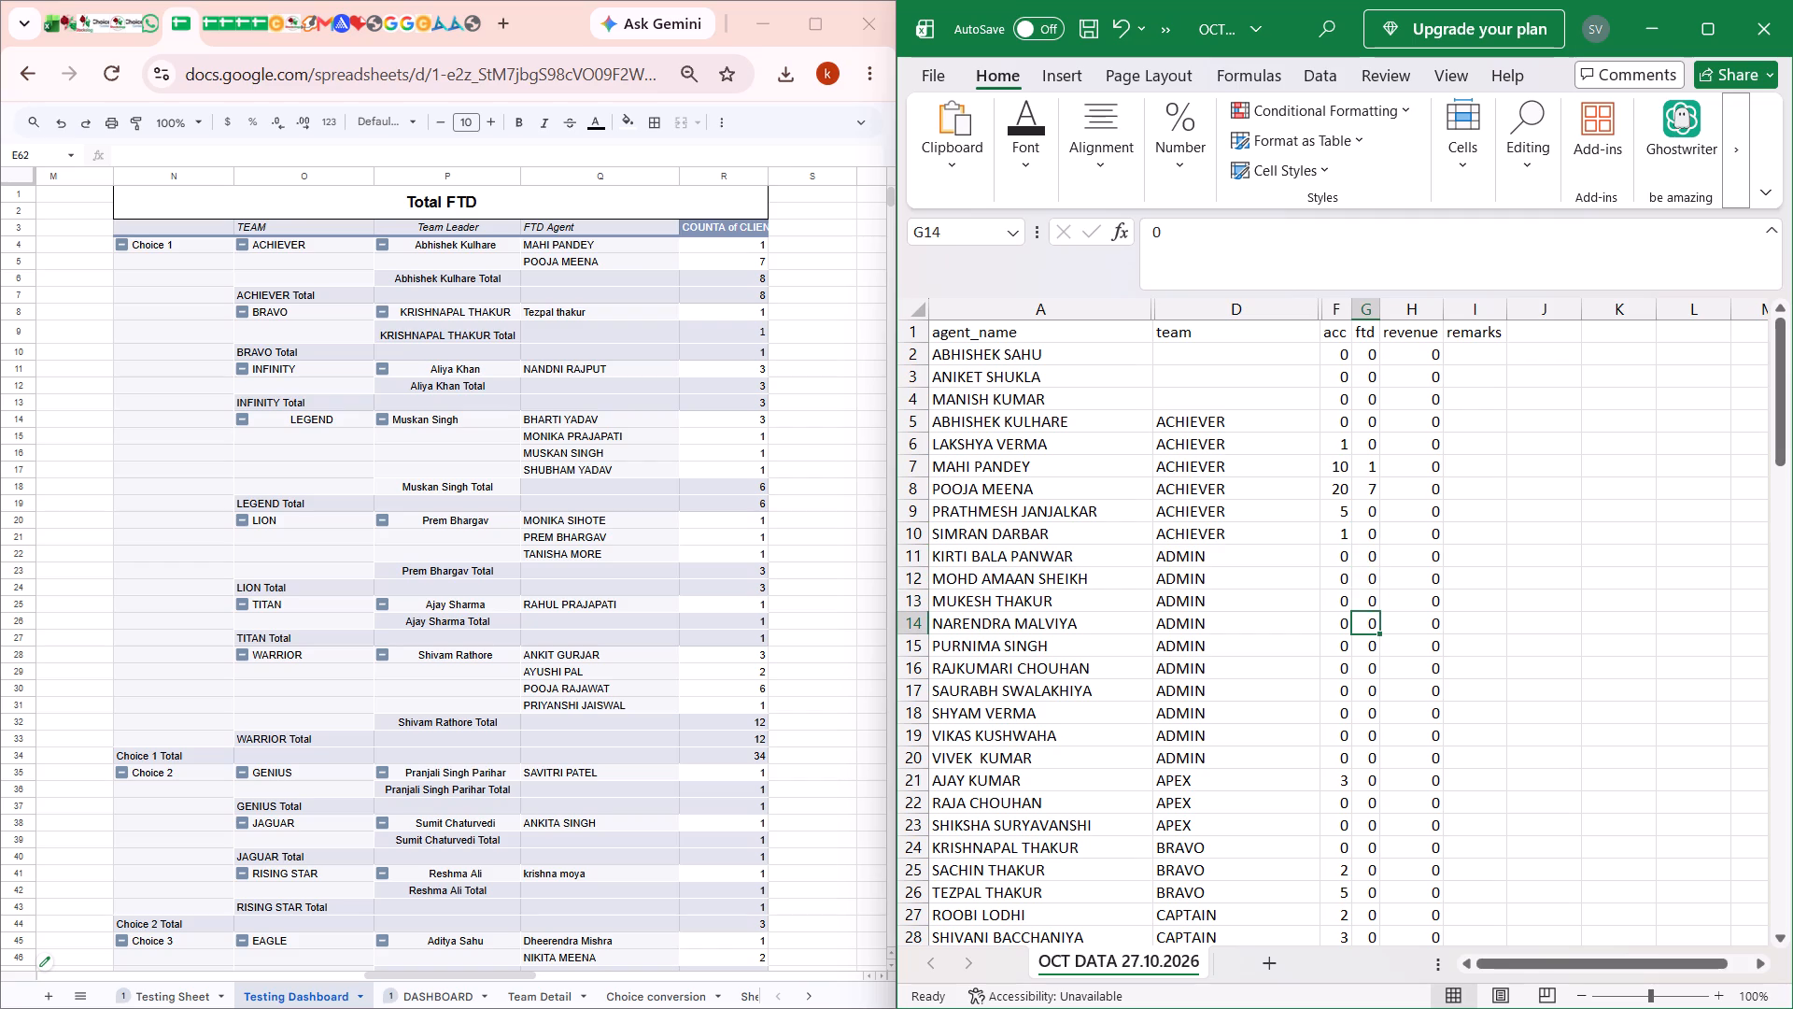
left_click(1362, 838)
key("Return")
key("Return")
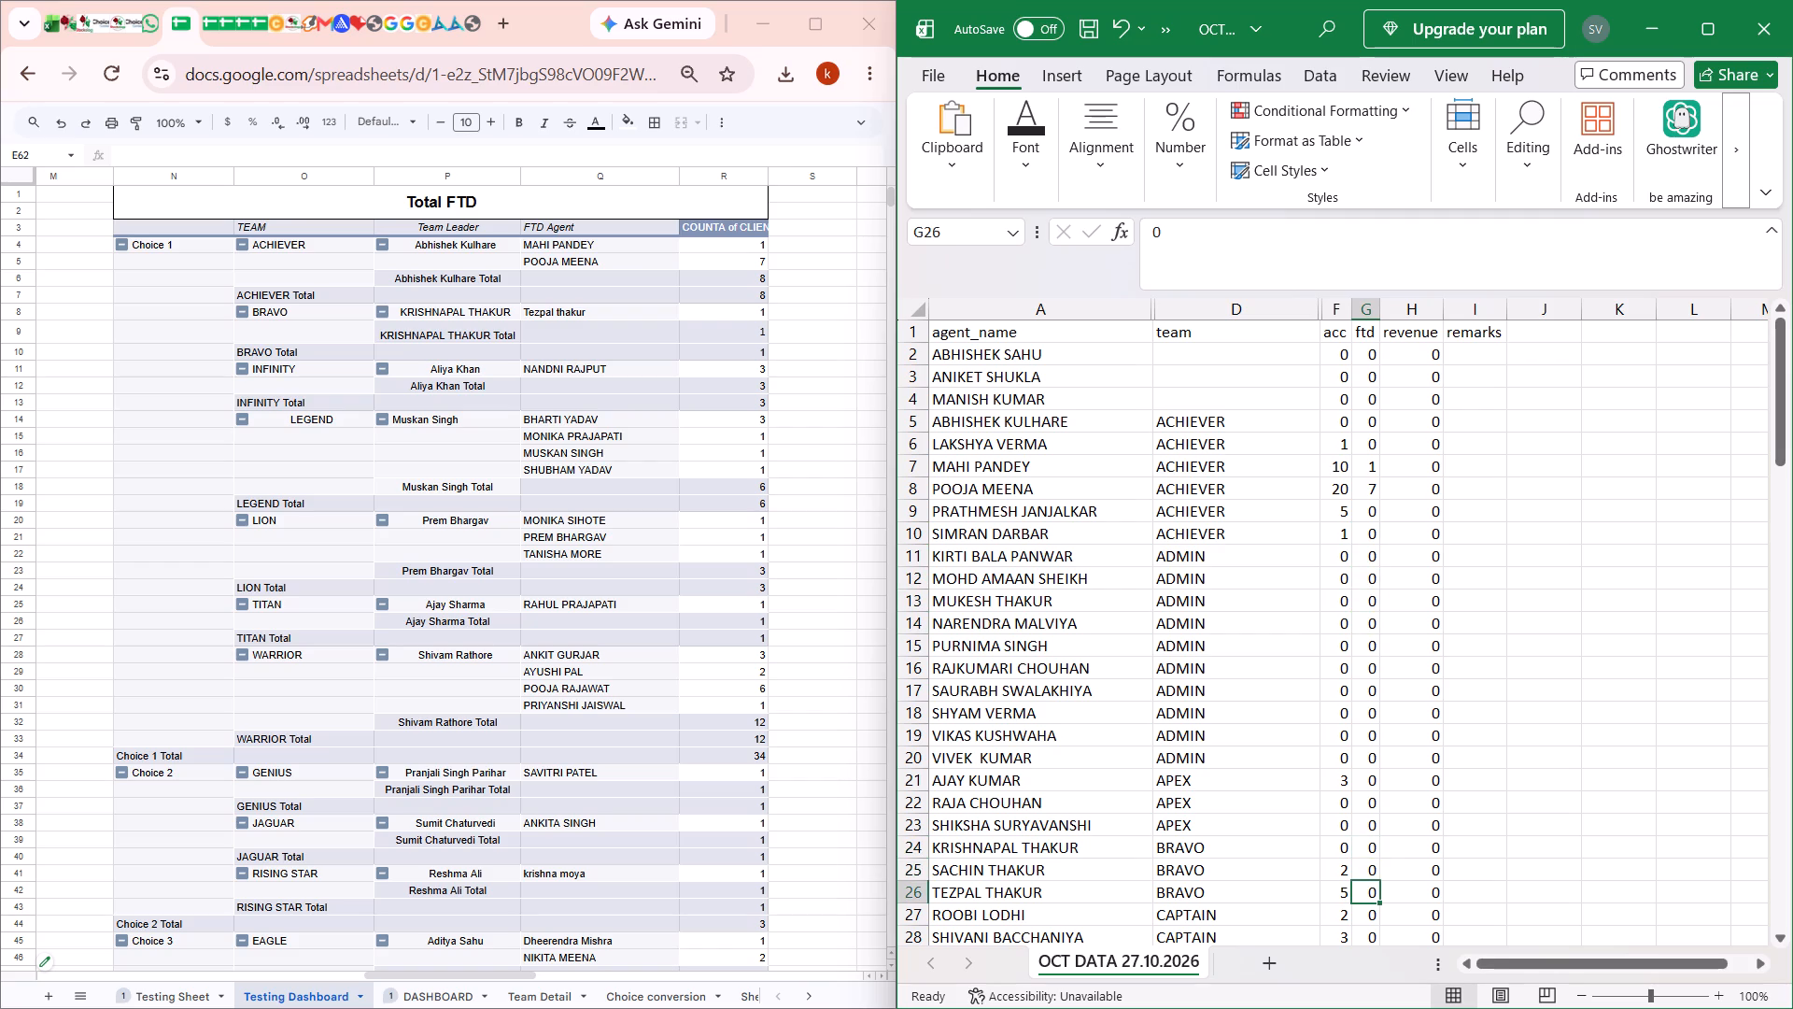
key("1")
key("Return")
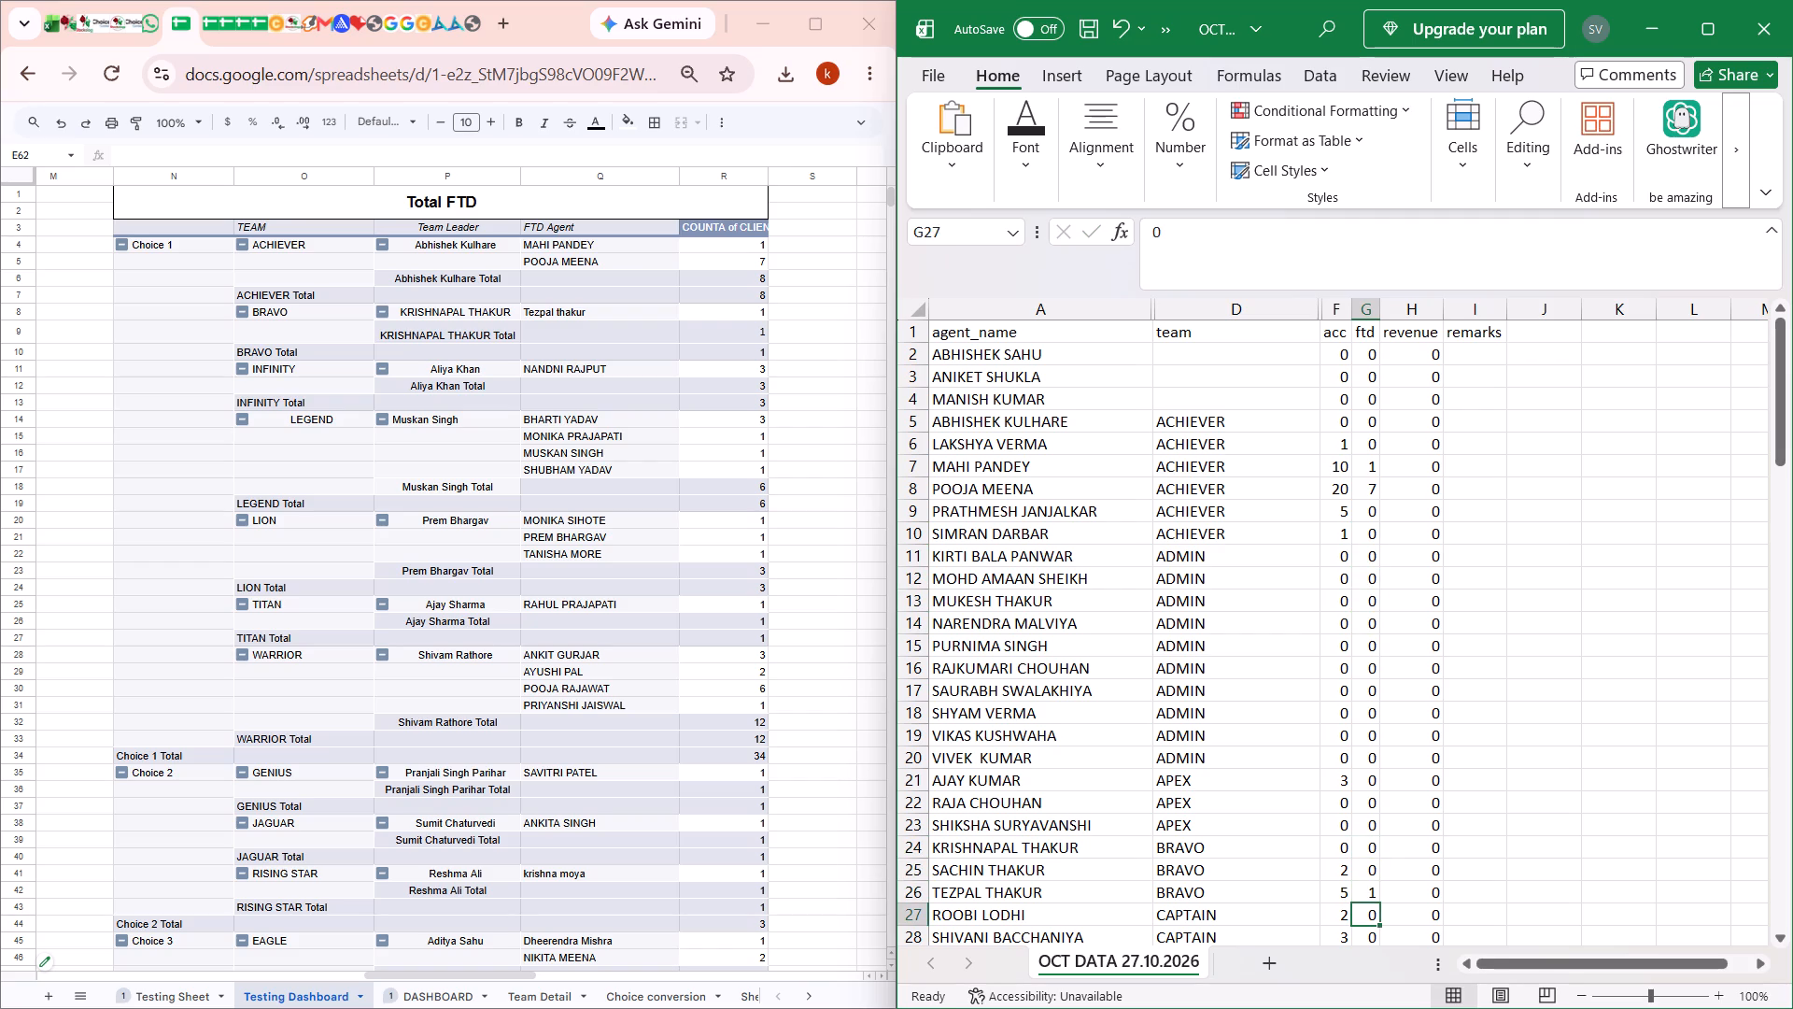
Enter the INFINITY agent's FTD count of 3 in the ftd column at row 56.
scroll(1362, 838, "down", 3)
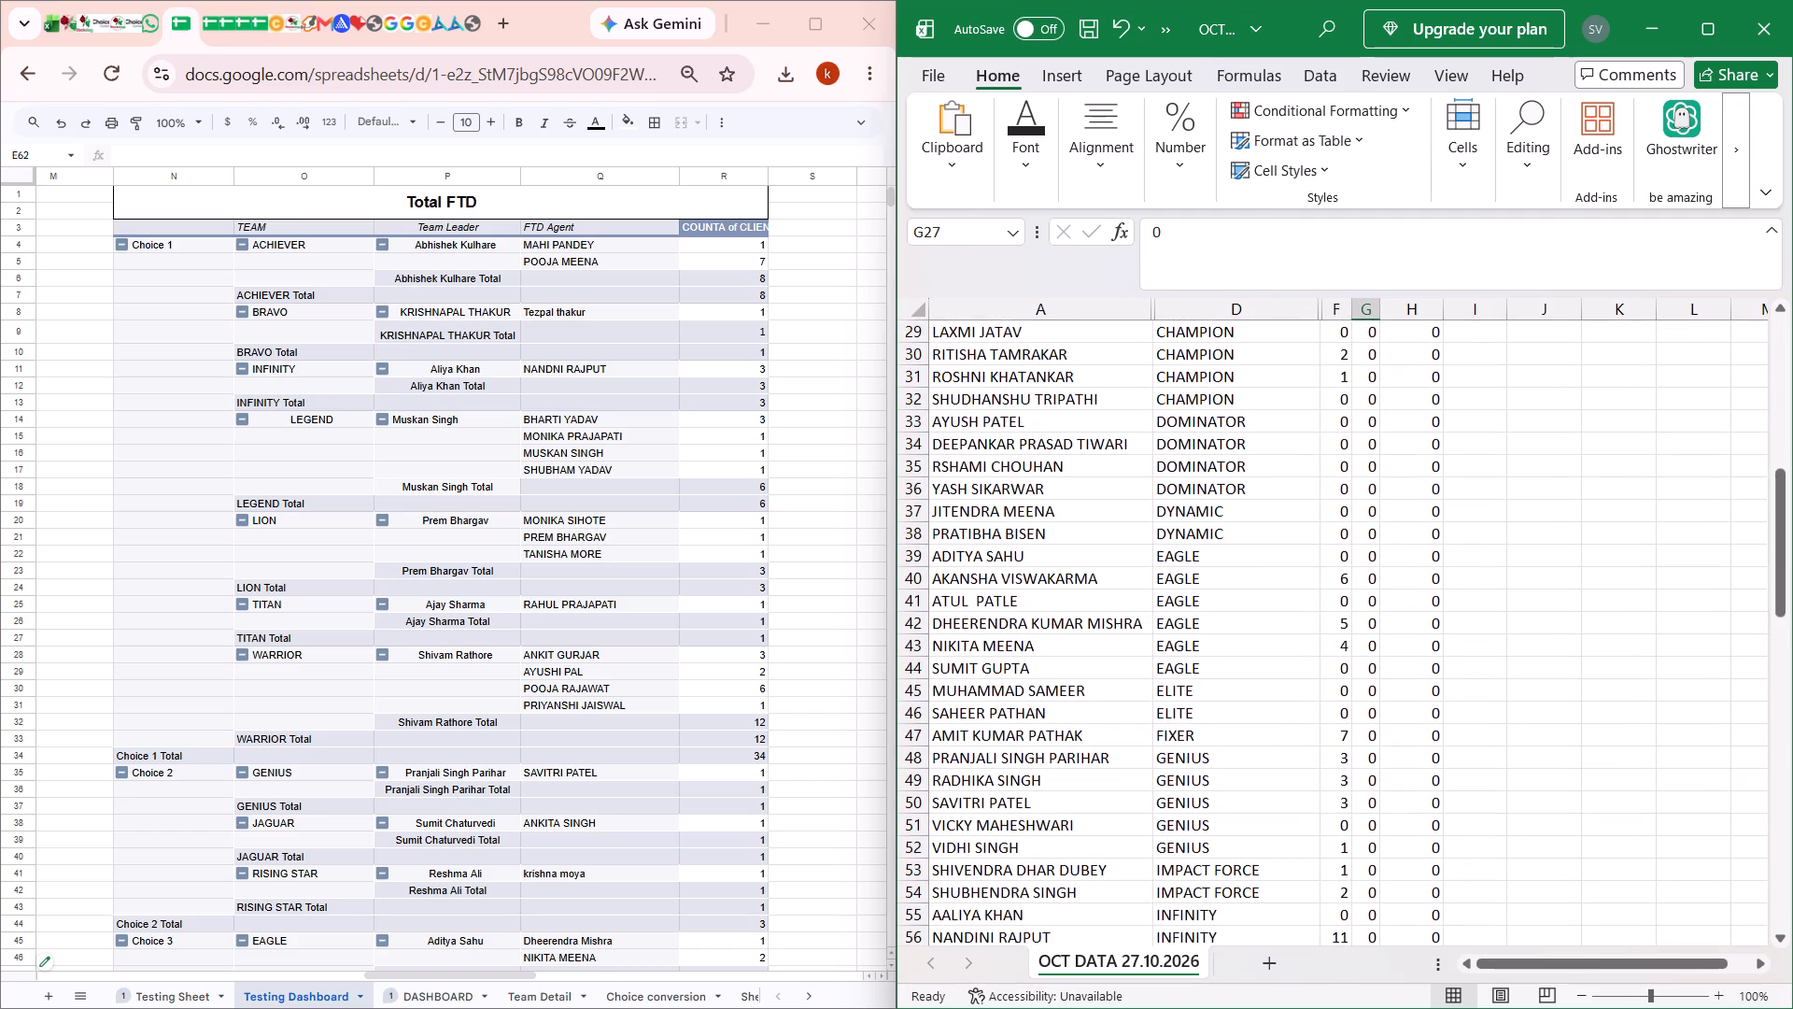
scroll(1322, 762, "down", 1)
left_click(1366, 835)
left_click_drag(1366, 835, 1336, 613)
scroll(1336, 613, "up", 4)
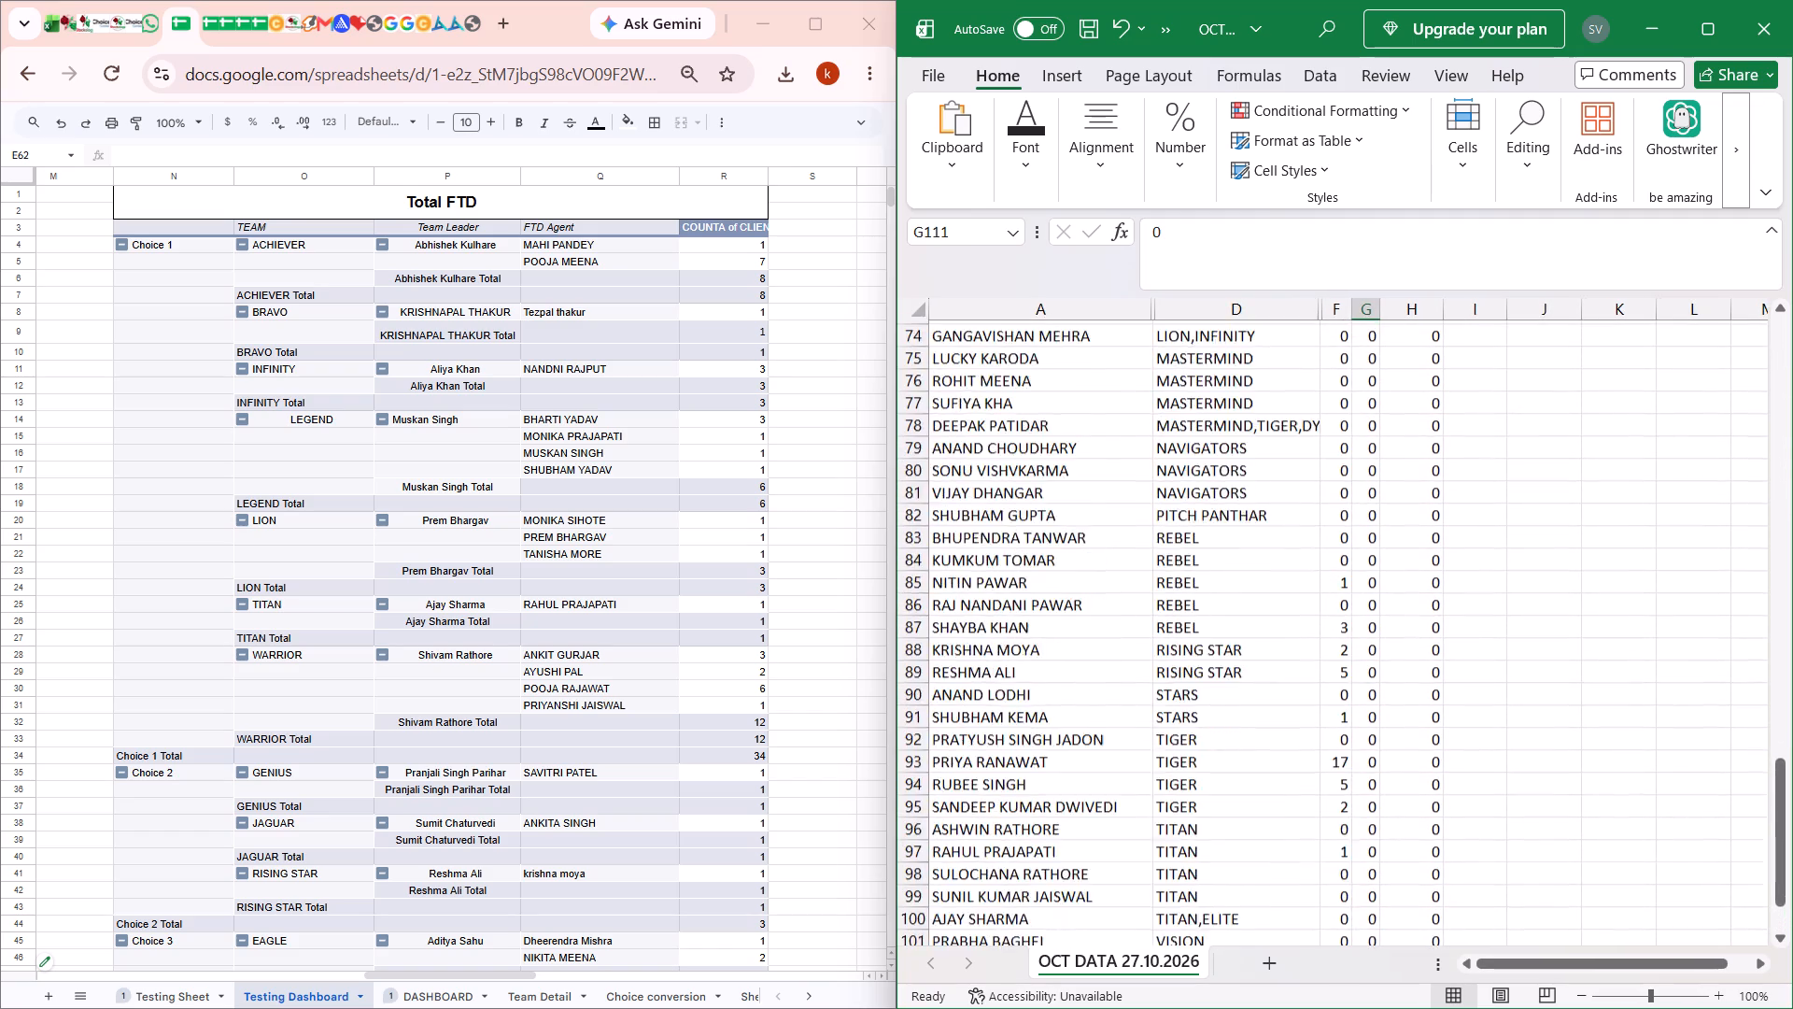
scroll(1342, 565, "up", 2)
left_click(1364, 419)
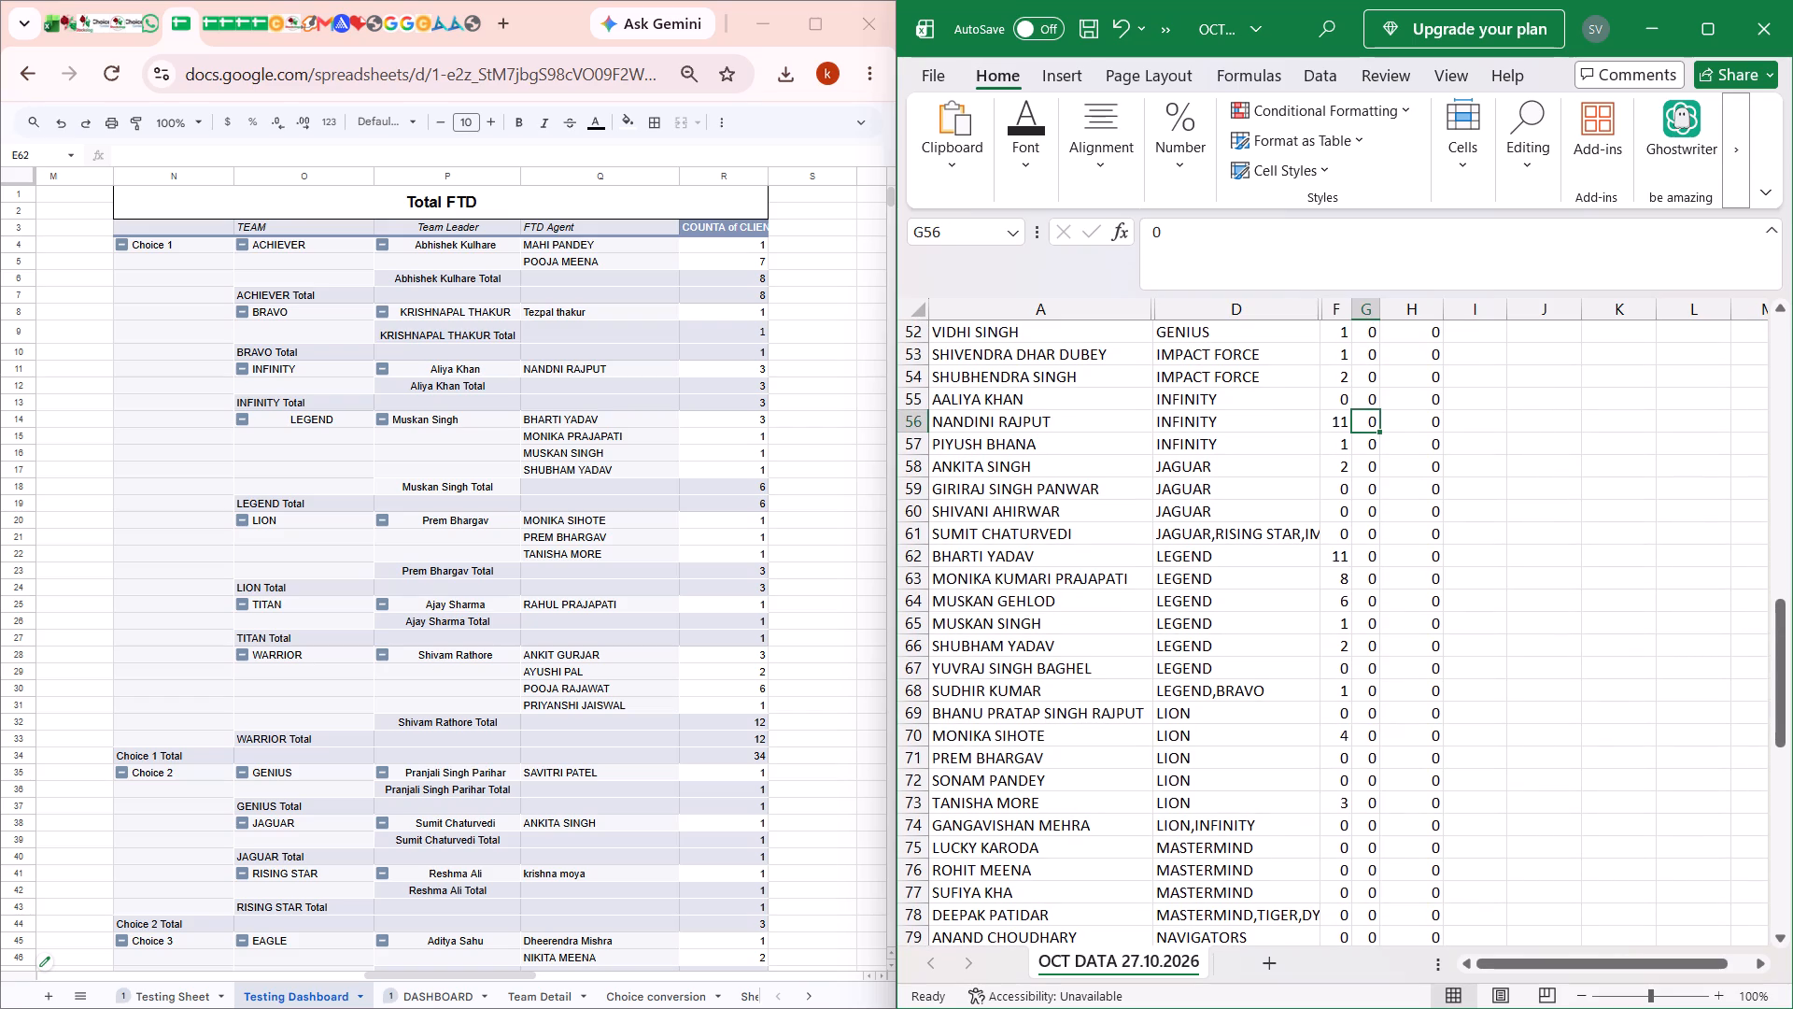
left_click(1364, 402)
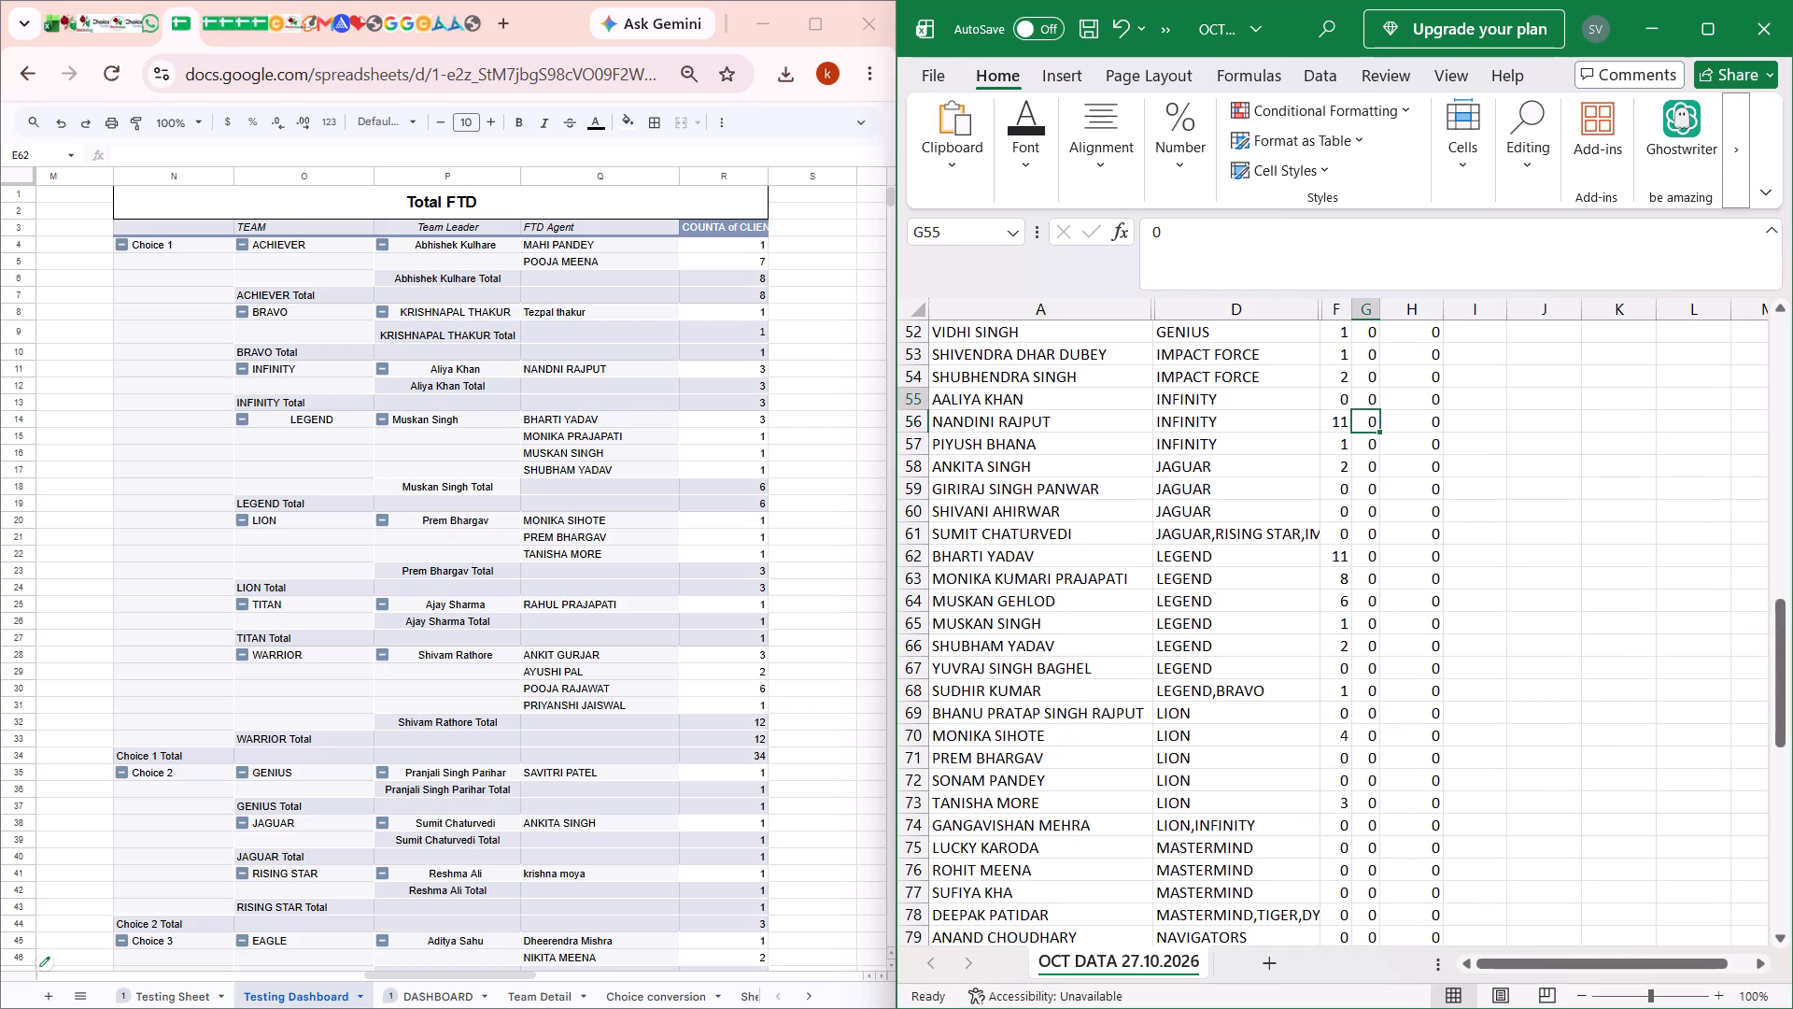
key("Return")
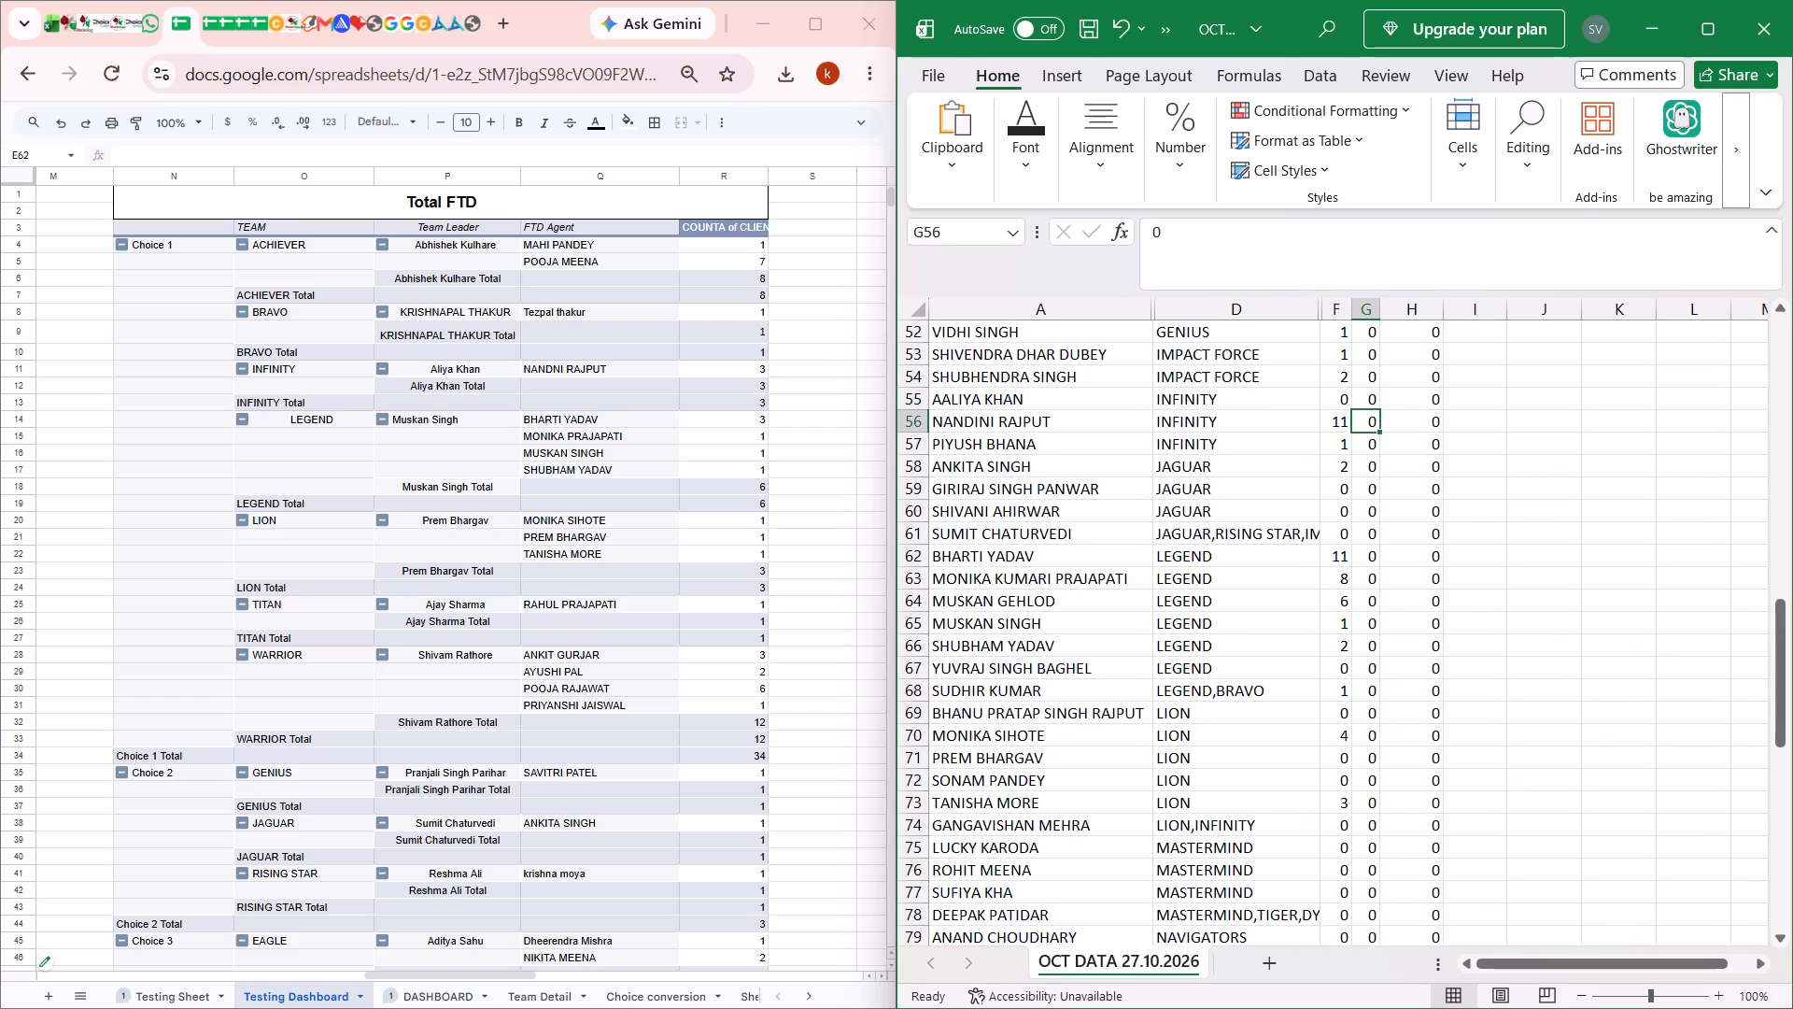
key("3")
key("Return")
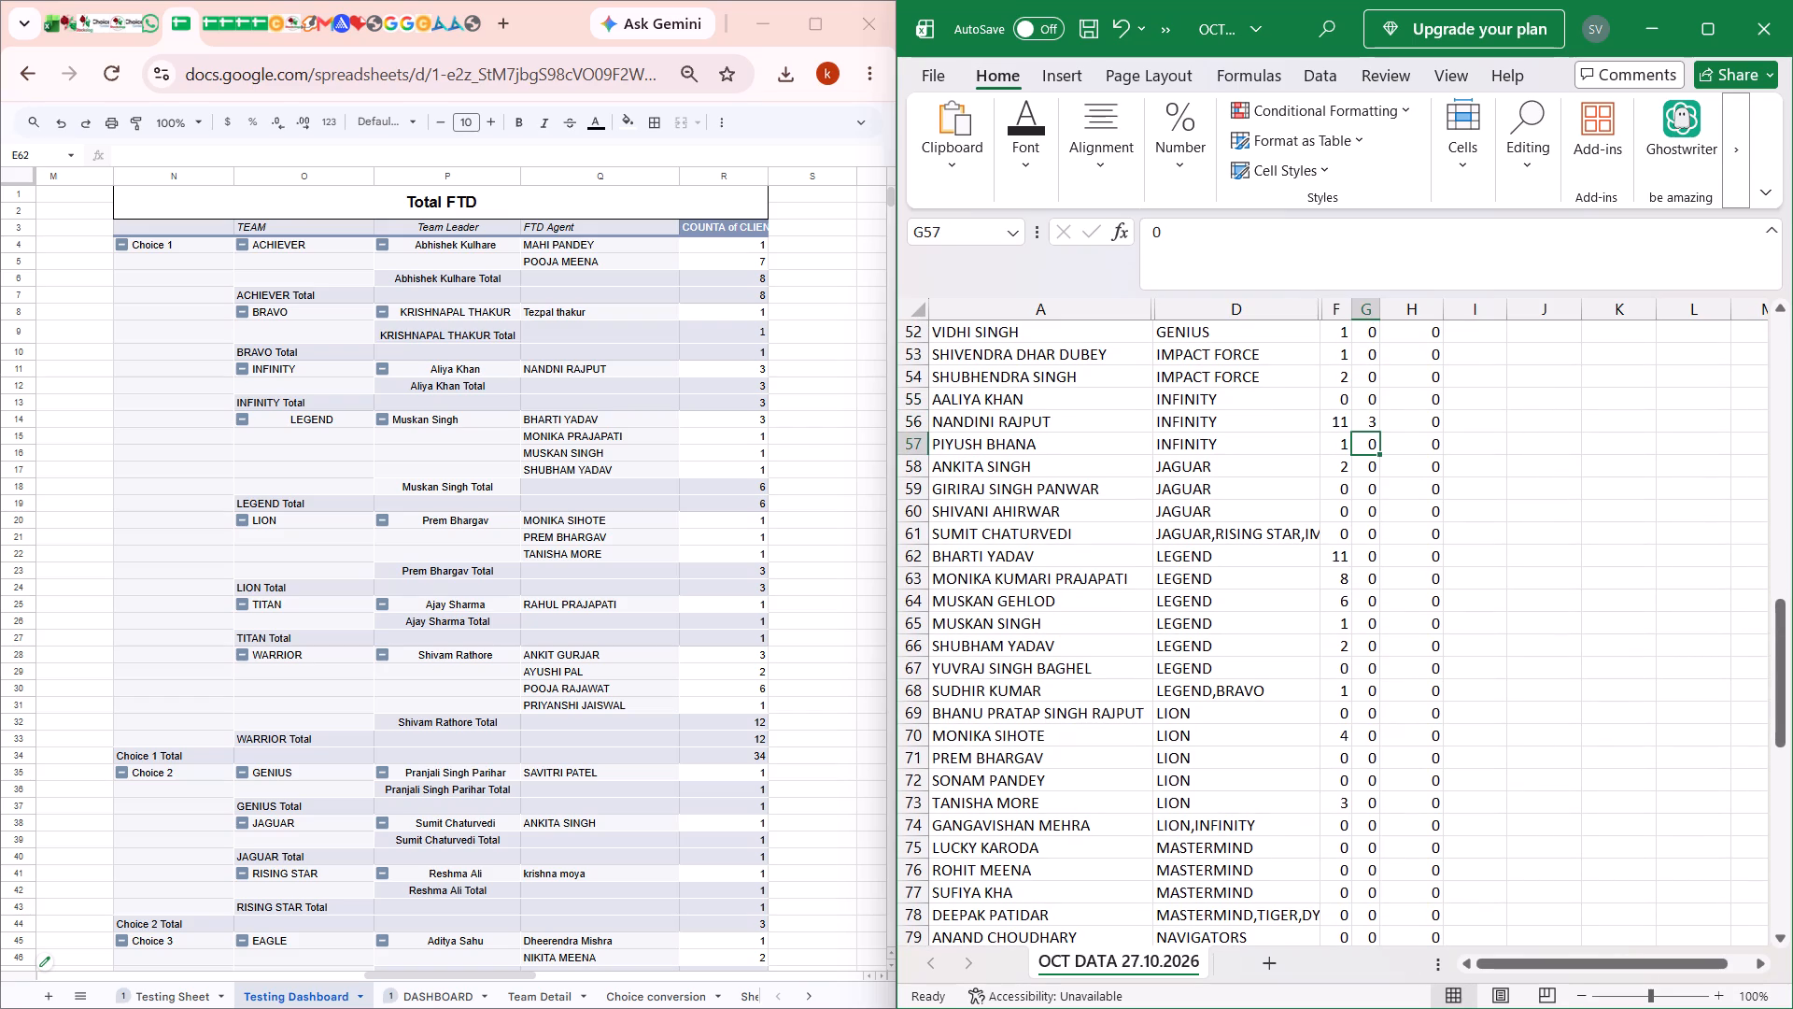
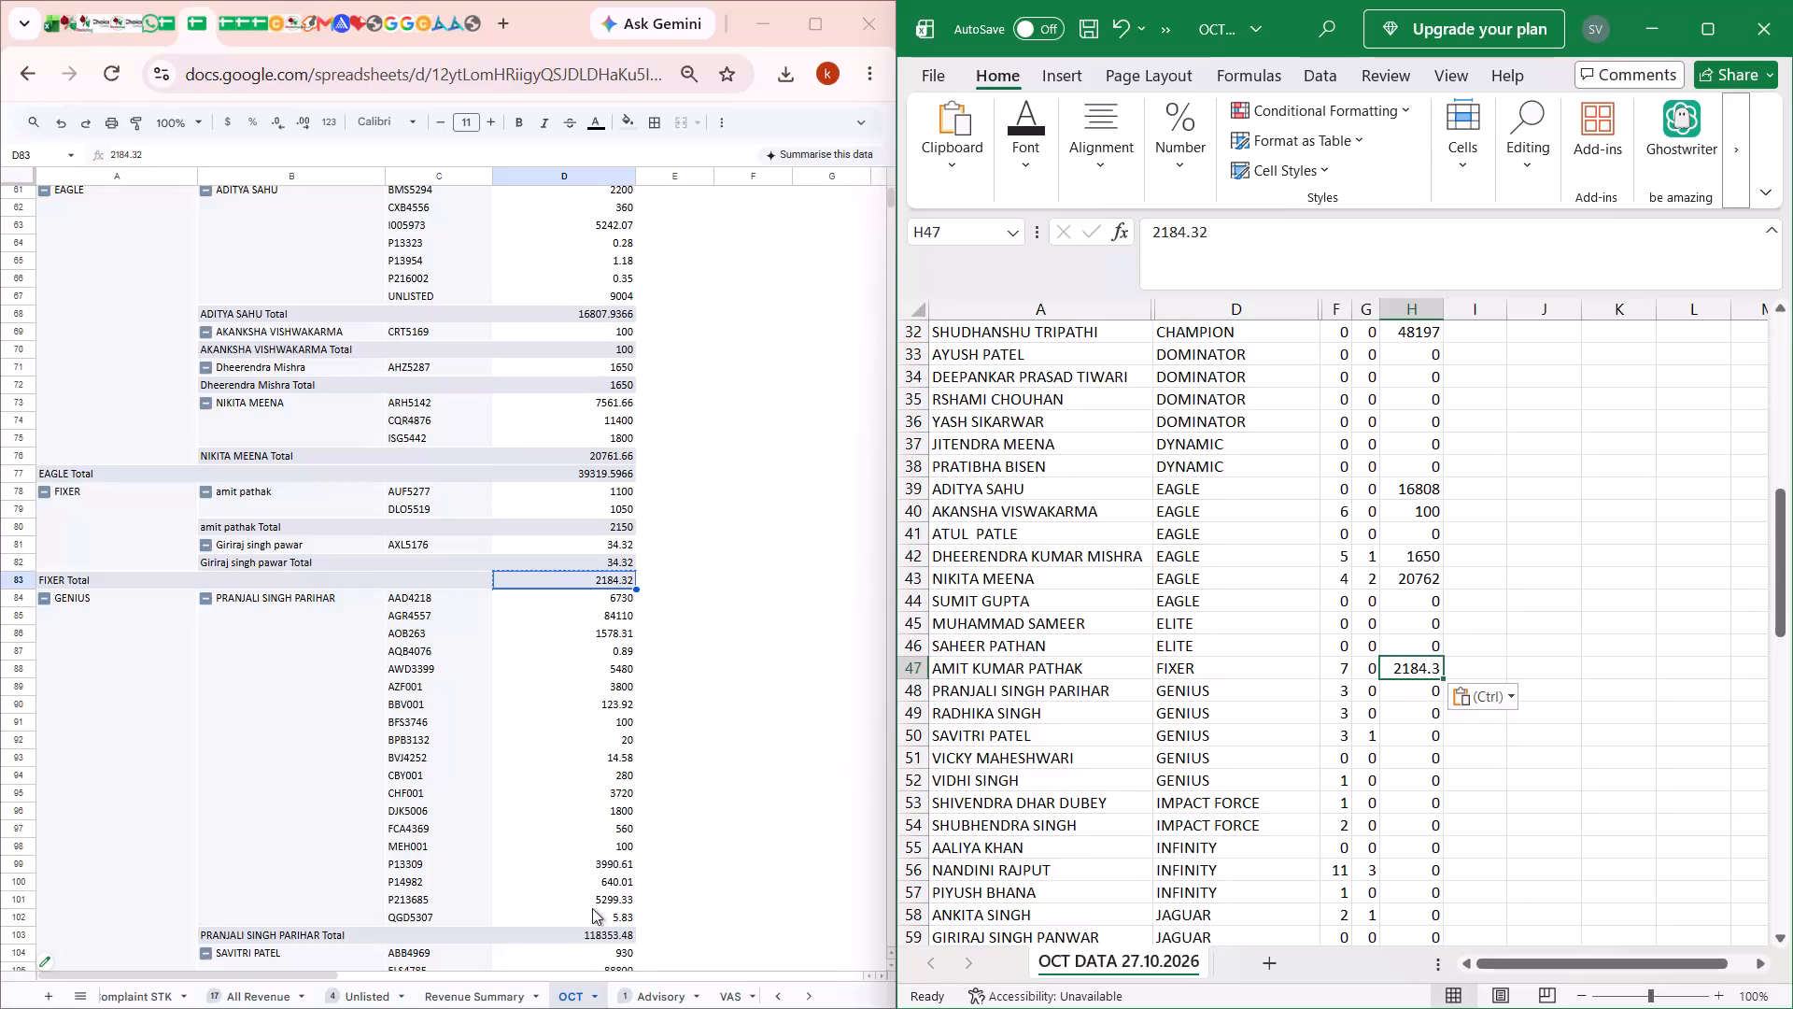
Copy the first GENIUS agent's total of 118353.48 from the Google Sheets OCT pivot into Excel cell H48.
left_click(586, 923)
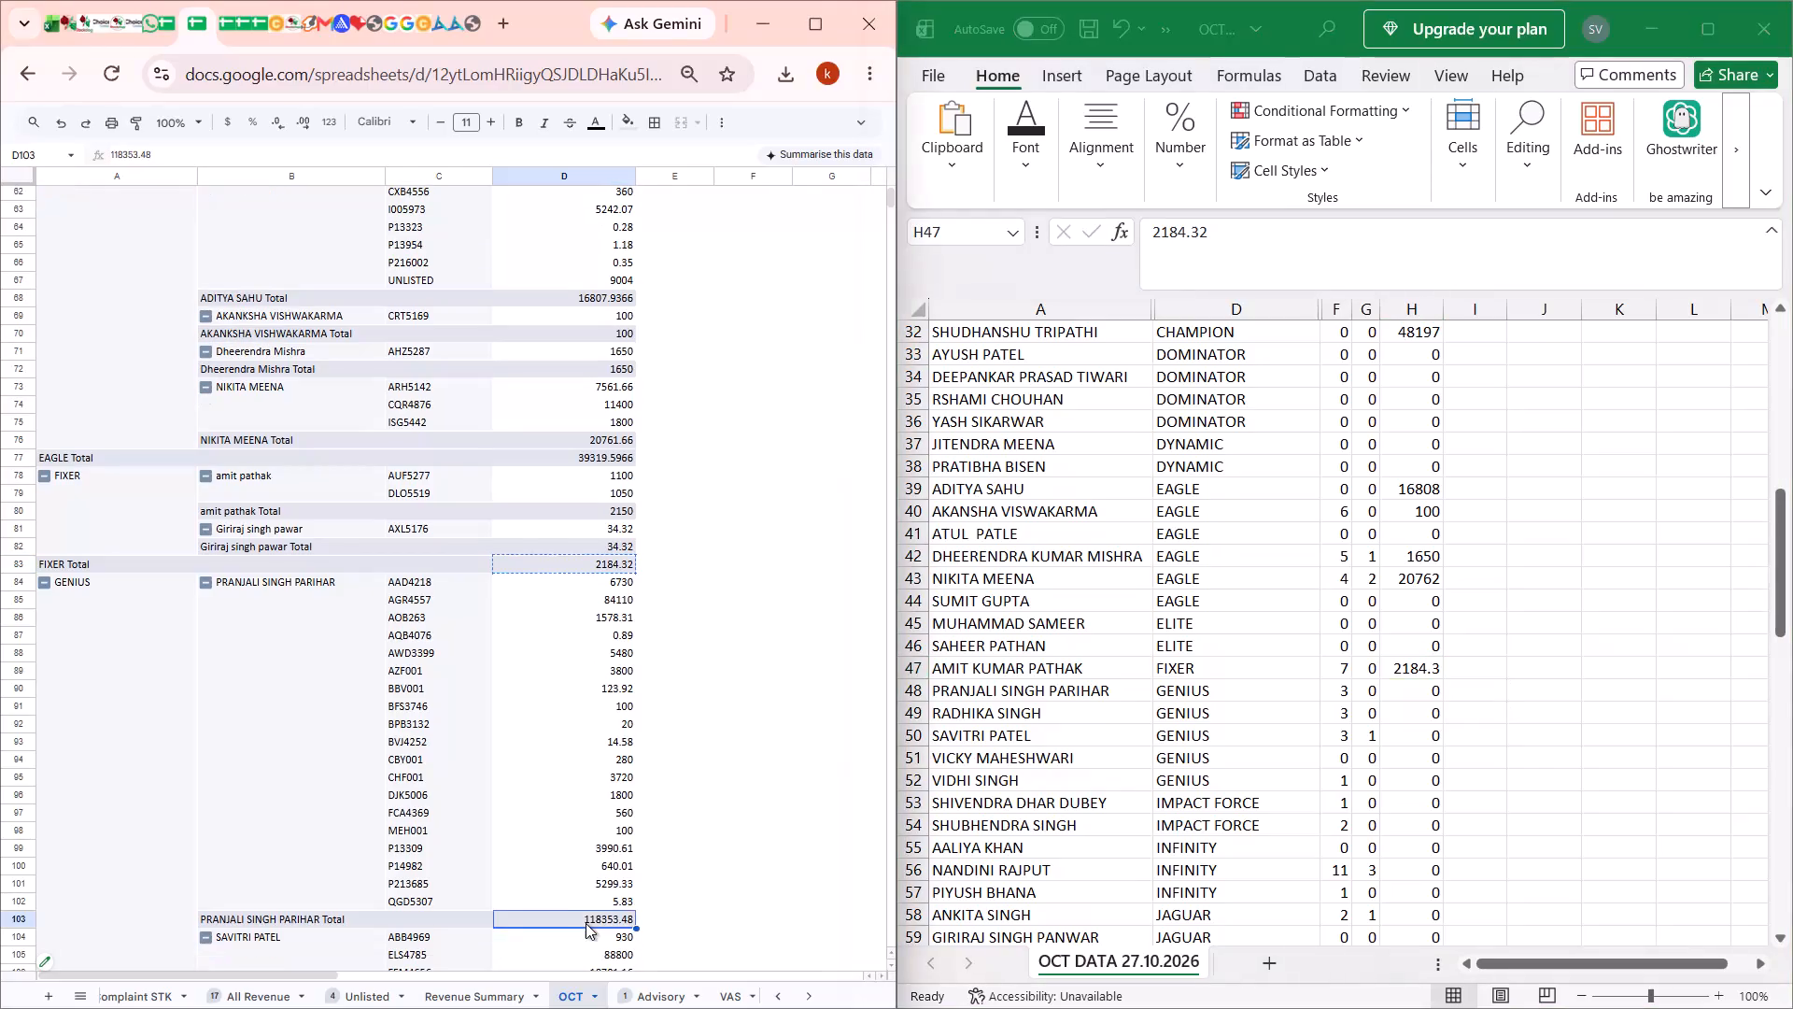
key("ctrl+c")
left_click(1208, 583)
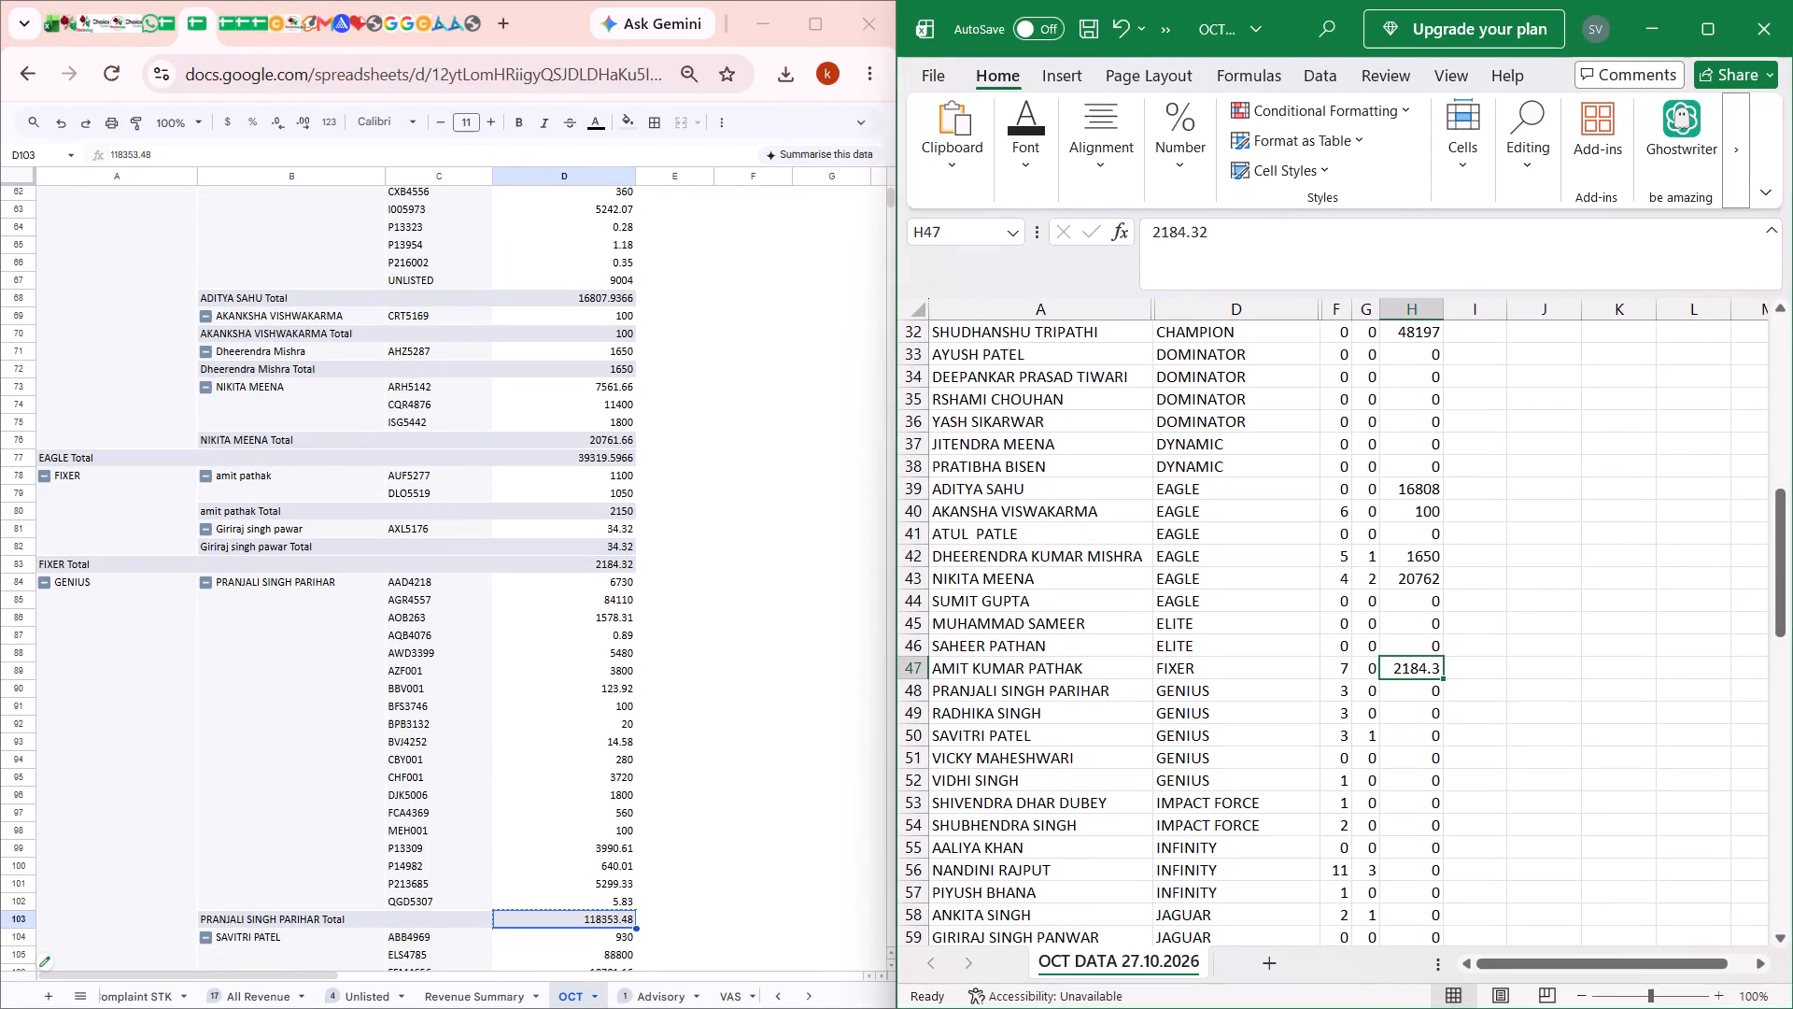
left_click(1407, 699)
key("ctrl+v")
Copy the second GENIUS agent's total of 117560.7138 from pivot row 109 into Excel cell H50.
scroll(608, 780, "down", 2)
left_click(597, 774)
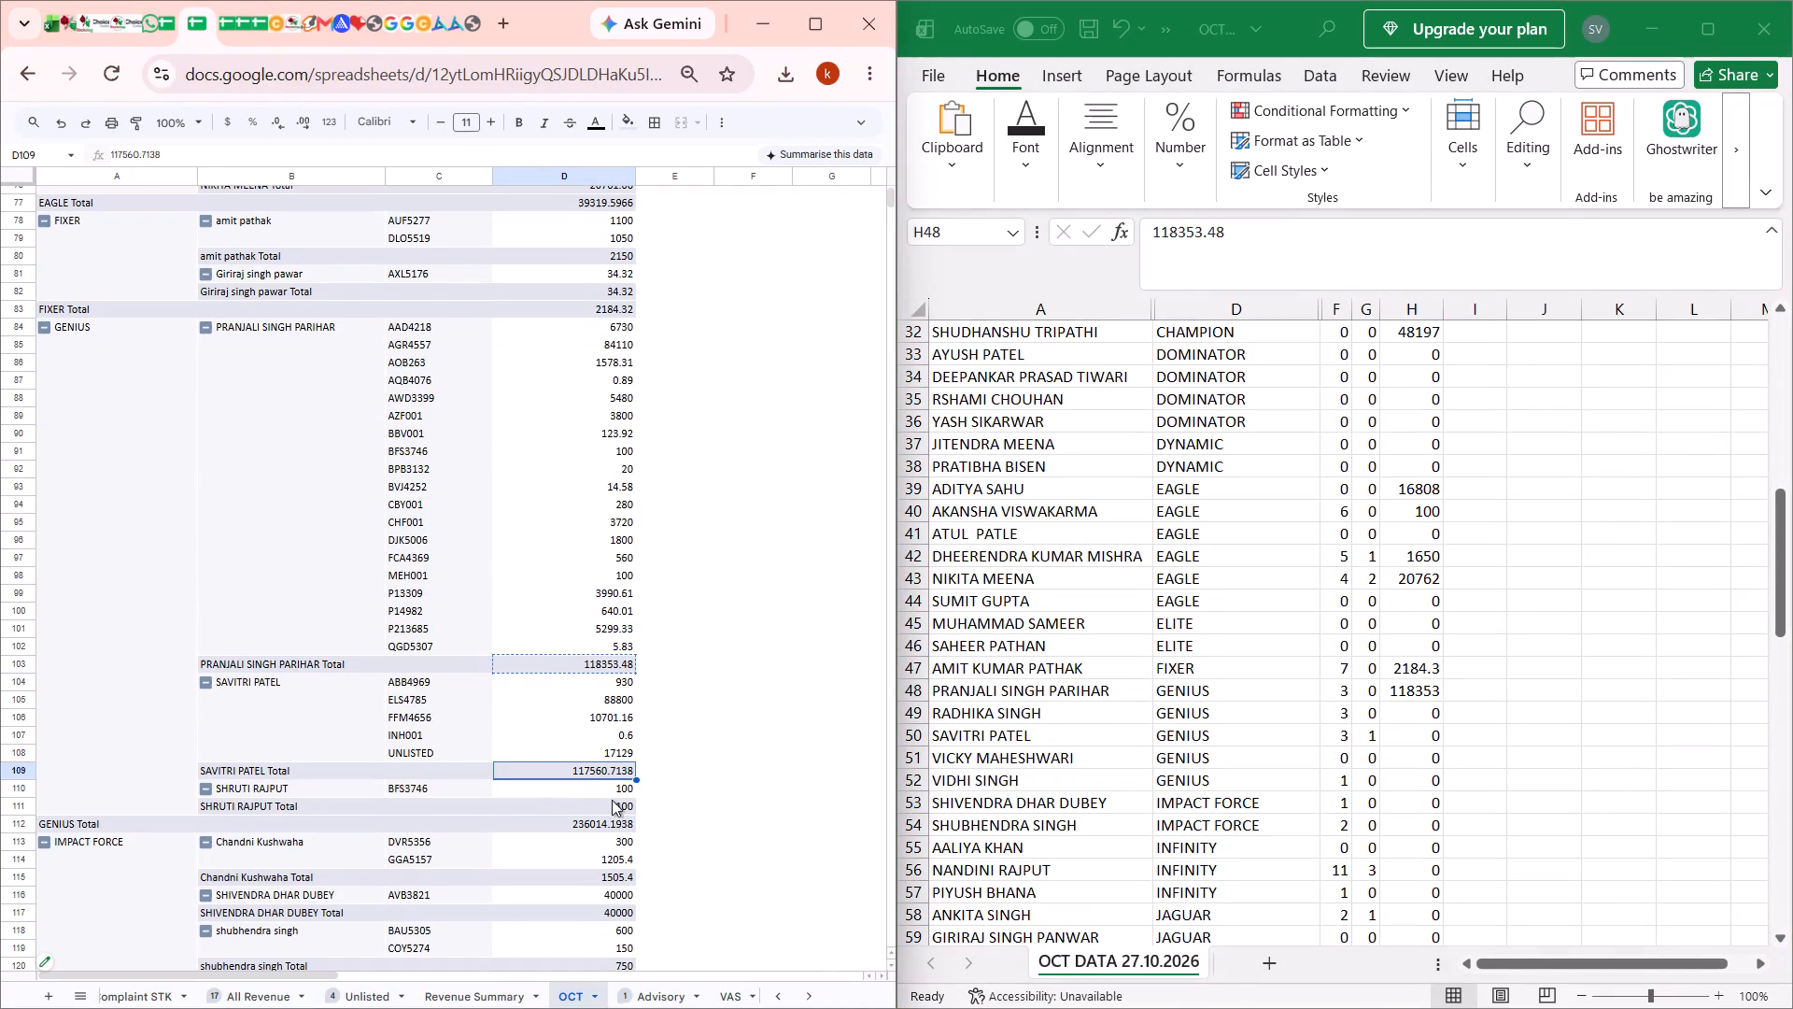
key("ctrl+c")
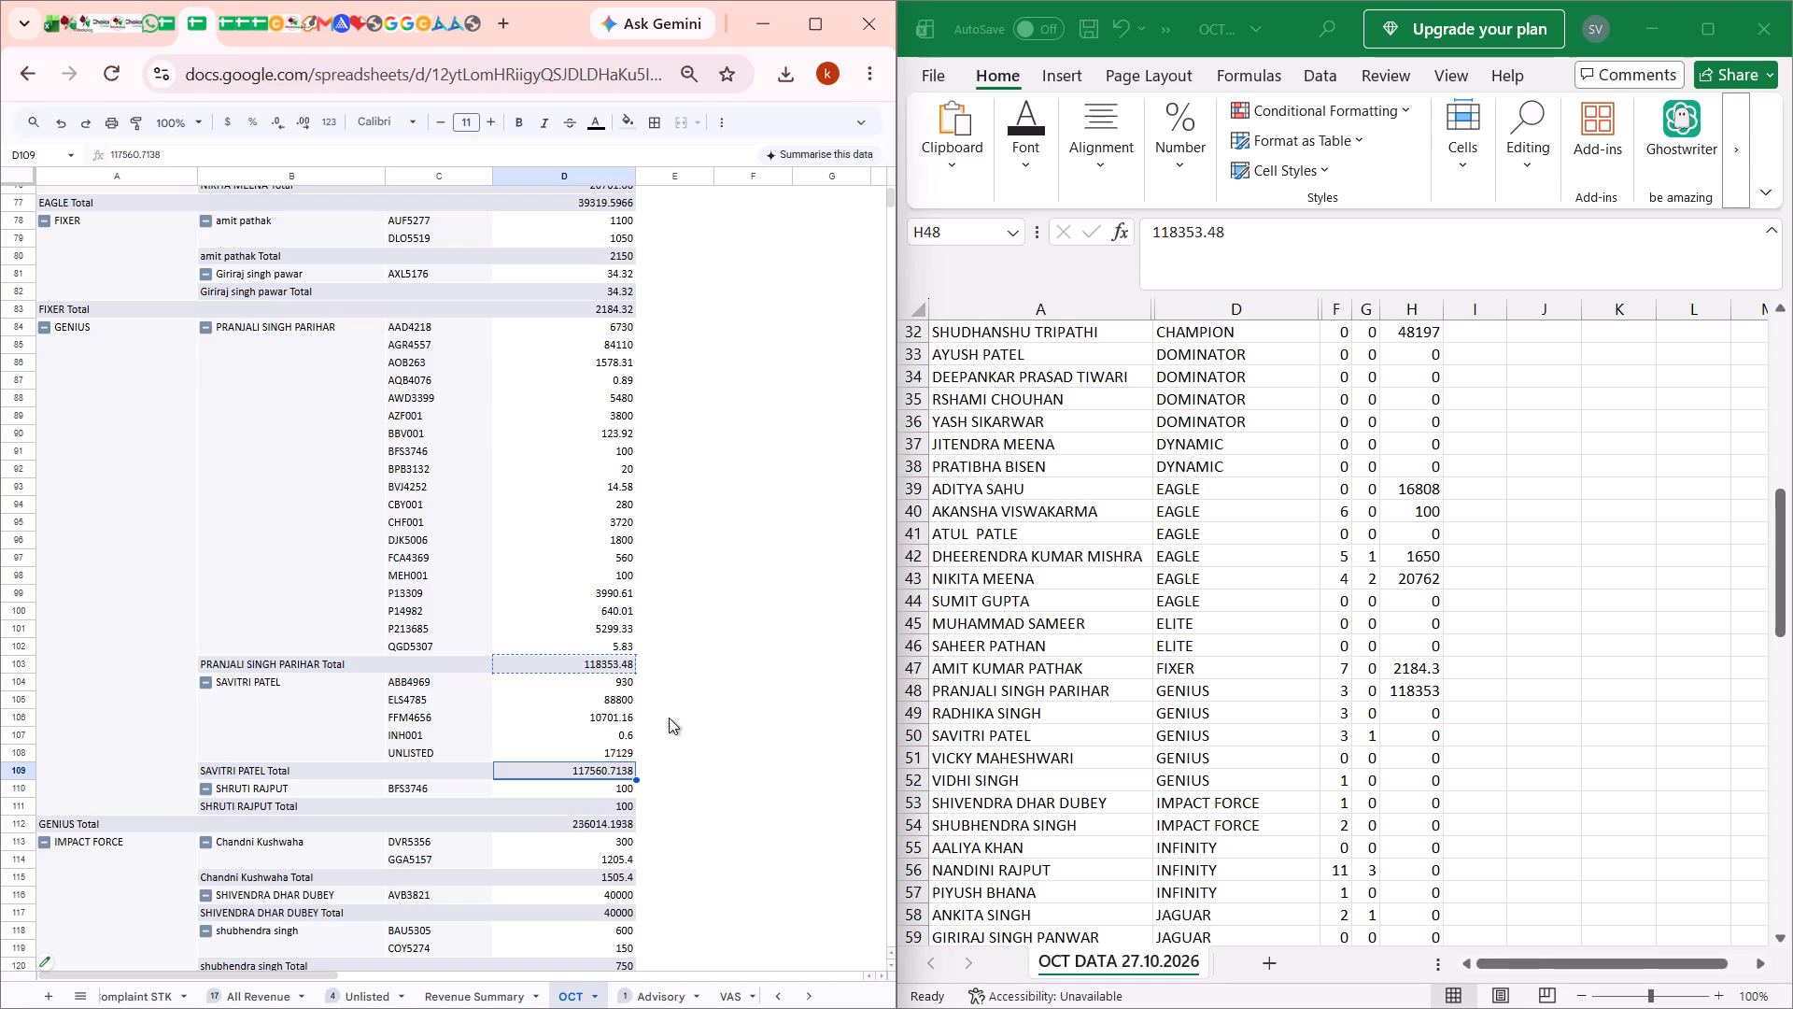
left_click(1281, 601)
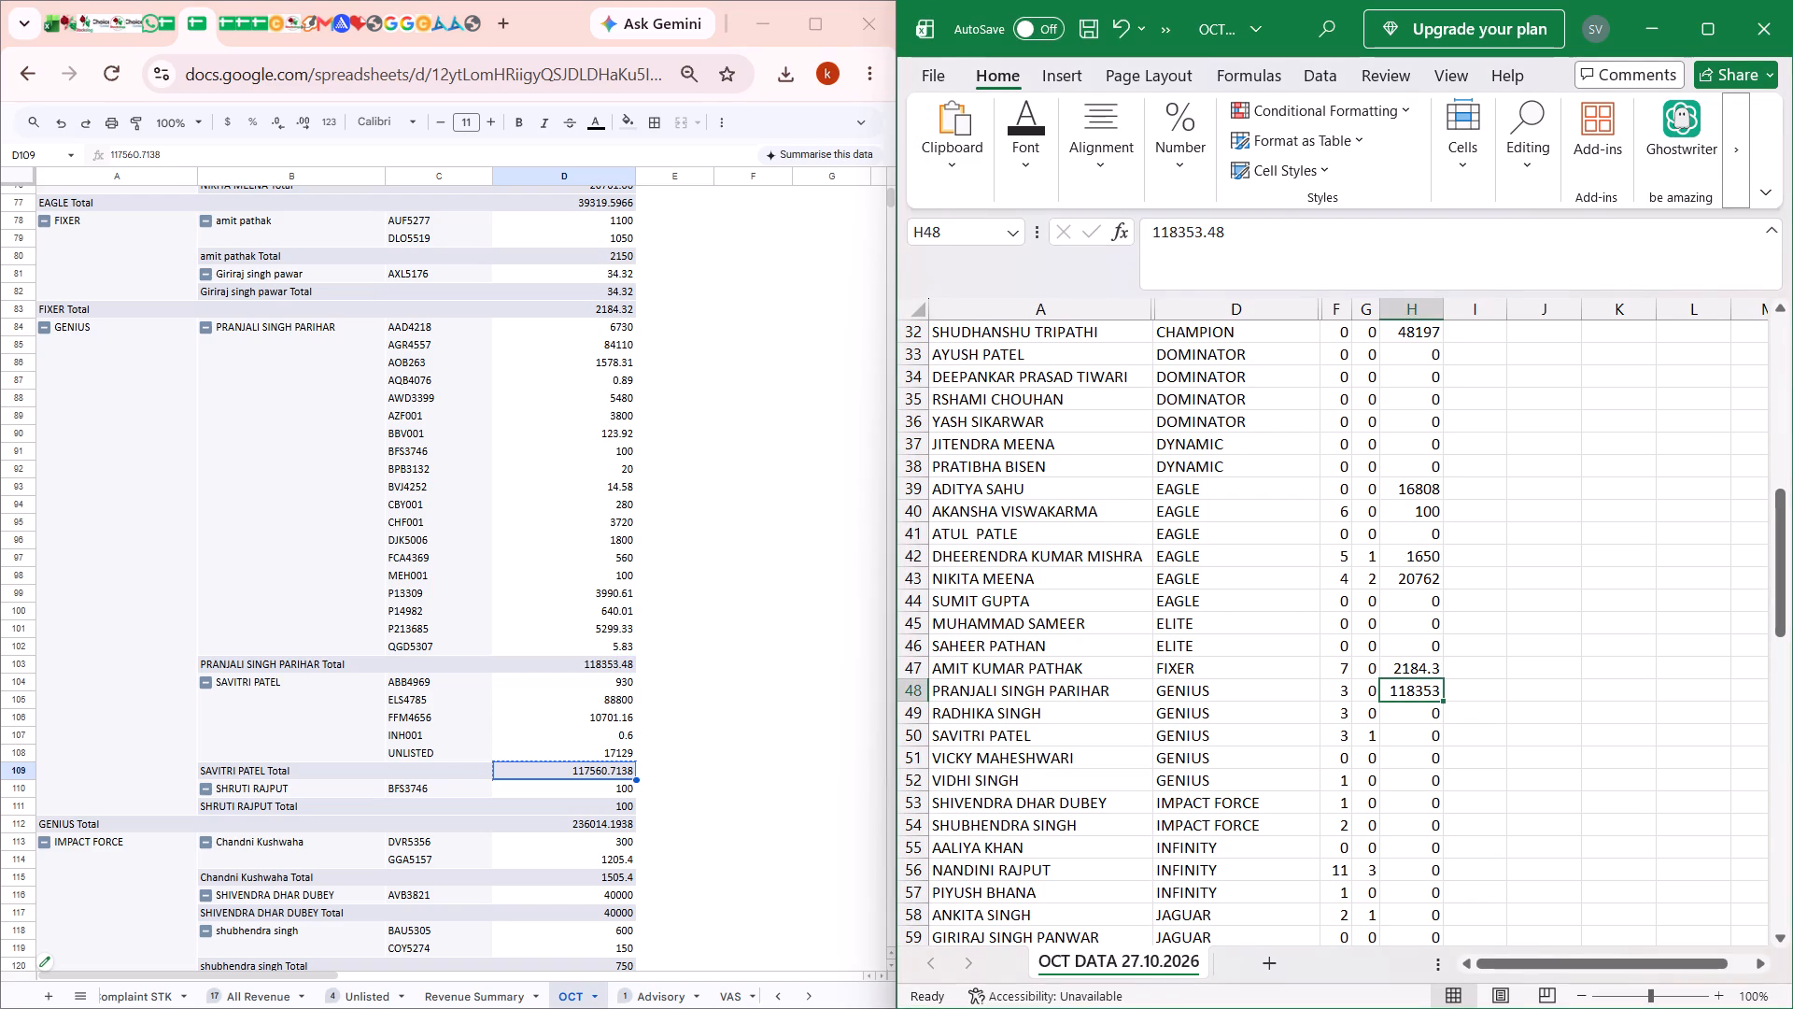
left_click(1392, 734)
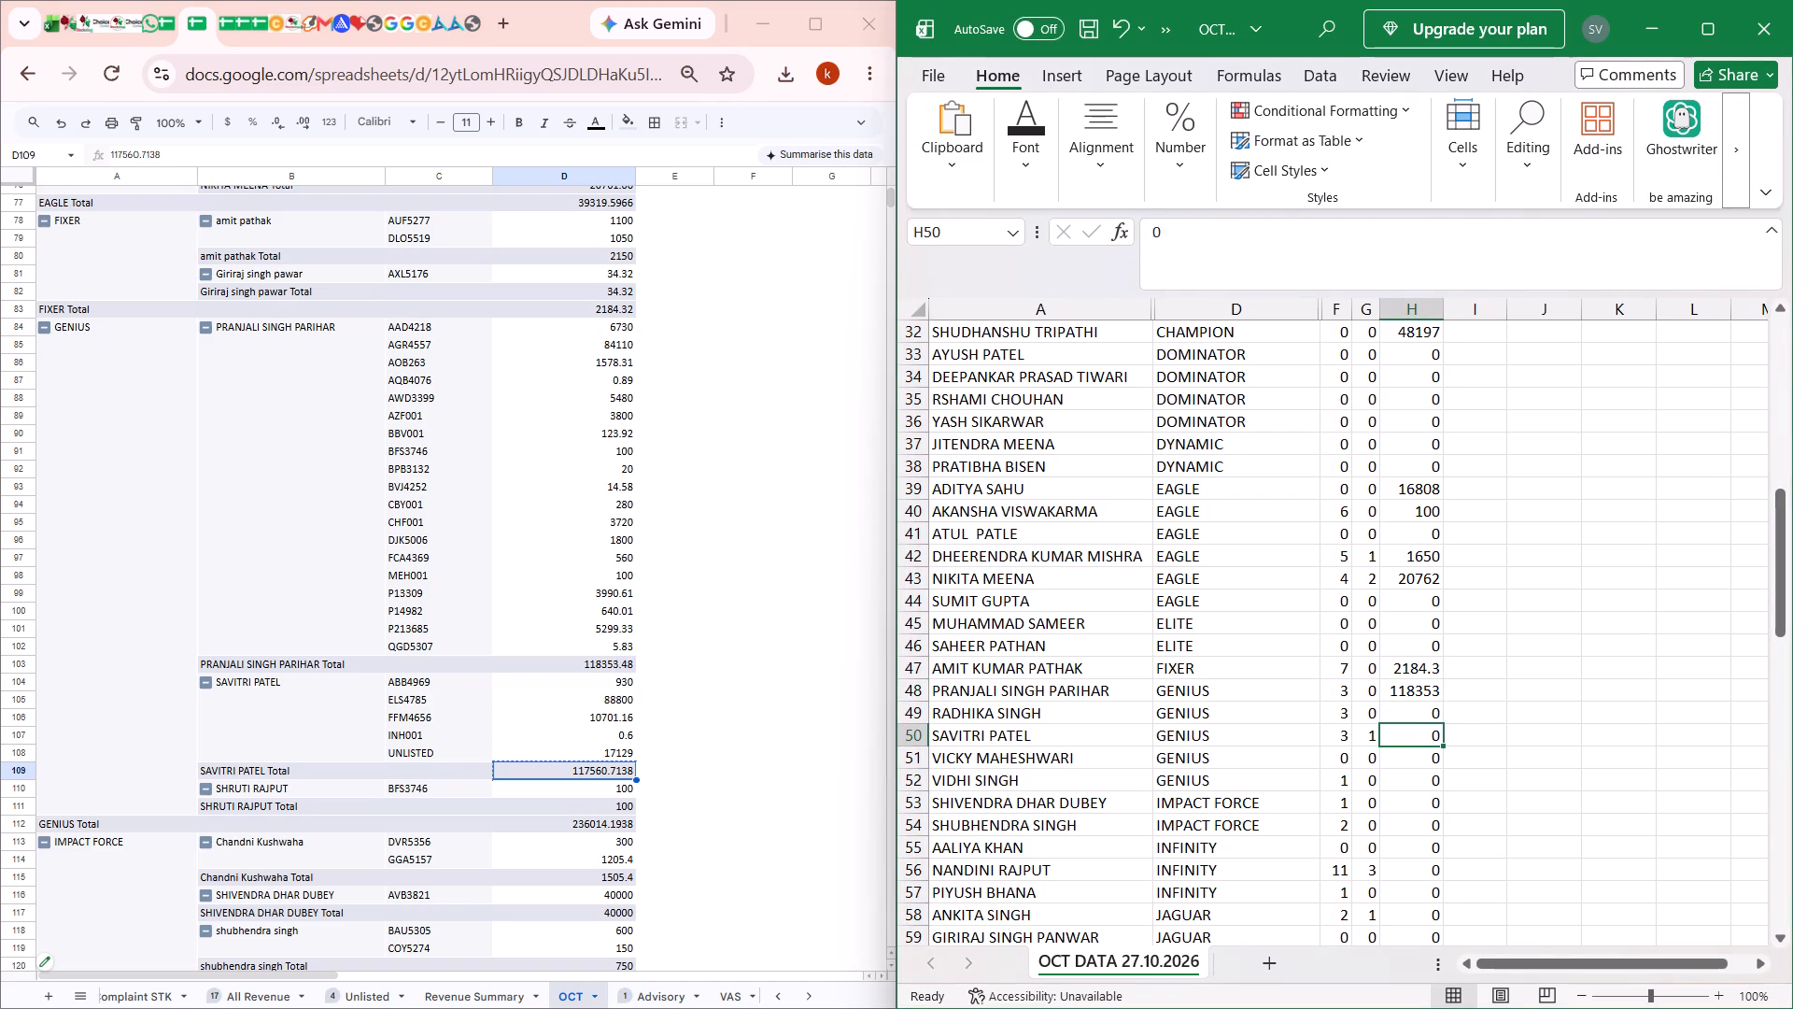
key("ctrl+v")
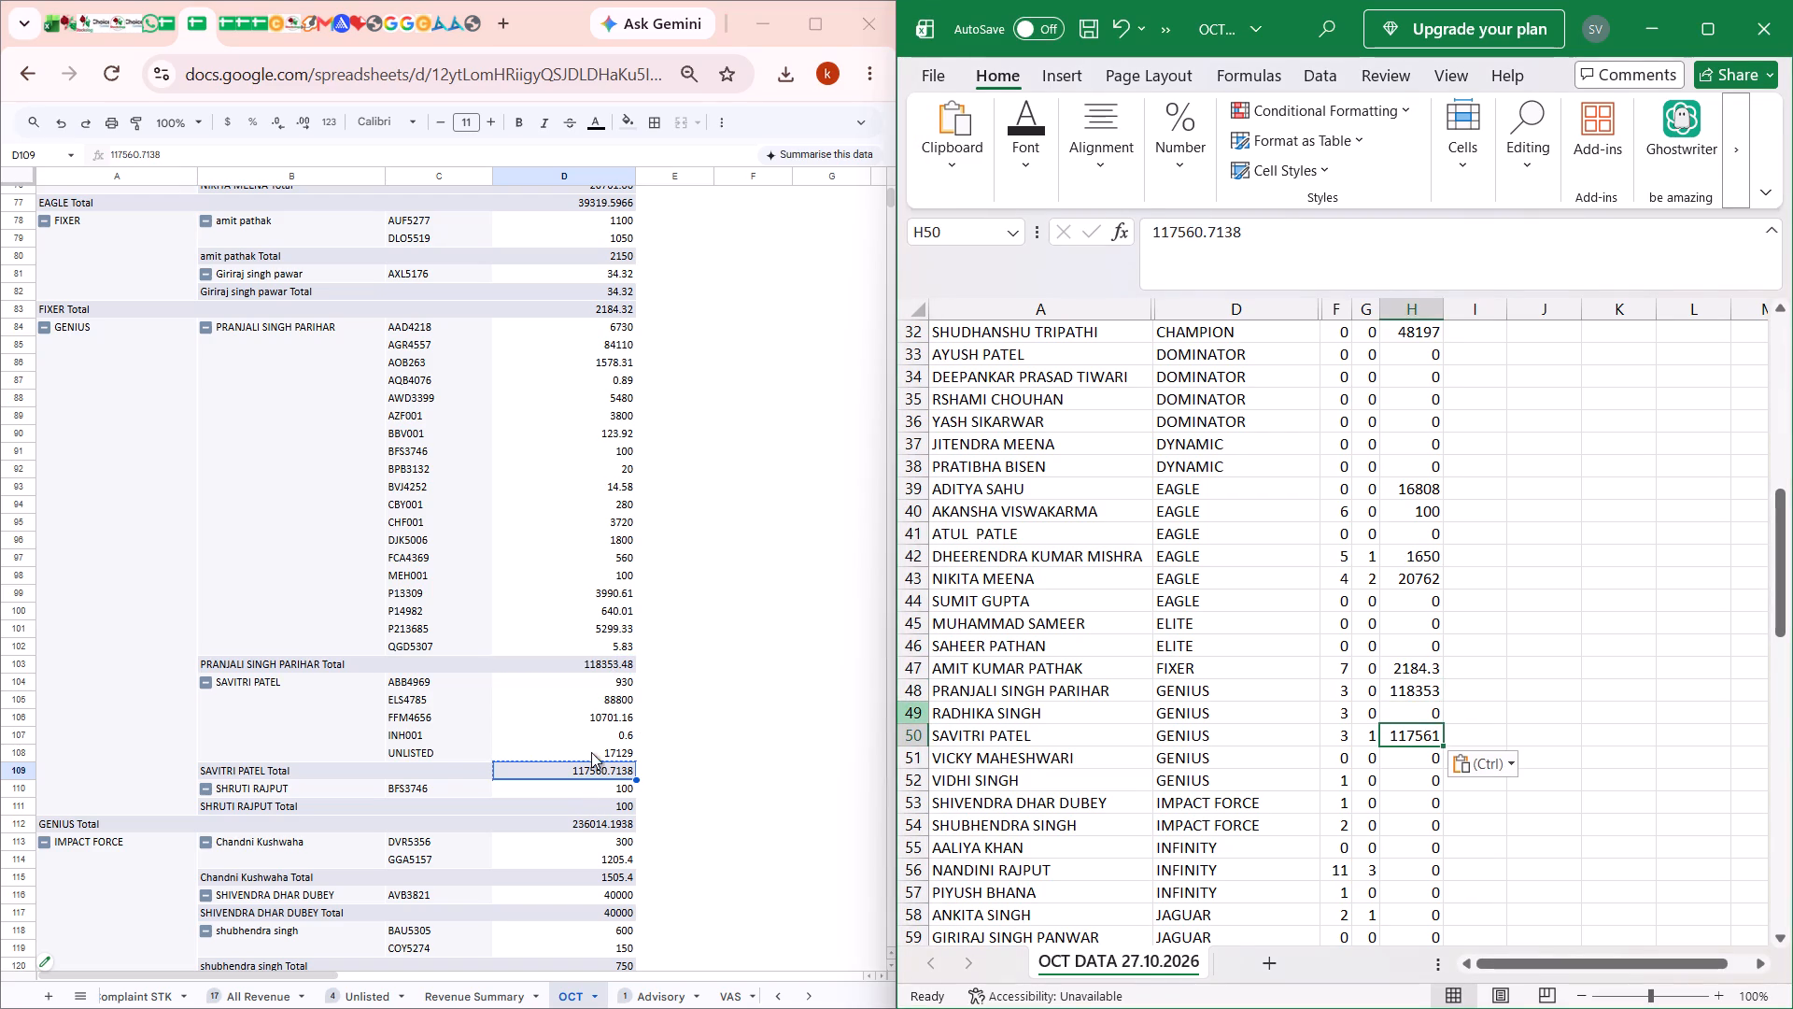
Combine the GENIUS totals in pivot rows 103 and 111, and enter the sum 118453.48 in Excel cell H48.
left_click(601, 665)
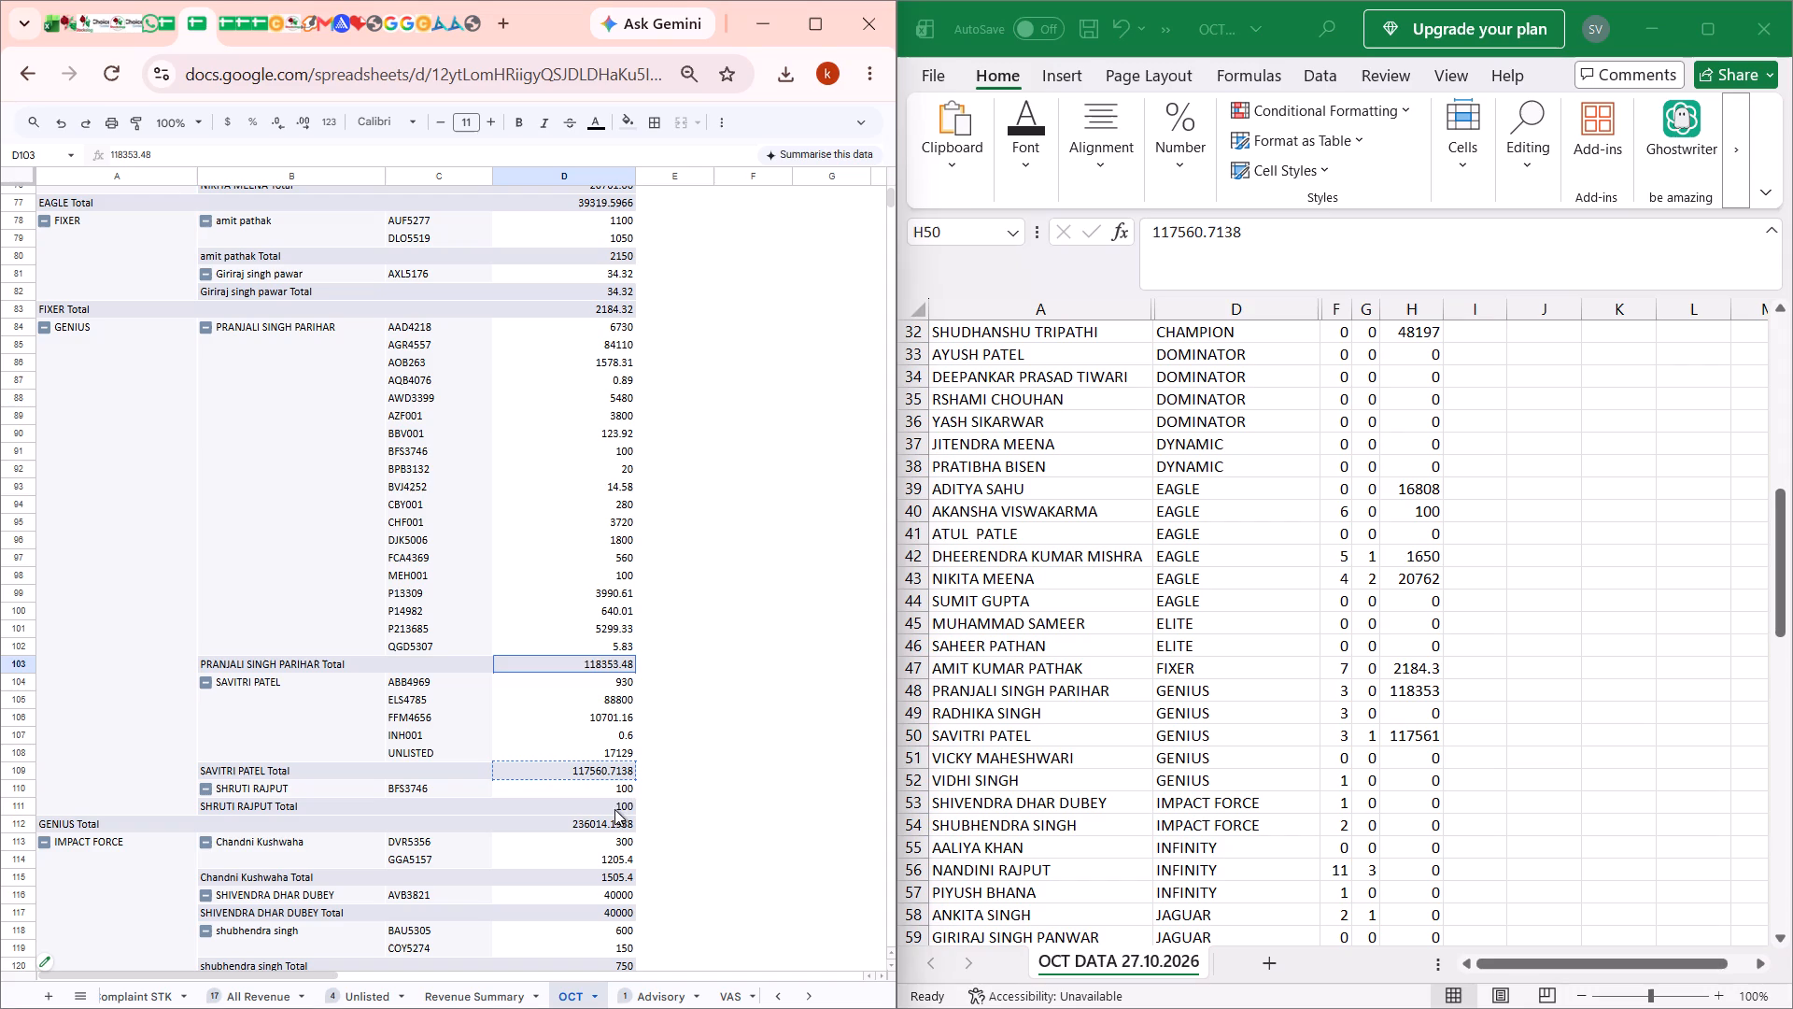
left_click(614, 809, "ctrl")
left_click(377, 80)
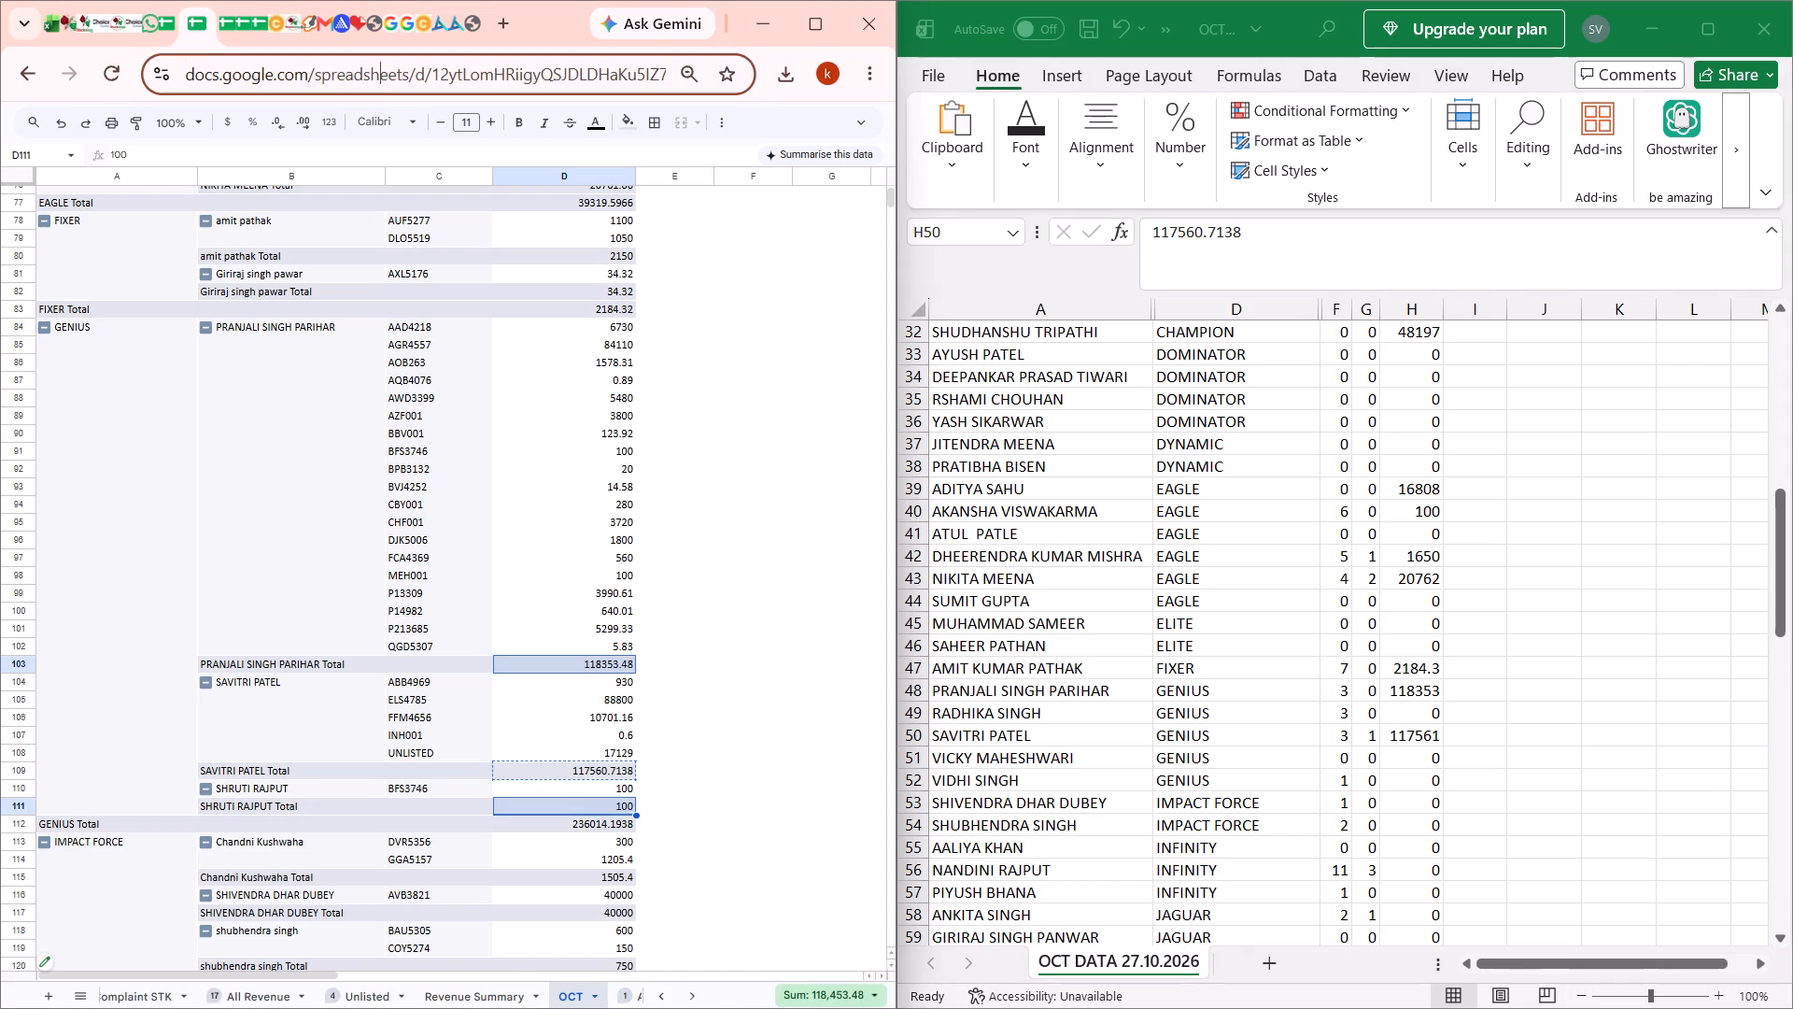
type("118")
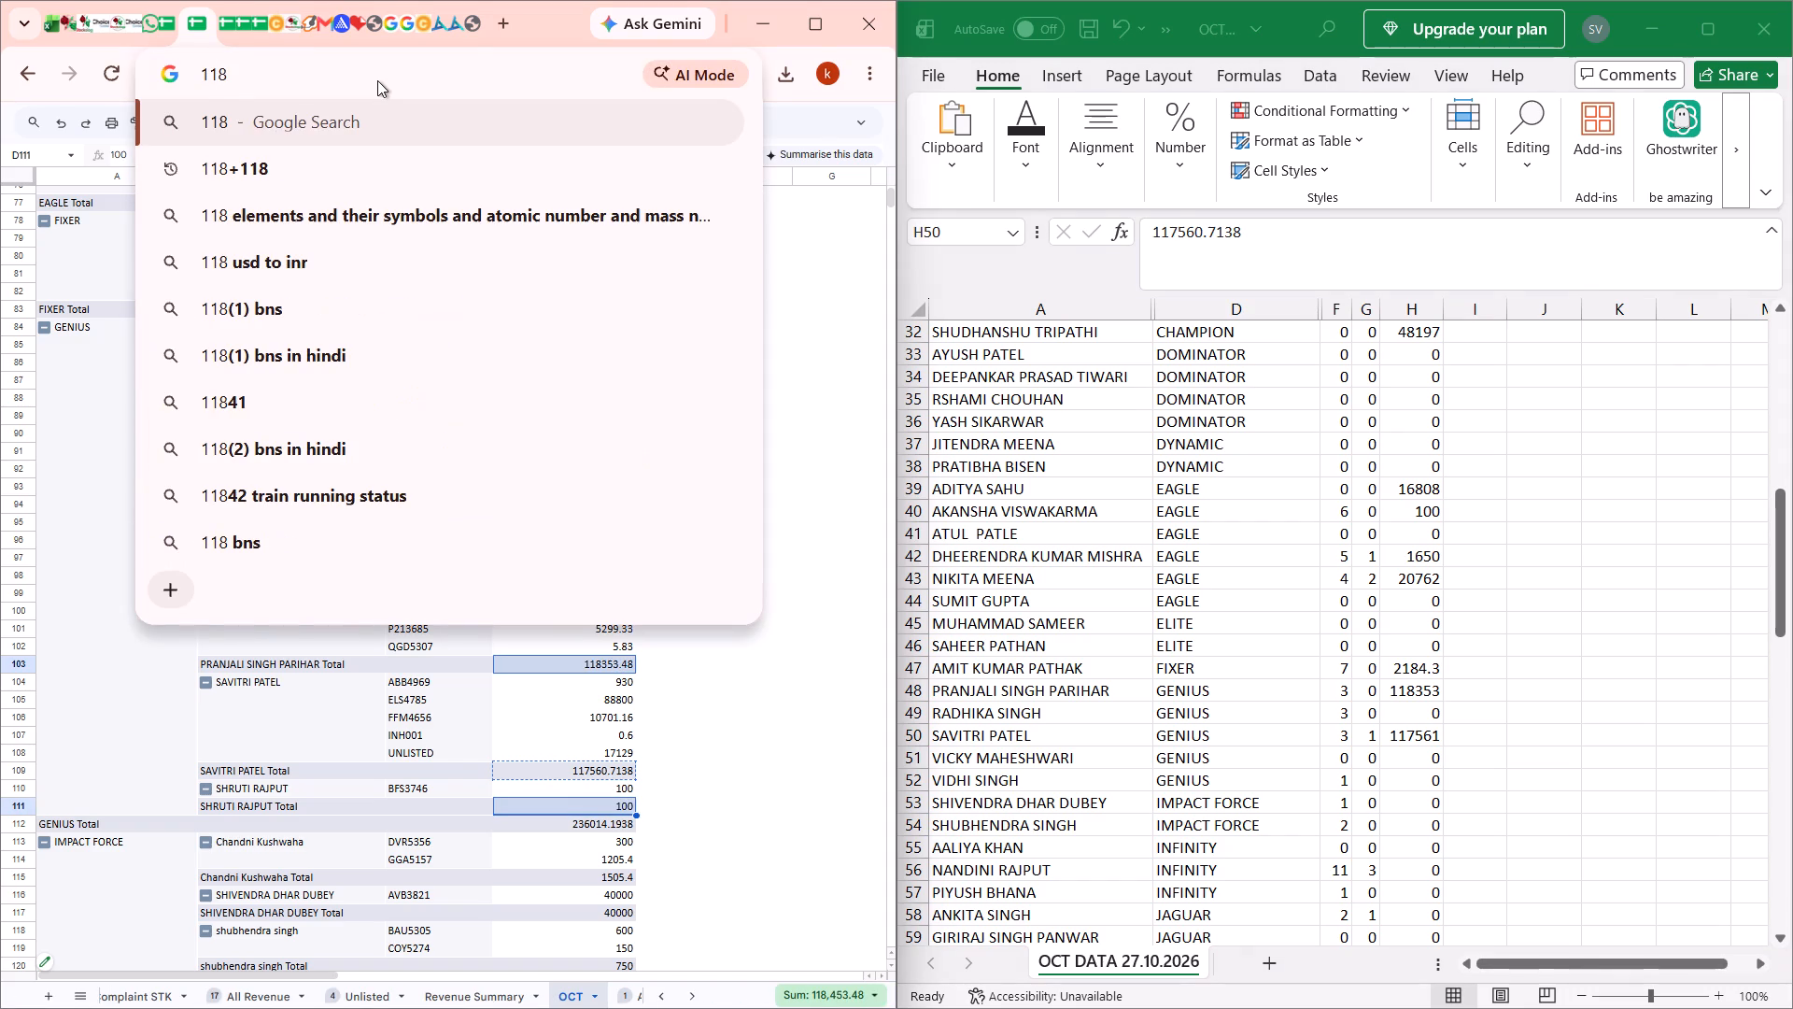
type("453.48")
key("ctrl+a")
key("ctrl+x")
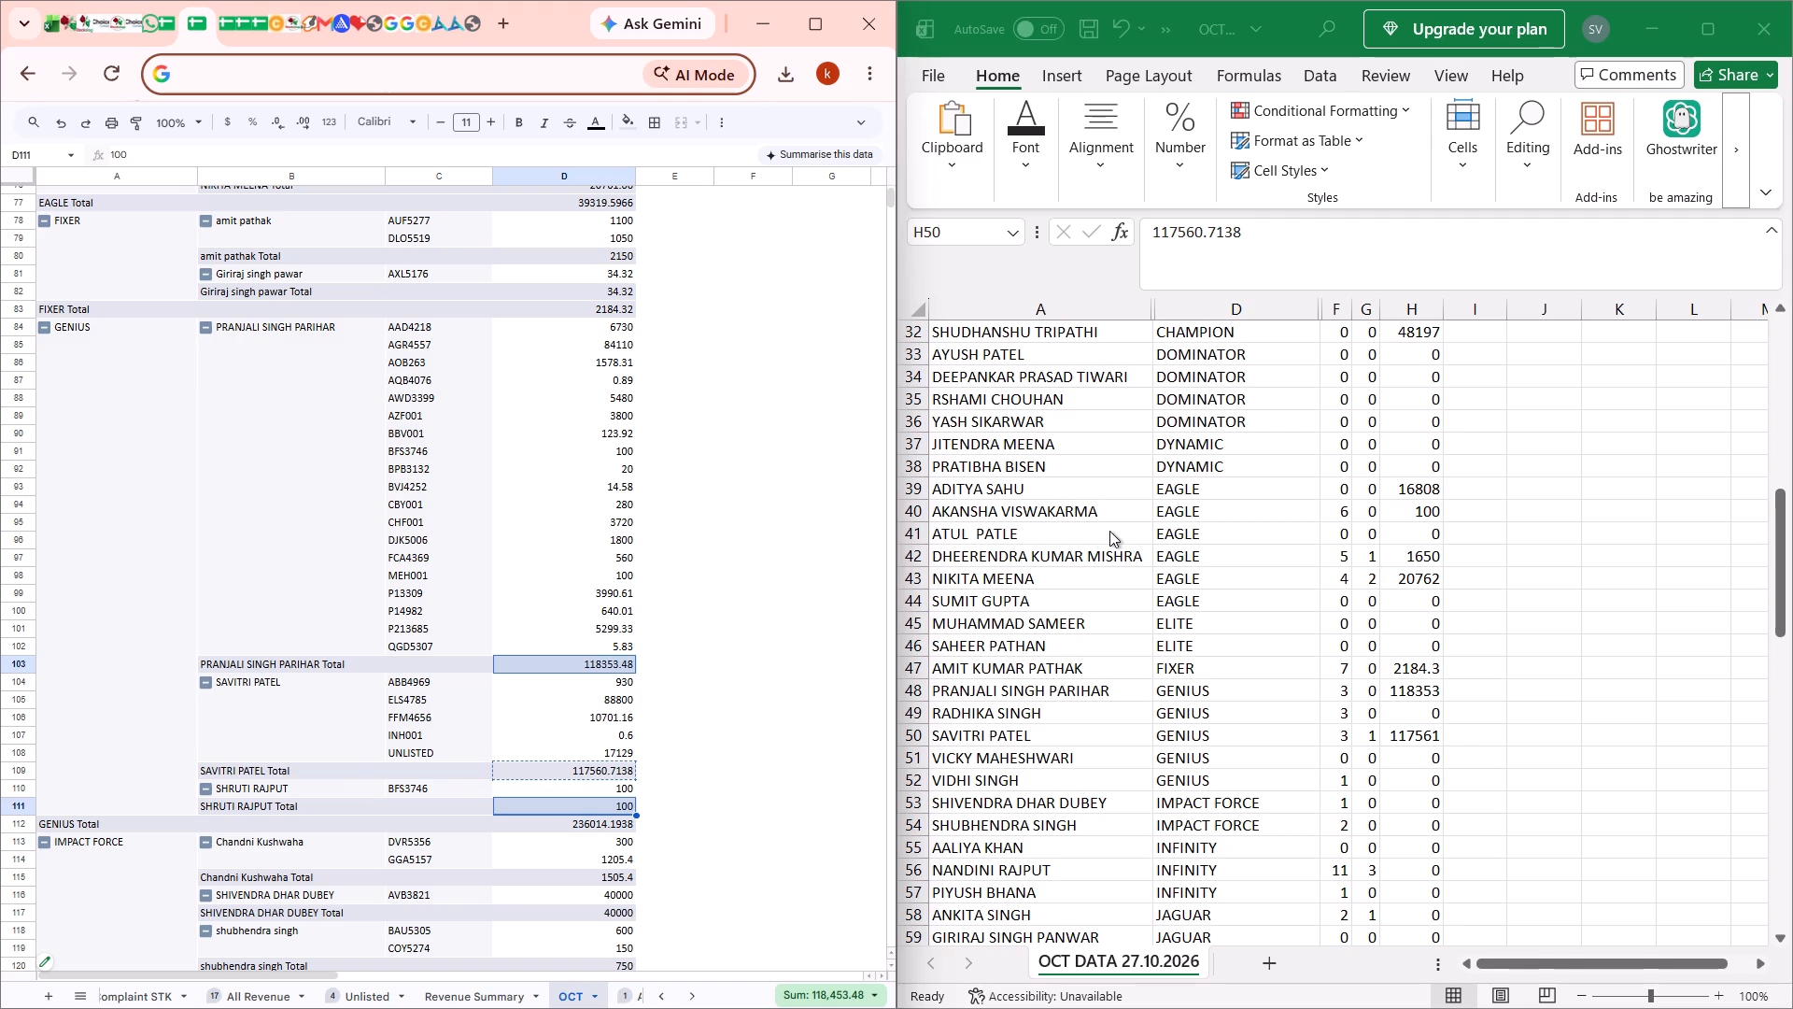
left_click(1352, 780)
left_click(1411, 699)
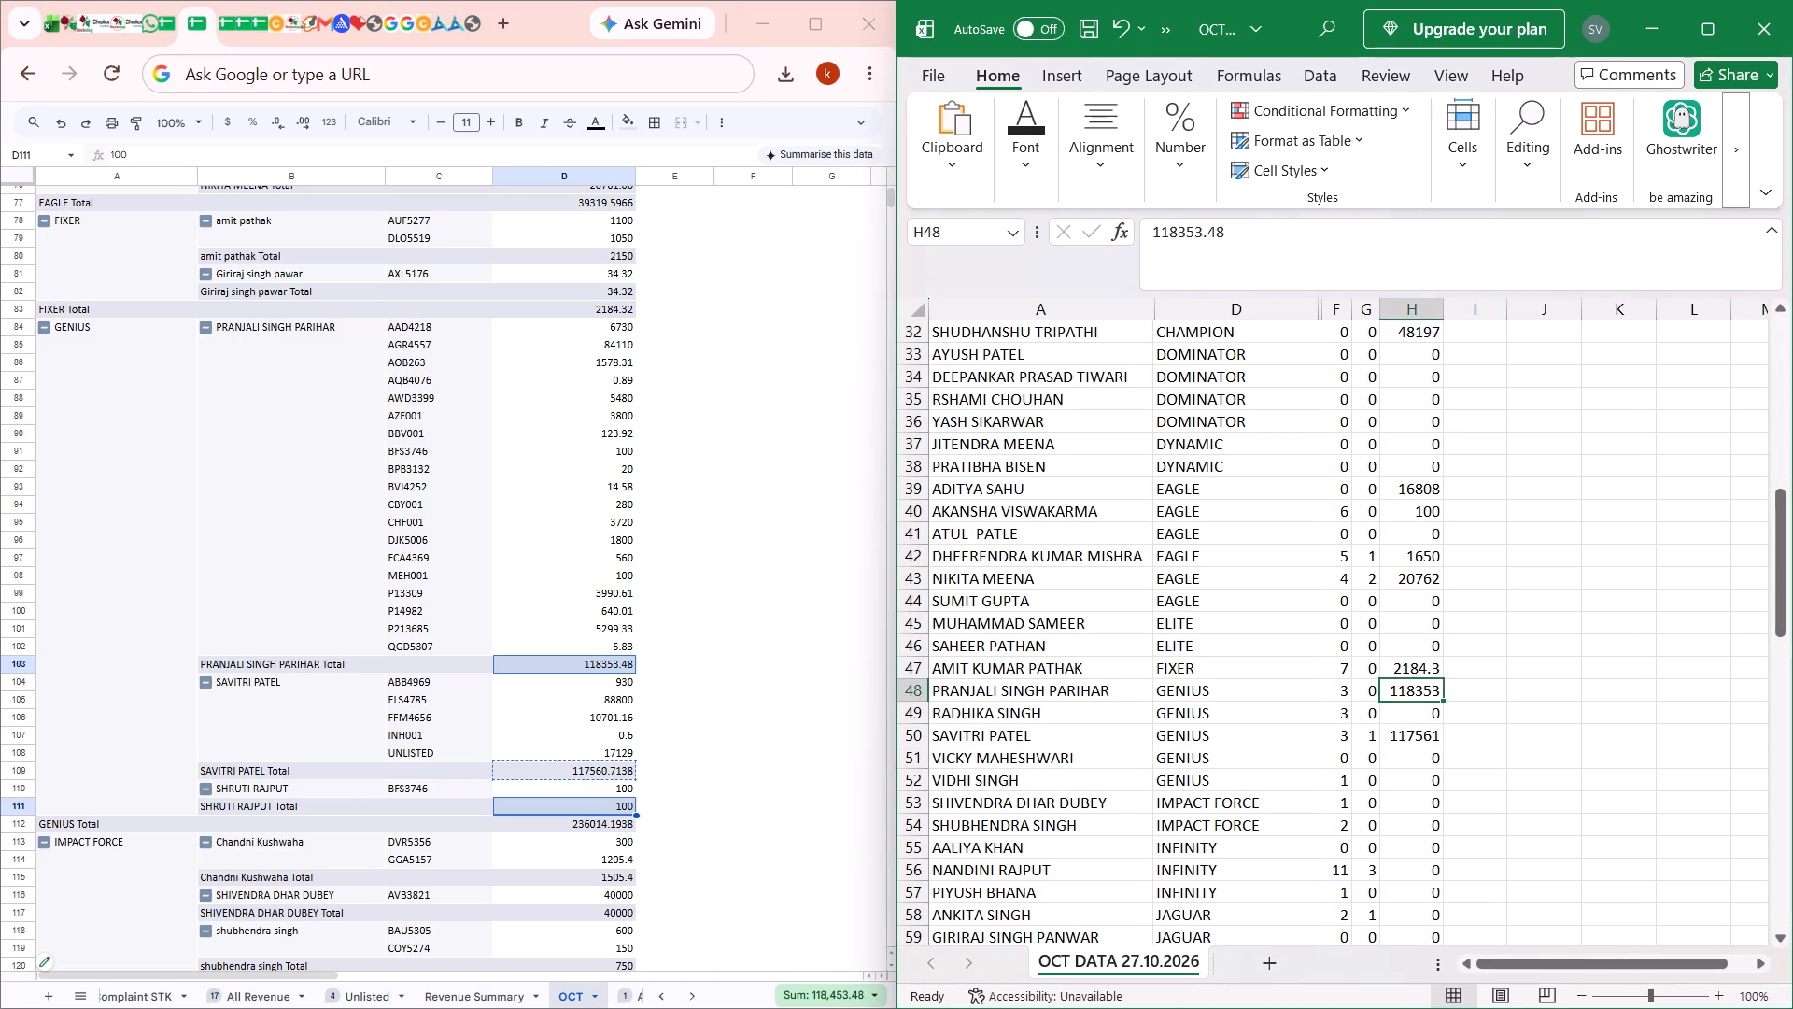
key("ctrl+v")
scroll(621, 792, "down", 1)
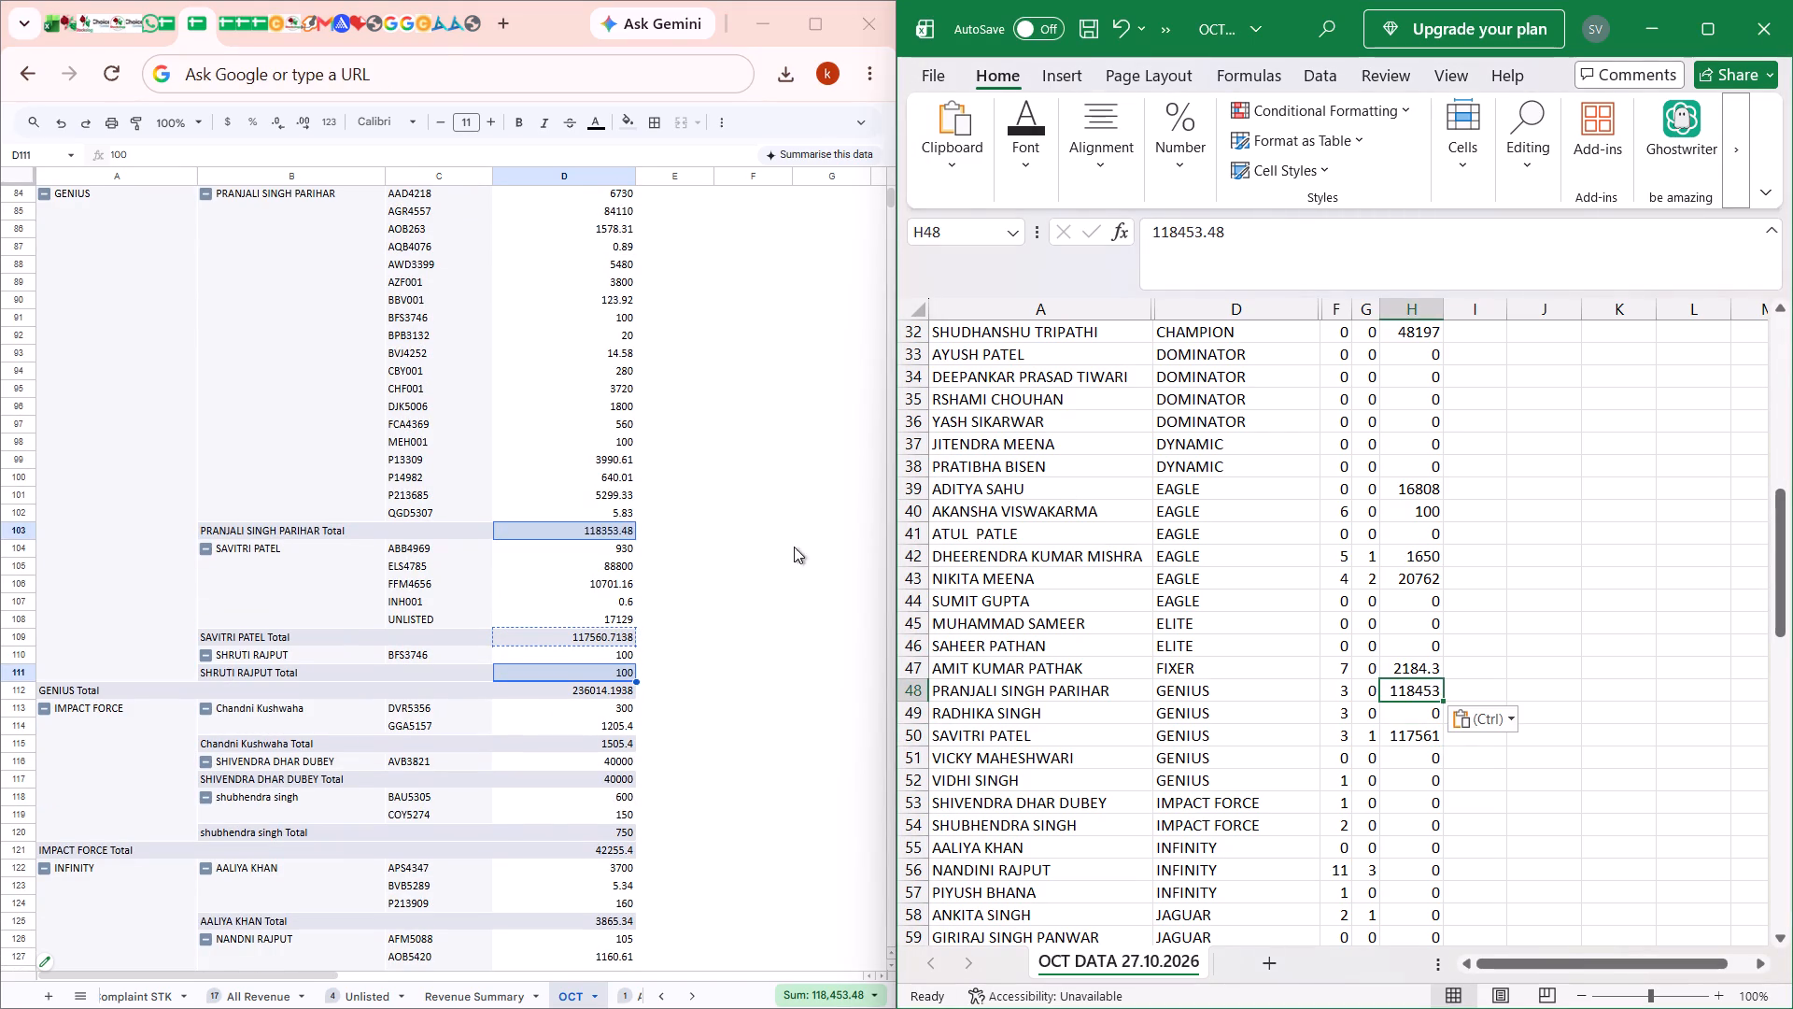
left_click(439, 69)
key("ctrl+v")
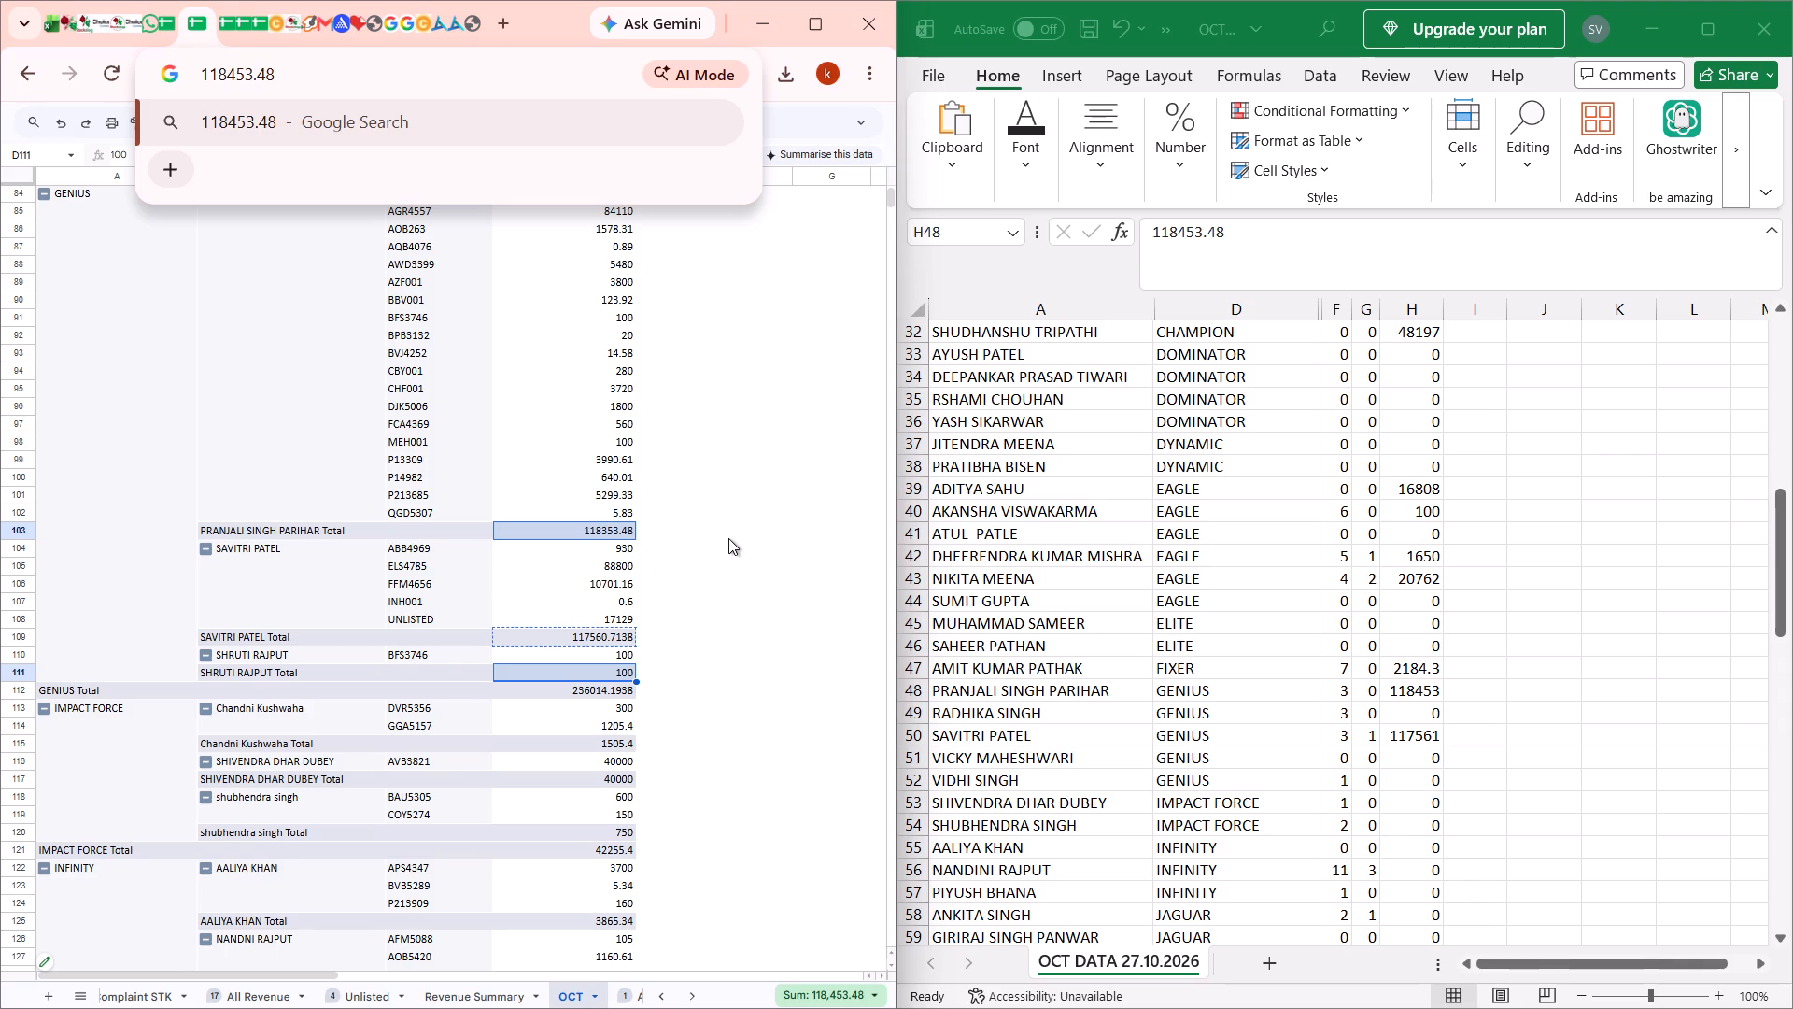
Combine the IMPACT FORCE totals in pivot rows 115 and 117, and enter the sum 41505.40 in Excel cell H53.
left_click(1323, 839)
left_click(1401, 796)
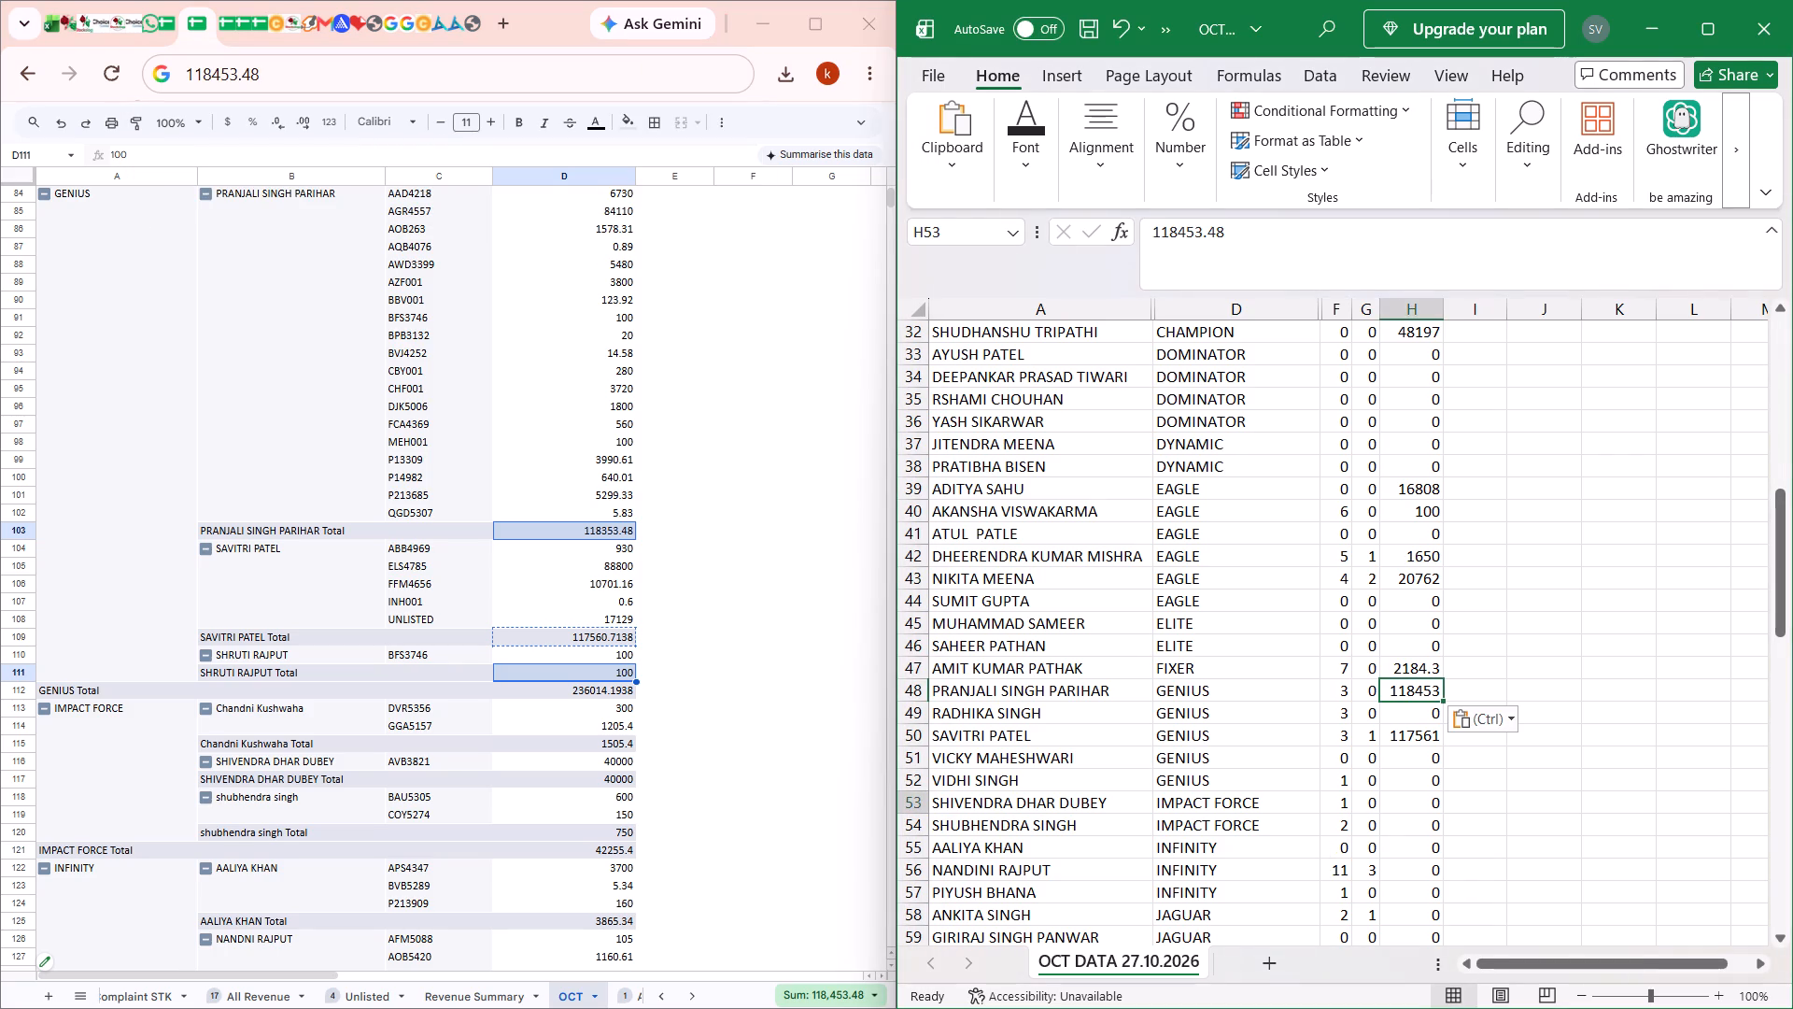
scroll(511, 800, "down", 1)
left_click(605, 703)
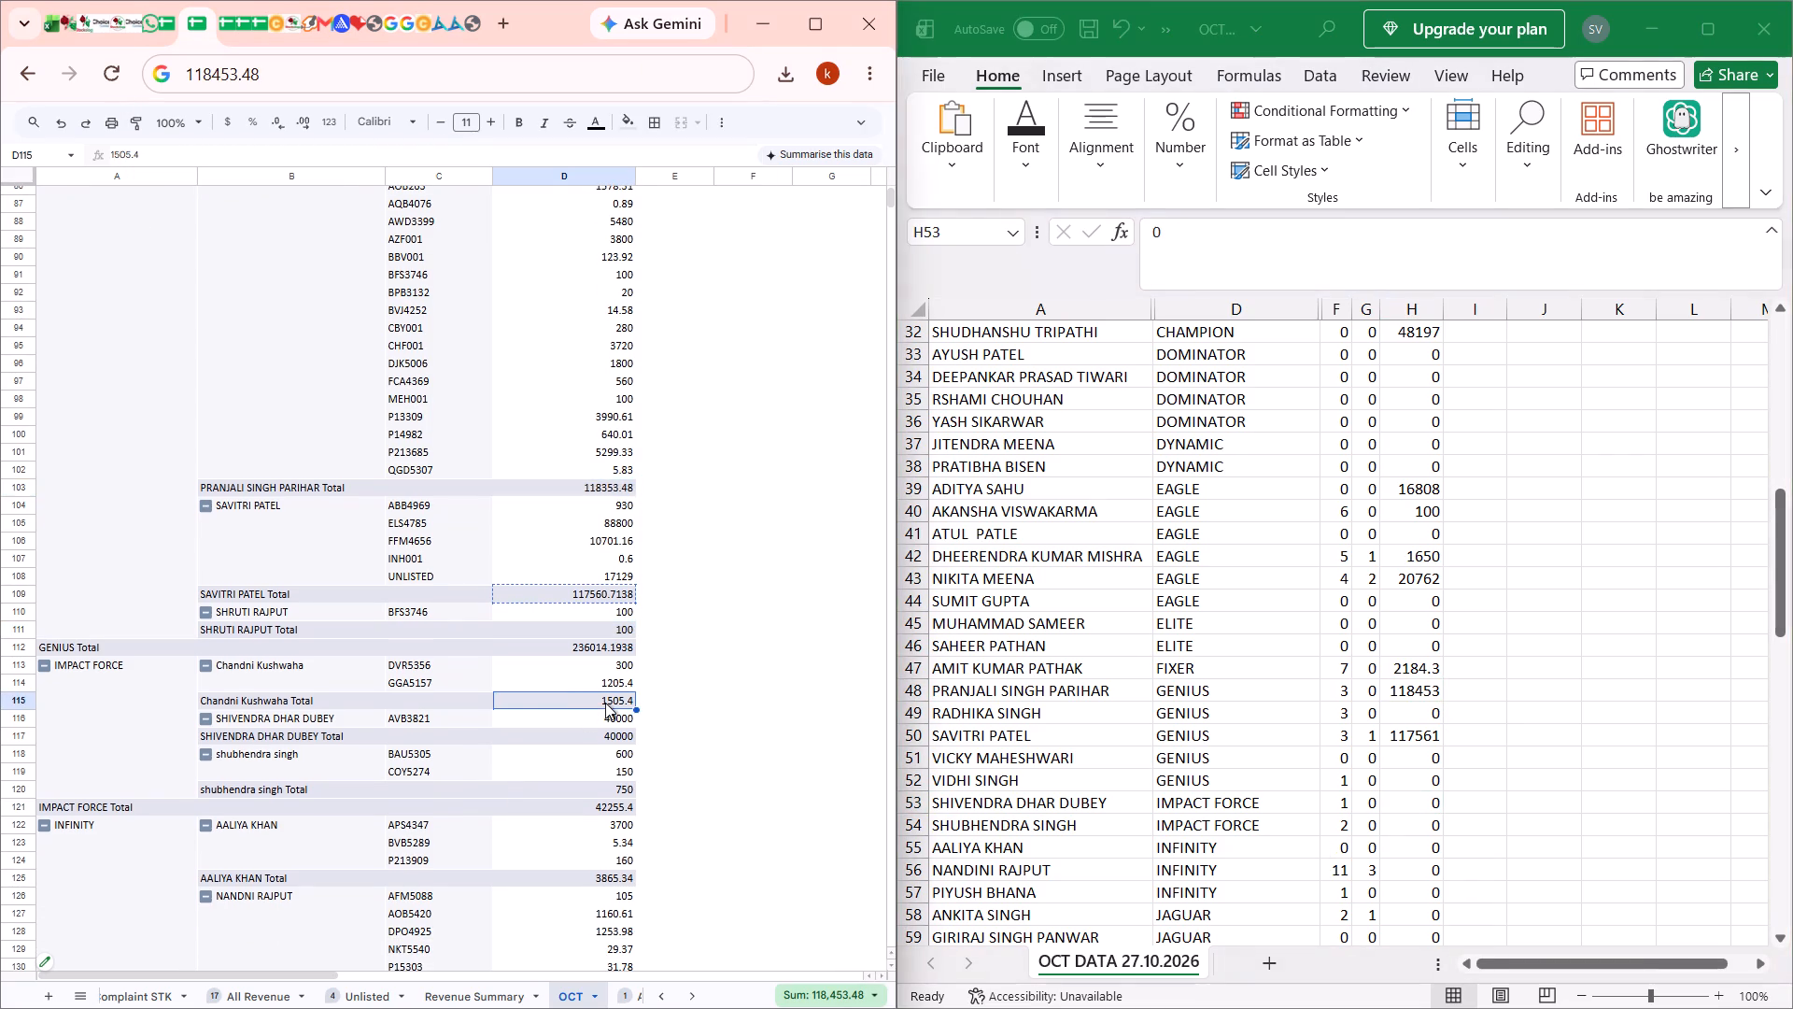
key("ctrl+c")
left_click(1235, 836)
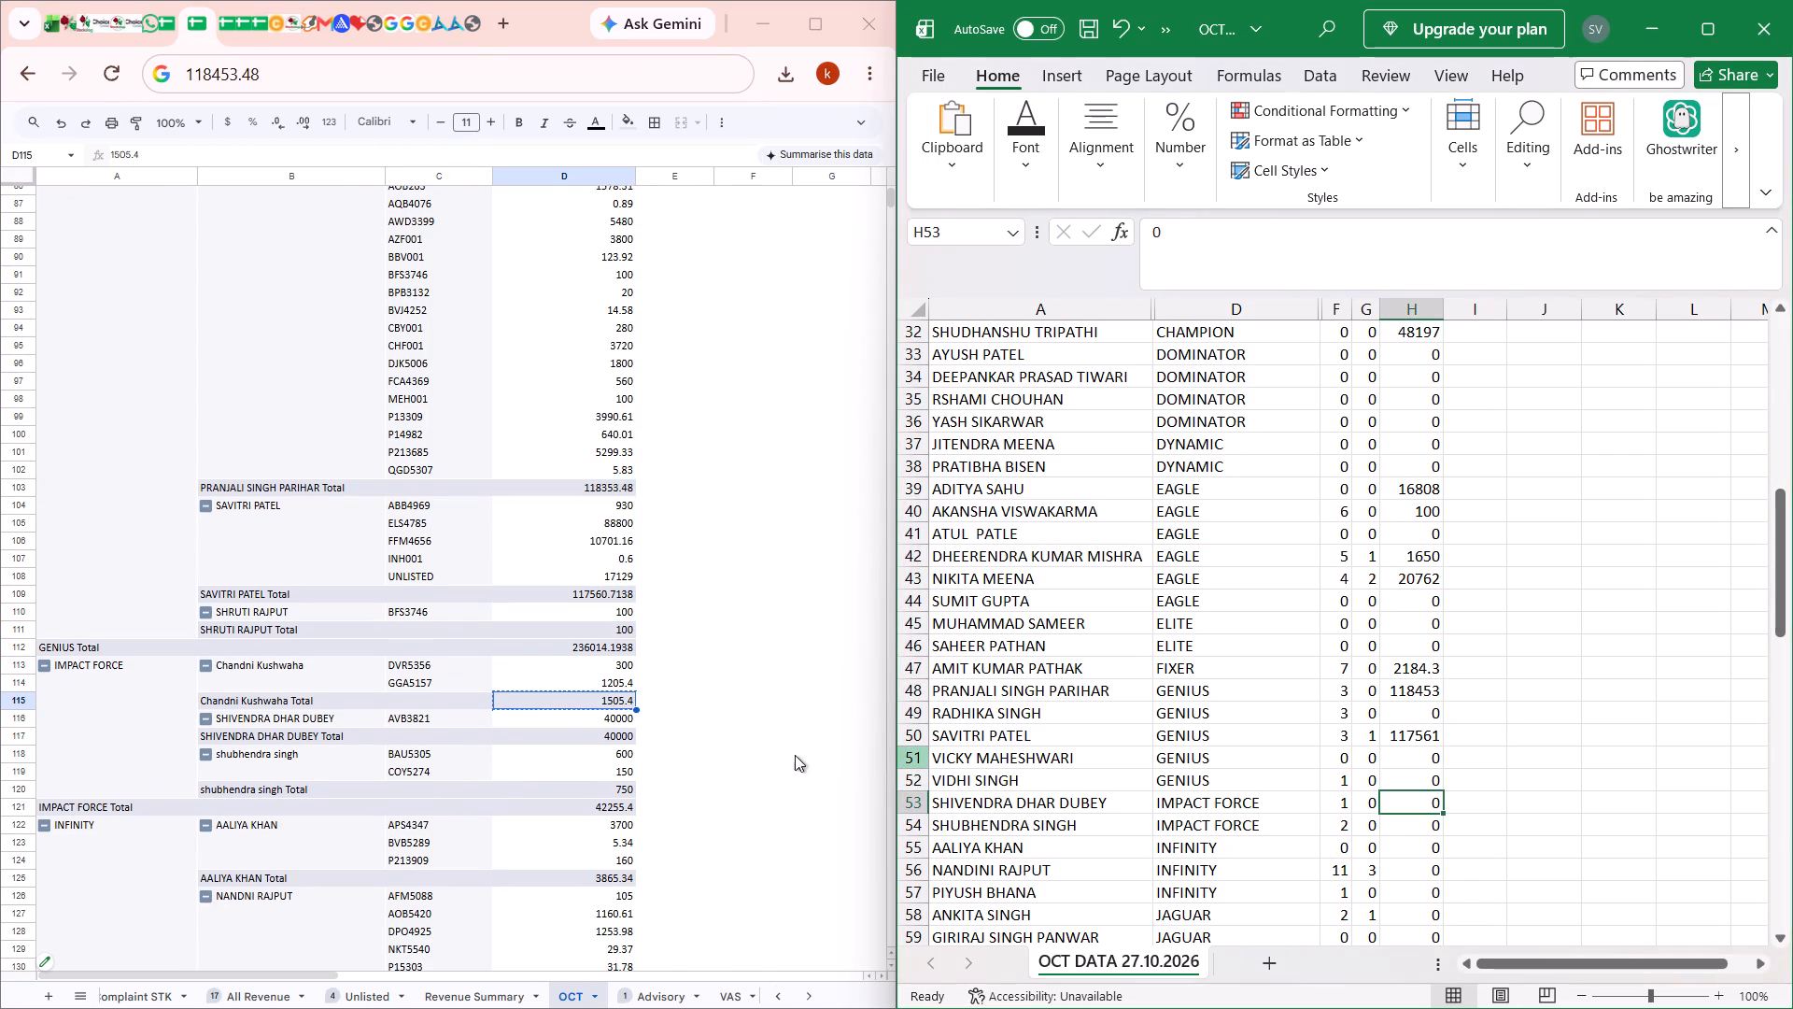
left_click(609, 735, "ctrl")
left_click(327, 70)
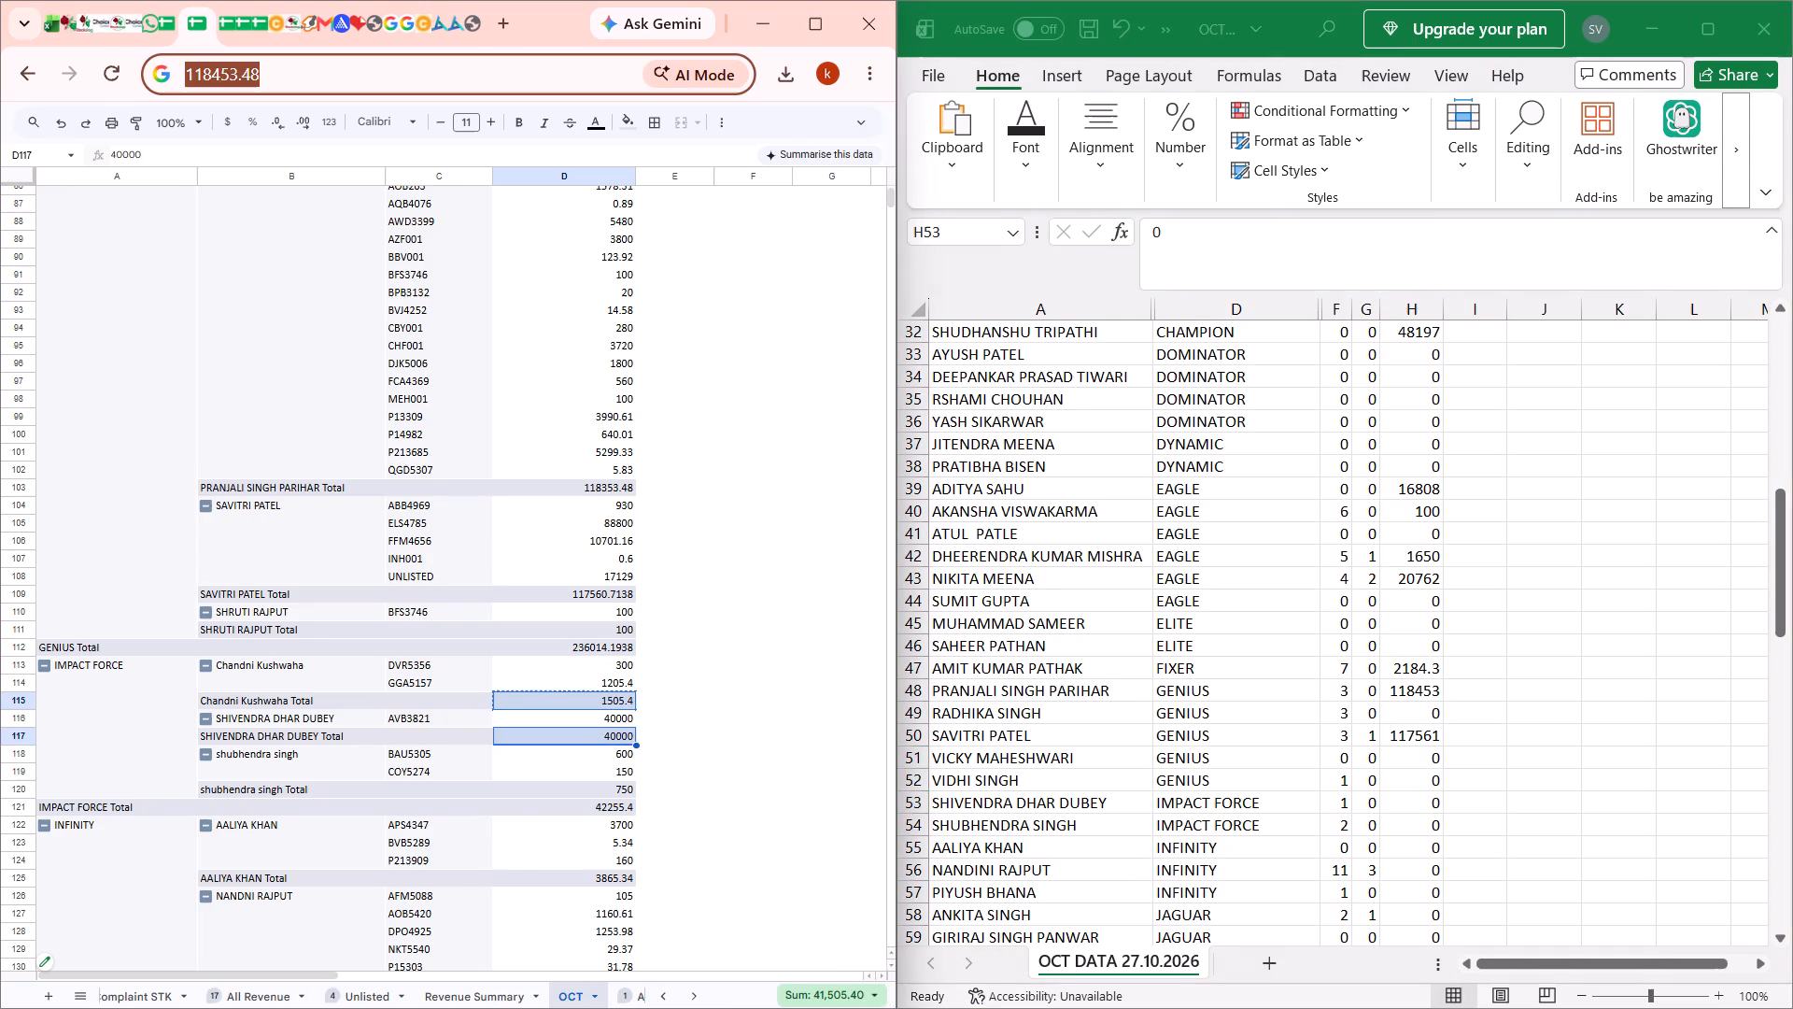
type("41")
type("52")
key("BackSpace")
type("05")
type(".40")
key("ctrl+a")
key("ctrl+c")
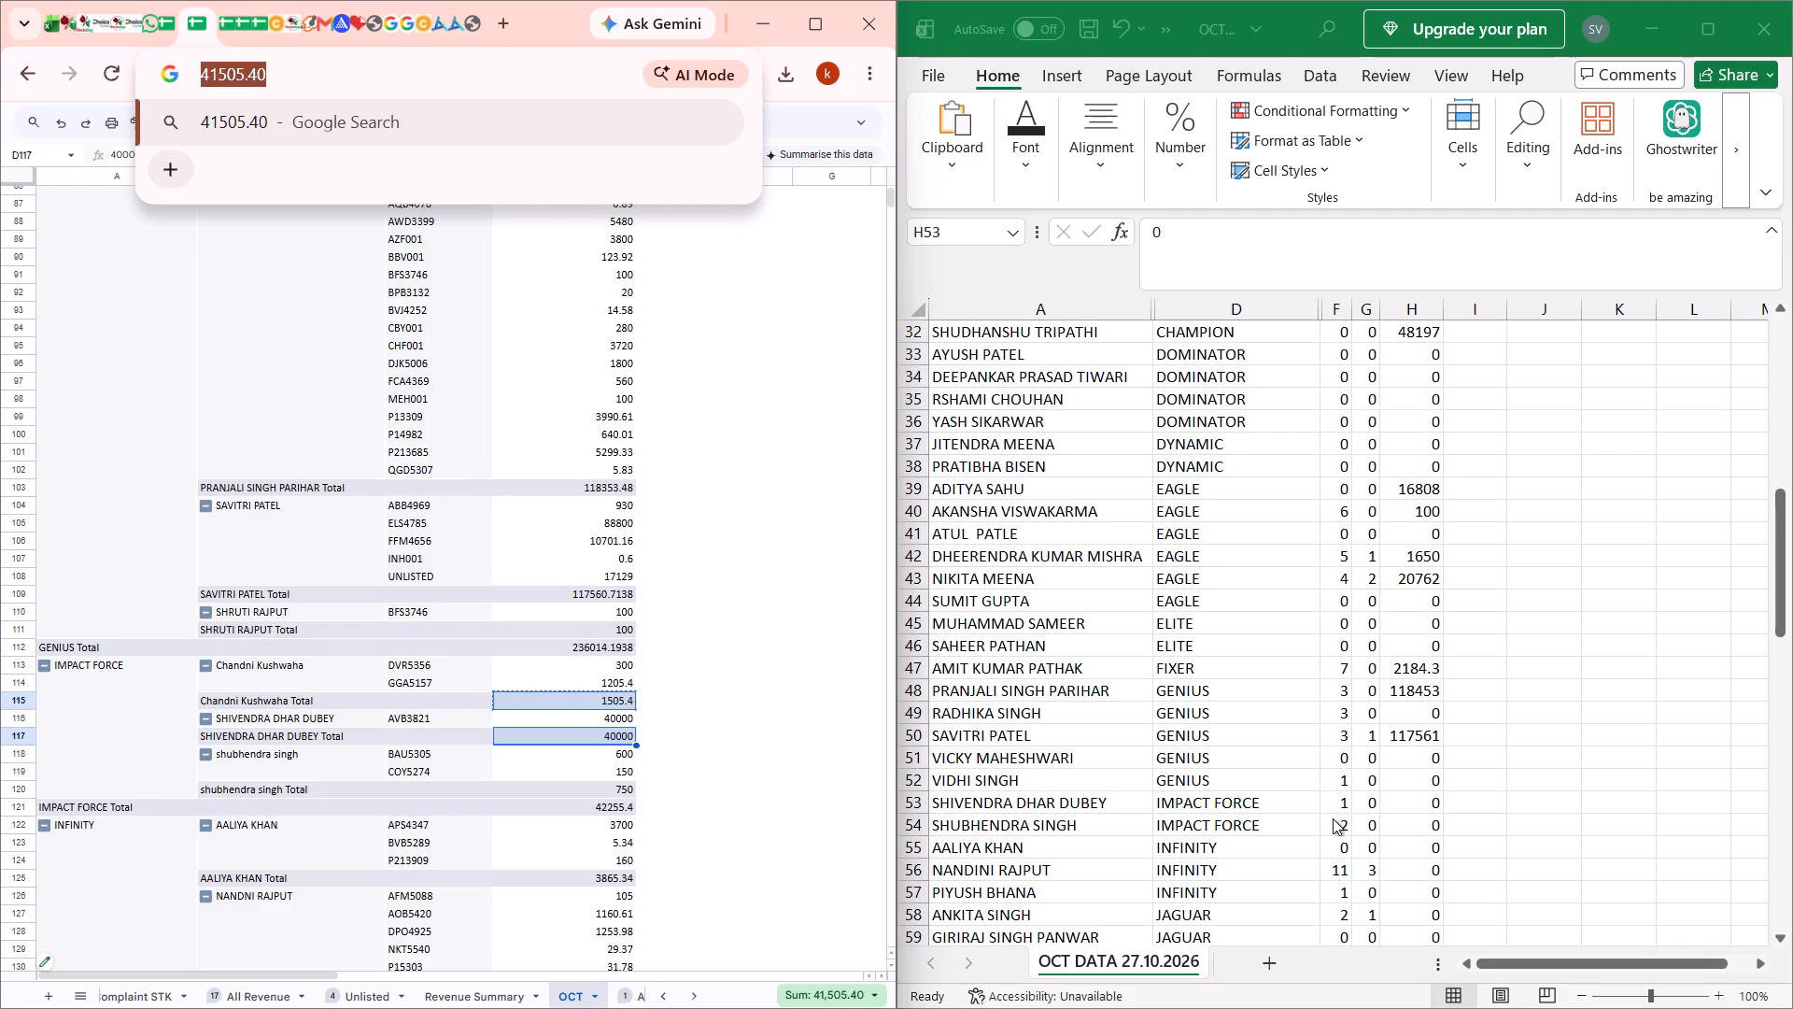
left_click(1333, 818)
key("ctrl+v")
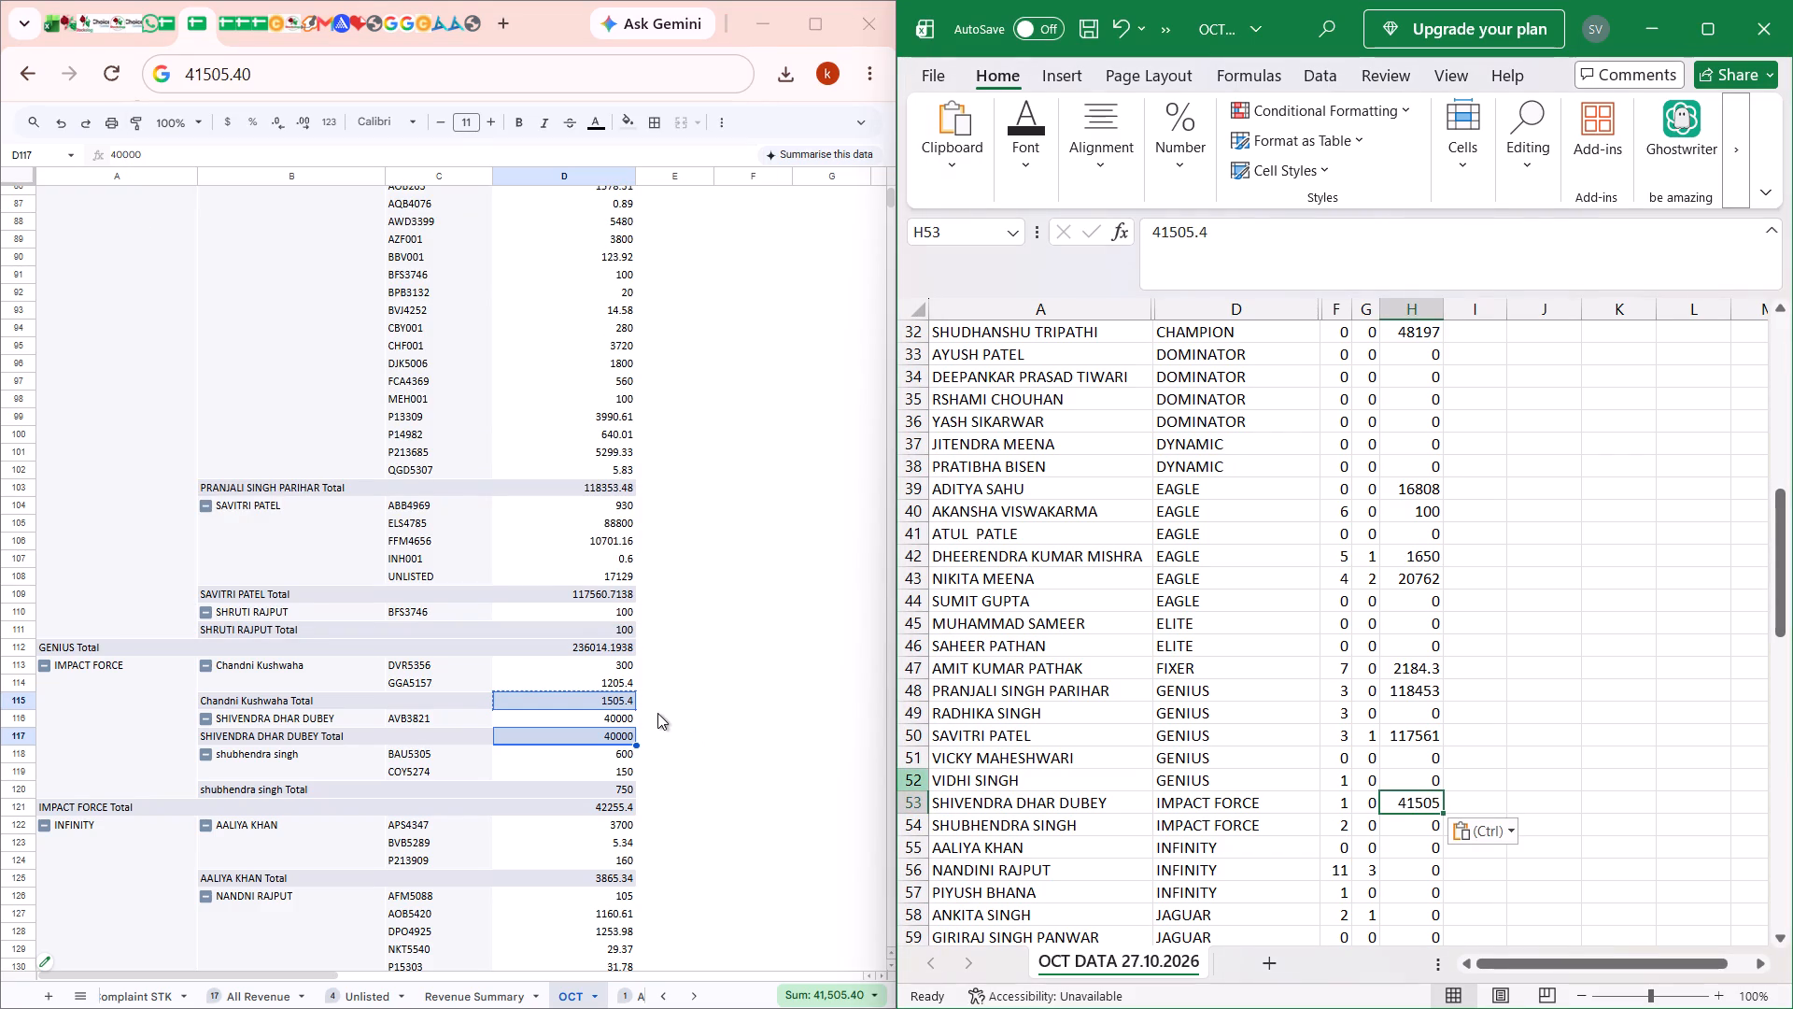
Copy the last IMPACT FORCE agent's total of 750 from pivot row 120 into Excel cell H54.
left_click(614, 791)
key("ctrl+c")
left_click(1292, 845)
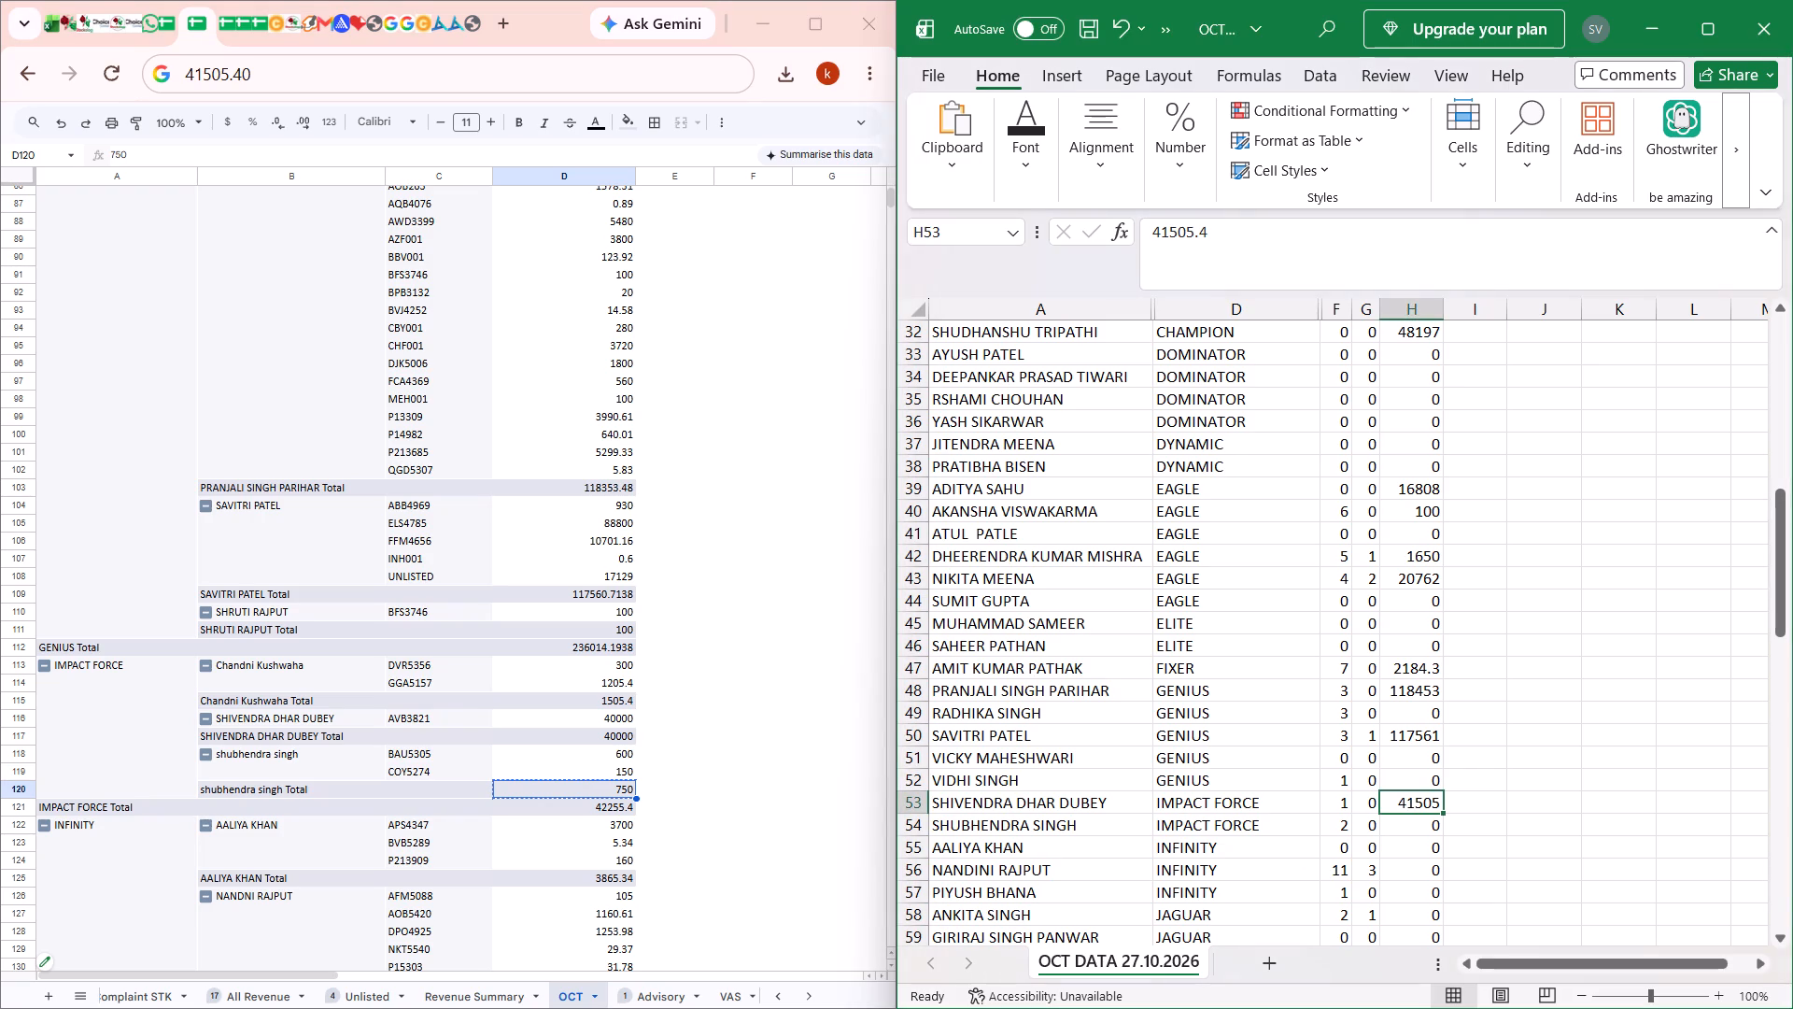
left_click(1393, 825)
key("ctrl+v")
Copy the first INFINITY agent's total of 3865.34 from pivot row 125 into Excel cell H55.
scroll(712, 782, "down", 1)
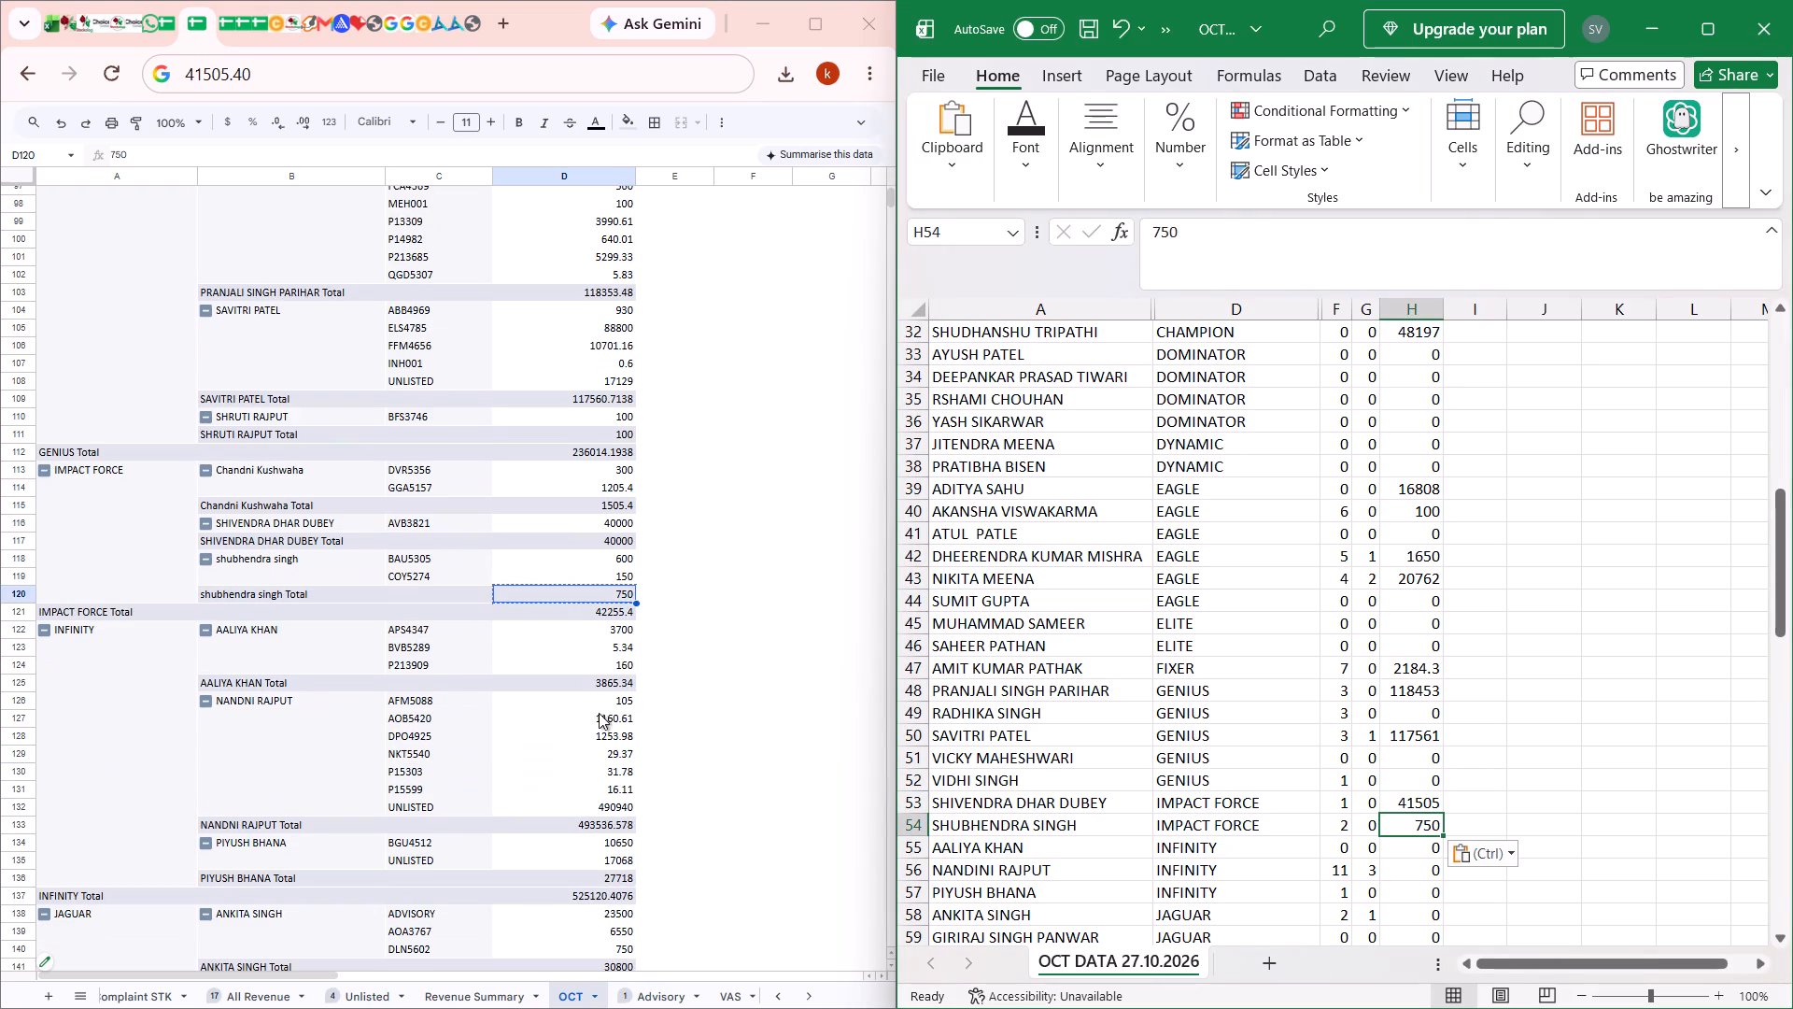
left_click(582, 669)
key("ctrl+c")
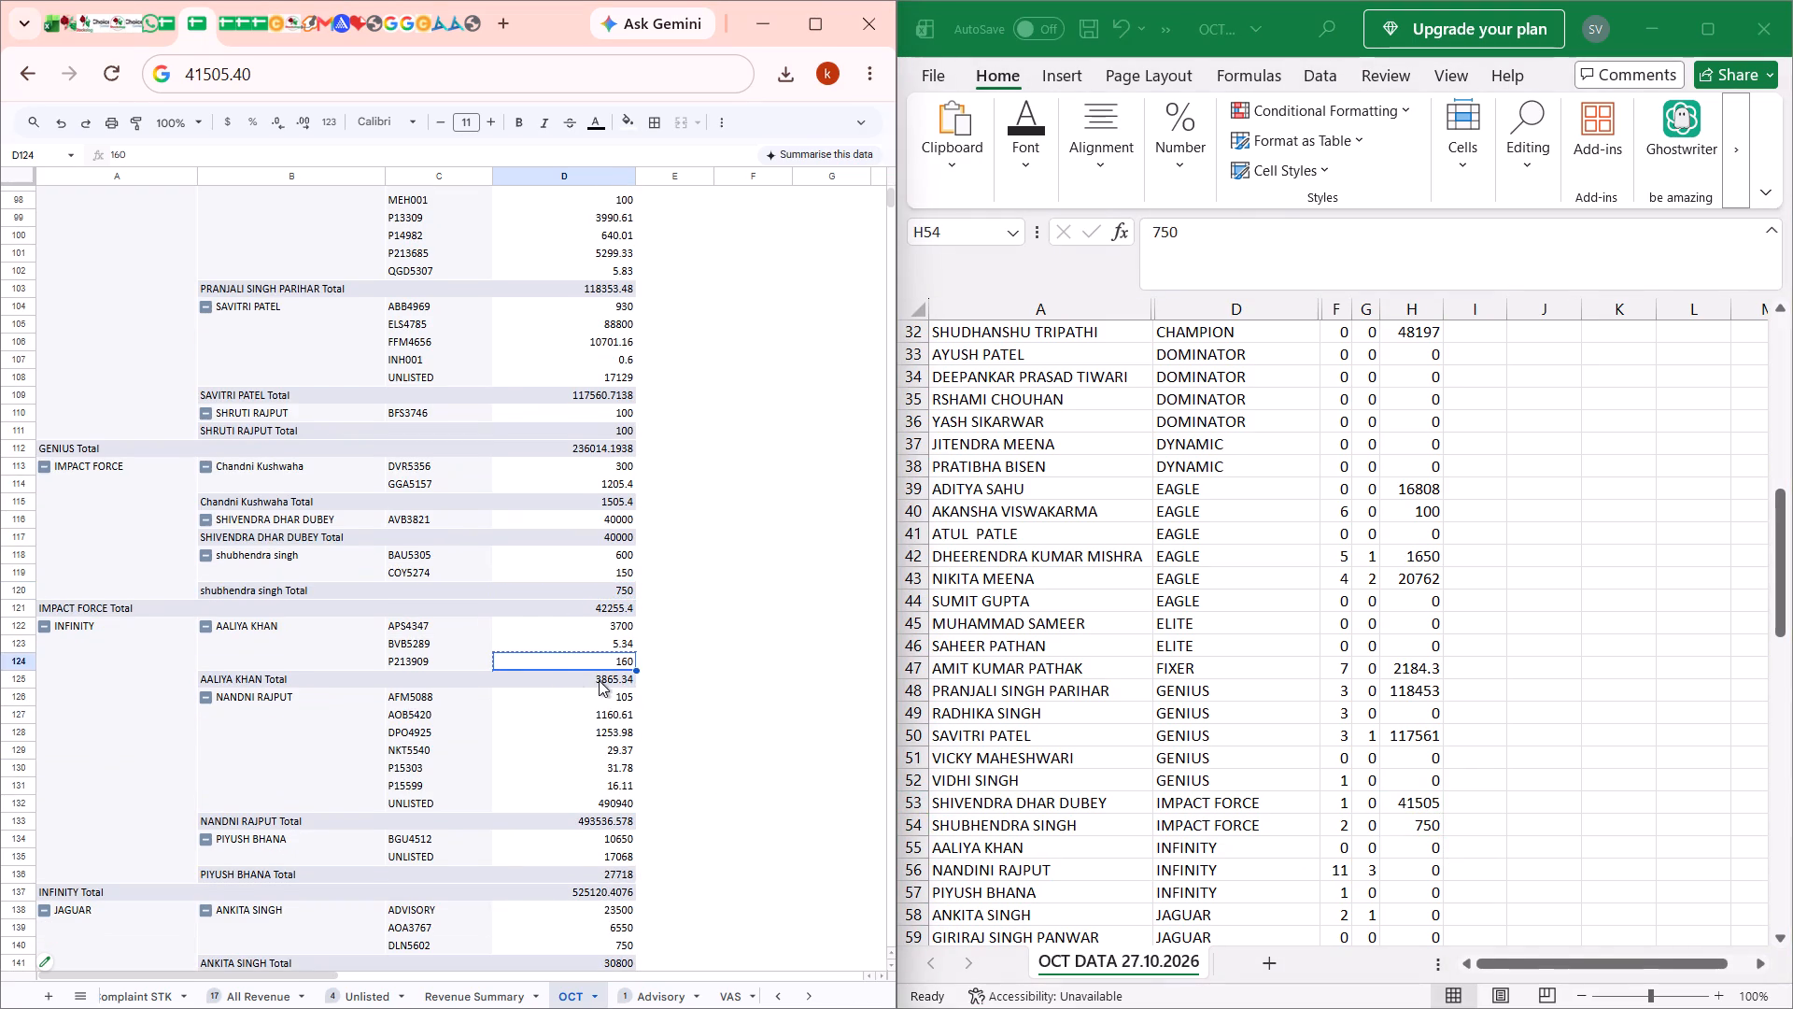
left_click(599, 680)
key("ctrl+c")
left_click(1111, 718)
scroll(1111, 718, "down", 1)
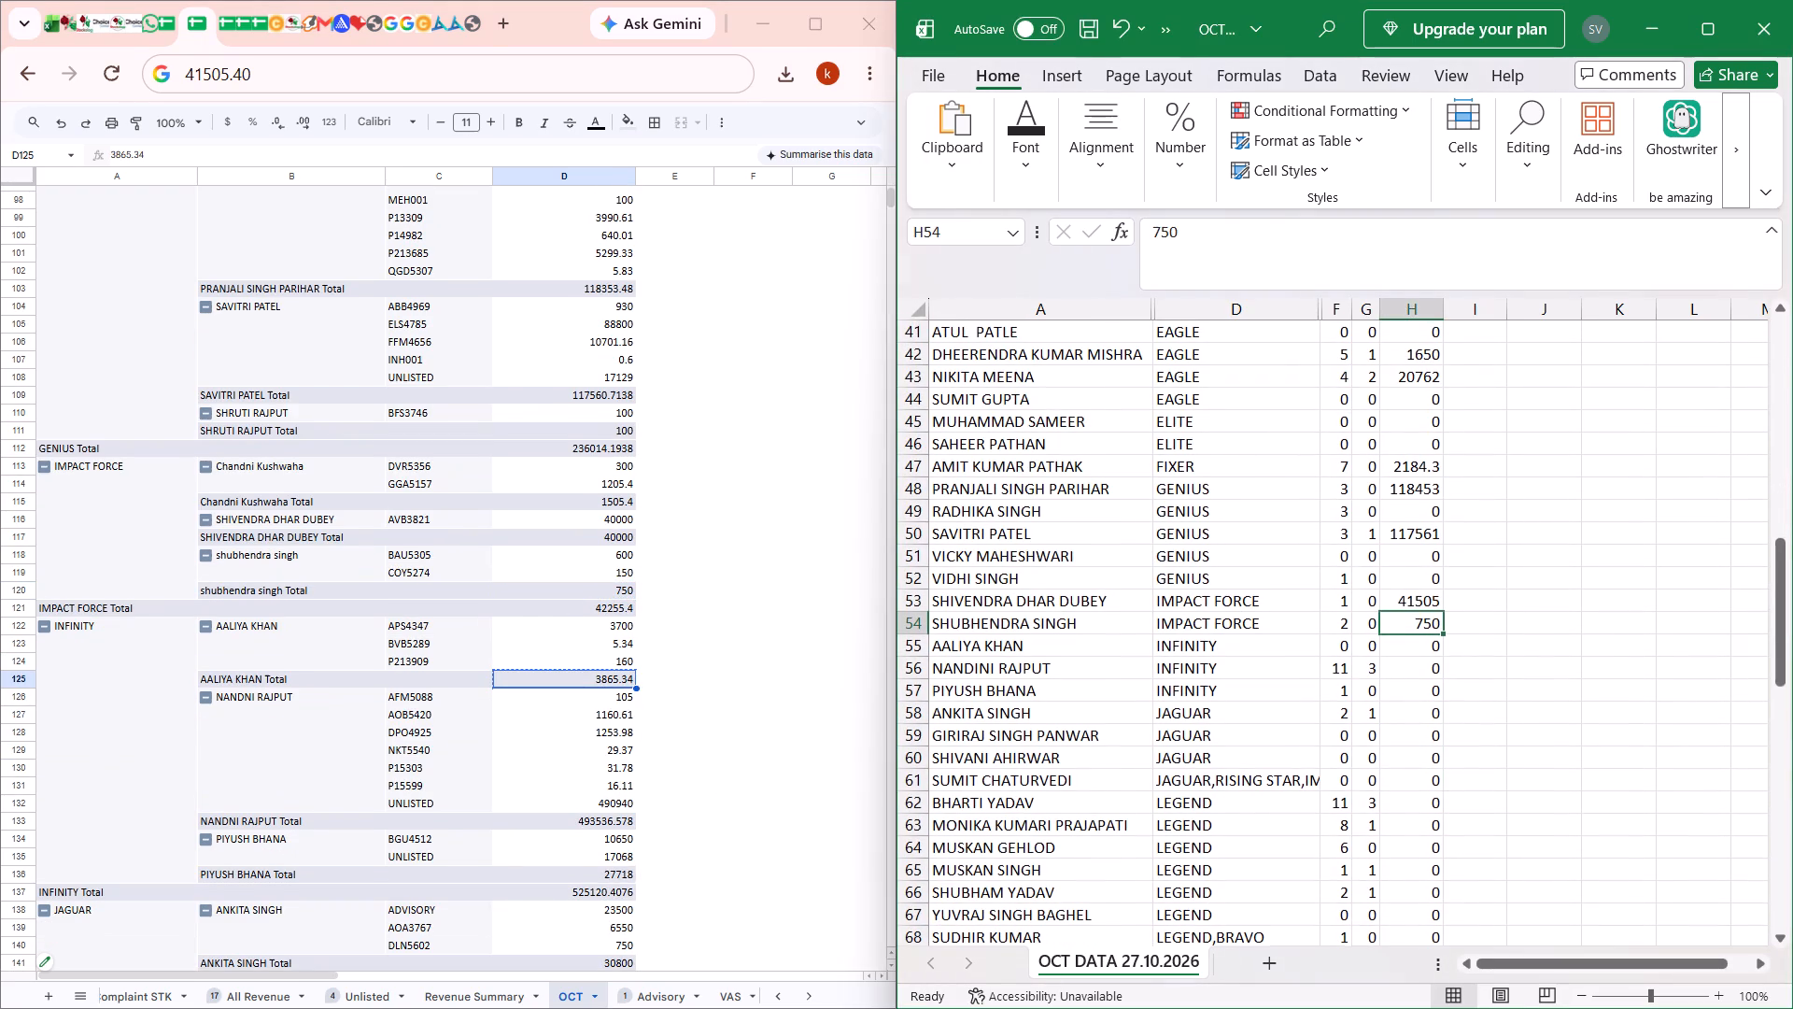
left_click(1266, 656)
left_click(1423, 647)
key("ctrl+v")
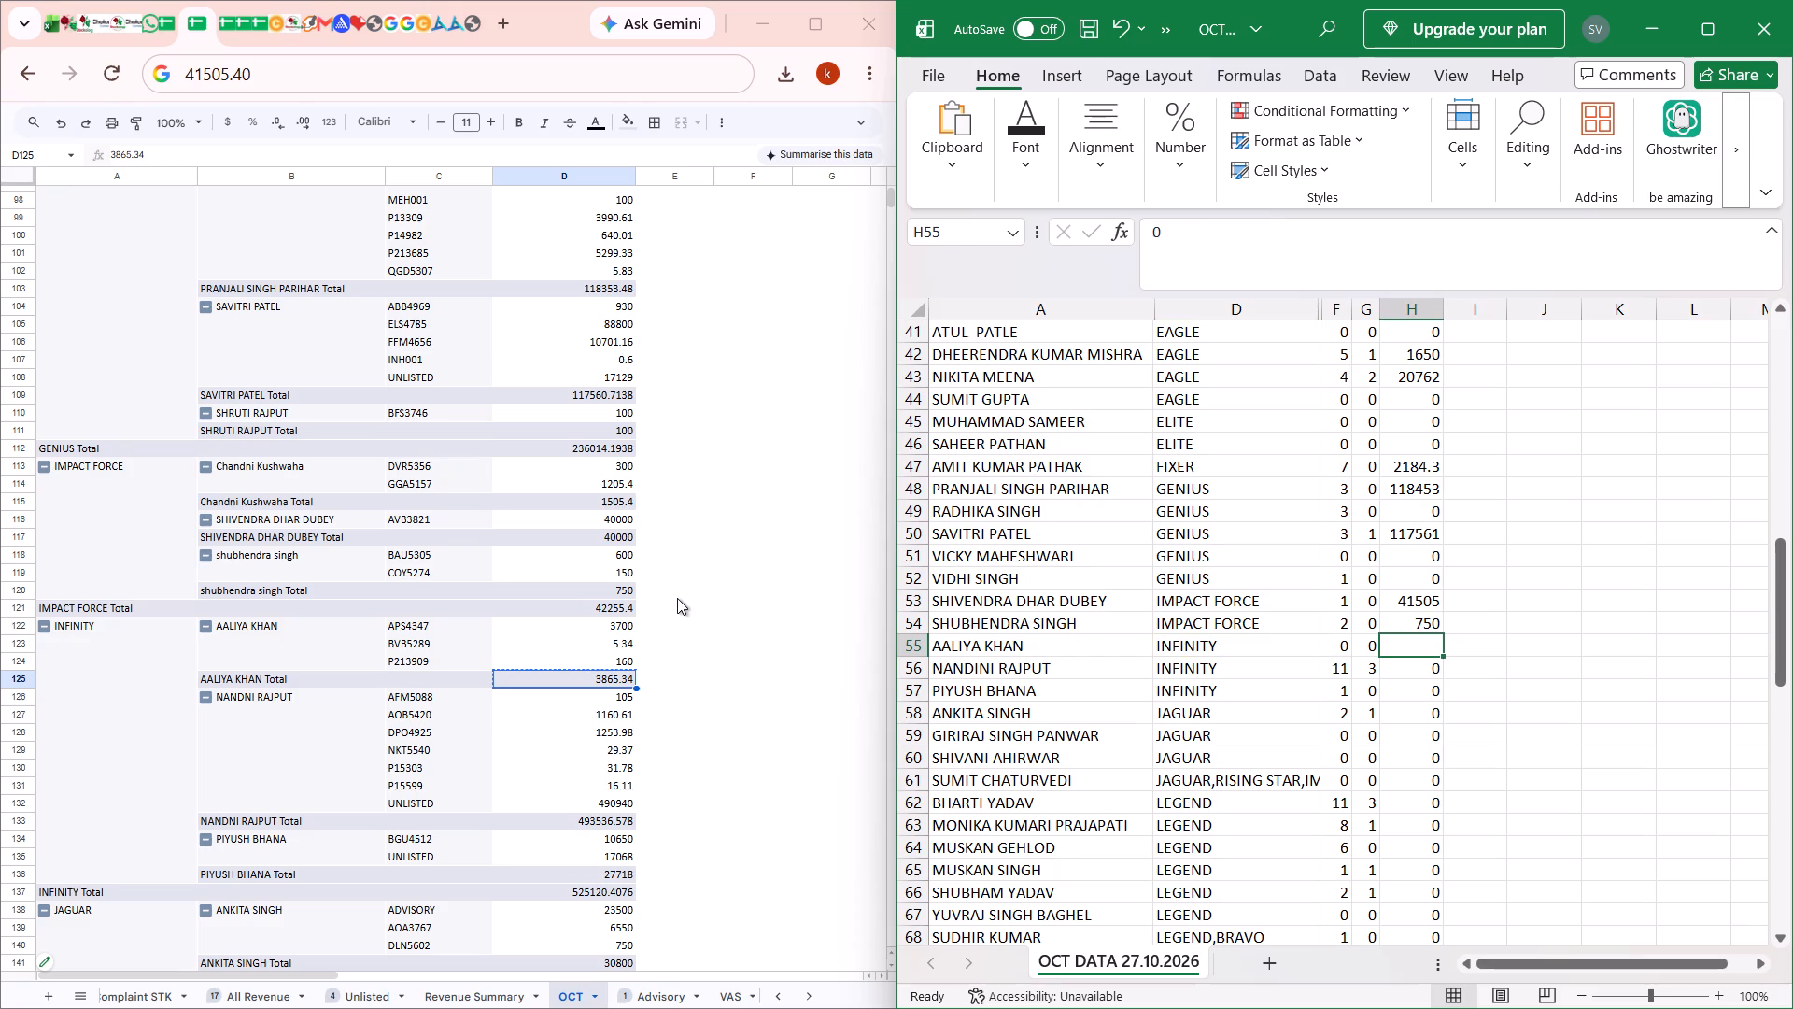
Copy the second INFINITY agent's total of 493536.578 from pivot row 133 into Excel cell H56.
left_click(614, 828)
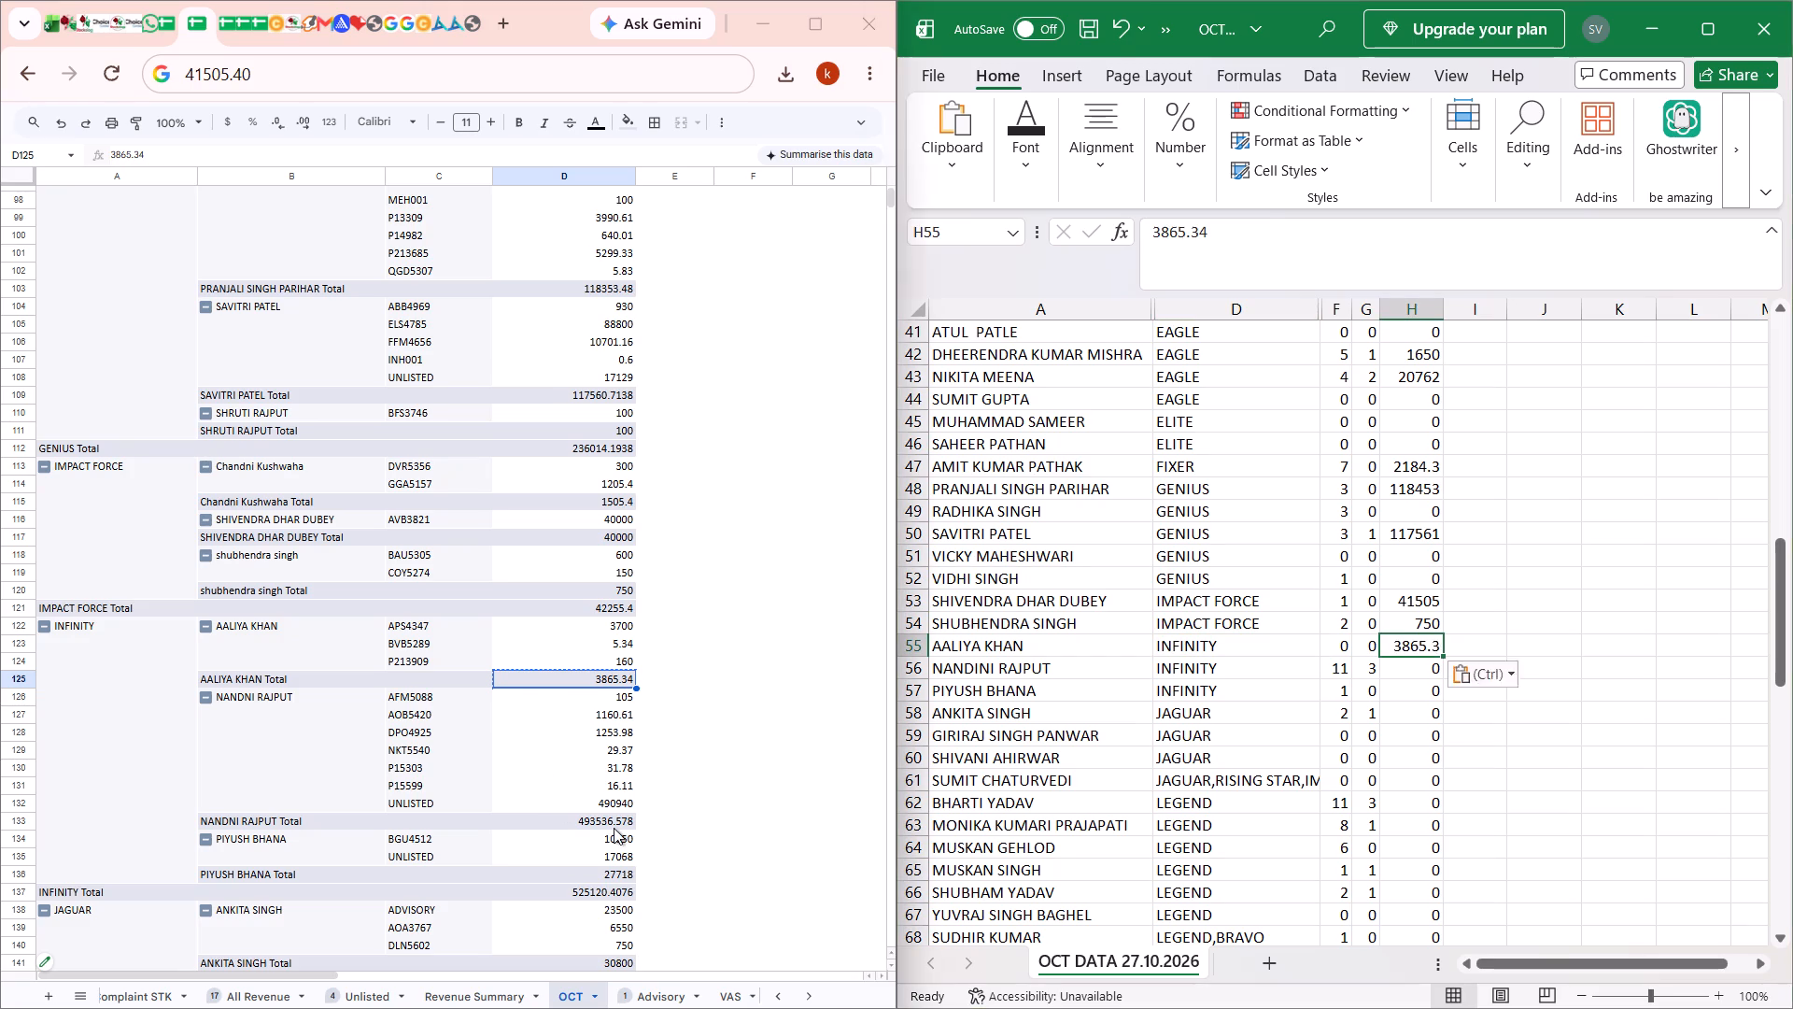
key("ctrl+c")
left_click(1179, 761)
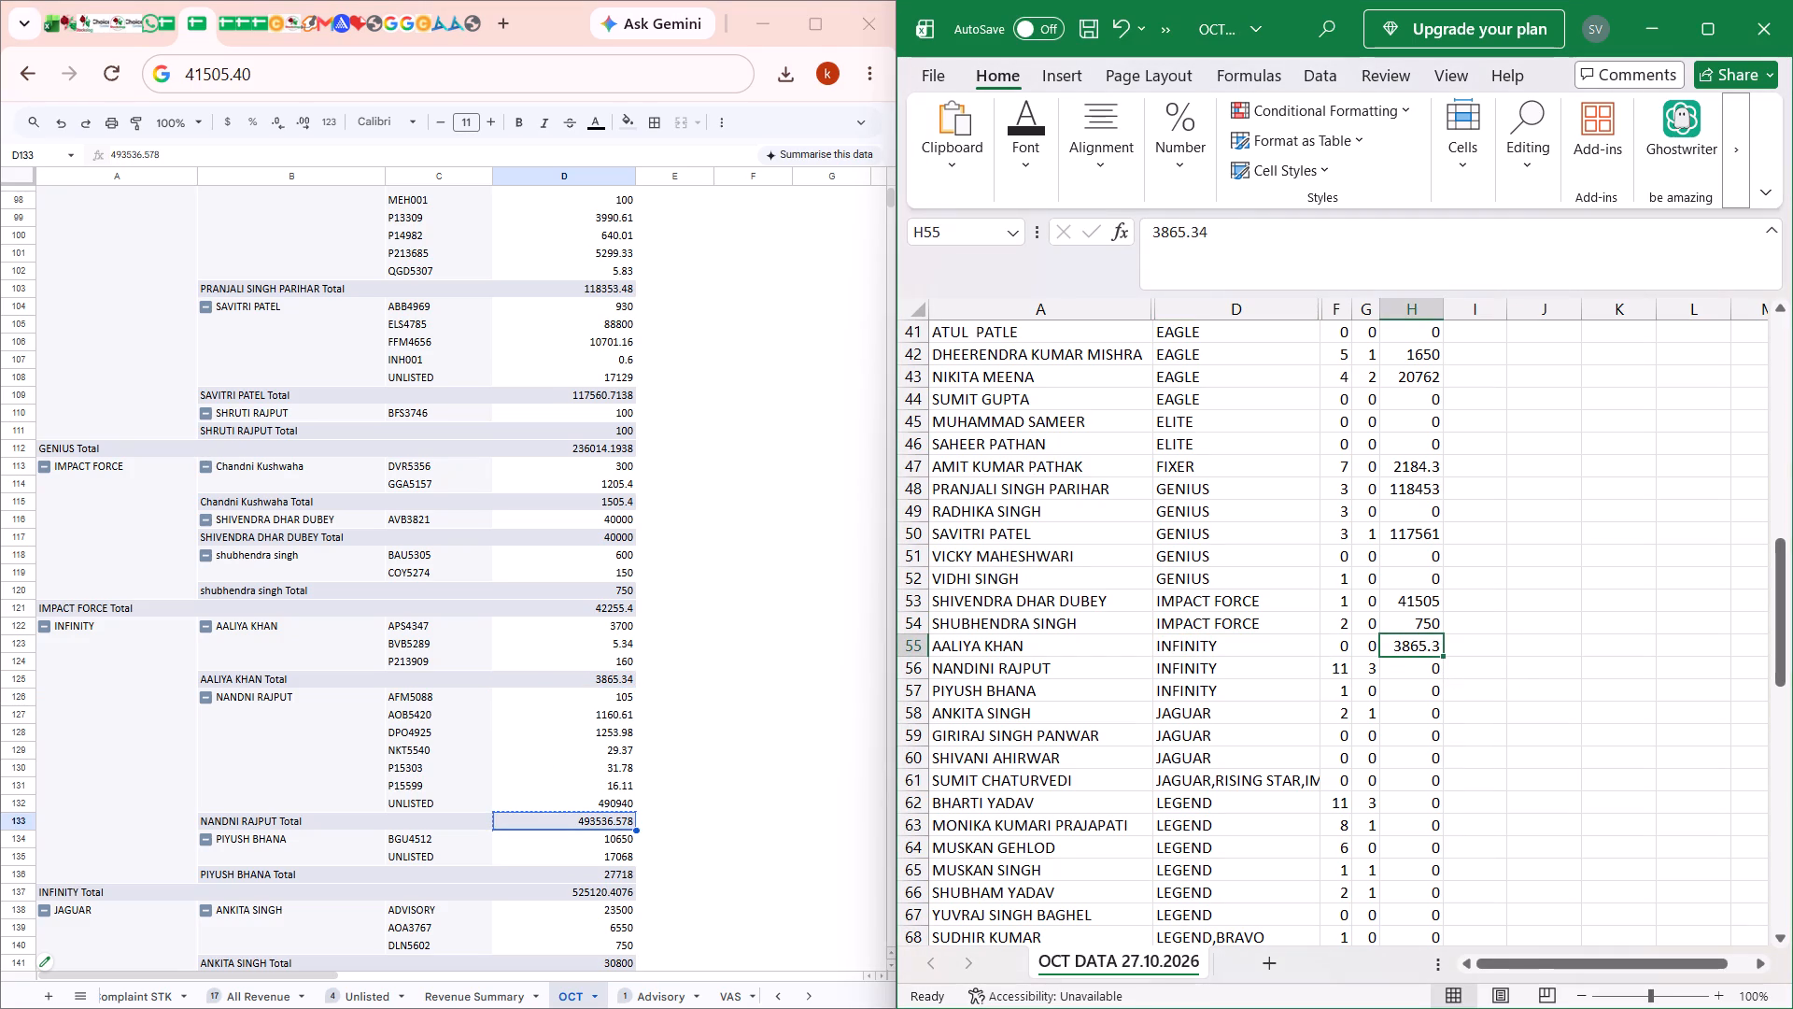
left_click(1405, 666)
key("ctrl+v")
Copy the third INFINITY agent's total of 27718 from pivot row 136 into Excel cell H57.
left_click(606, 877)
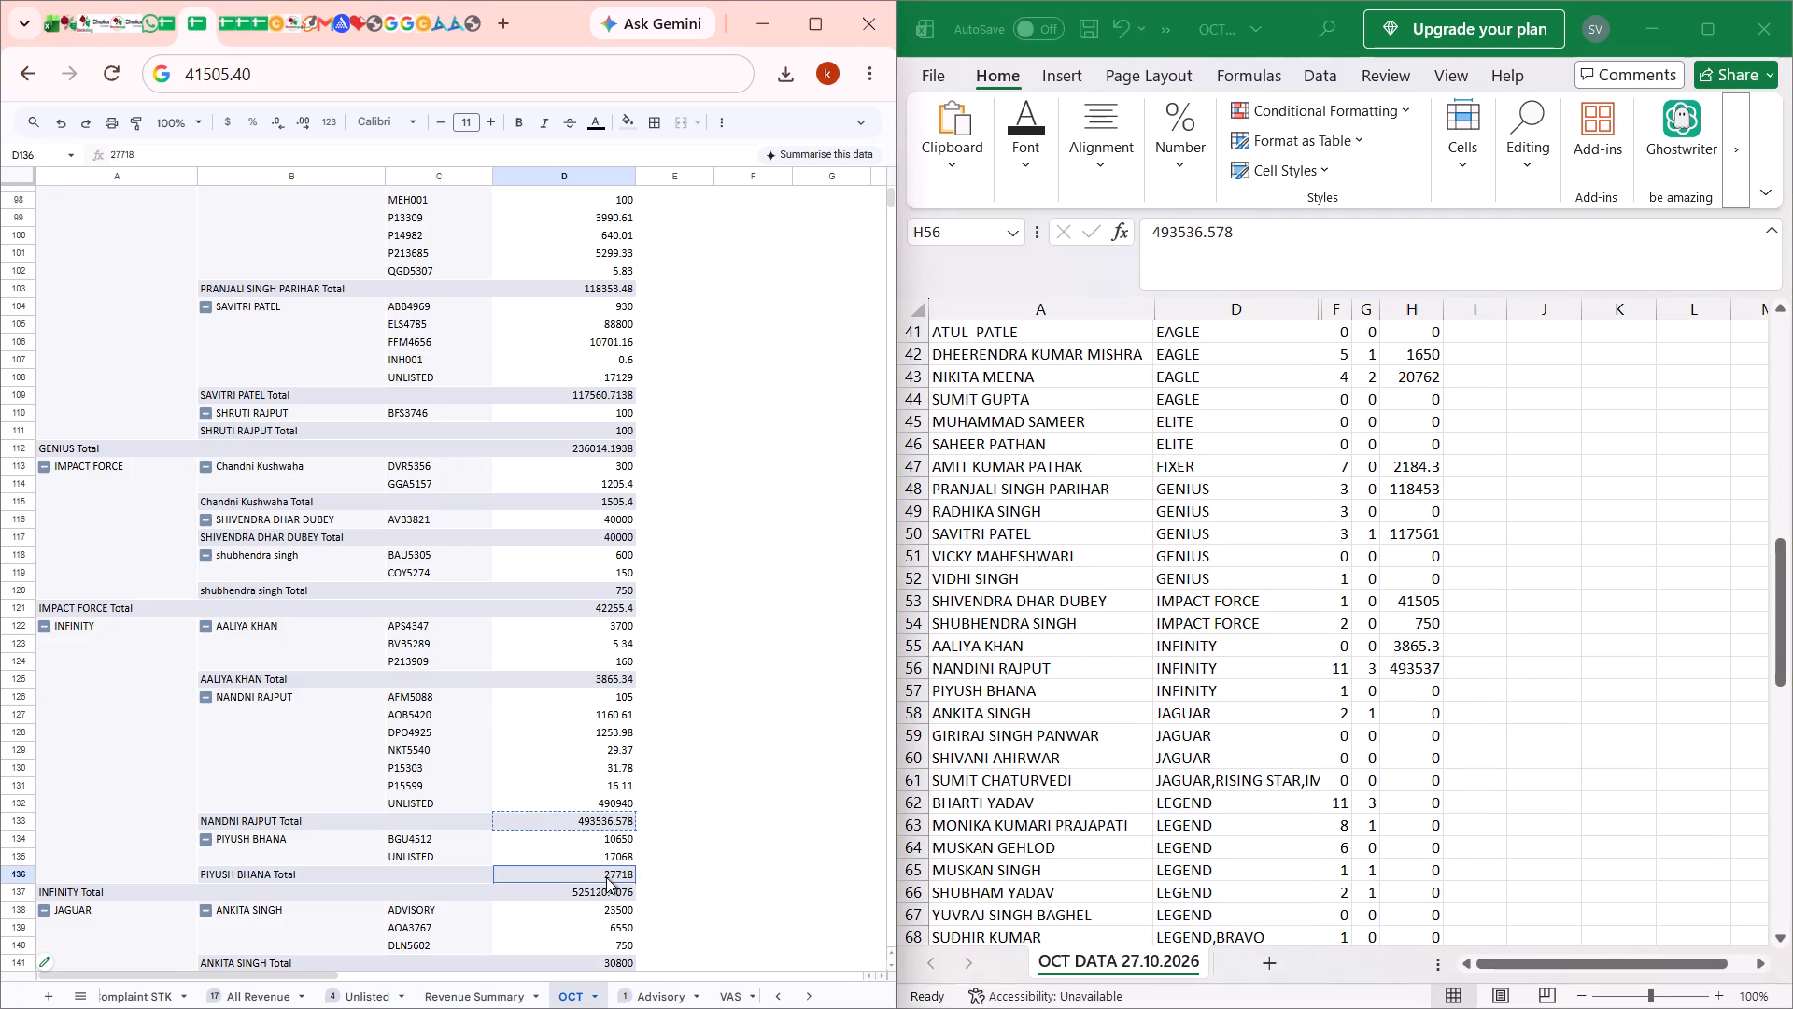
key("ctrl+c")
left_click(1269, 776)
left_click(1414, 690)
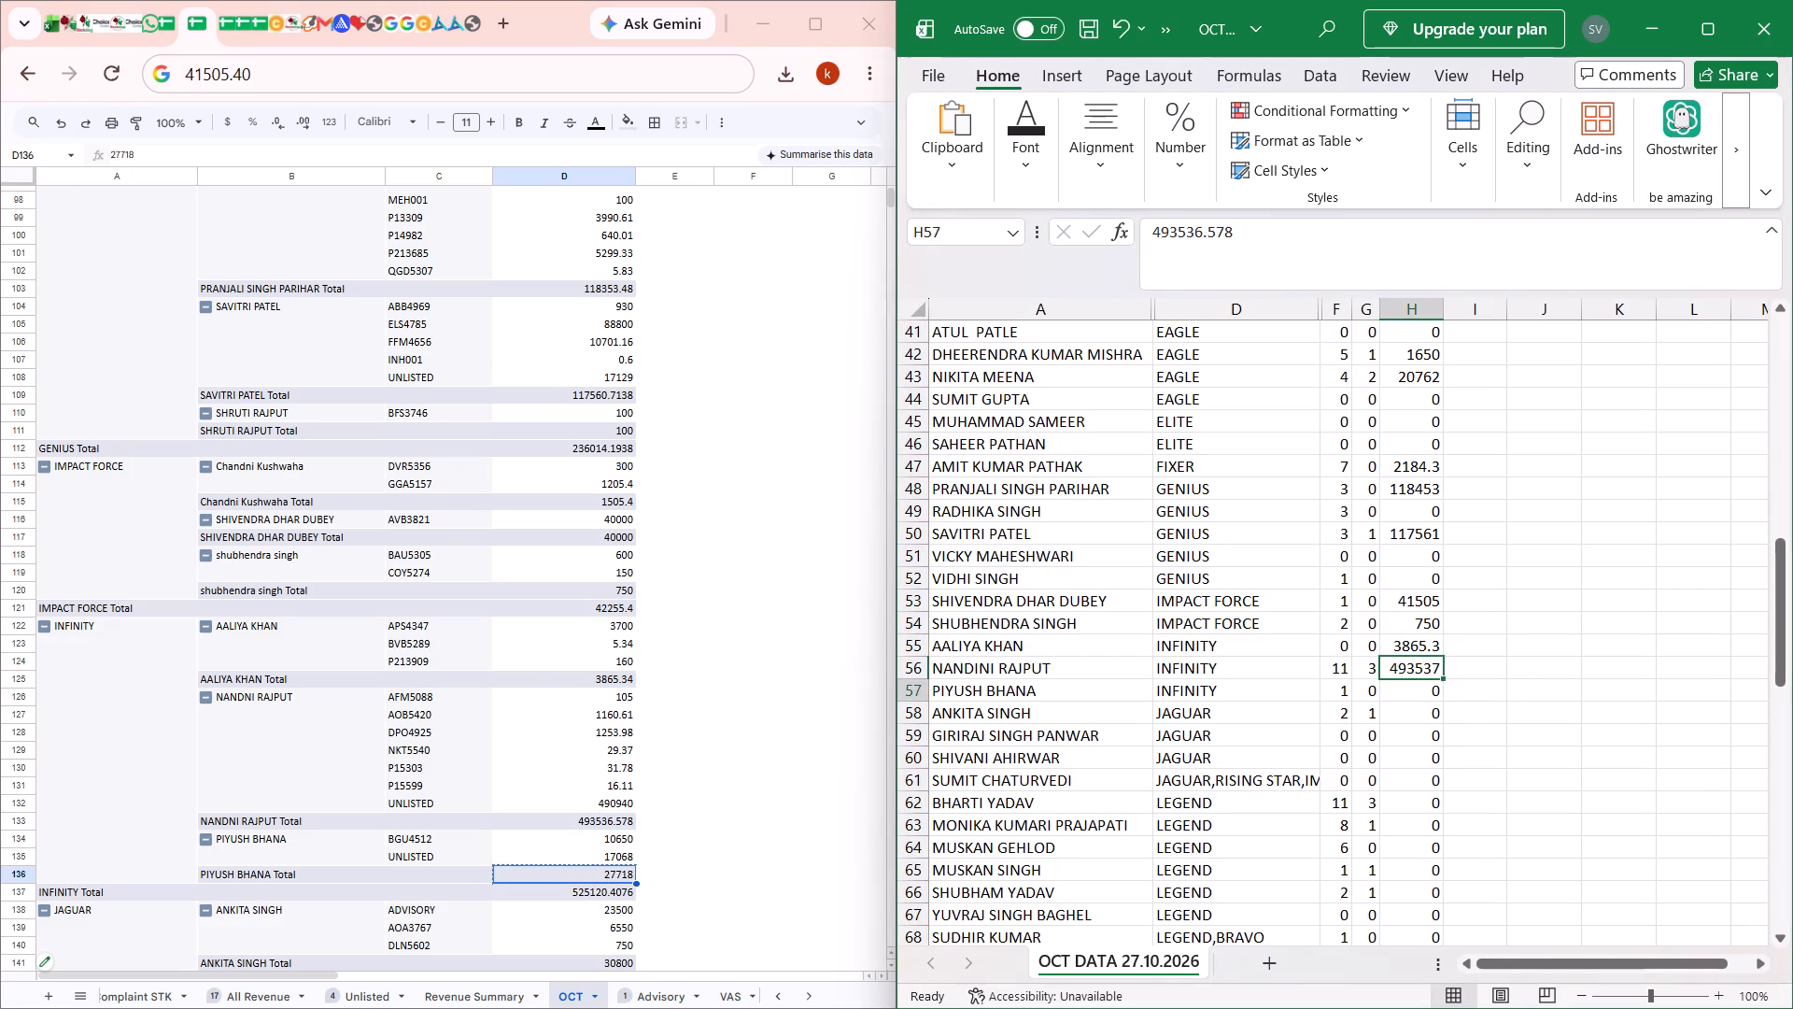
key("ctrl+v")
Copy the JAGUAR agent's total of 30800 from pivot row 141 into Excel cell H58.
scroll(632, 831, "down", 2)
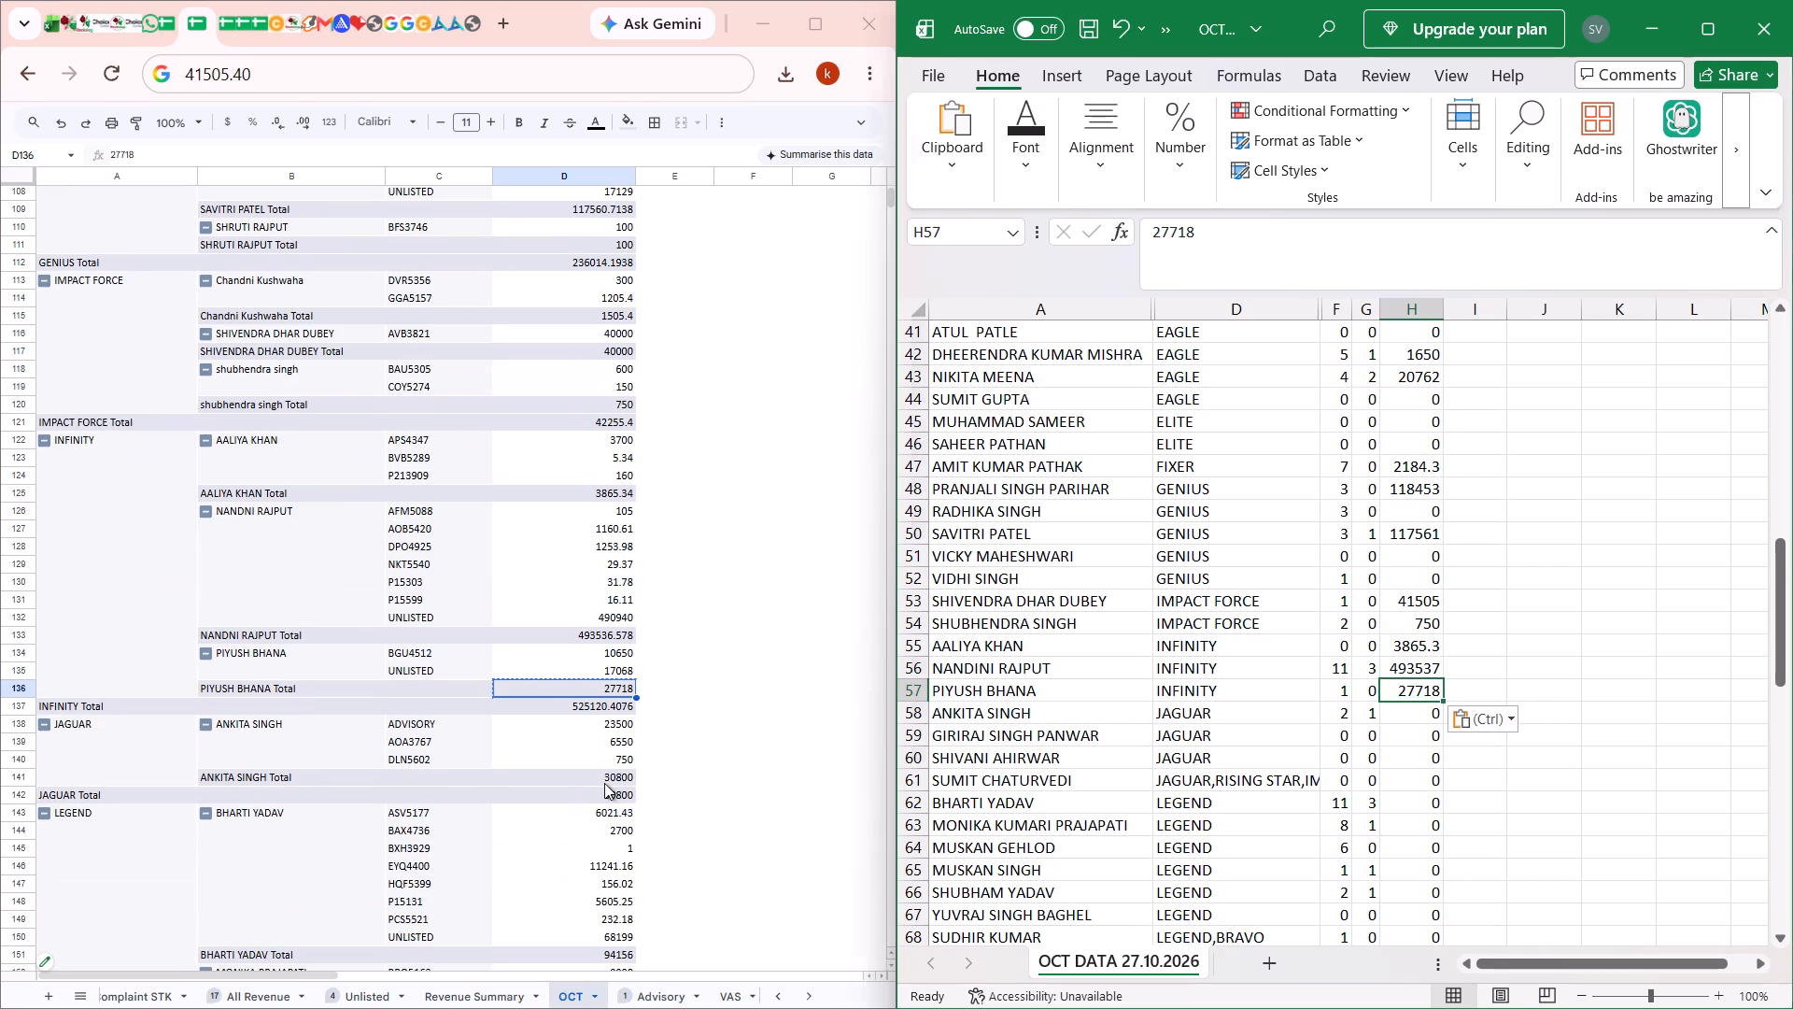
left_click(604, 783)
key("ctrl+c")
left_click(1084, 829)
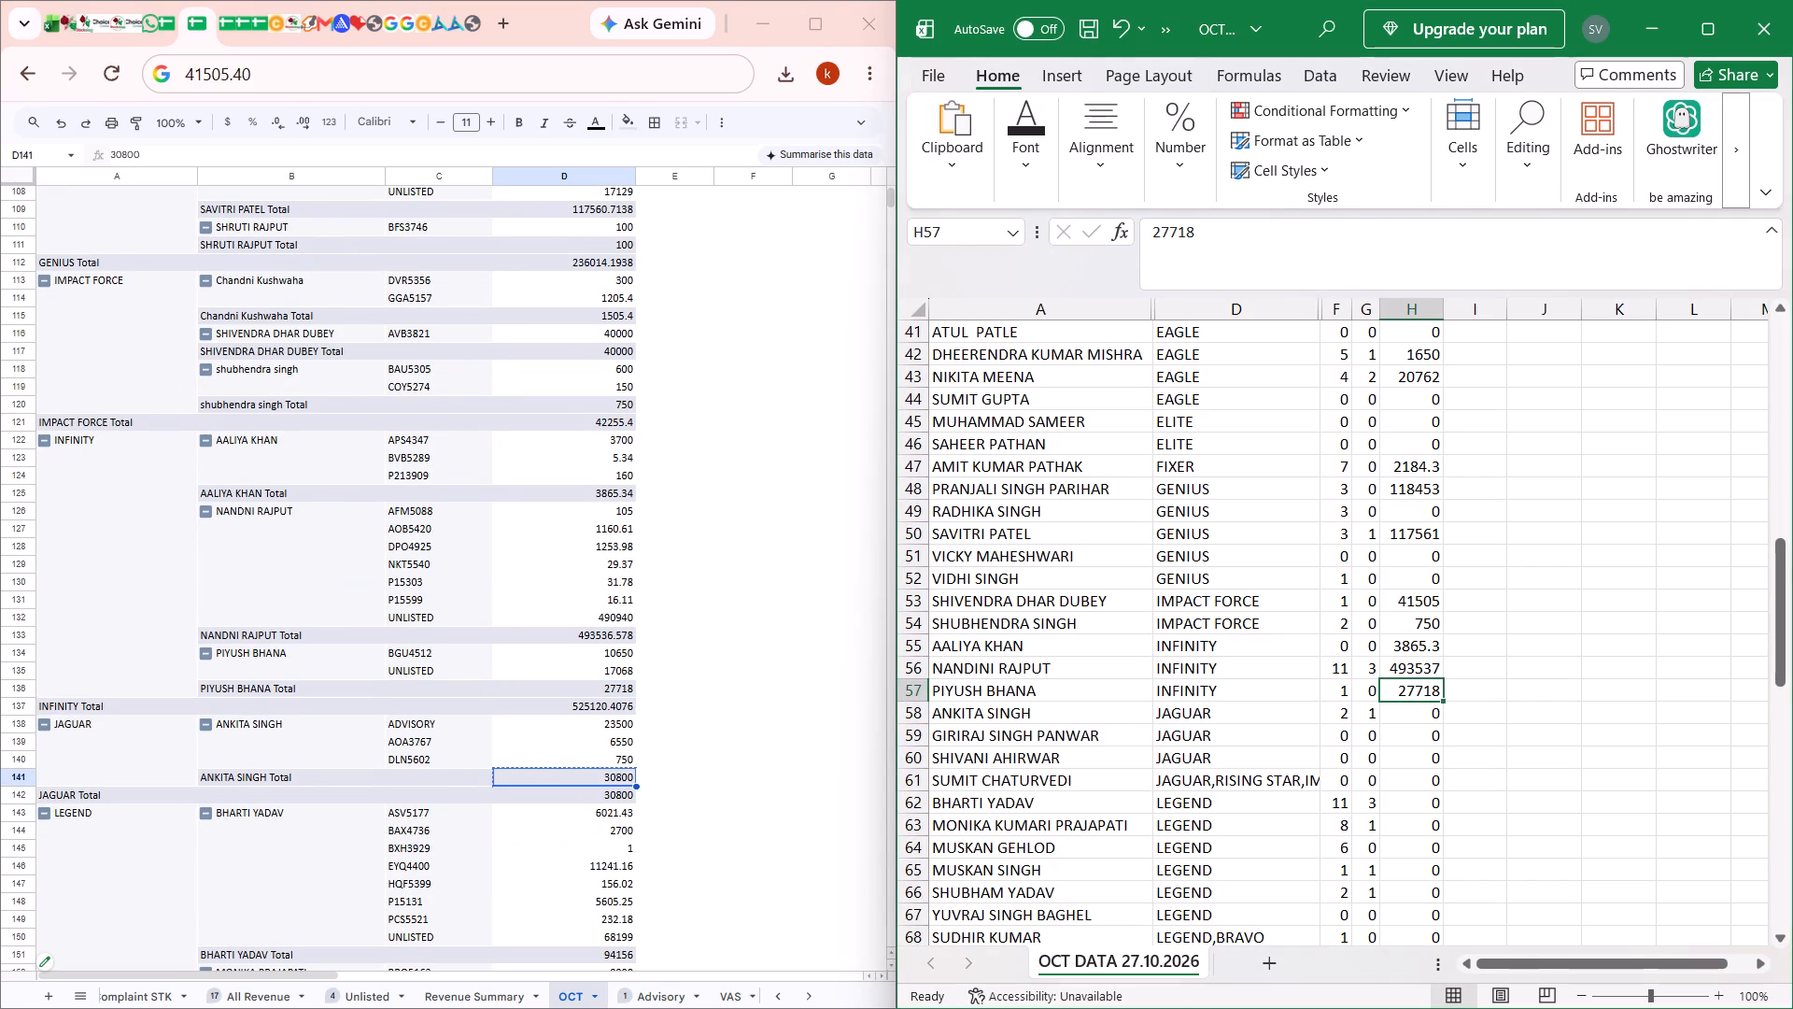
left_click(1422, 710)
key("ctrl+v")
Copy the first LEGEND agent's total of 94156 from pivot row 151 into Excel cell H62.
scroll(615, 763, "down", 2)
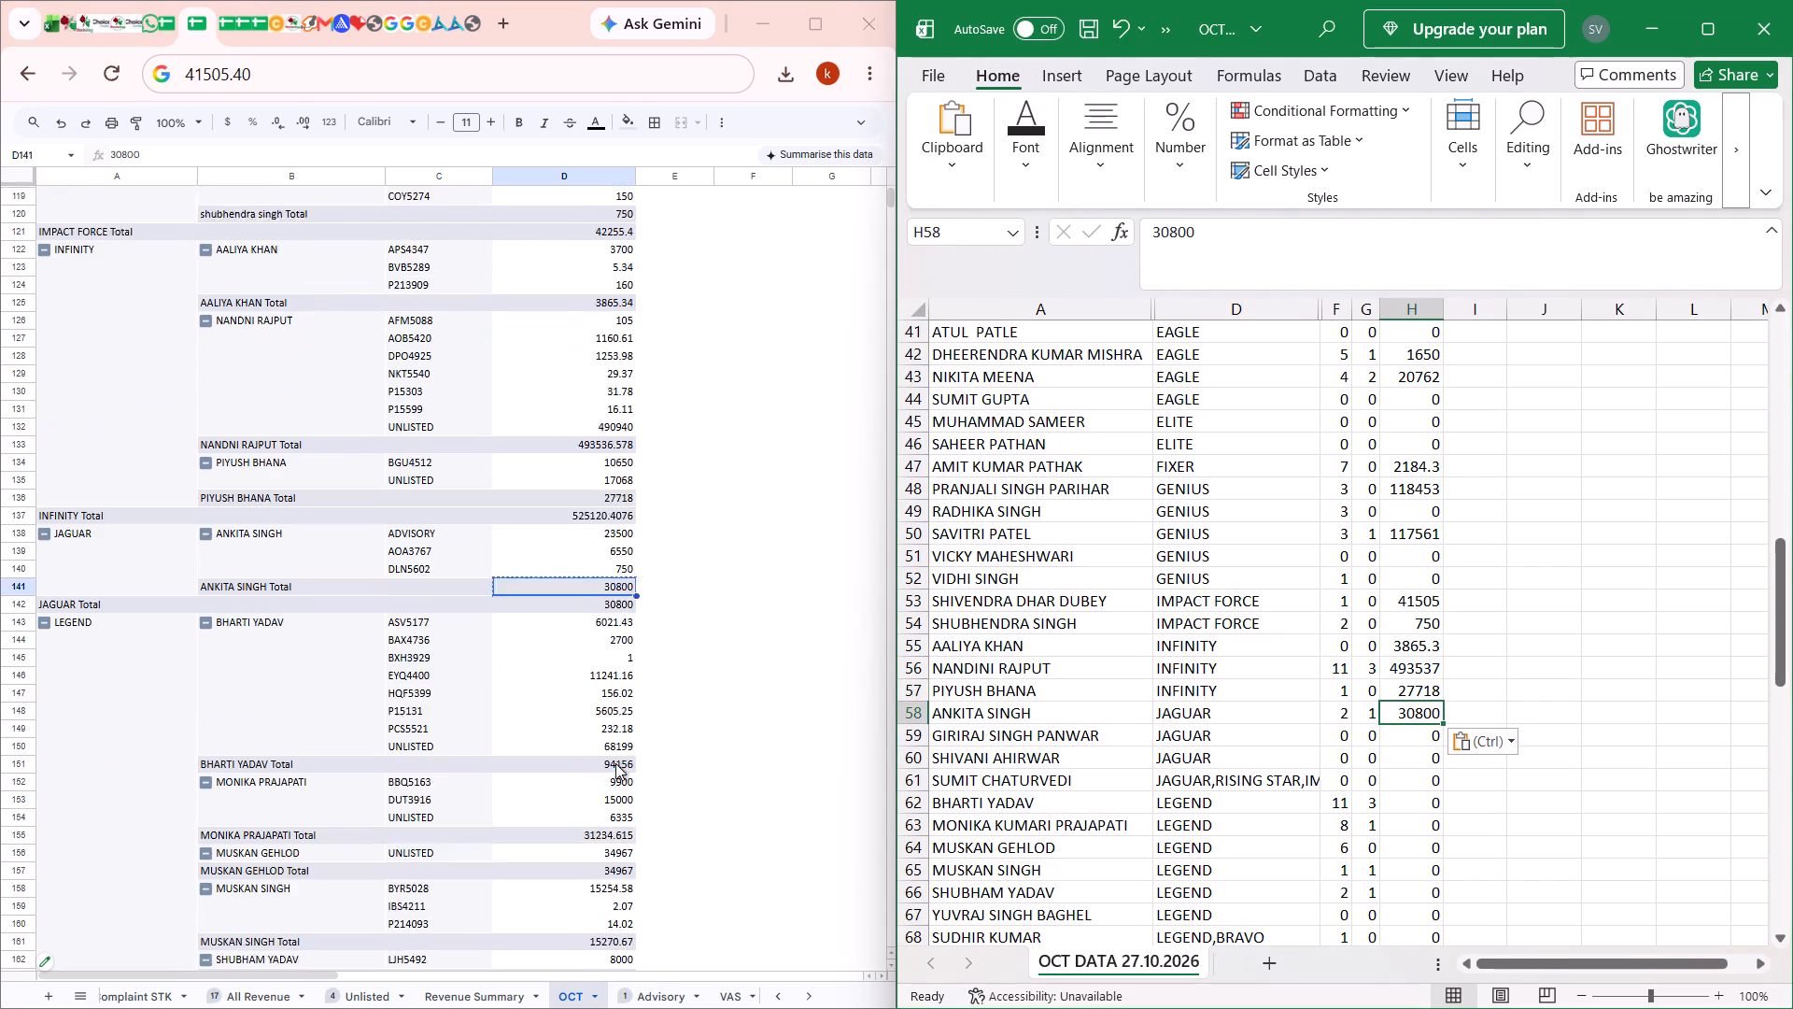
left_click(605, 692)
key("ctrl+c")
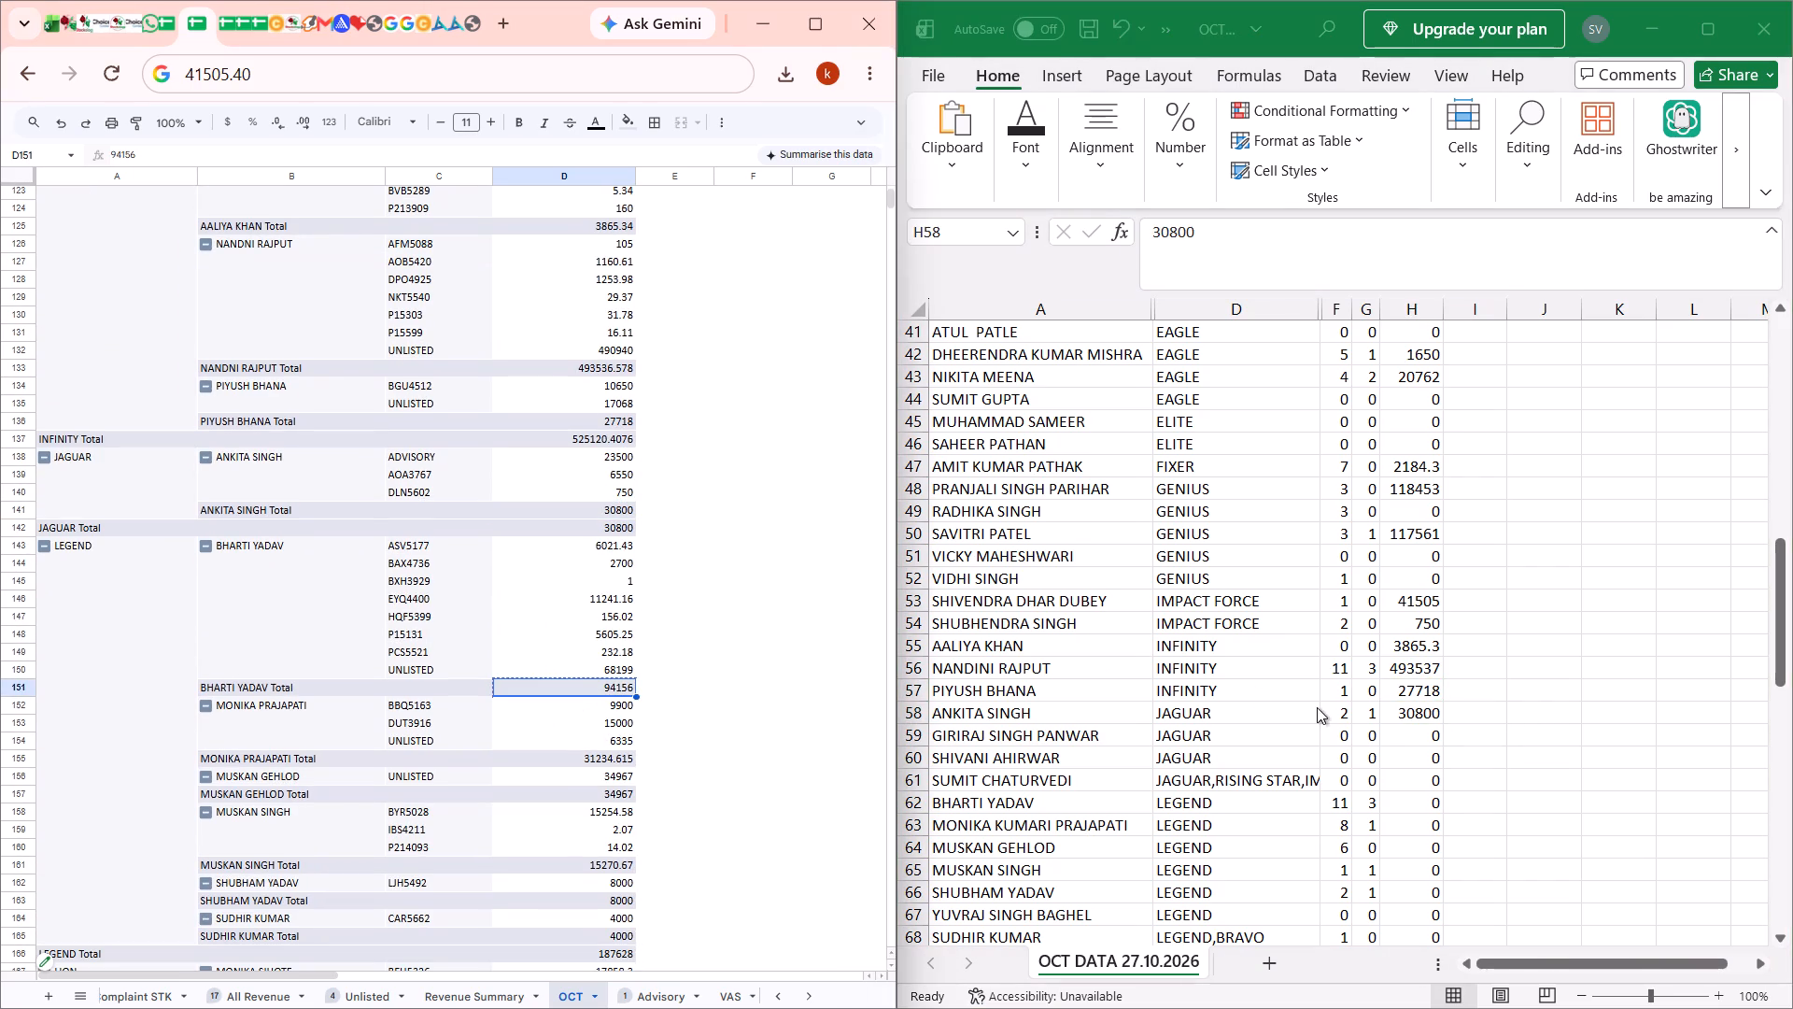
left_click(1317, 707)
scroll(1293, 748, "down", 1)
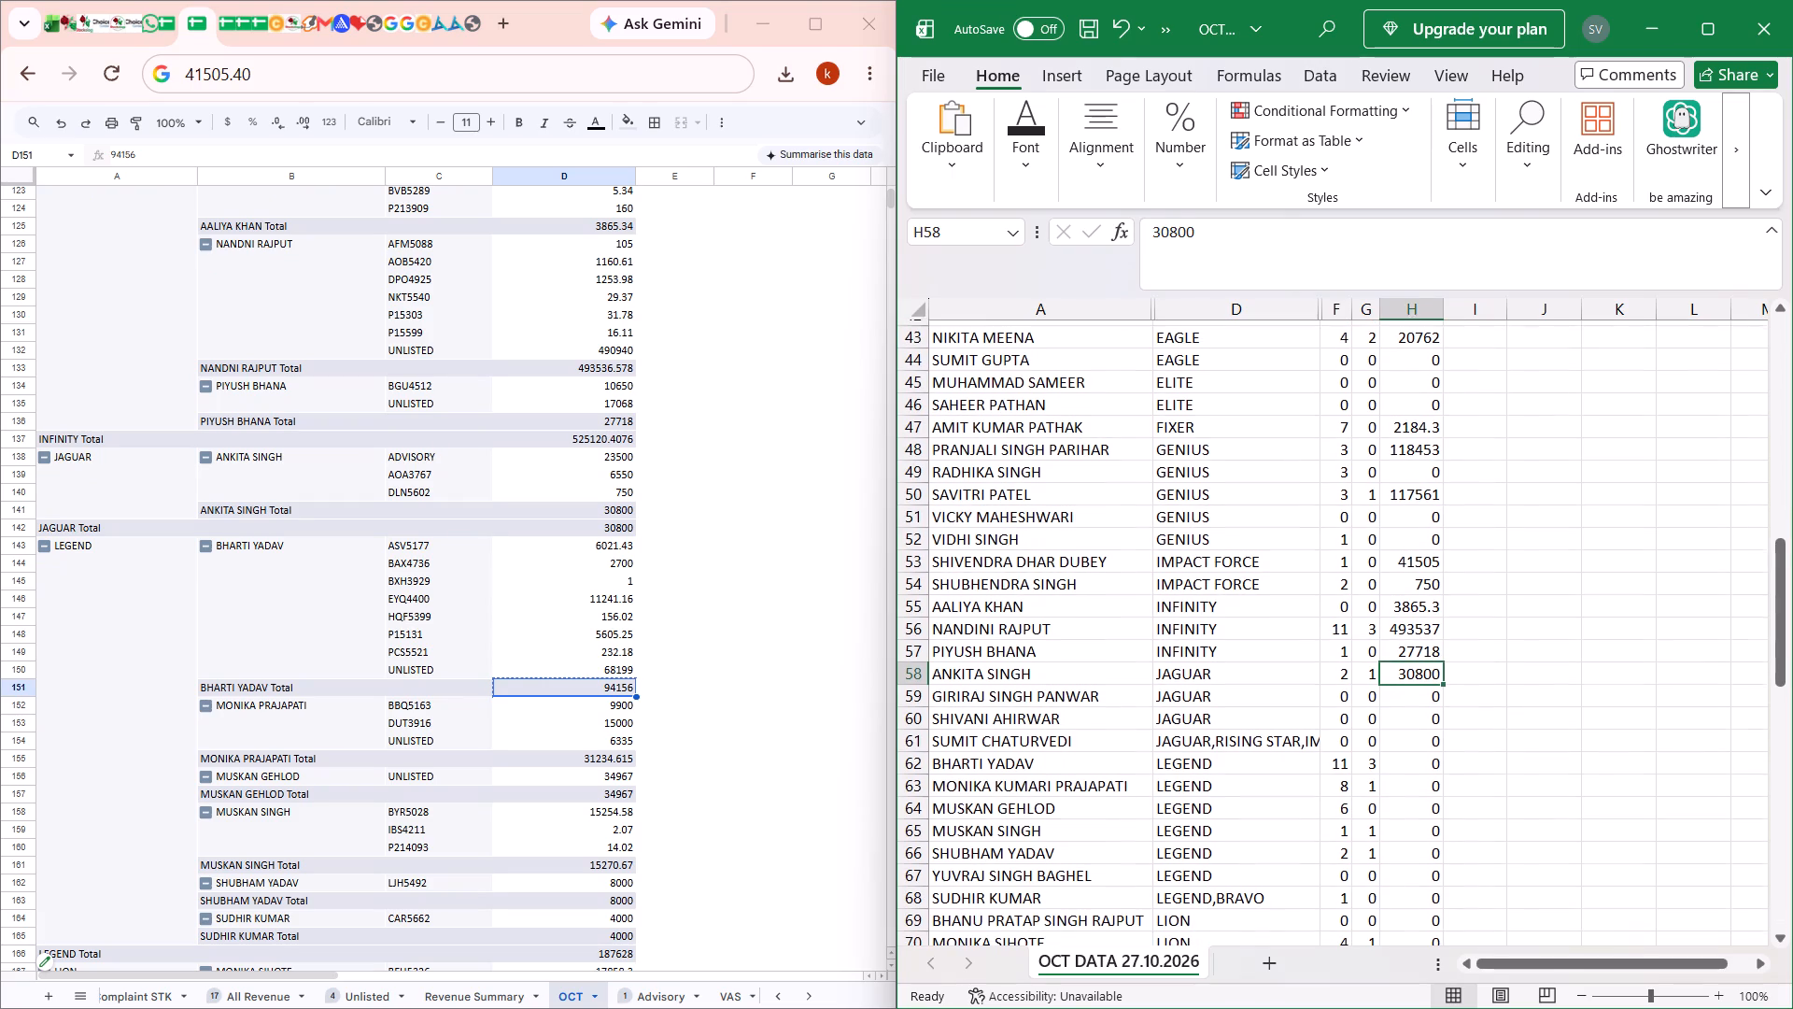
left_click_drag(1102, 716, 1157, 801)
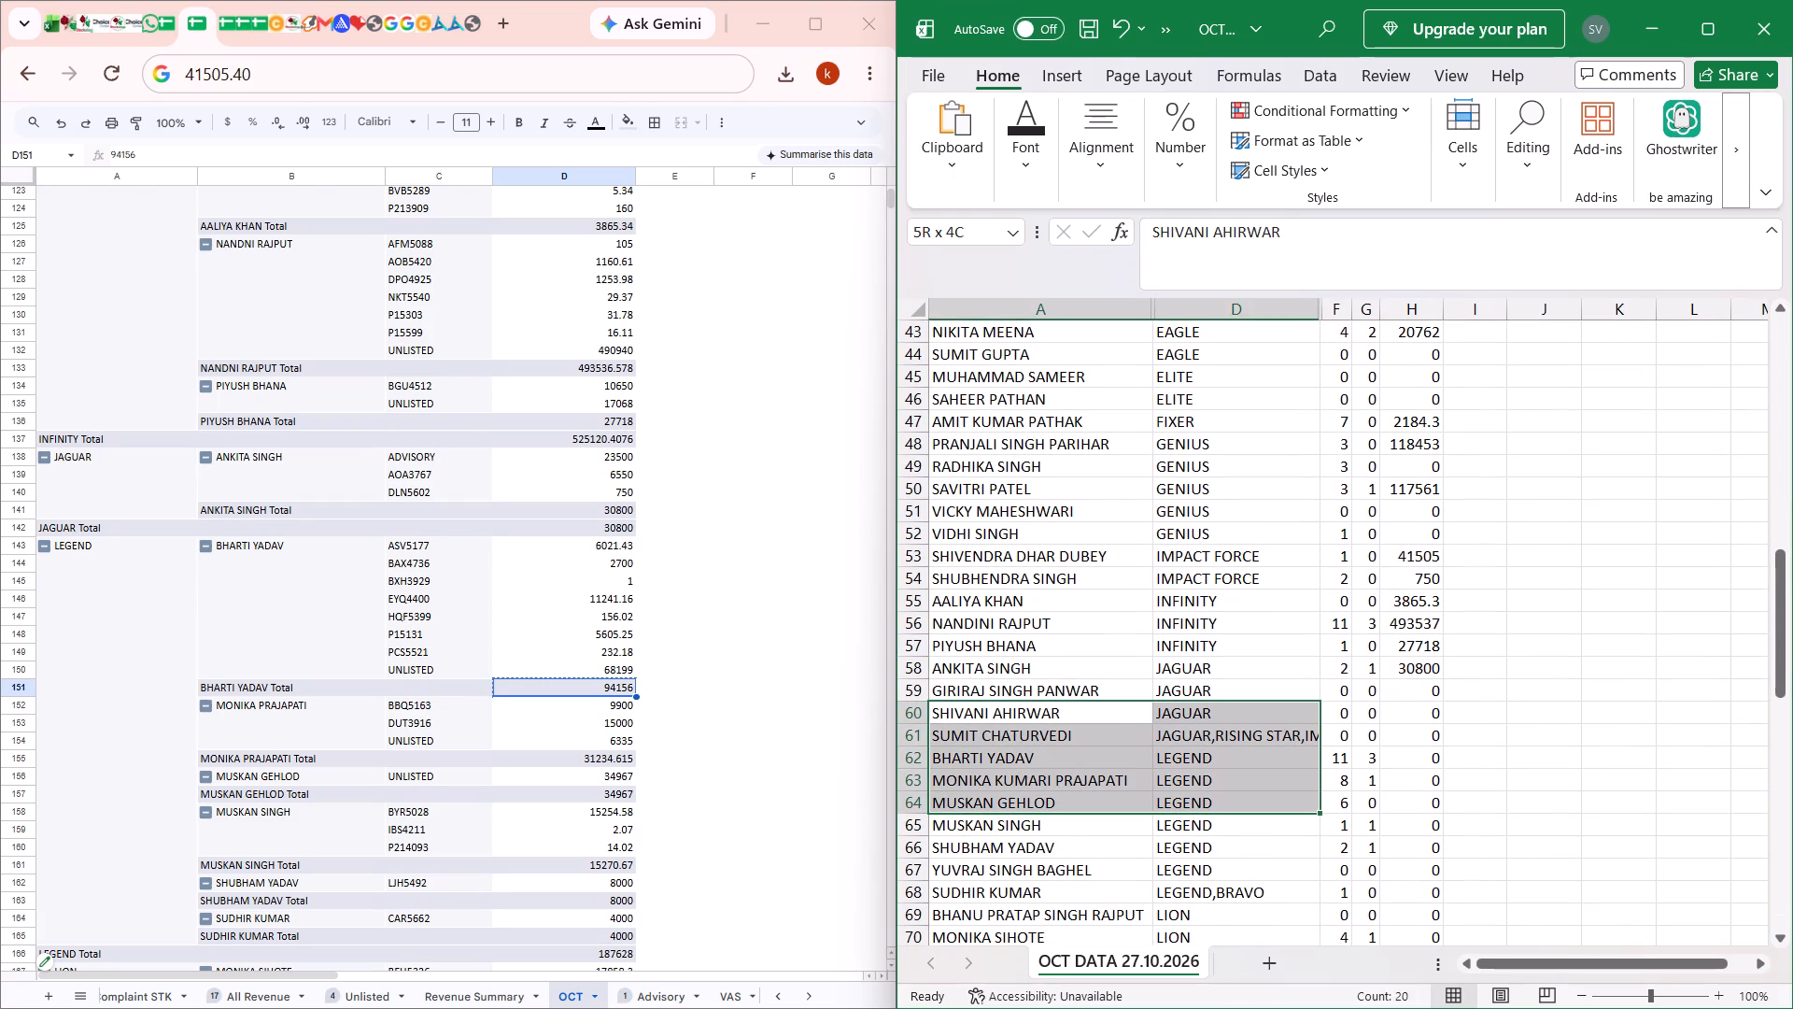
left_click(1128, 778)
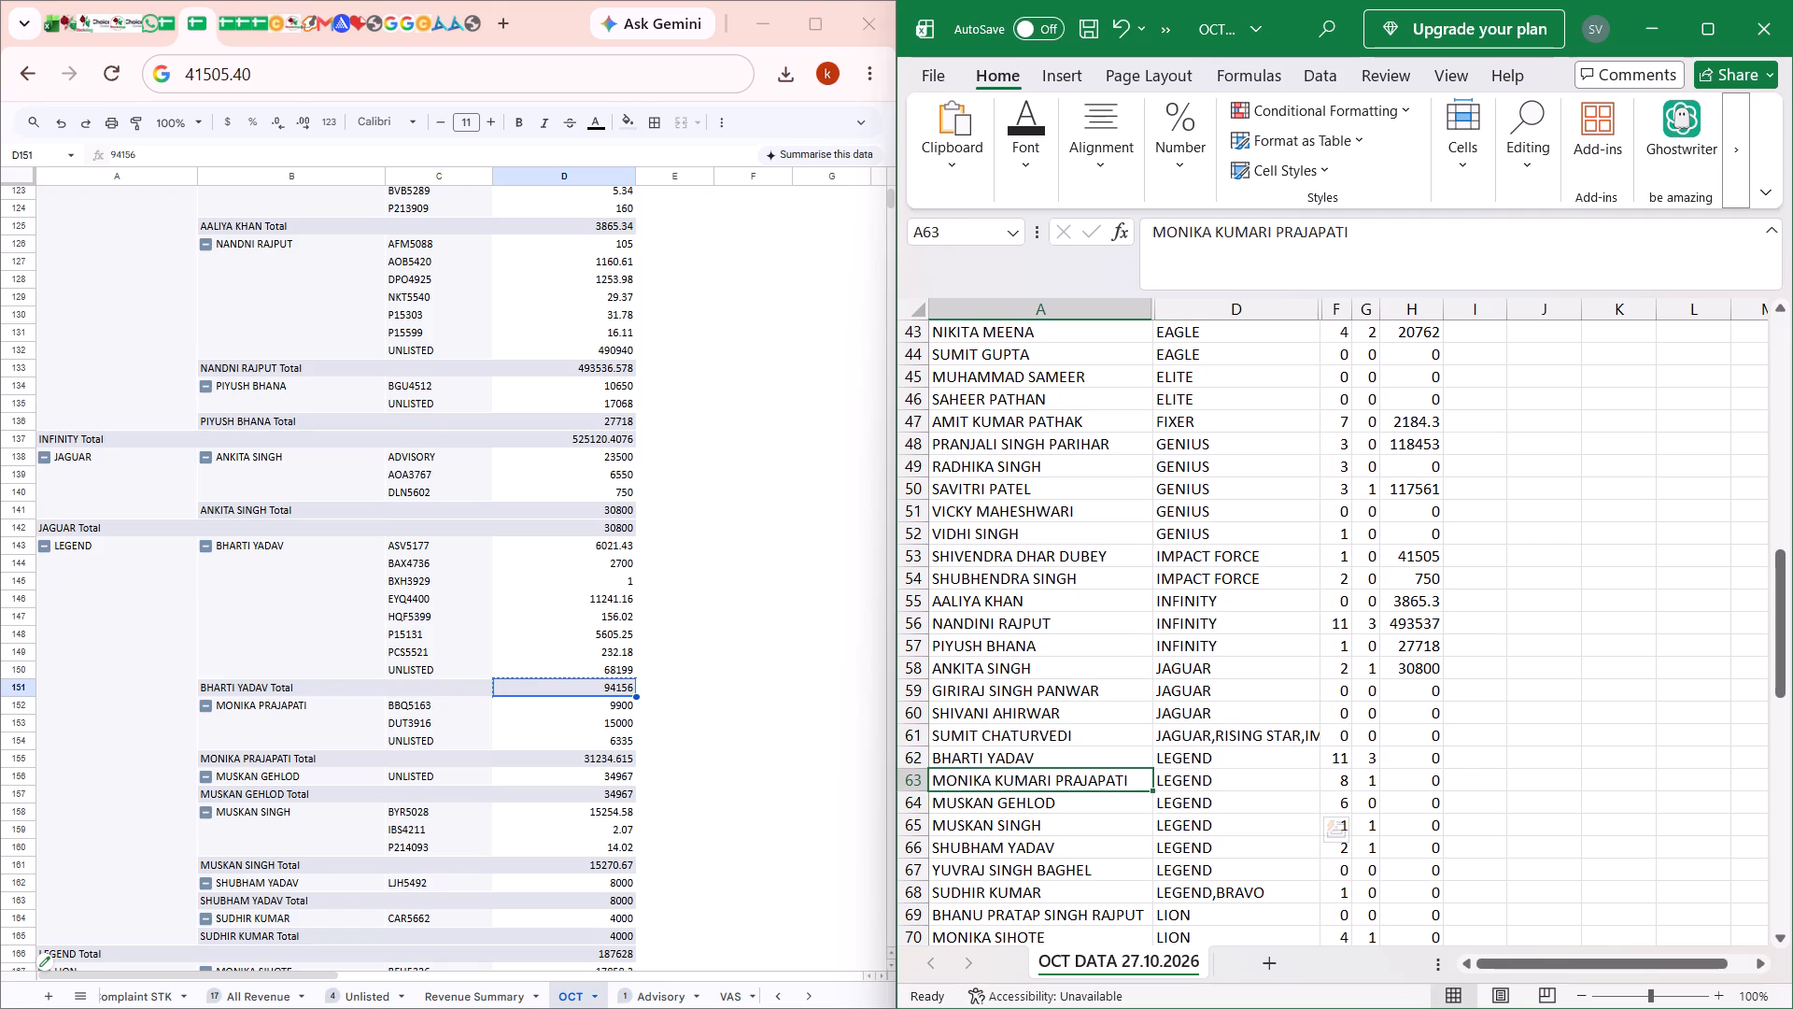
left_click_drag(1066, 753, 1411, 766)
left_click(1411, 766)
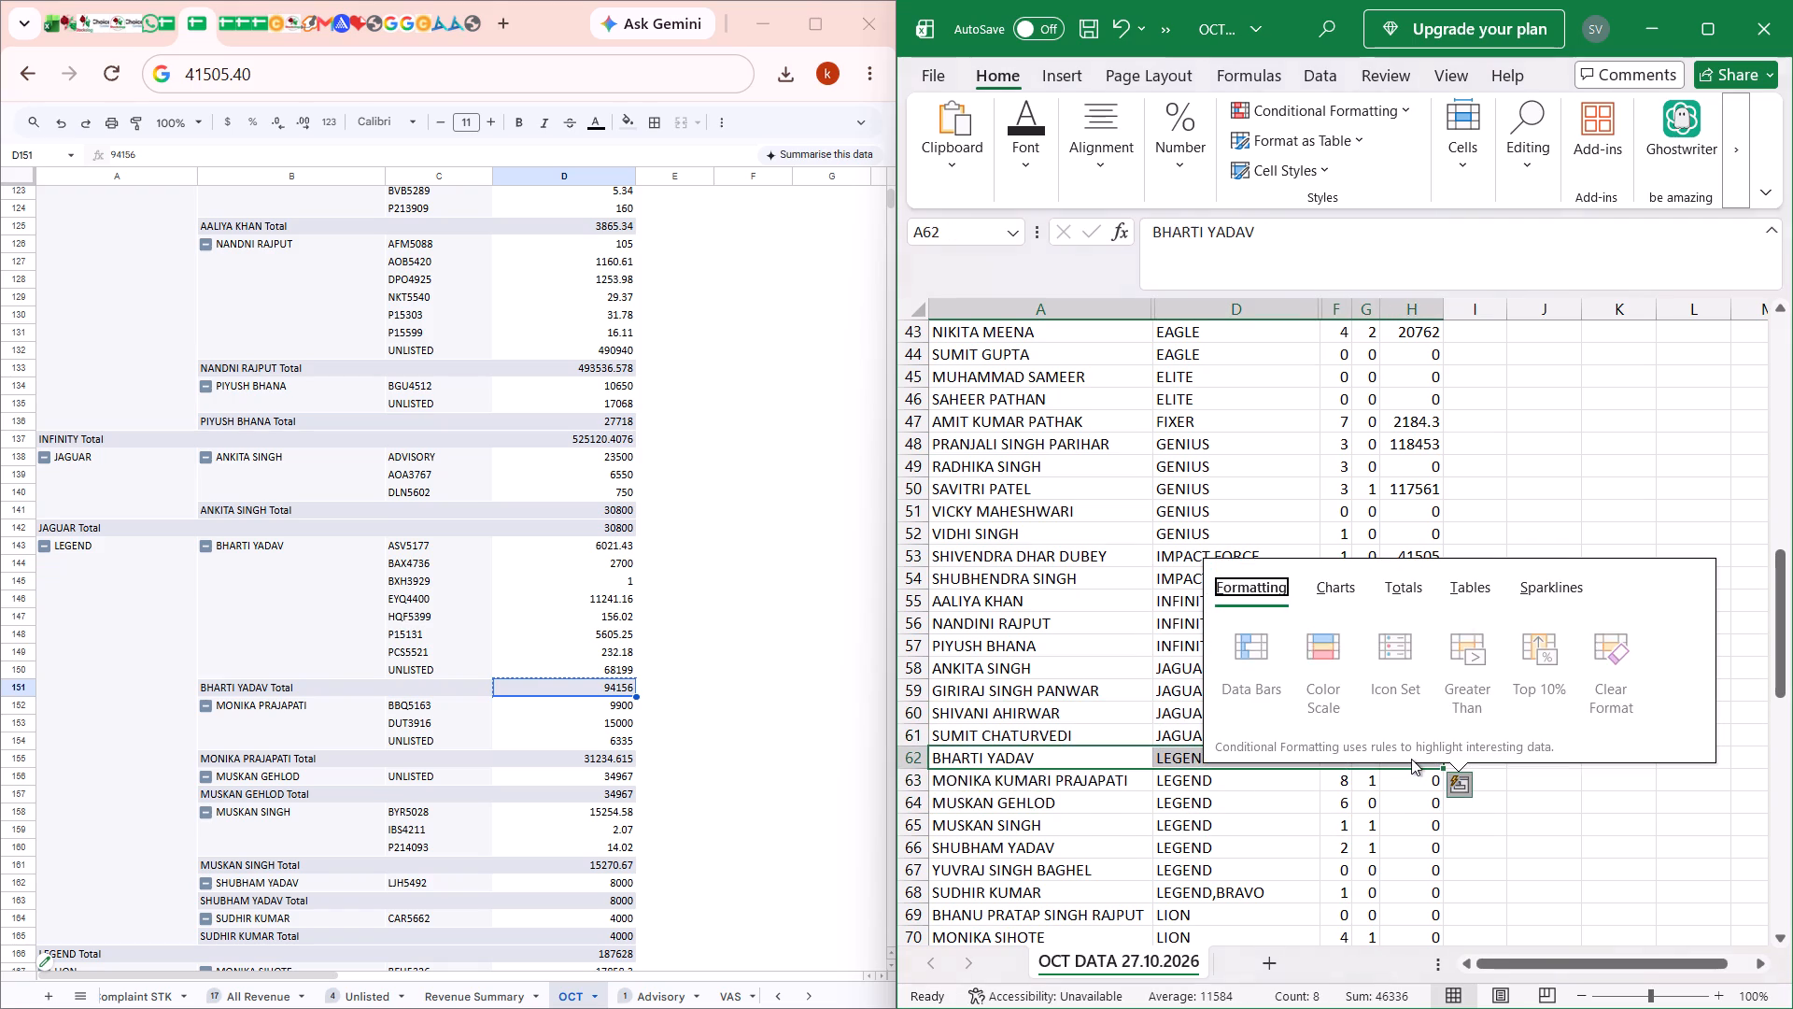
left_click(1396, 796)
left_click(1405, 763)
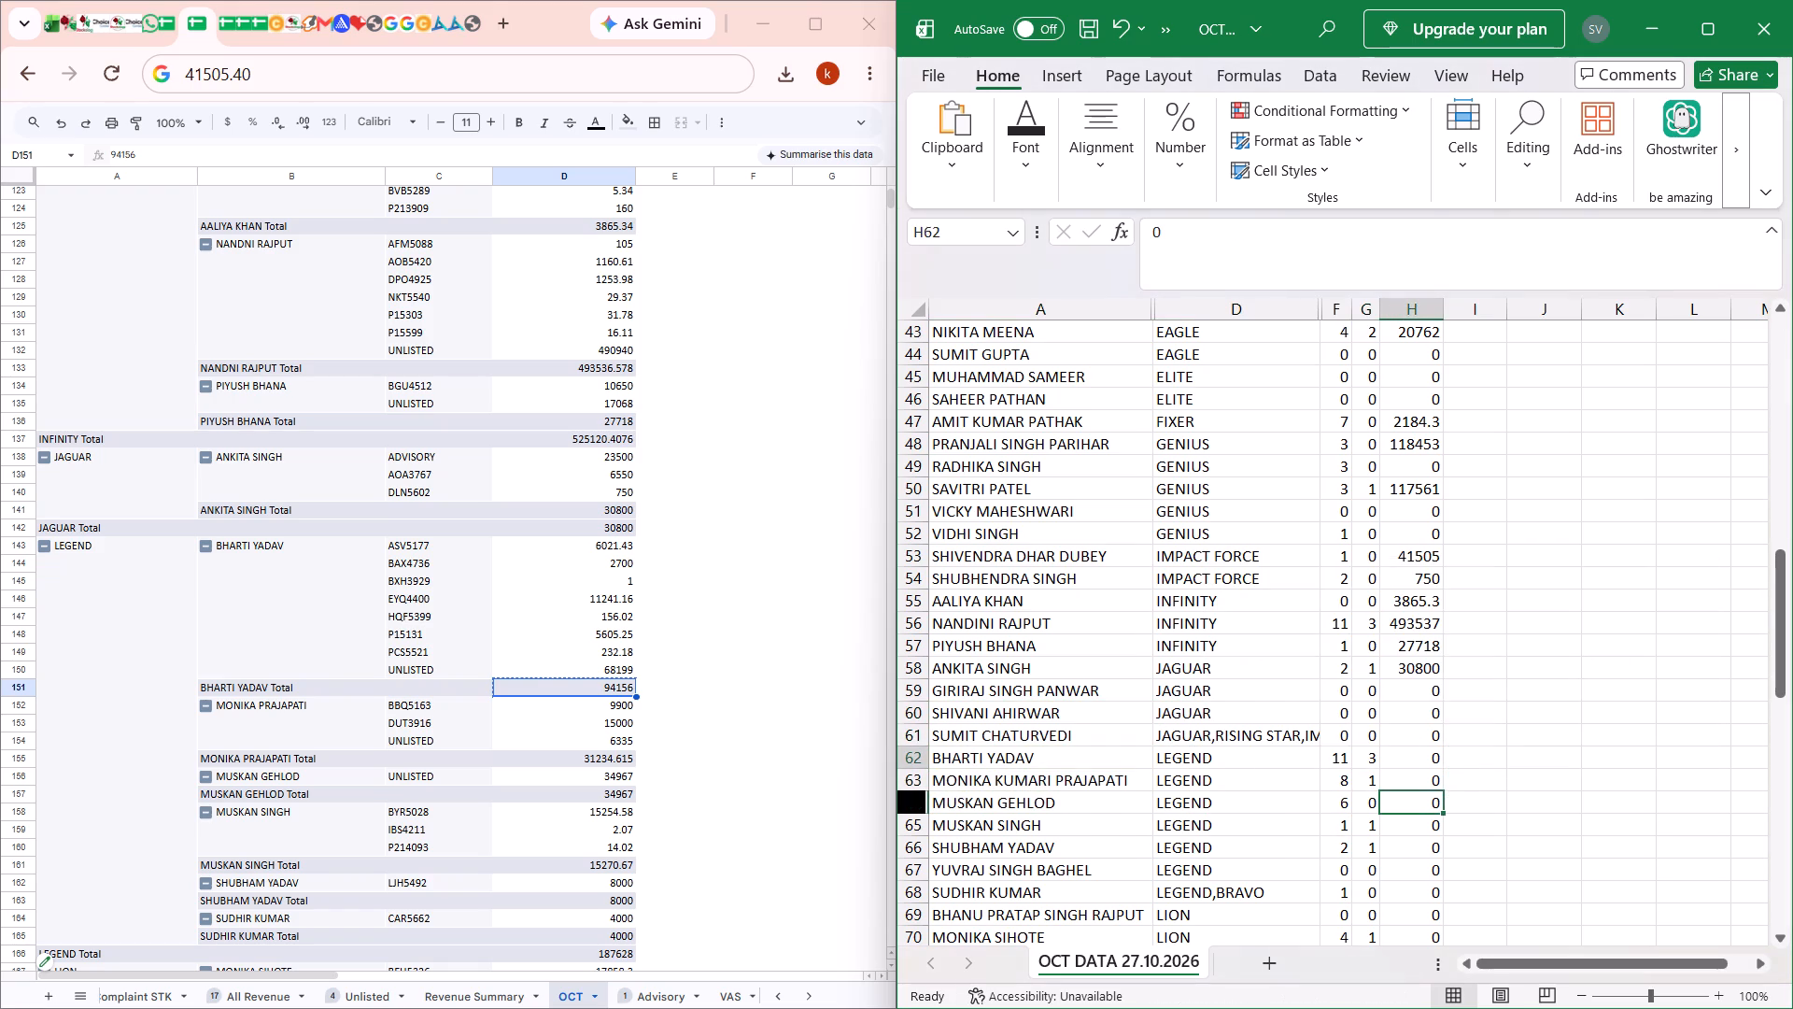
key("ctrl+v")
Copy the second LEGEND agent's total of 31234.615 from pivot row 155 into Excel cell H63.
left_click(611, 760)
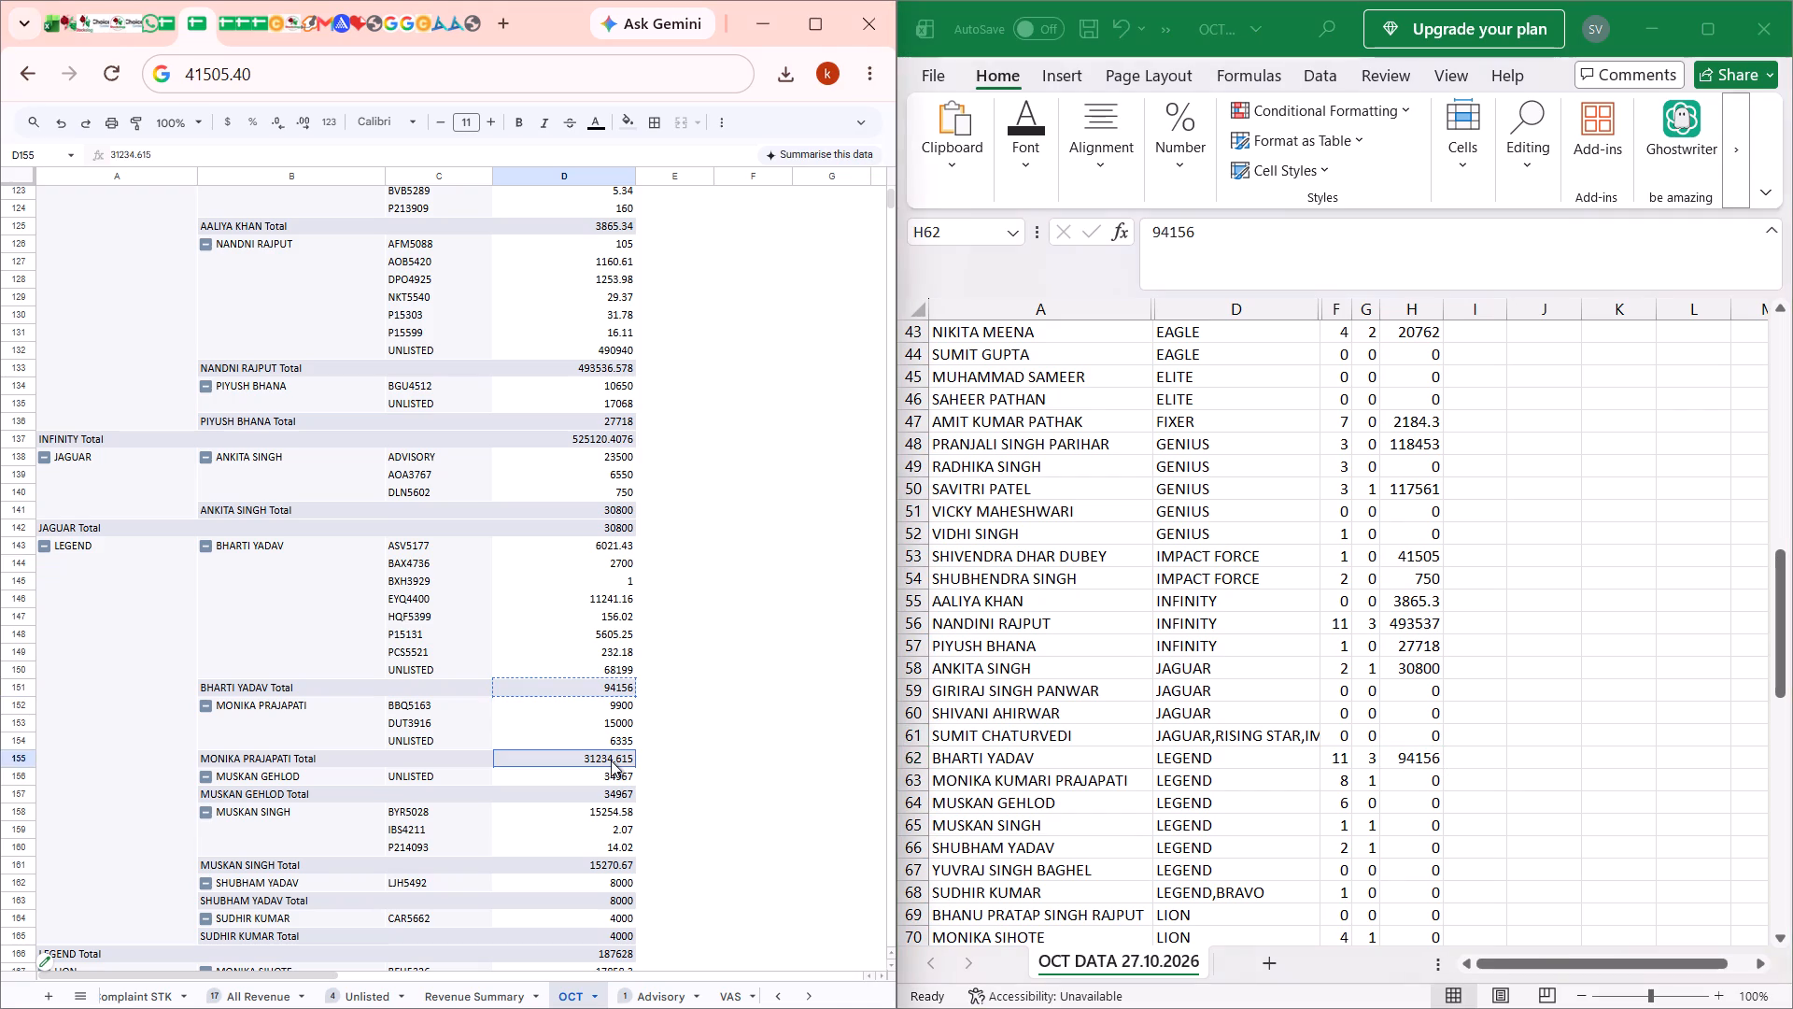
key("ctrl+c")
left_click(1095, 813)
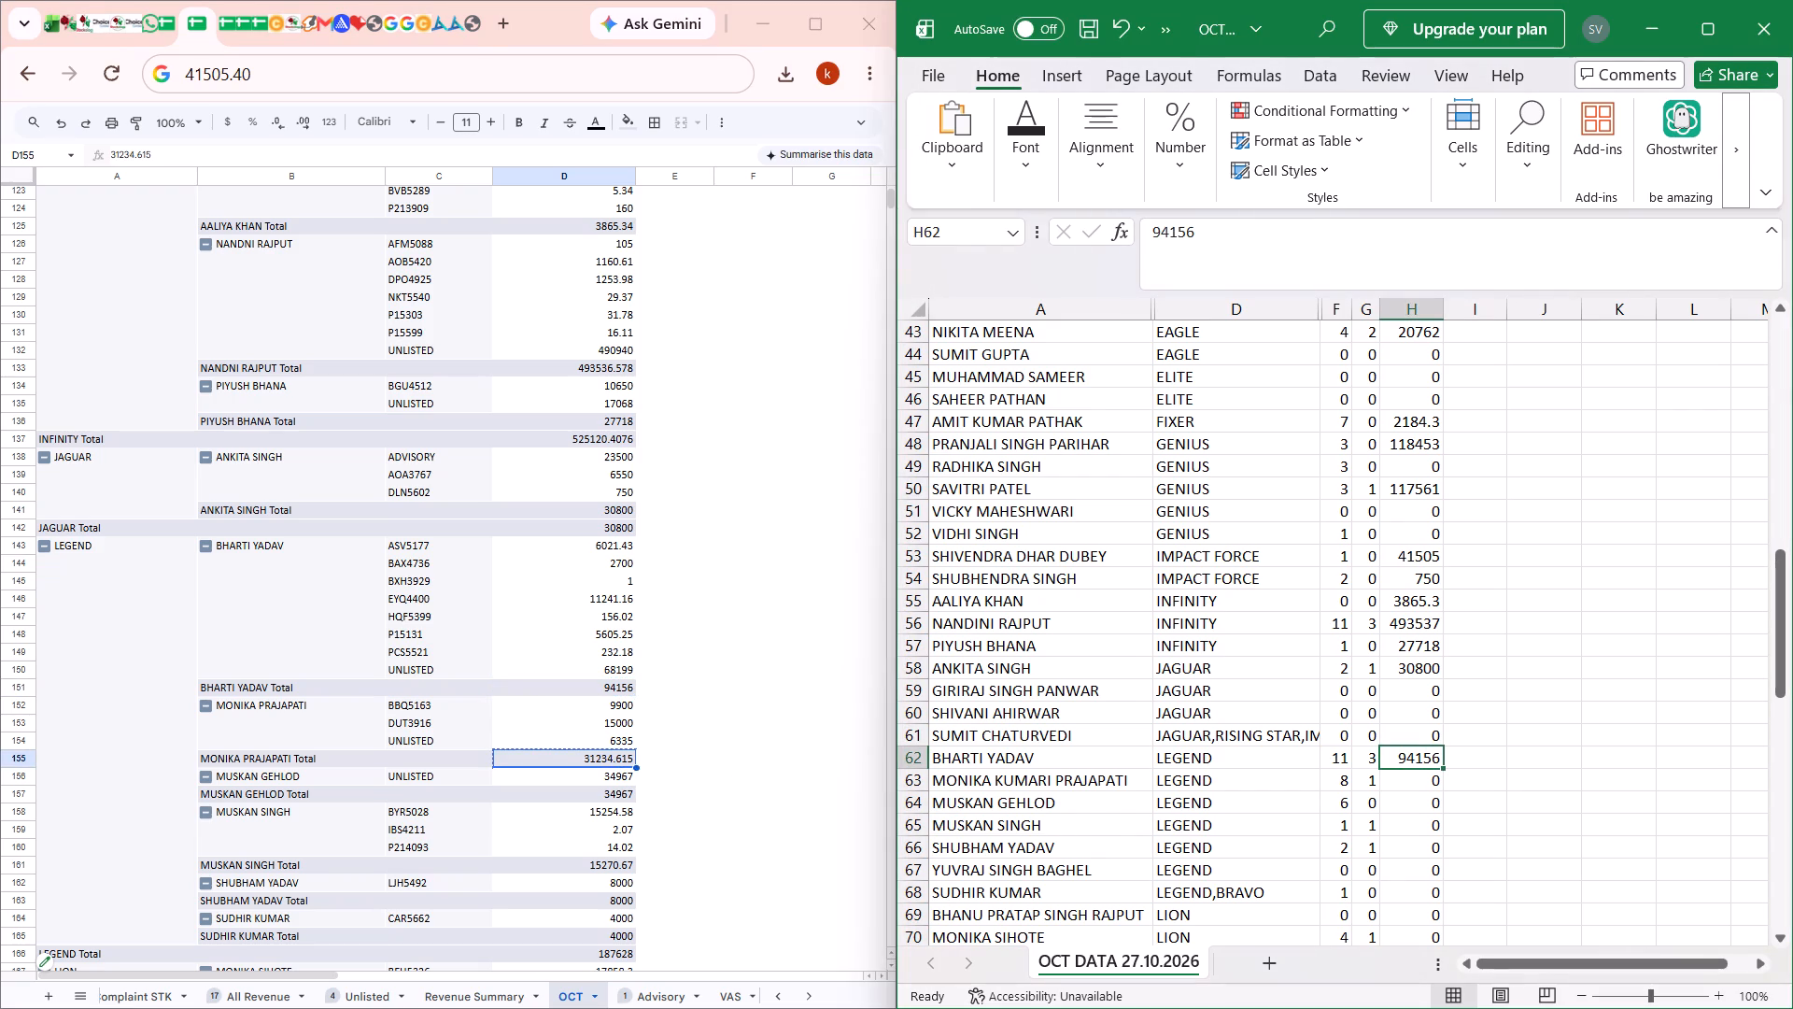
left_click(1403, 775)
key("ctrl+v")
Copy the third LEGEND agent's total of 34967 from pivot row 157 into Excel cell H64.
scroll(552, 807, "down", 1)
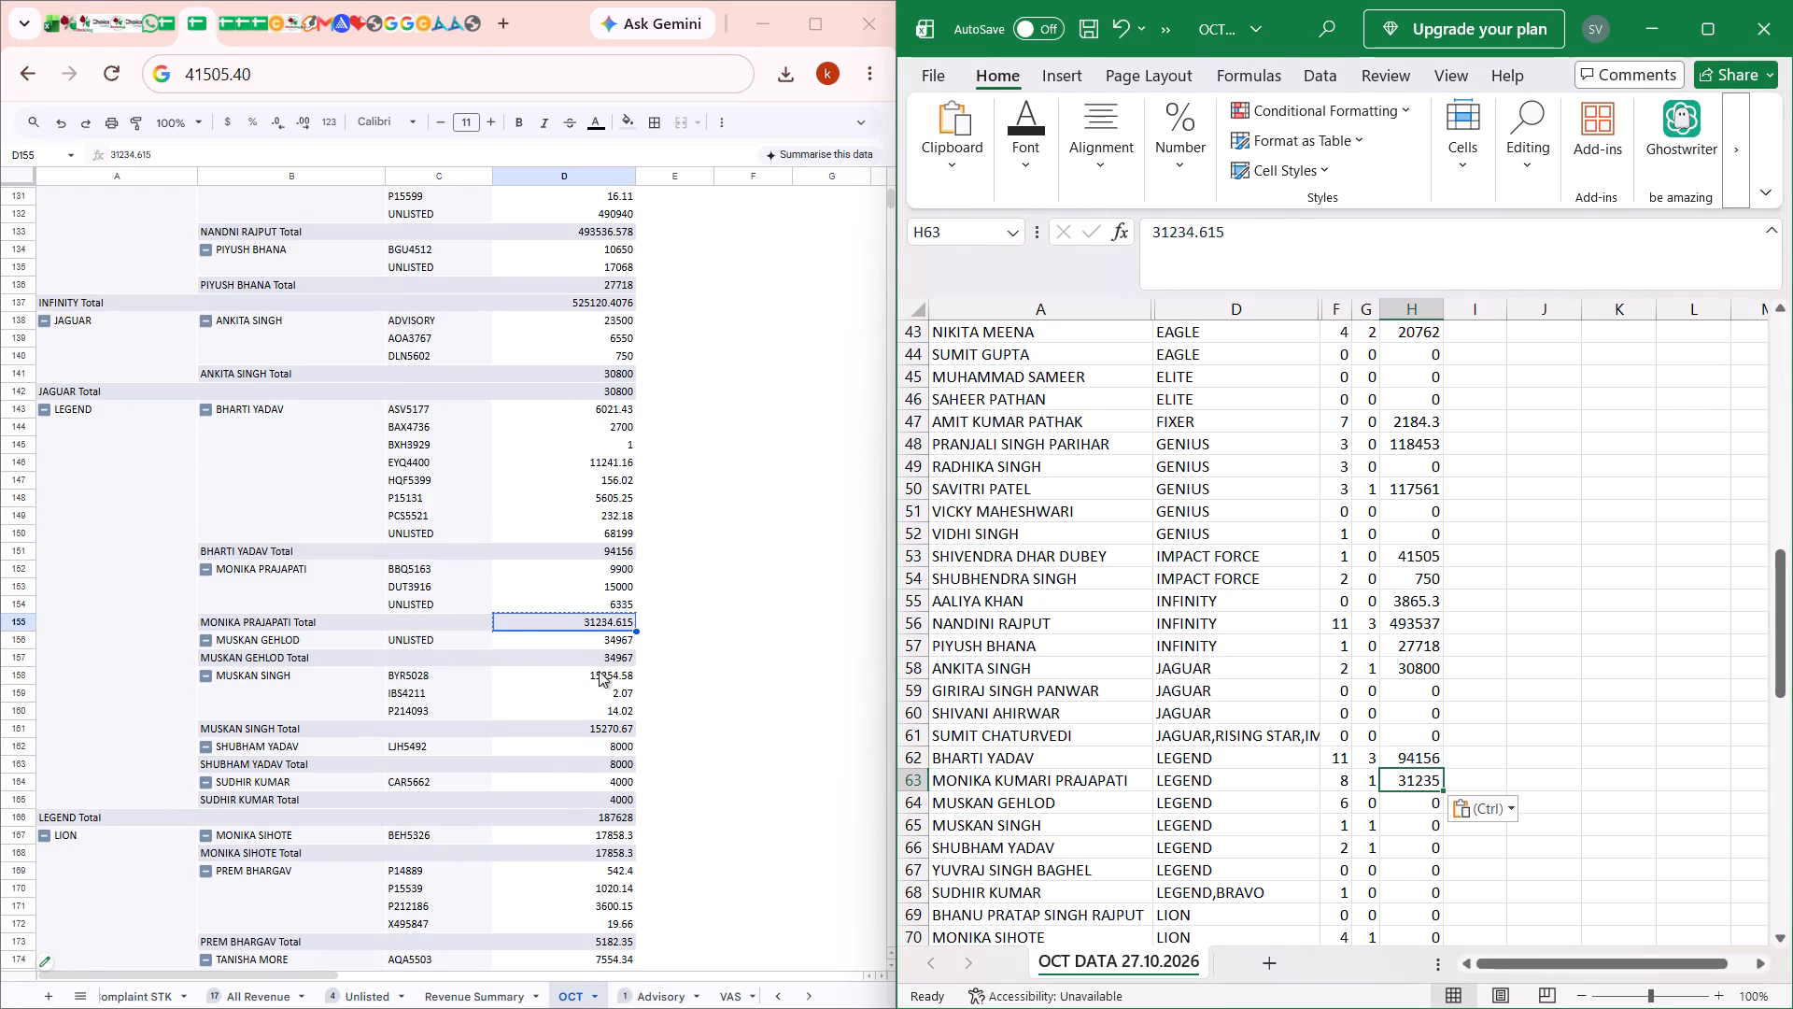
left_click(607, 656)
key("ctrl+c")
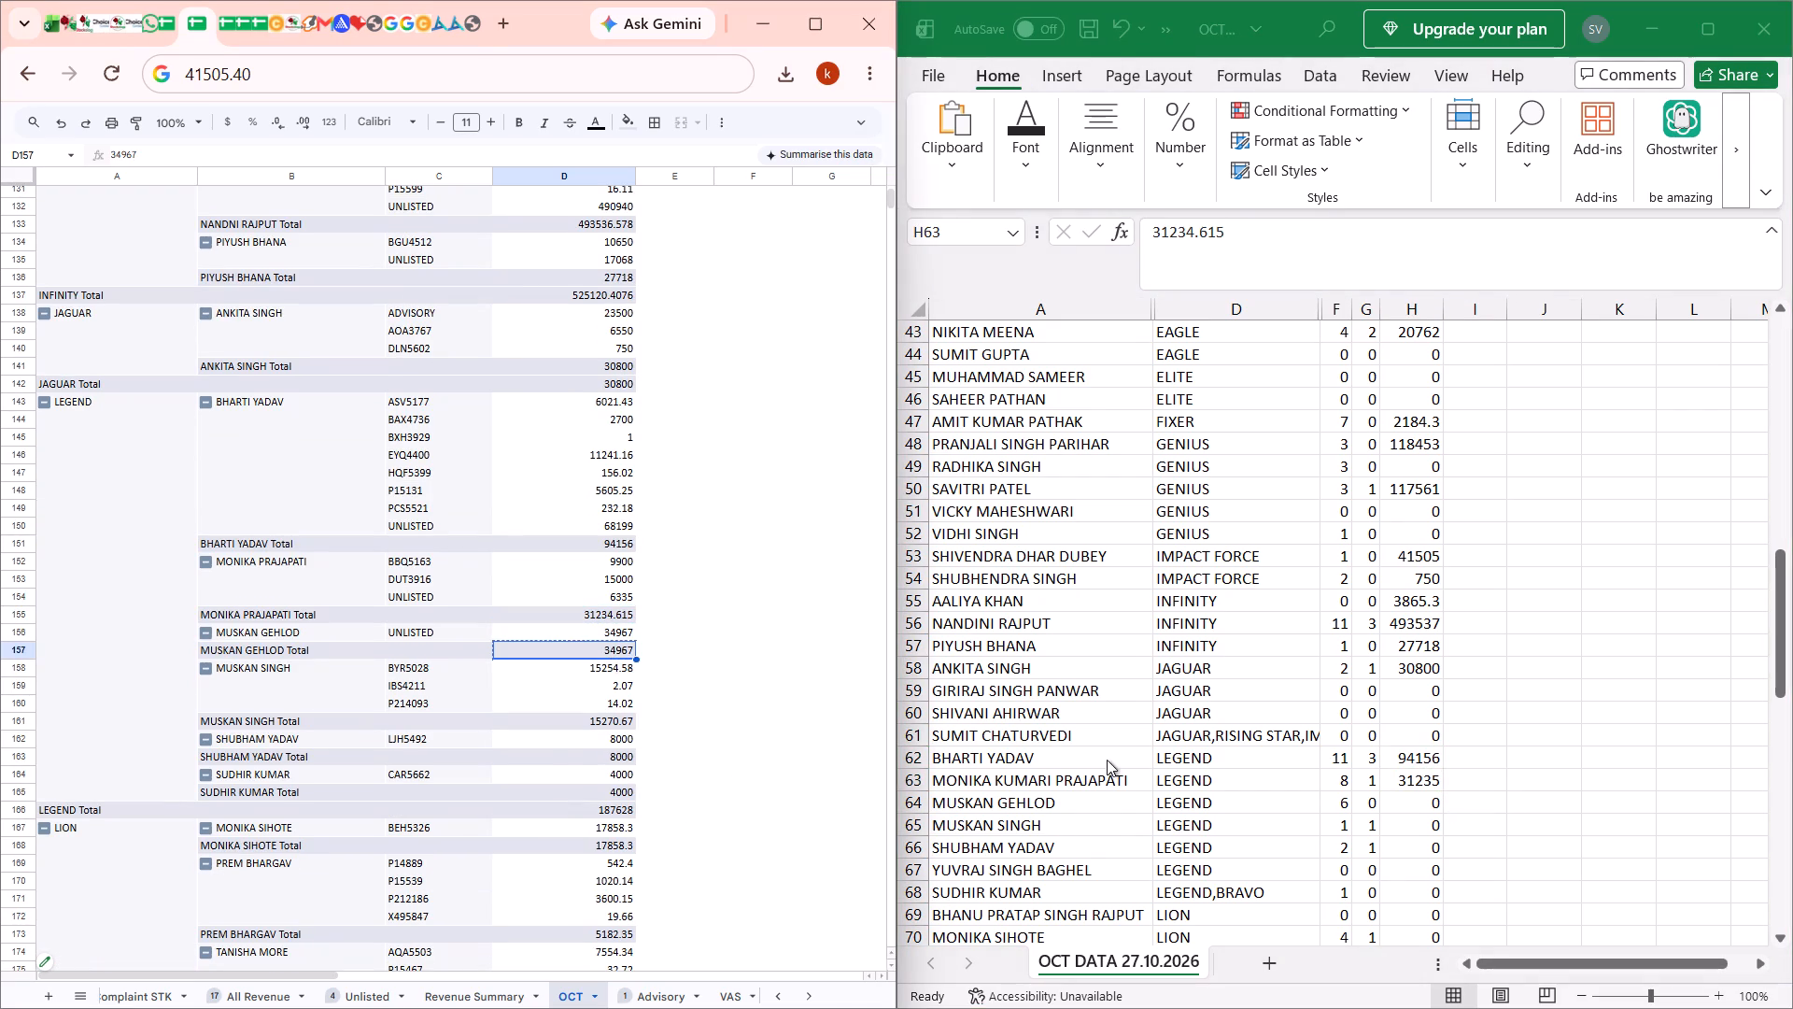
left_click(1381, 812)
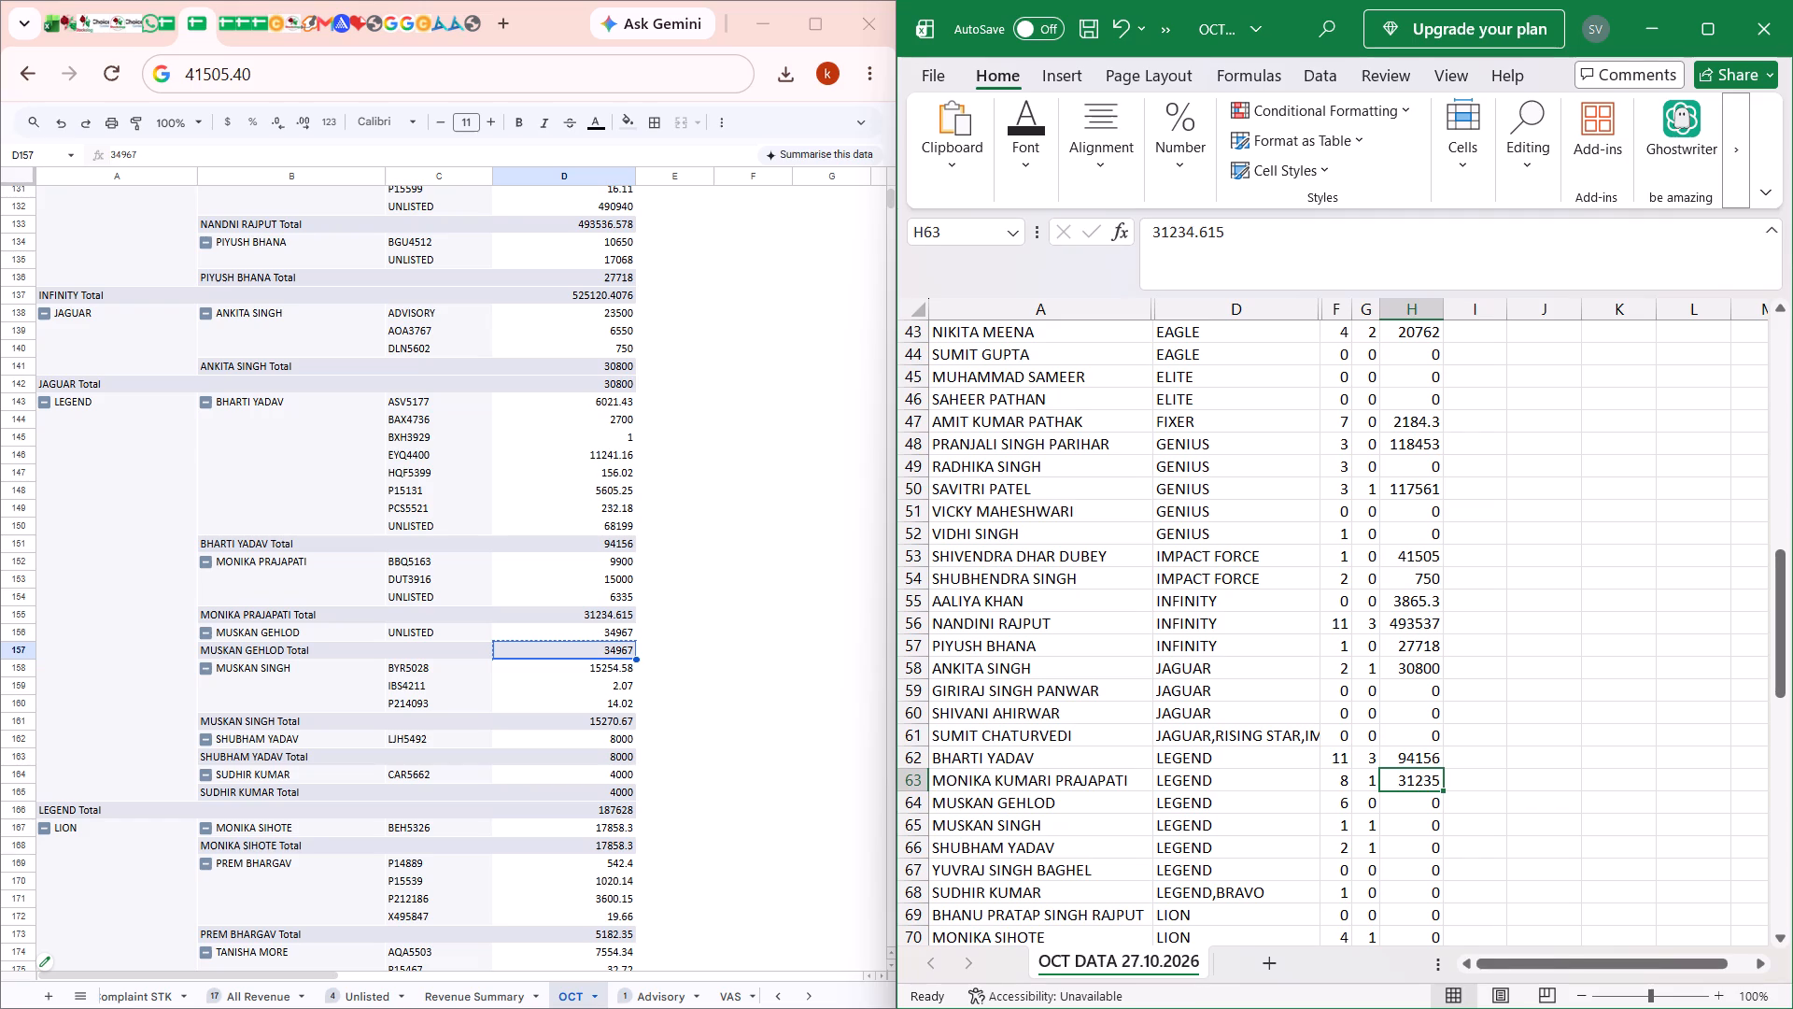
left_click(1404, 807)
key("ctrl+v")
Copy the fourth LEGEND agent's total of 15270.67 from pivot row 161 into Excel cell H65.
left_click(607, 716)
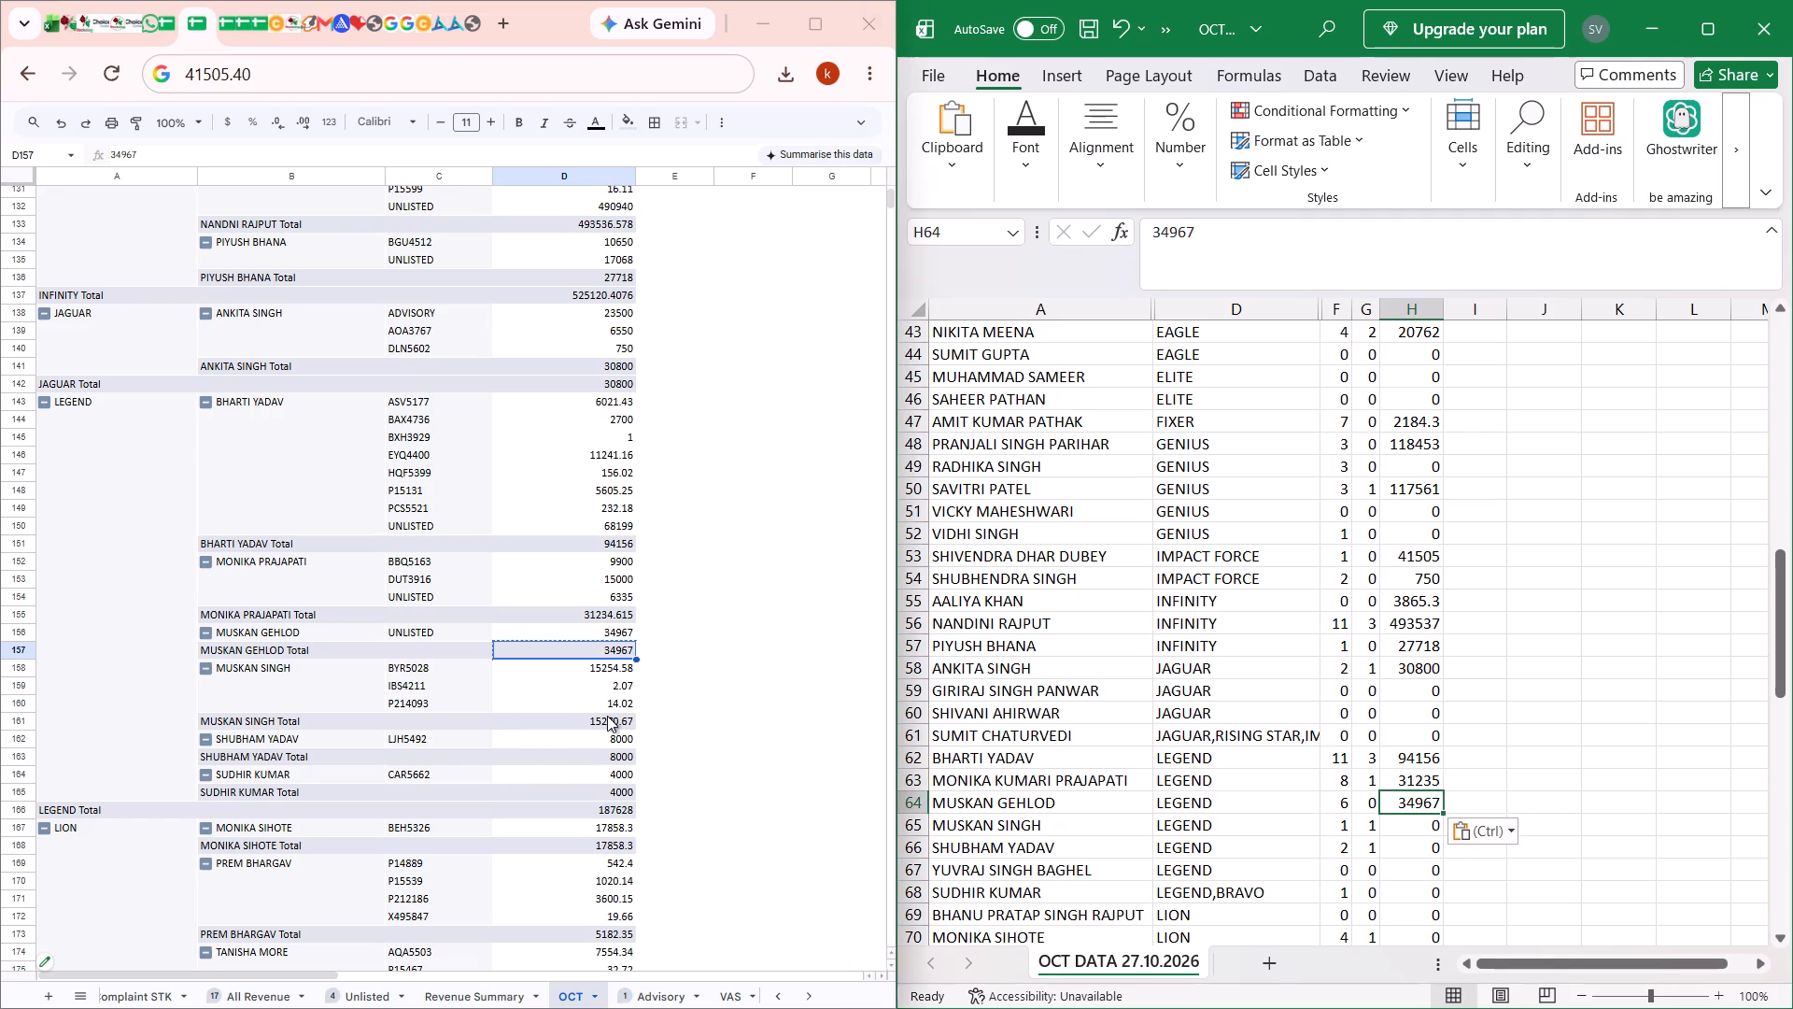
key("ctrl+c")
left_click(1073, 821)
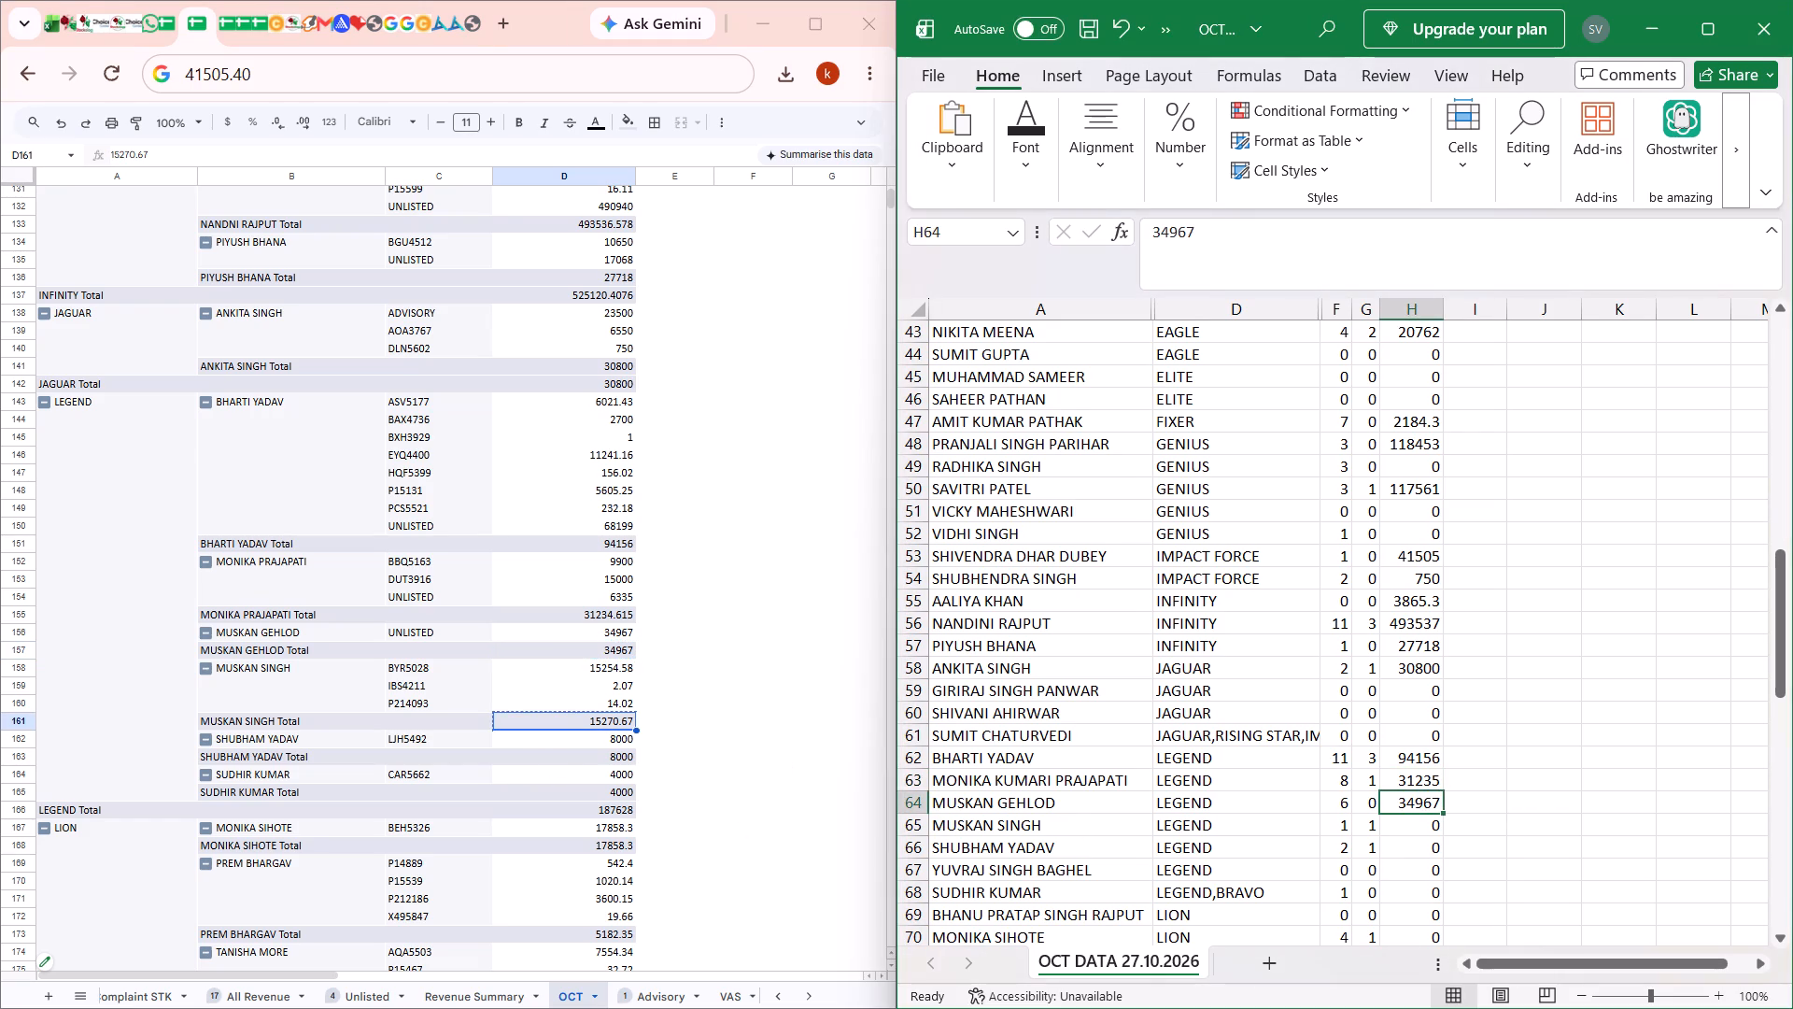
left_click(1400, 827)
key("ctrl+v")
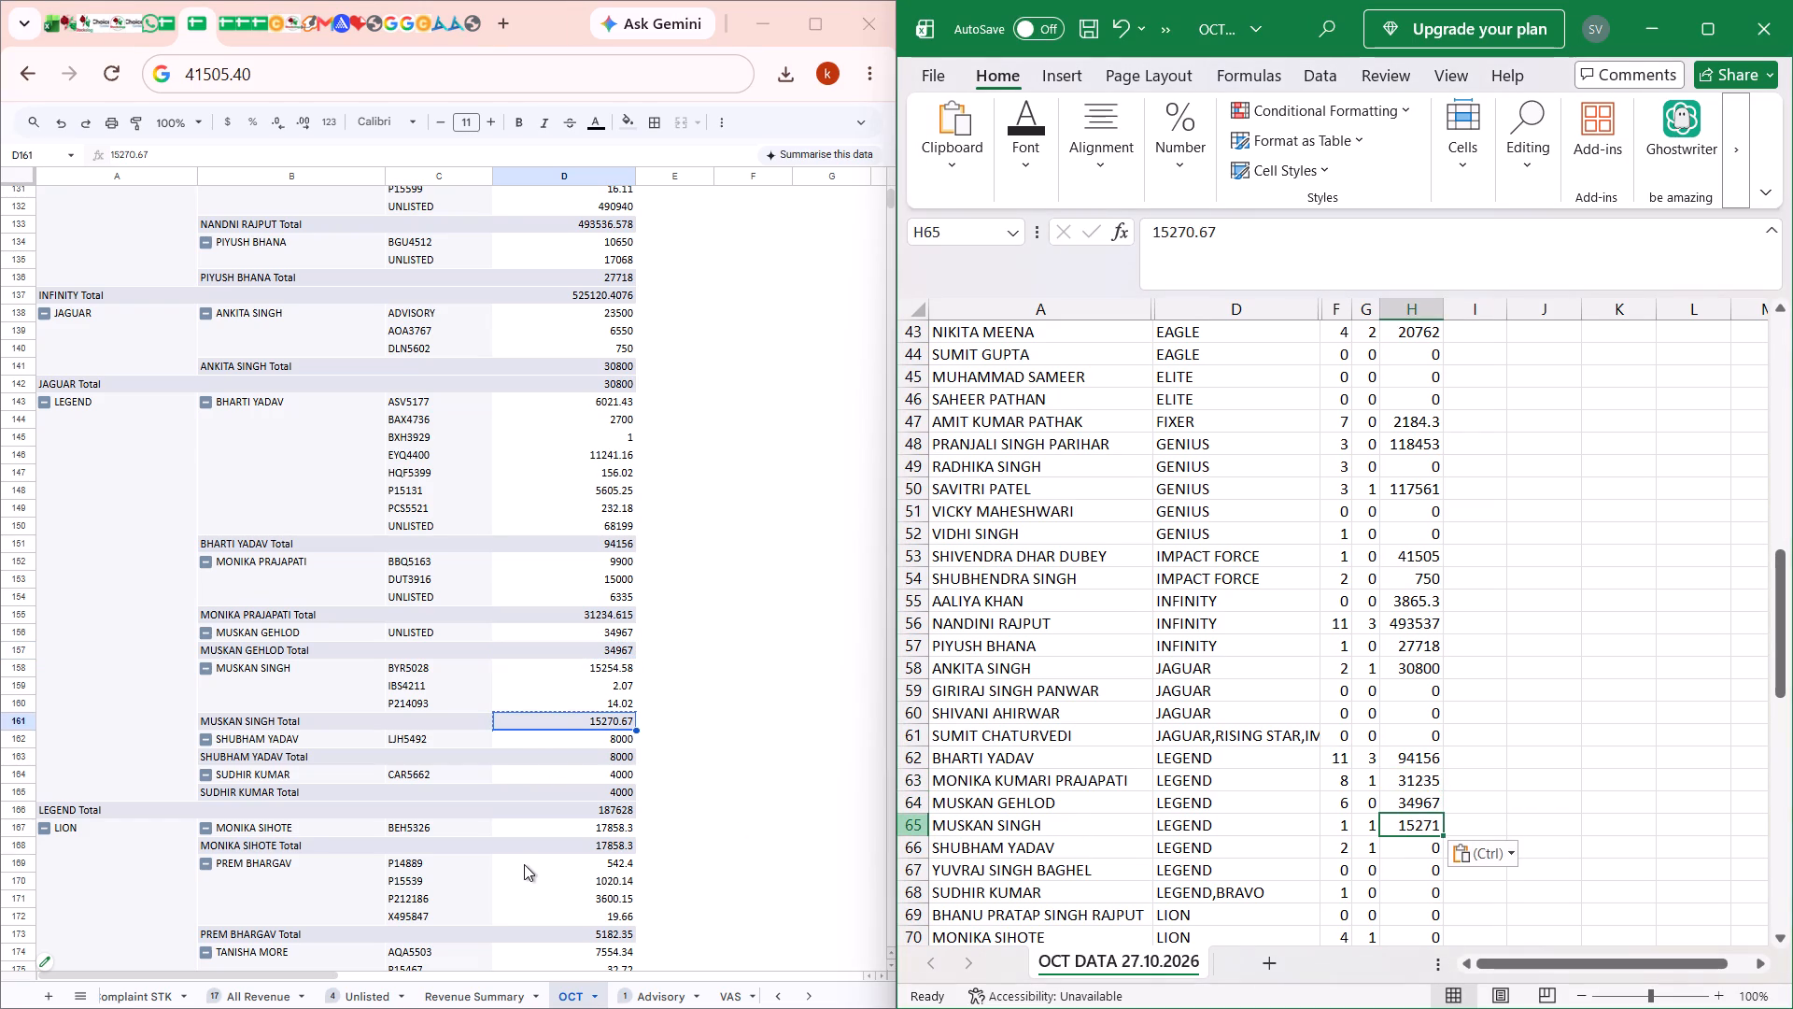
Copy the fifth LEGEND agent's total of 8000 from pivot row 163 into Excel cell H66.
left_click(619, 758)
key("ctrl+c")
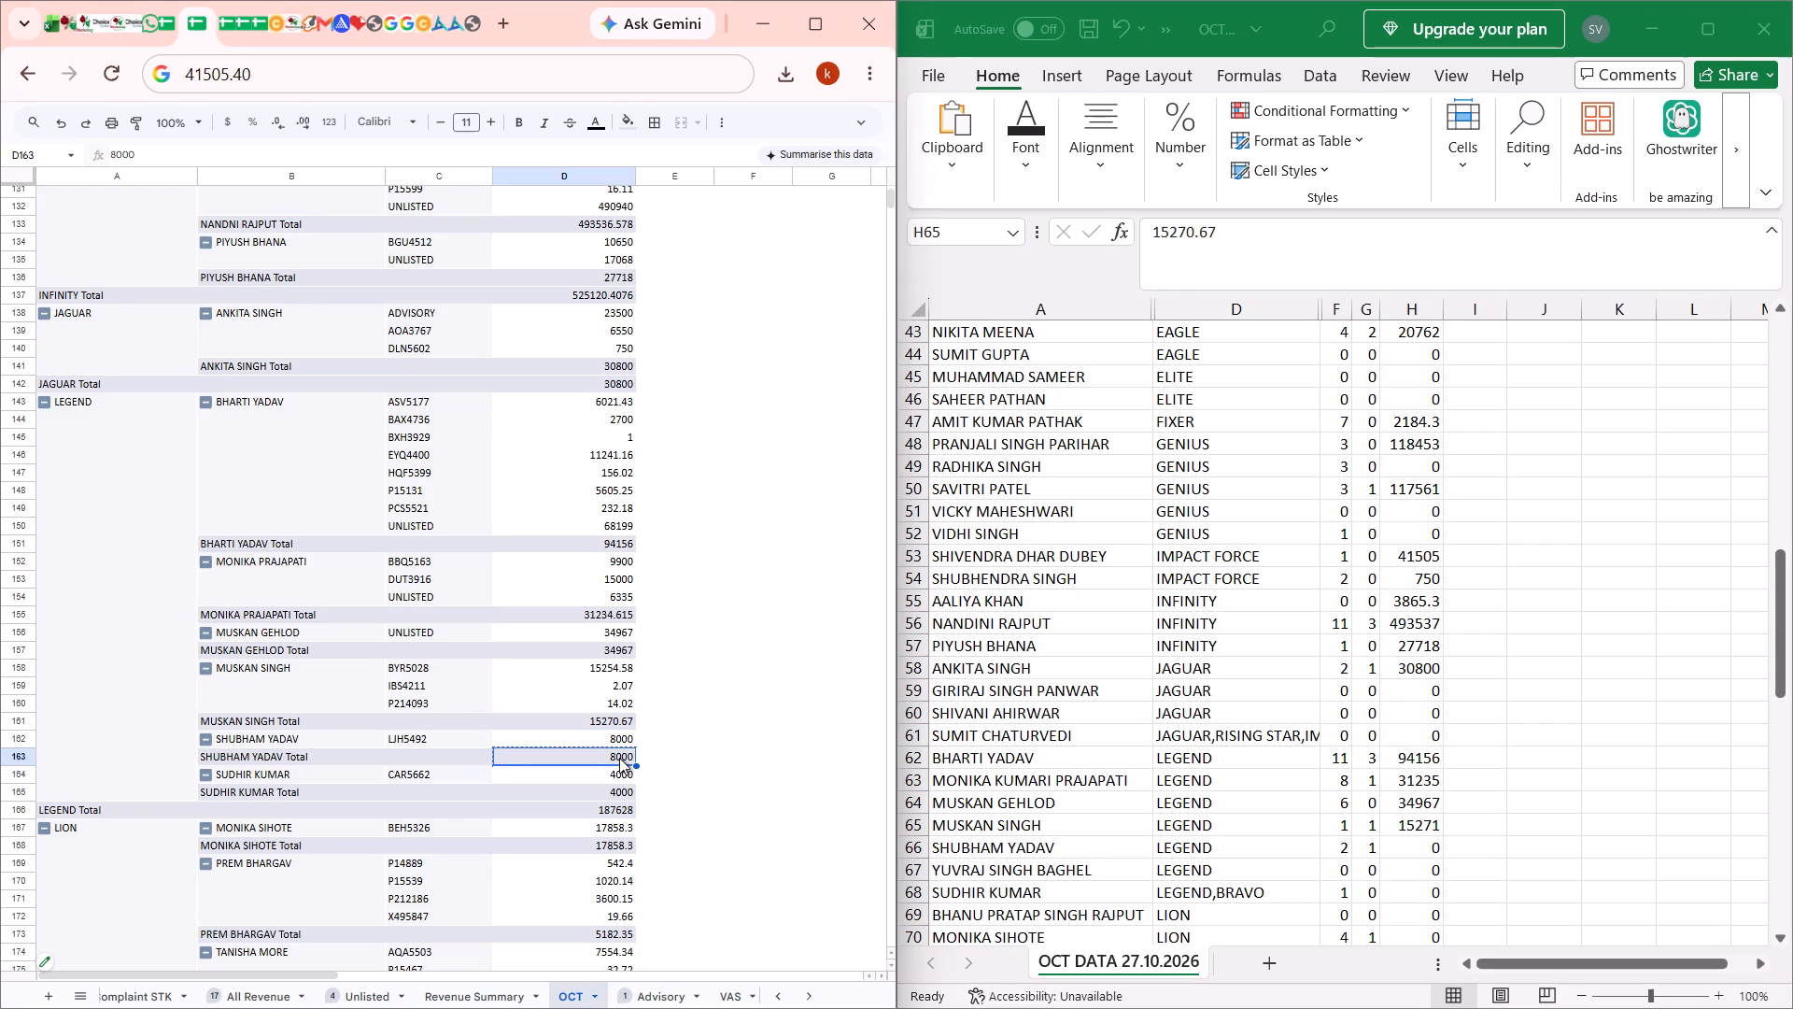
left_click(1058, 823)
left_click(1419, 849)
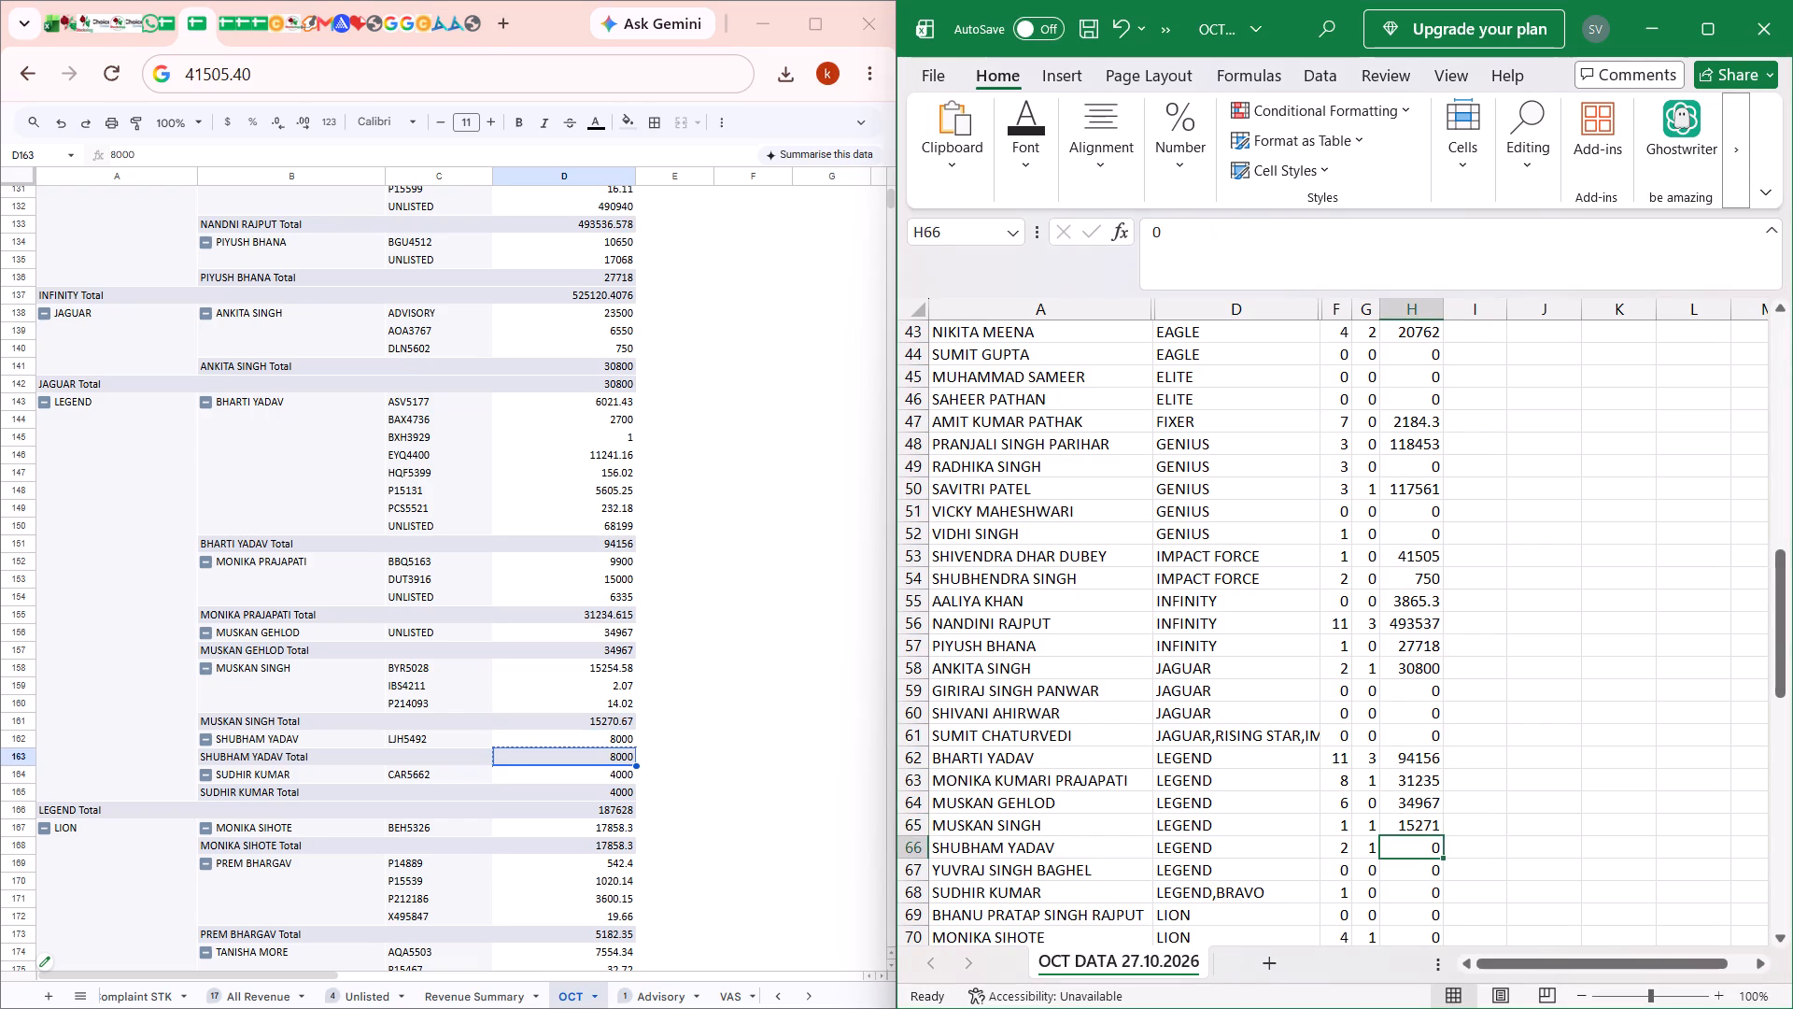
key("ctrl+v")
Copy the last LEGEND agent's total of 4000 from pivot row 165 into Excel cell H68.
left_click(609, 798)
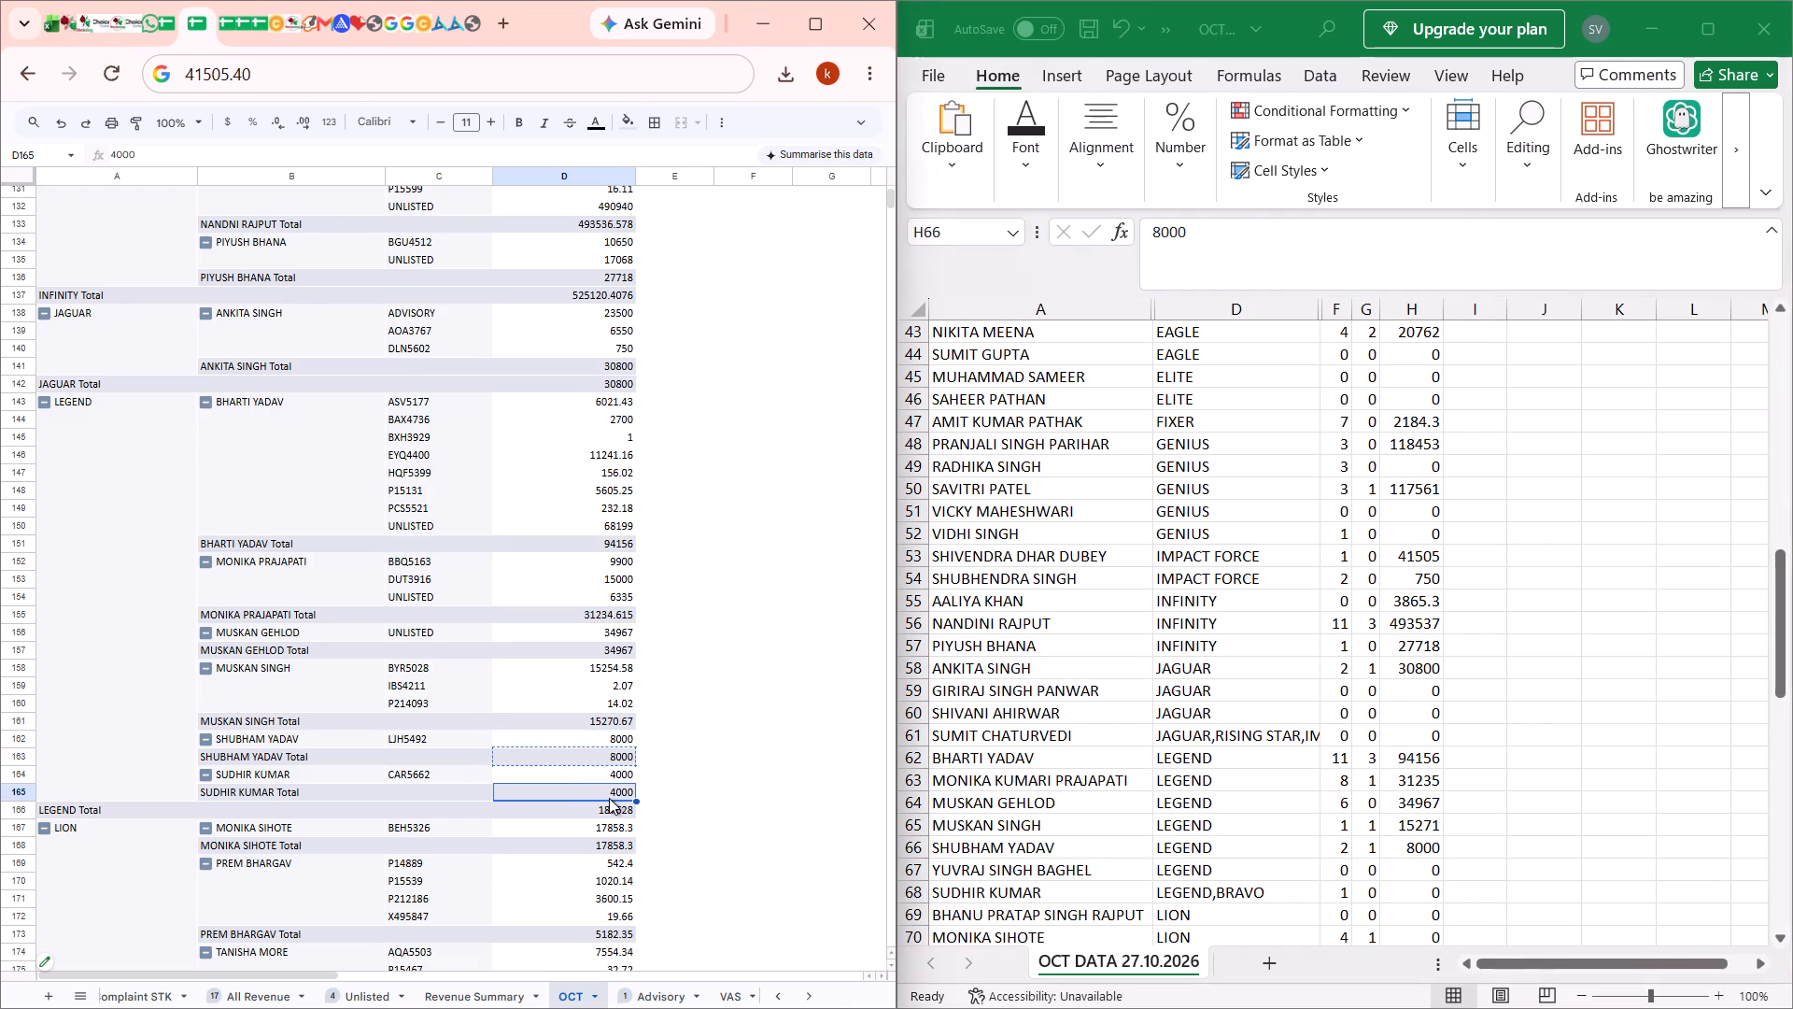
key("ctrl+c")
left_click(1195, 832)
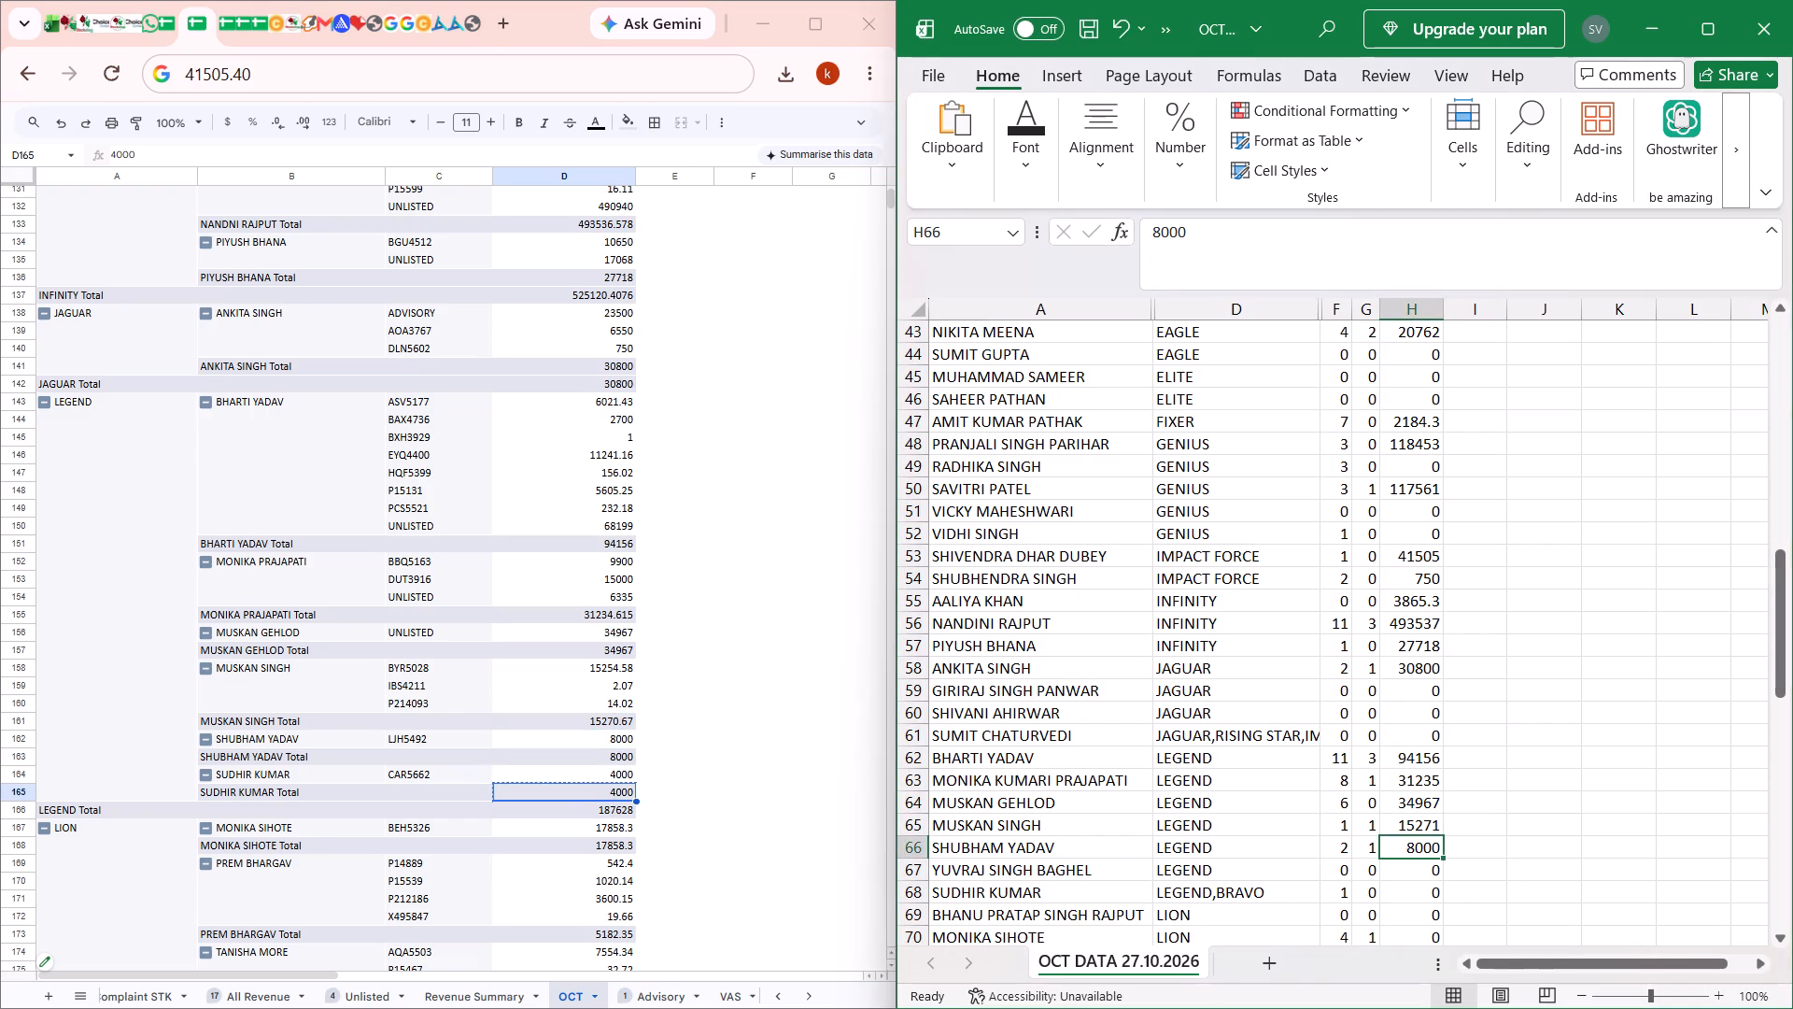
left_click(1416, 893)
key("ctrl+v")
Copy the first LION agent's total of 17858.3 from pivot row 168 into Excel cell H70.
scroll(1416, 893, "down", 1)
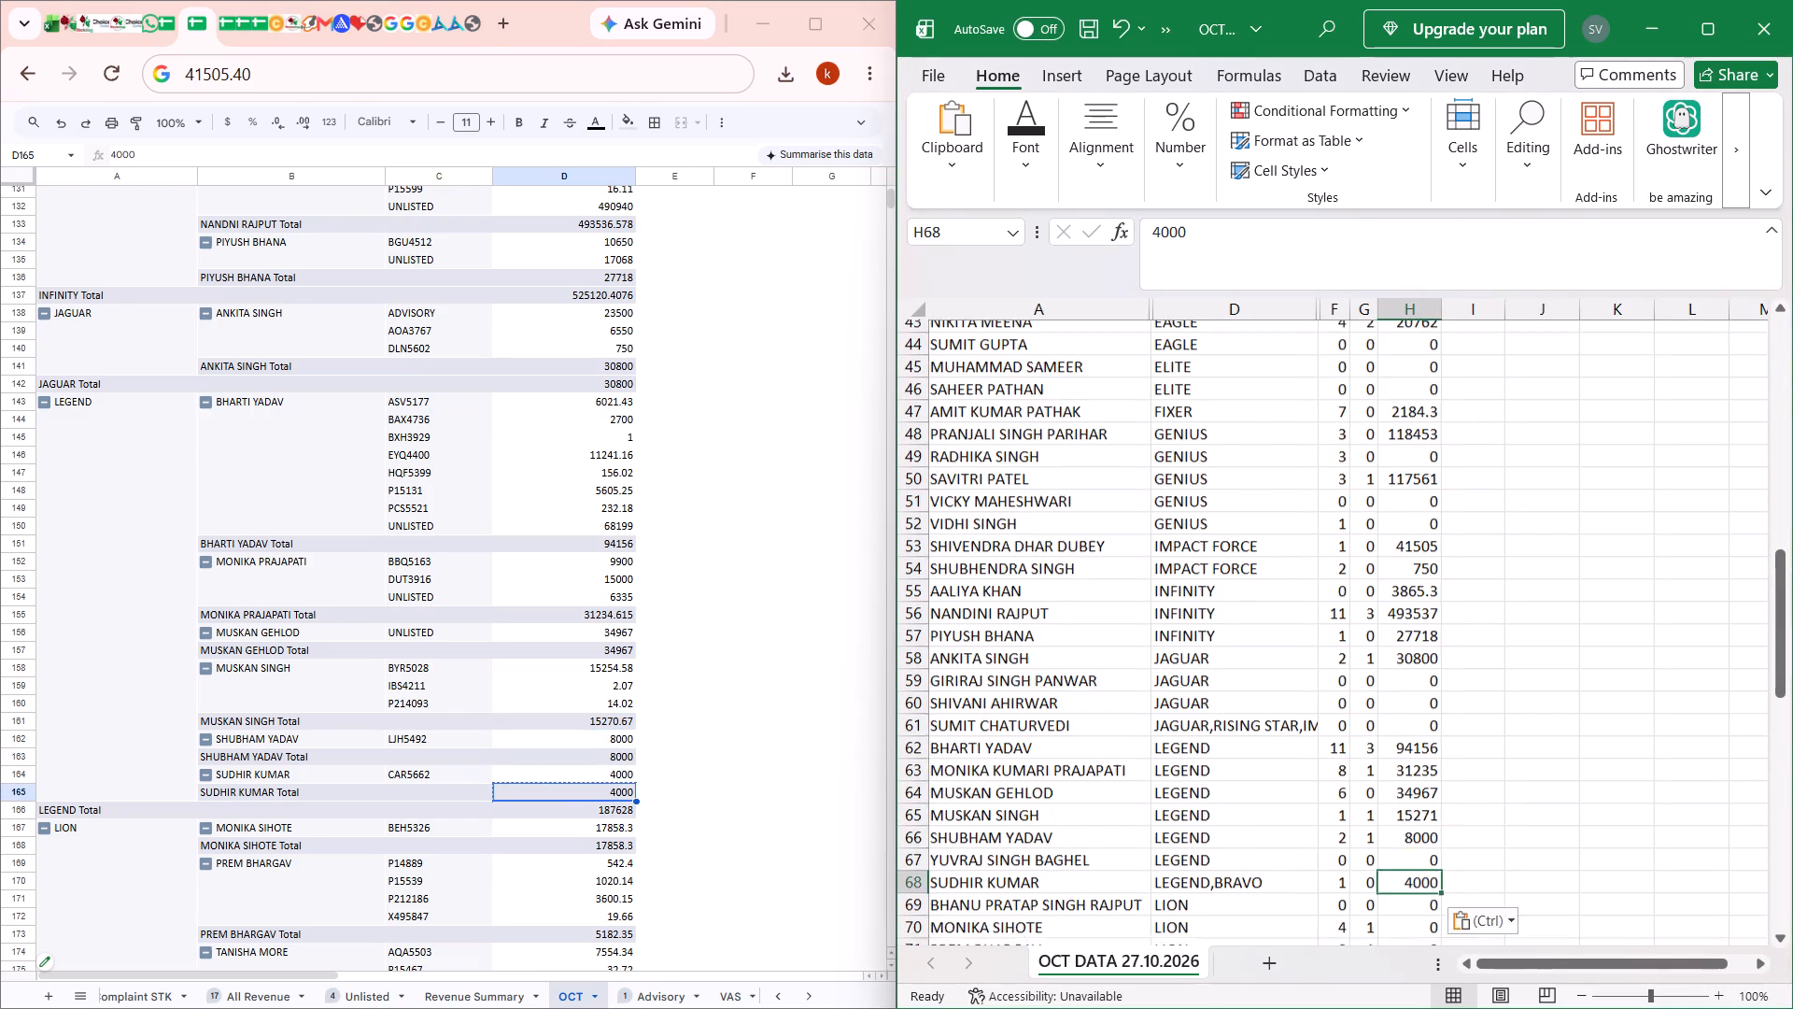
scroll(1416, 893, "down", 1)
scroll(750, 656, "down", 1)
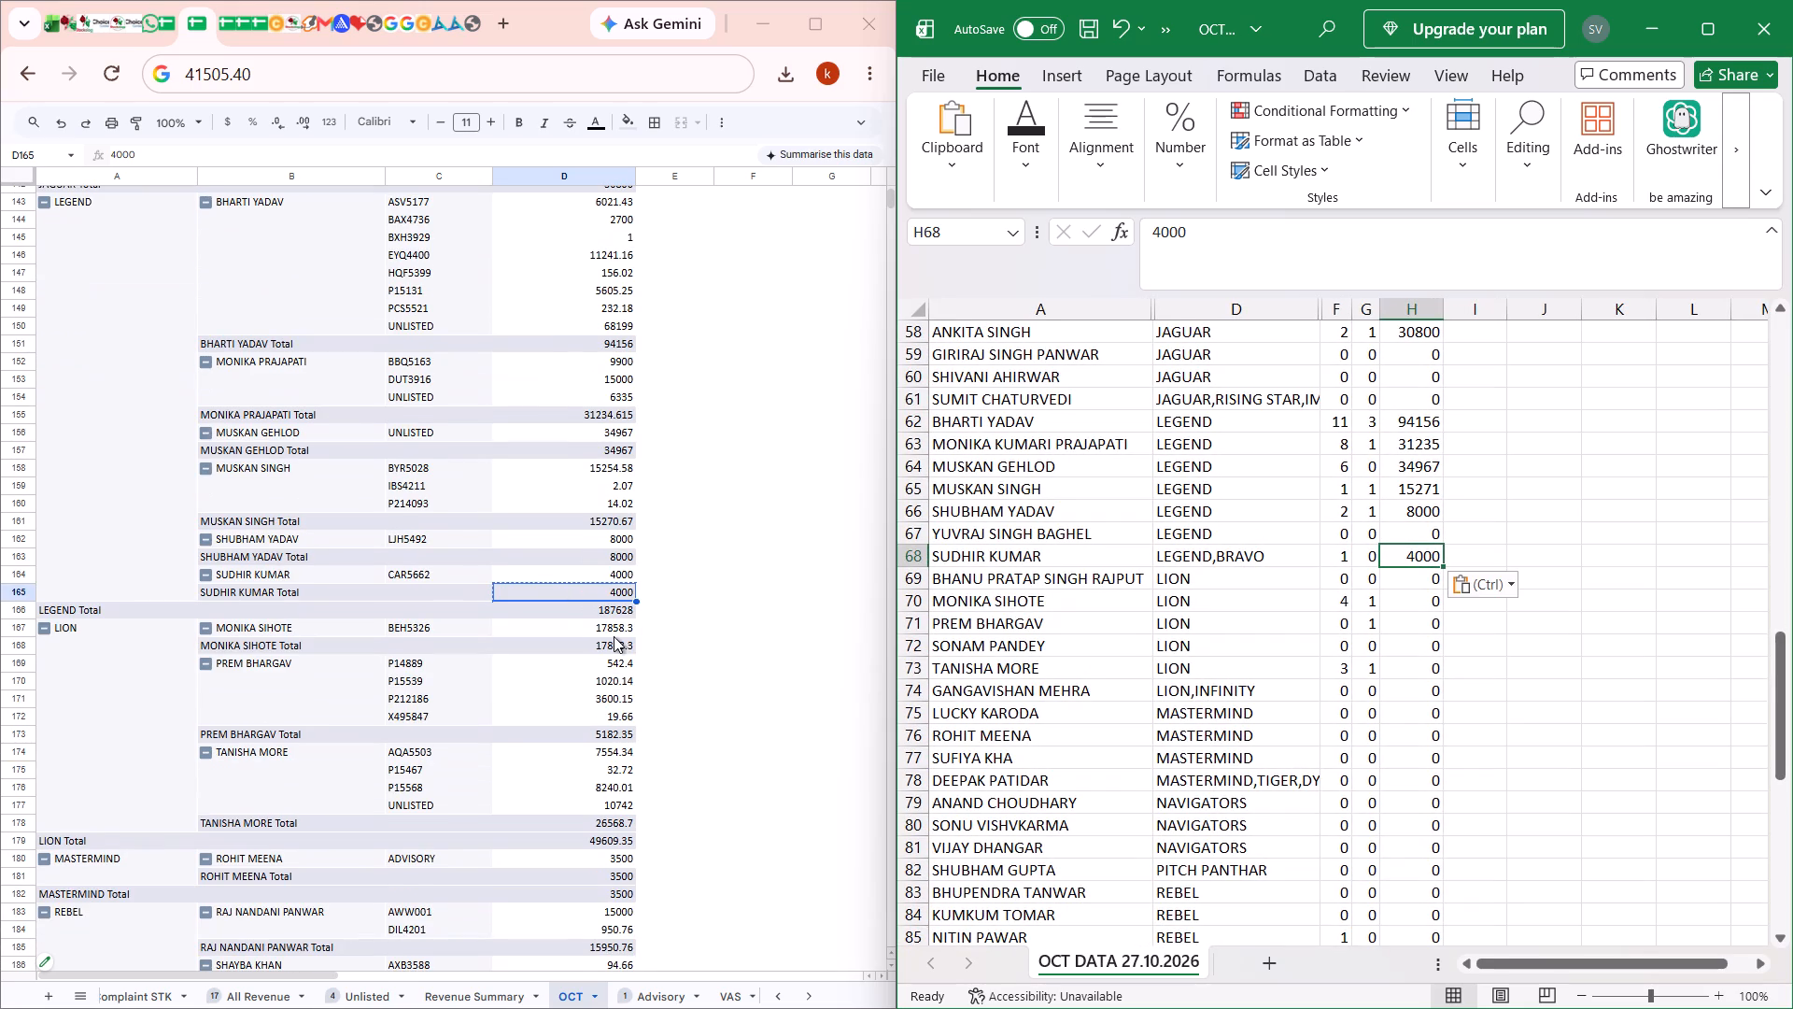
left_click(617, 643)
key("ctrl+c")
left_click(1164, 703)
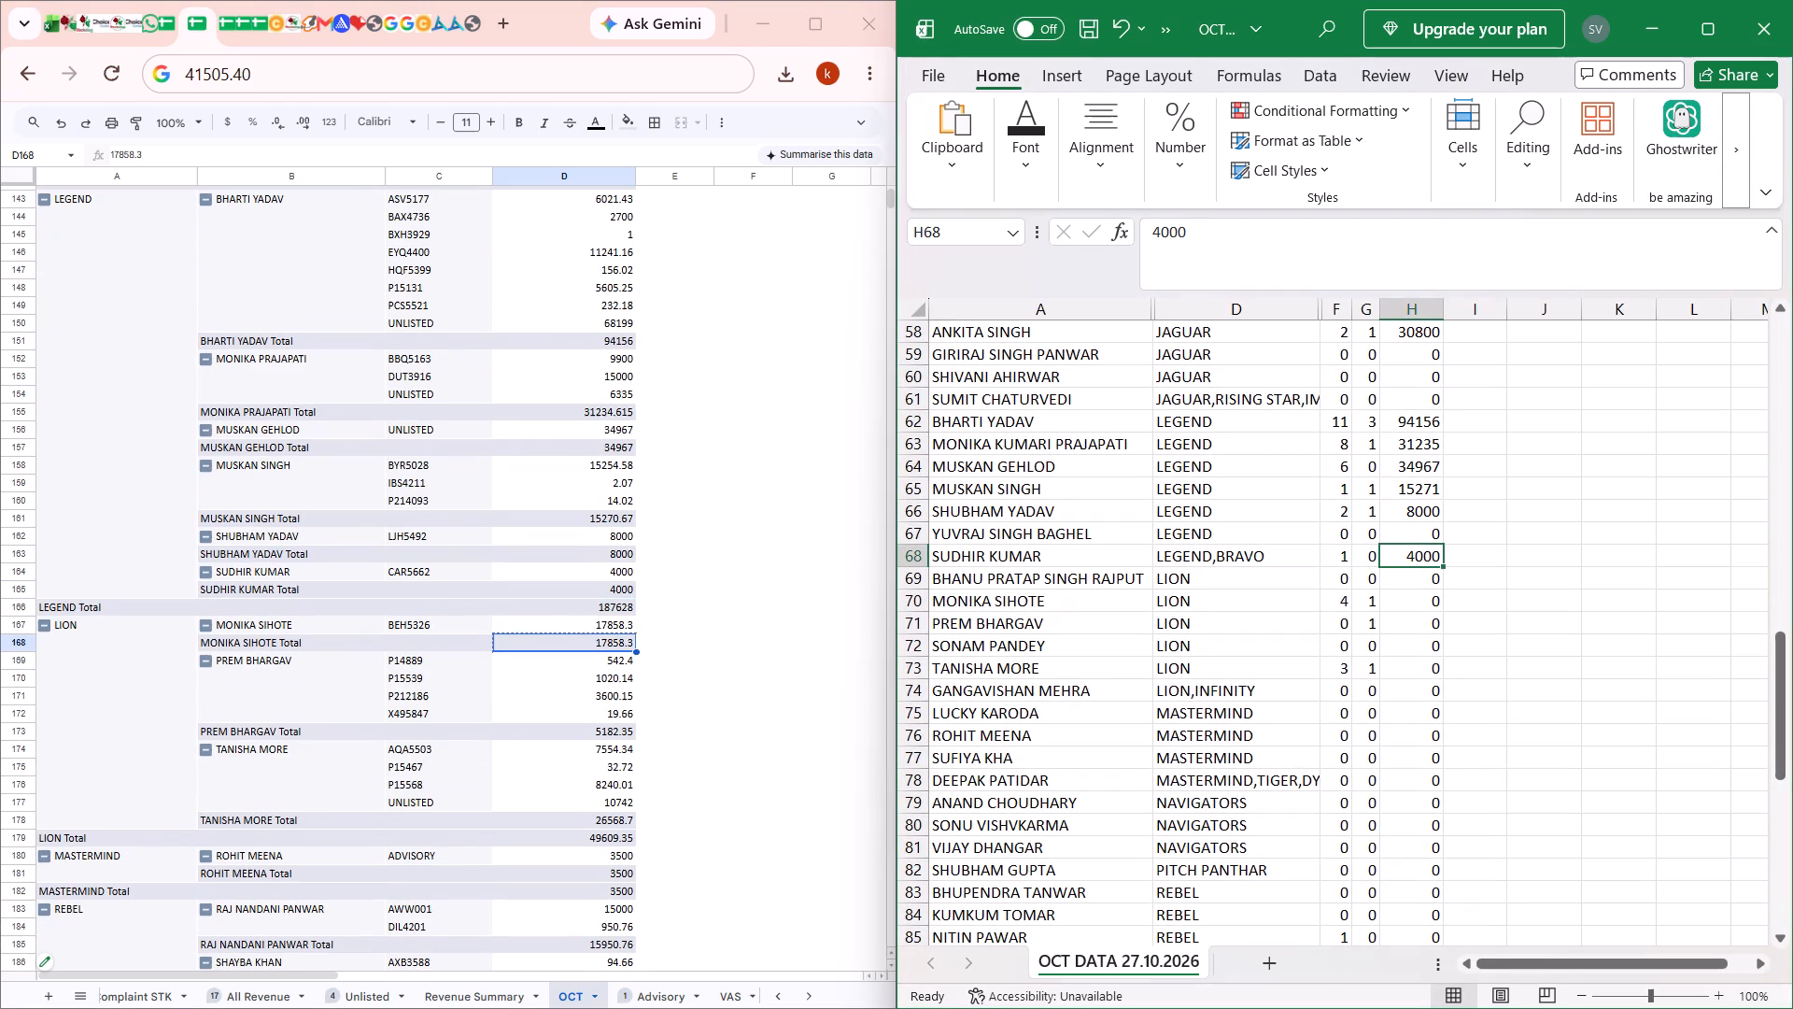
left_click_drag(1103, 591, 1252, 589)
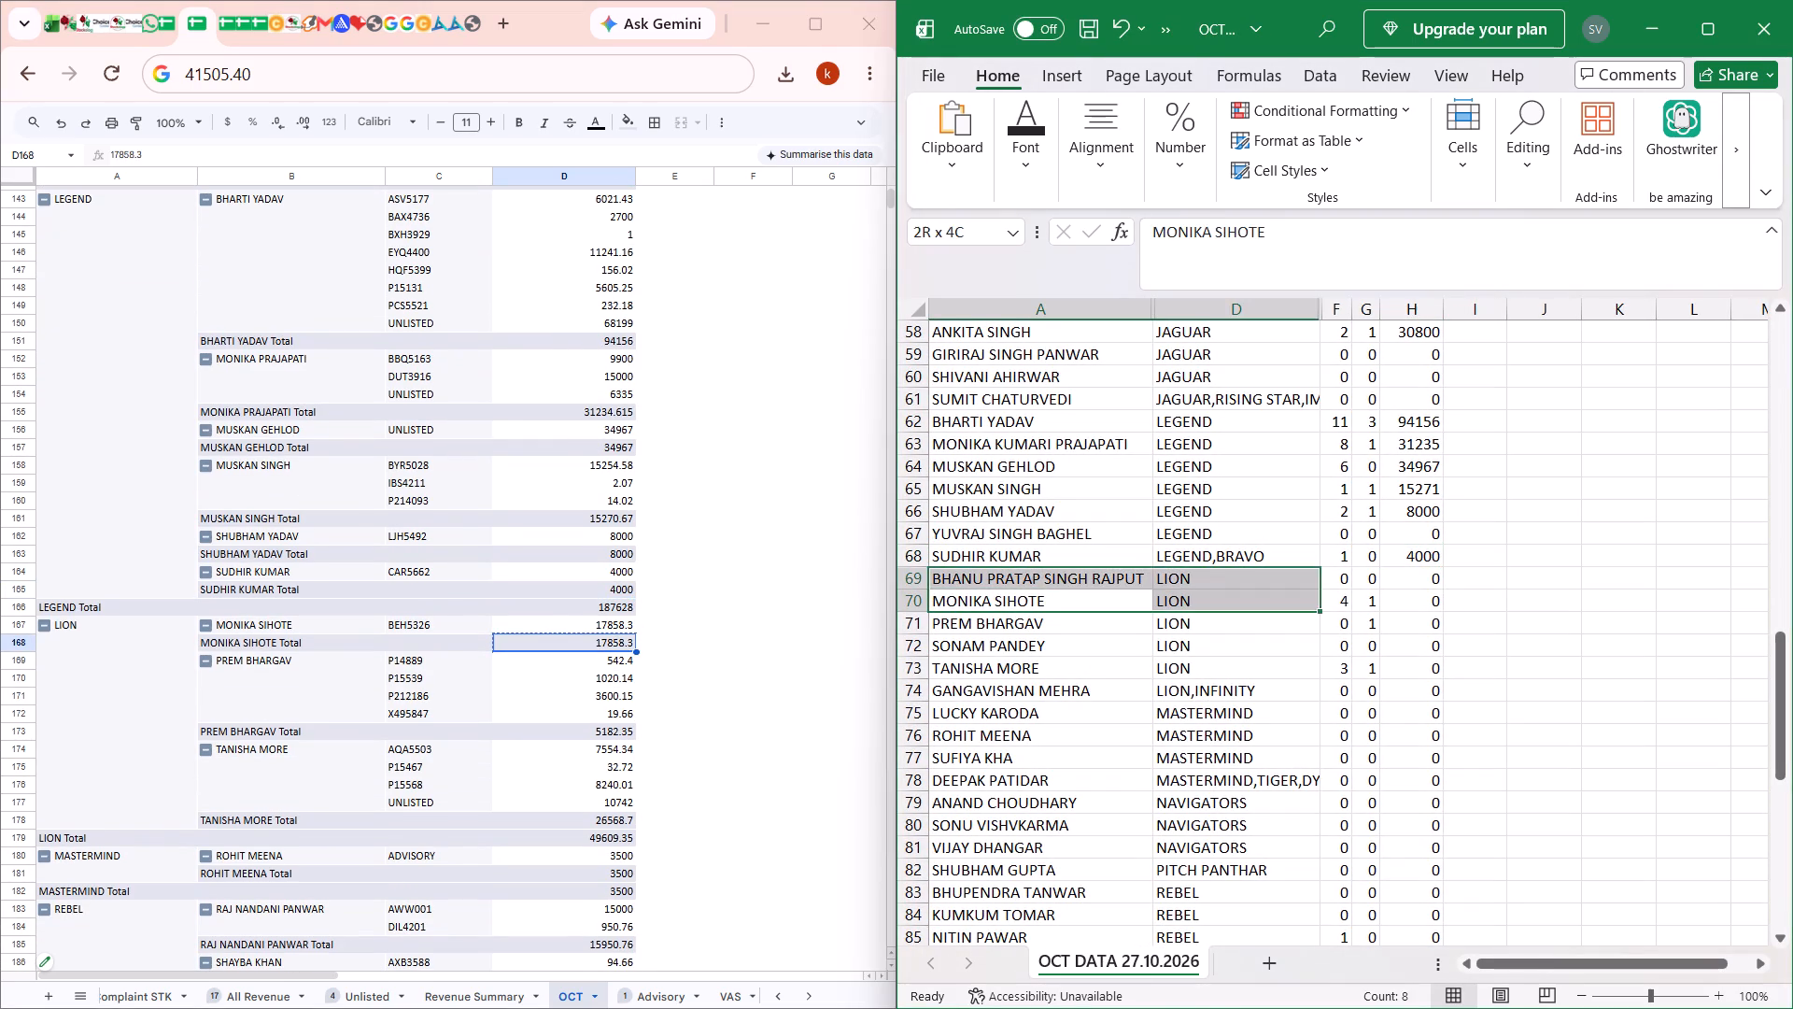
left_click_drag(1252, 589, 1395, 606)
left_click(1395, 606)
key("ctrl+v")
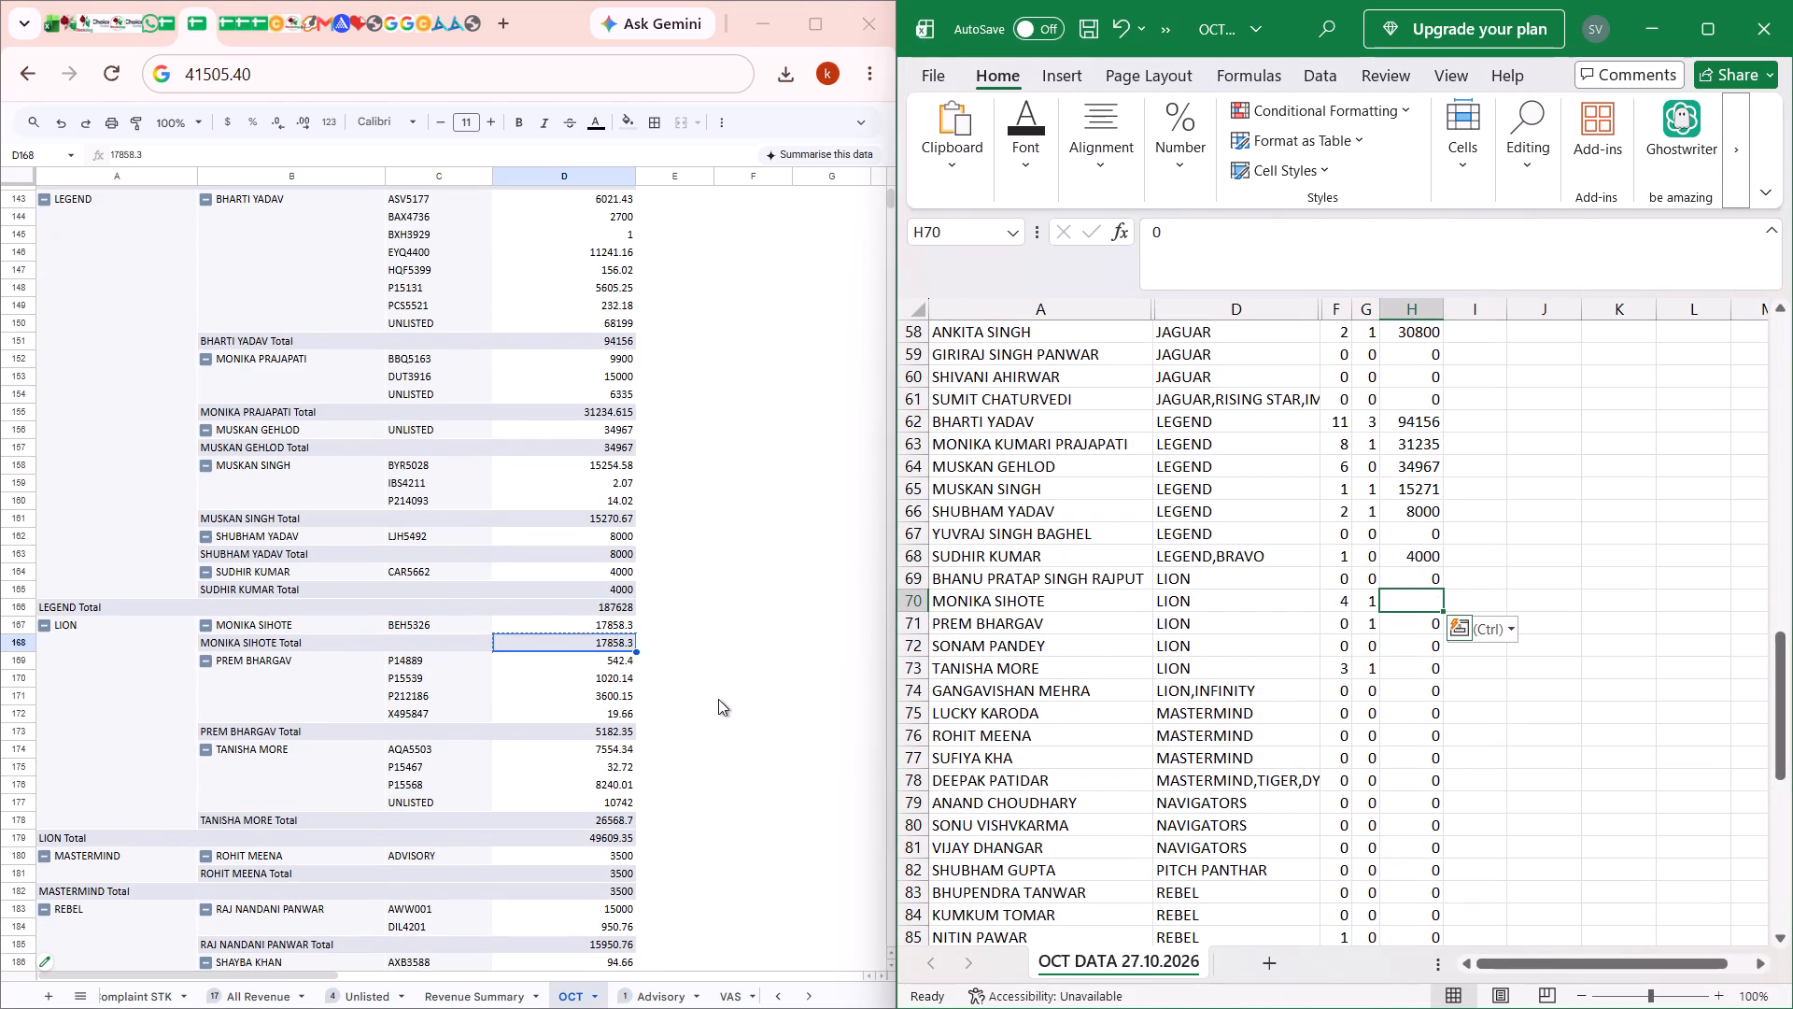
Copy the second LION agent's total of 5182.35 from pivot row 173 into Excel cell H71.
left_click(602, 737)
key("ctrl+c")
left_click(1133, 631)
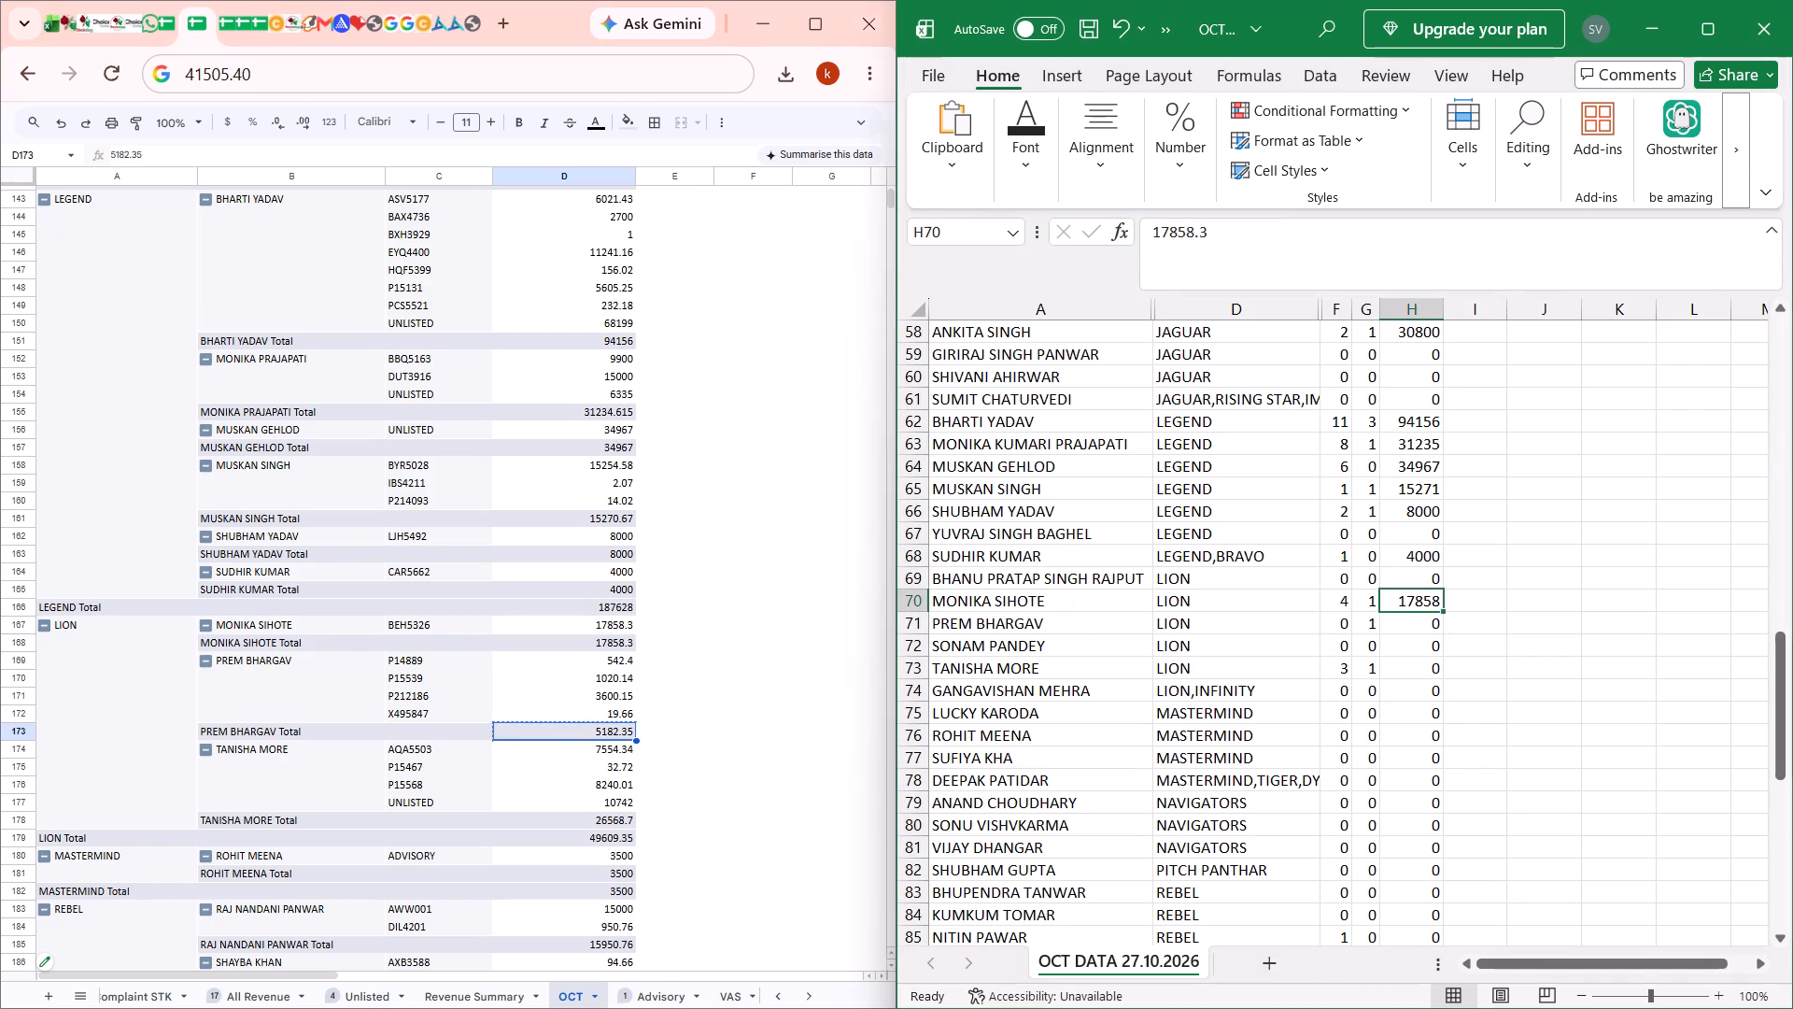
left_click(1405, 627)
key("ctrl+v")
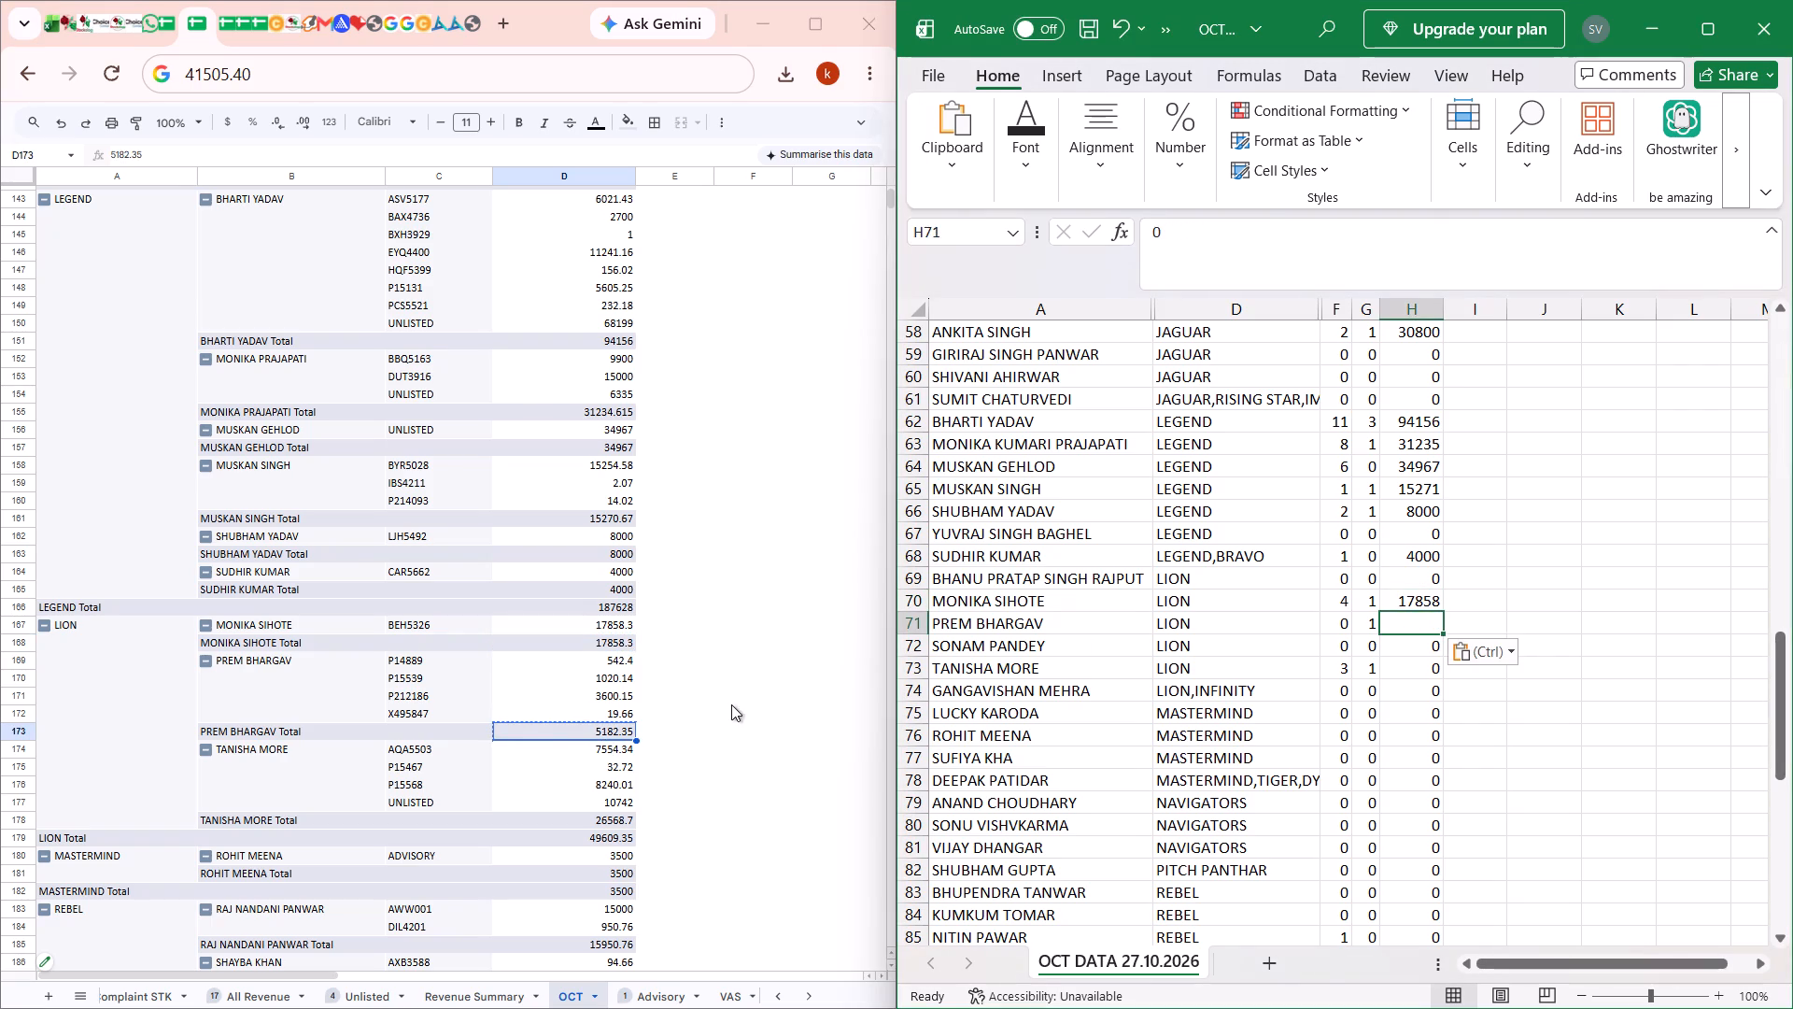
Copy the third LION agent's total of 26568.7 from pivot row 178 into Excel cell H73.
left_click(607, 818)
key("ctrl+c")
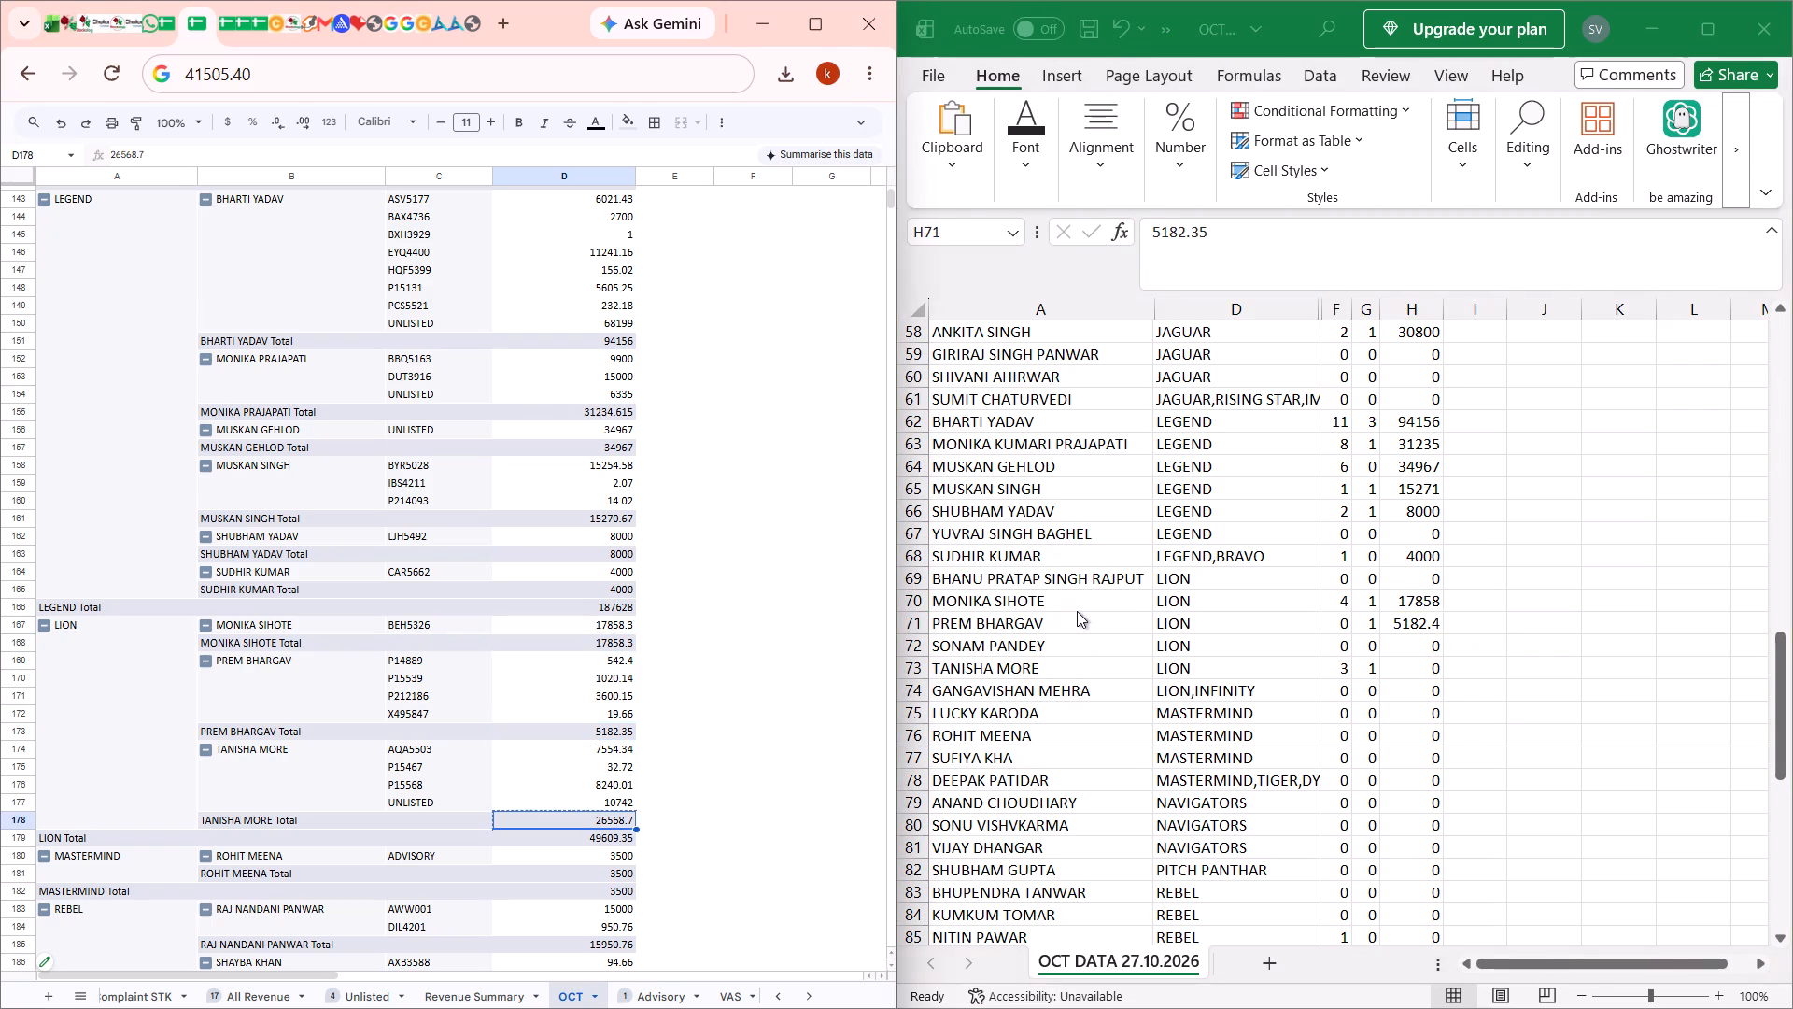
left_click(1077, 611)
left_click(1398, 661)
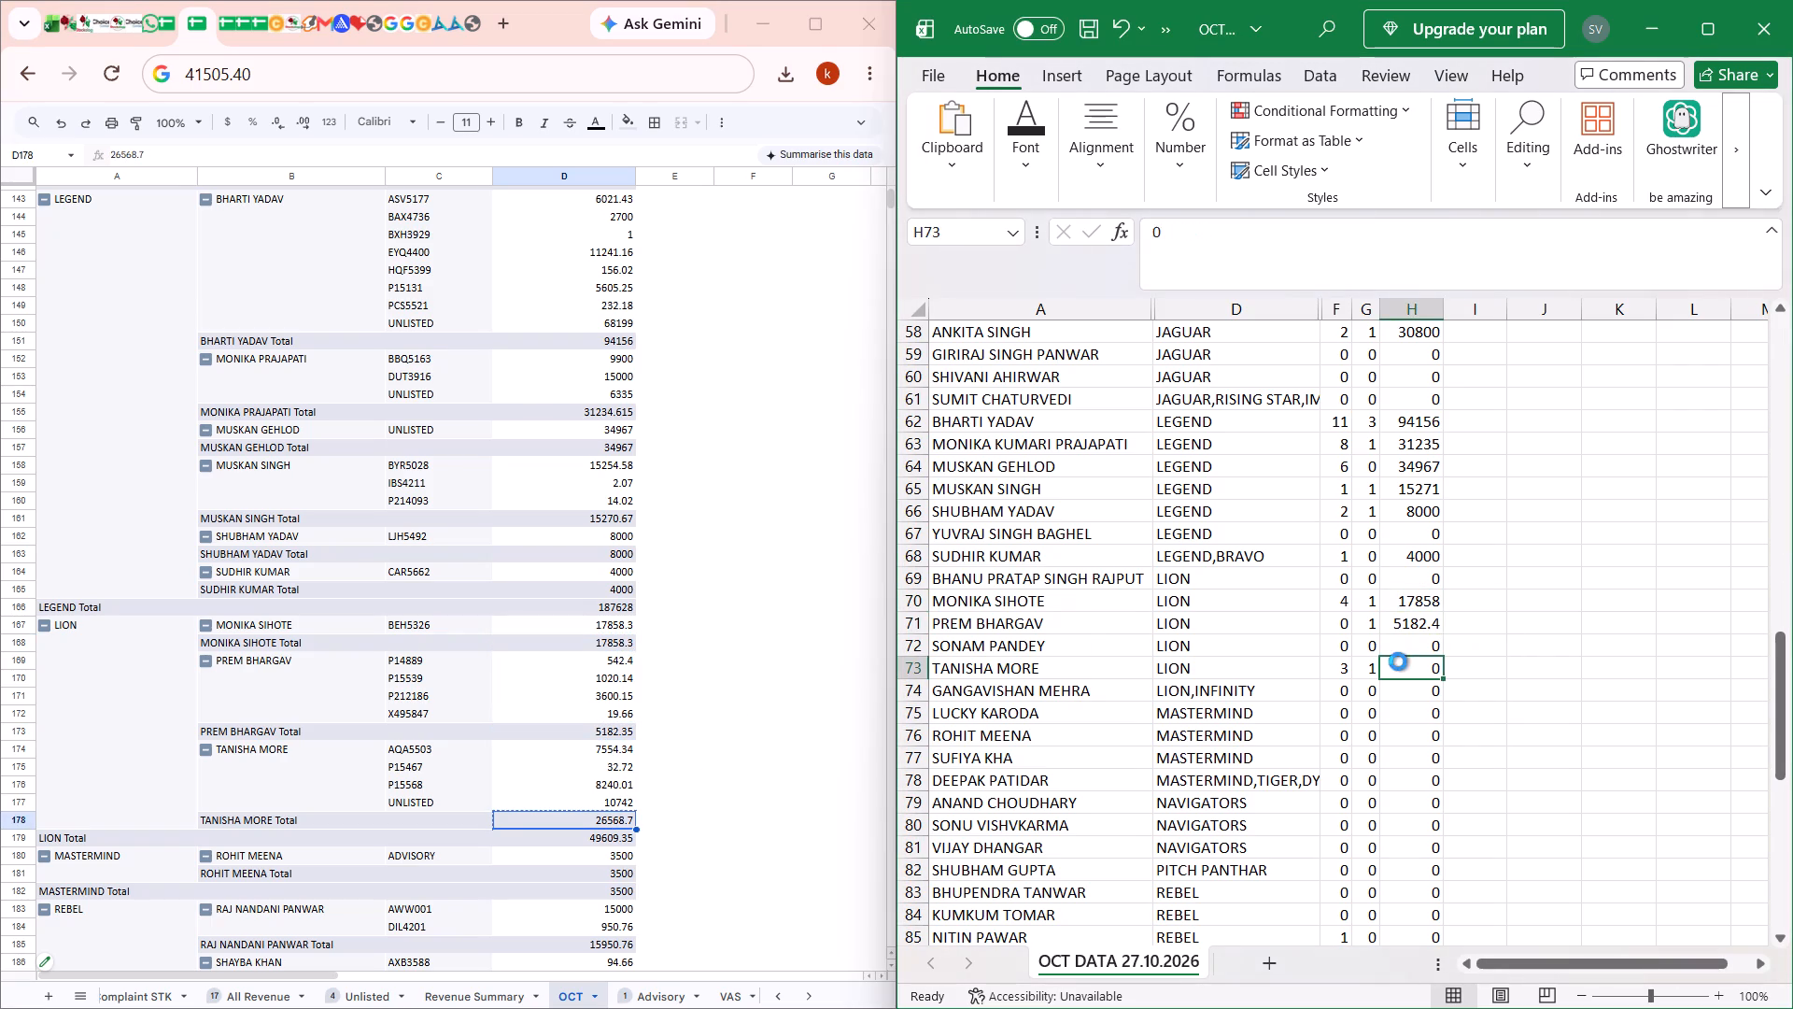
key("ctrl+v")
Copy the MASTERMIND agent's total of 3500 from pivot row 181 into Excel cell H76.
scroll(683, 686, "down", 1)
left_click(585, 666)
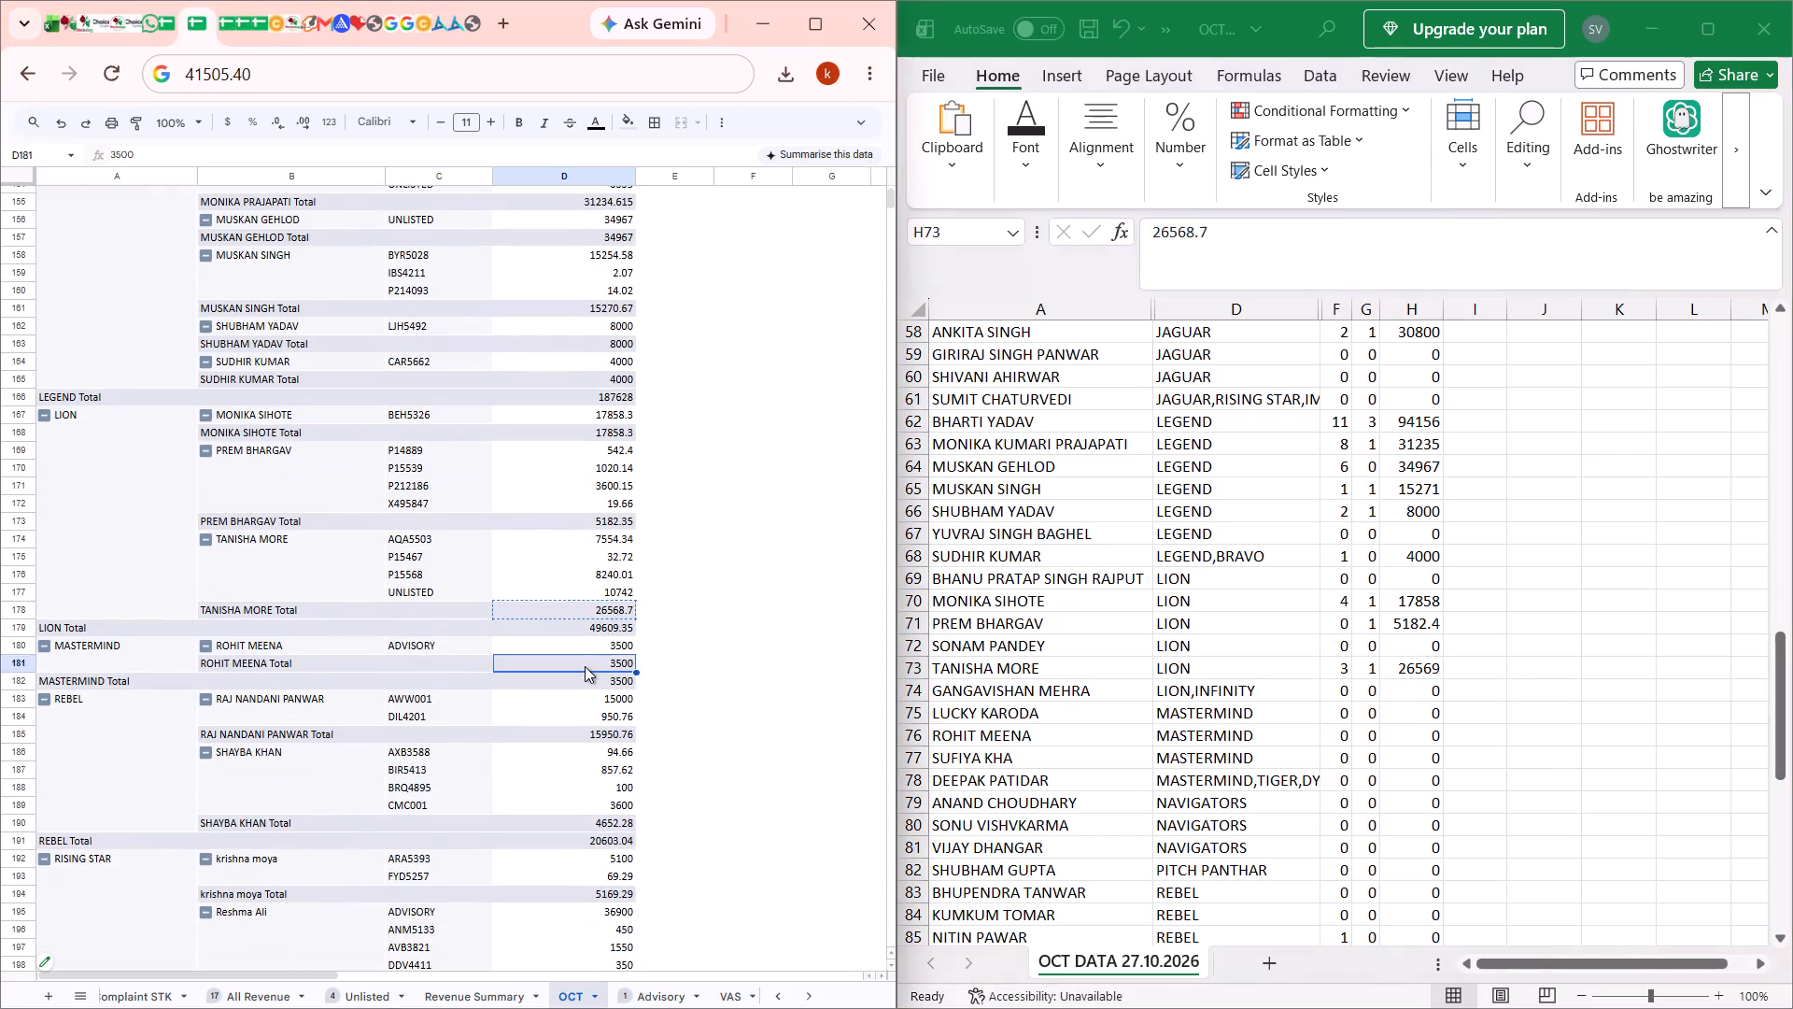
key("ctrl+c")
left_click(1161, 701)
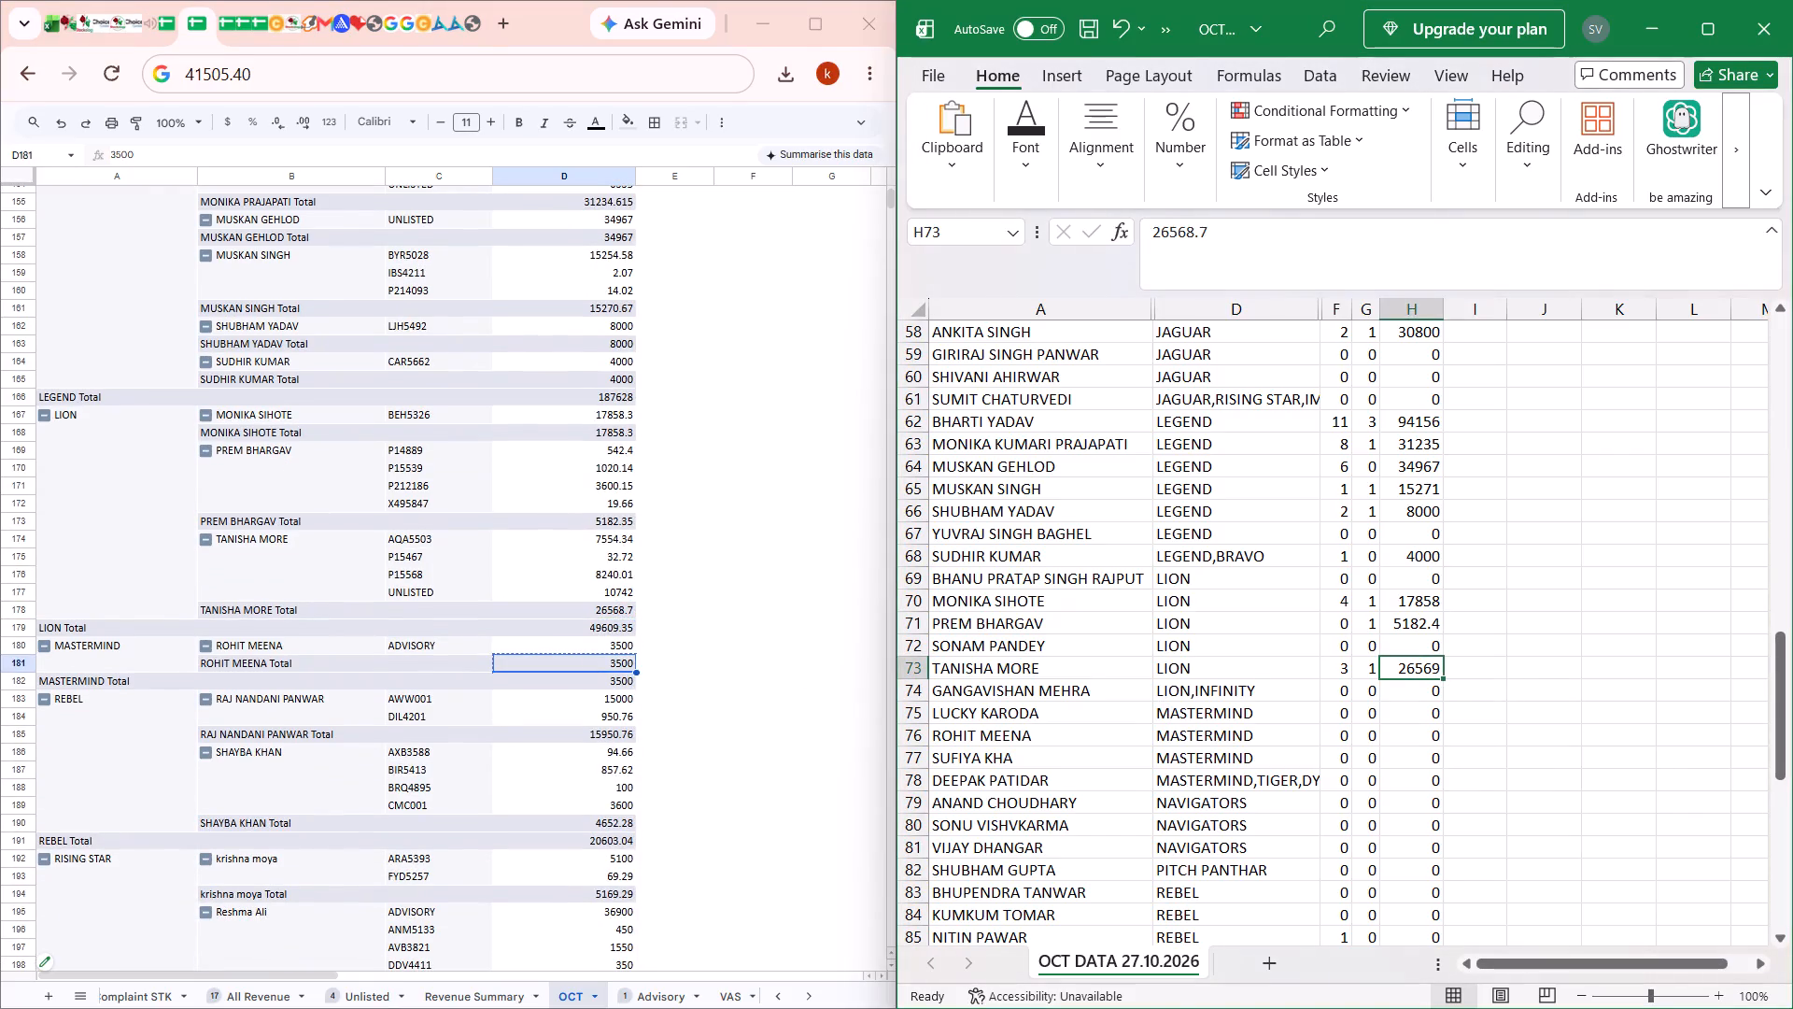
left_click_drag(1103, 737, 1405, 733)
left_click(1405, 733)
key("ctrl+v")
Copy the first REBEL agent's total of 15950.76 from pivot row 185 into Excel cell H86.
scroll(685, 727, "down", 1)
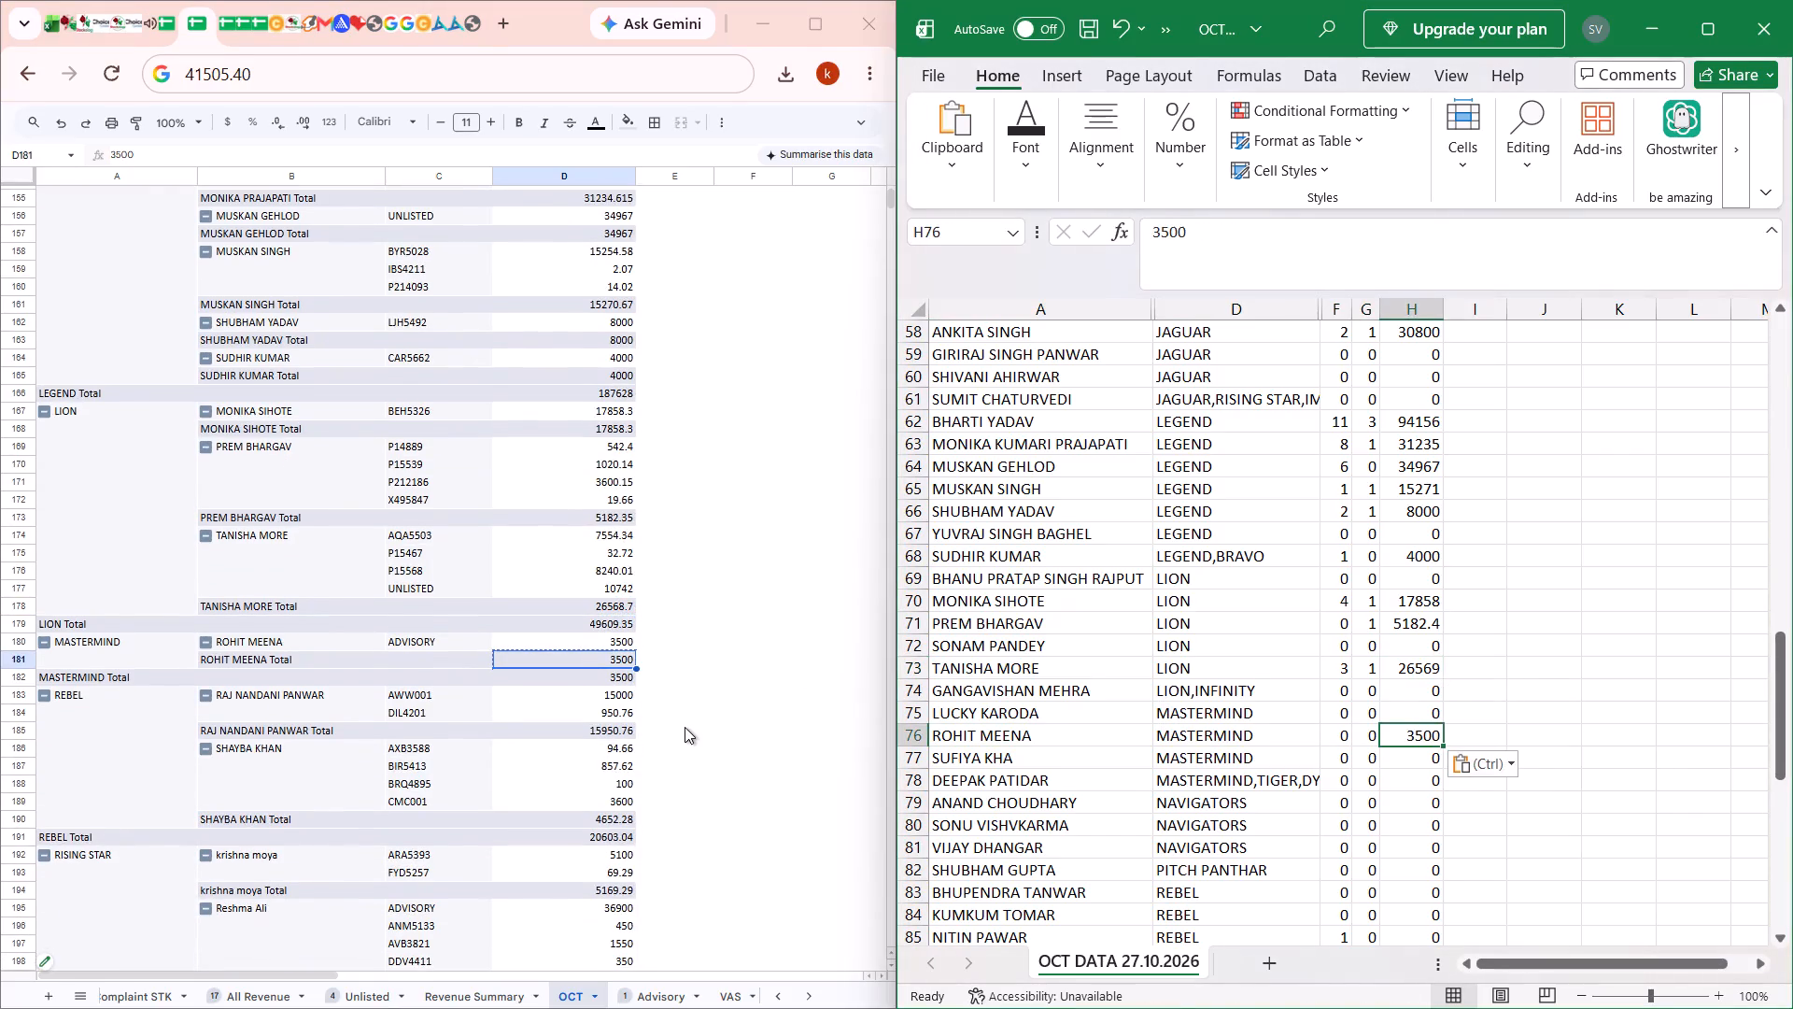
scroll(685, 727, "down", 1)
left_click(591, 597)
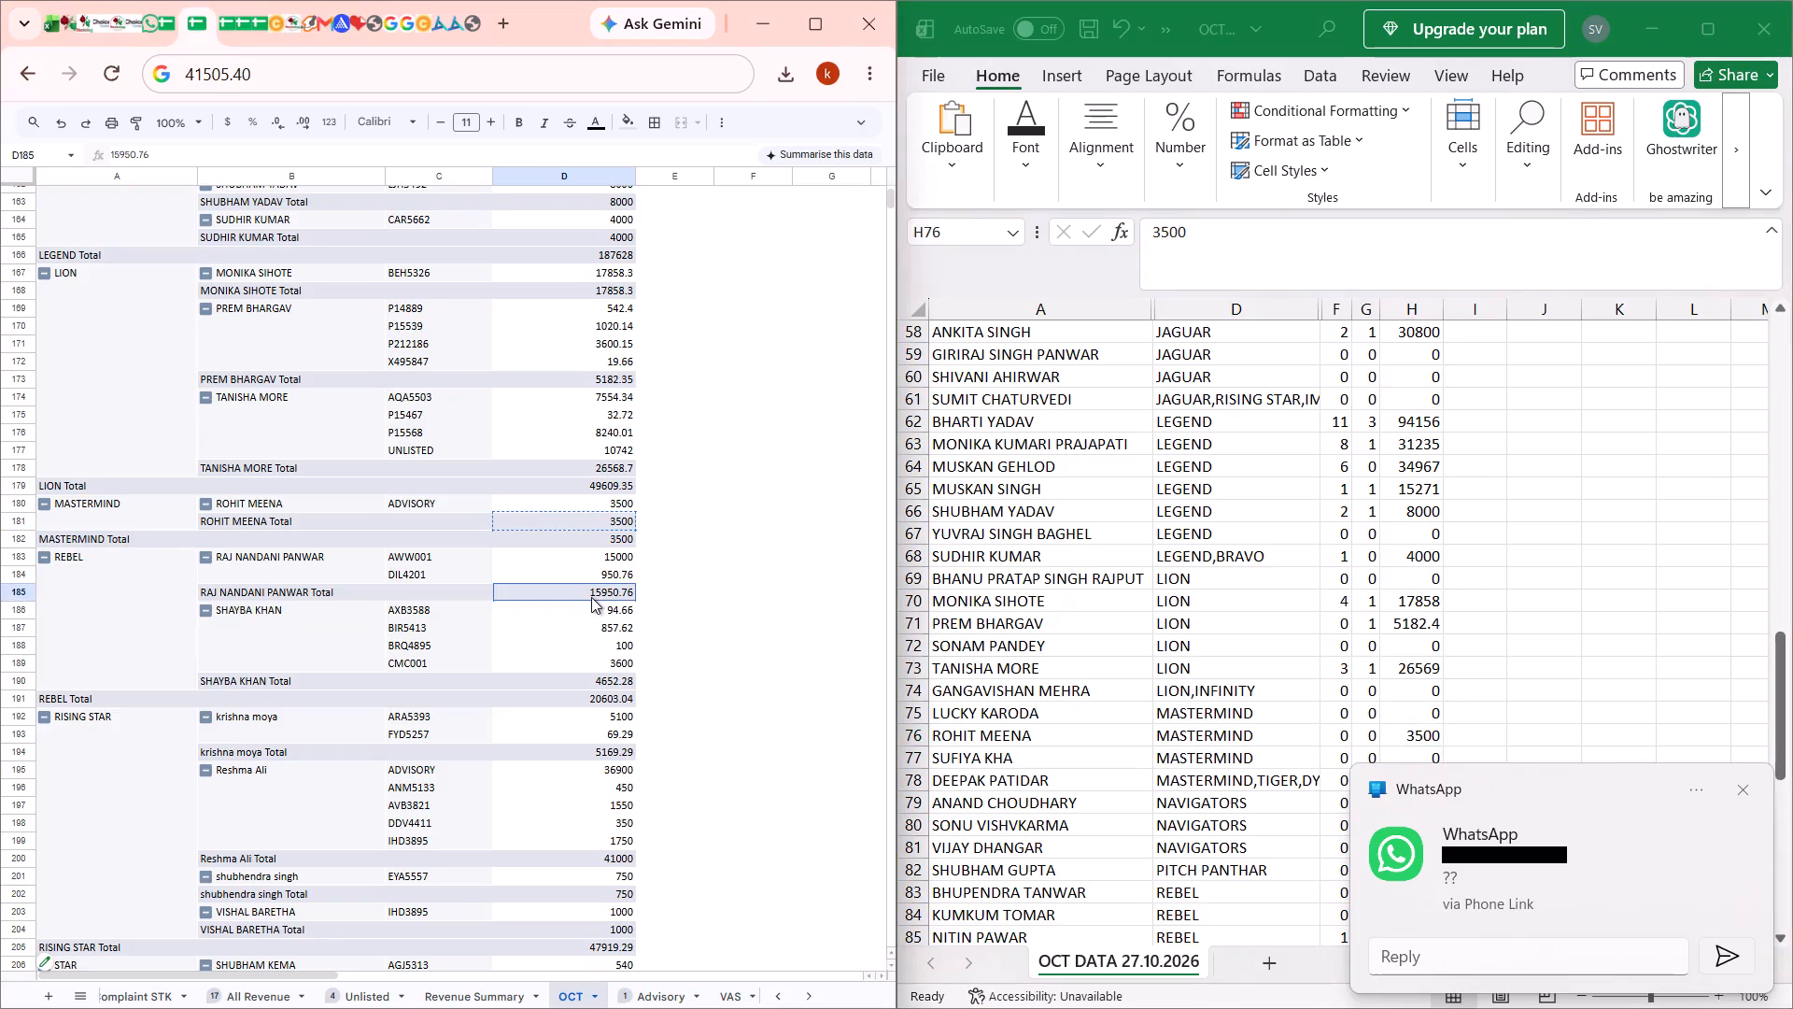
key("ctrl+c")
left_click(1746, 792)
left_click(995, 744)
left_click_drag(1023, 719, 1075, 740)
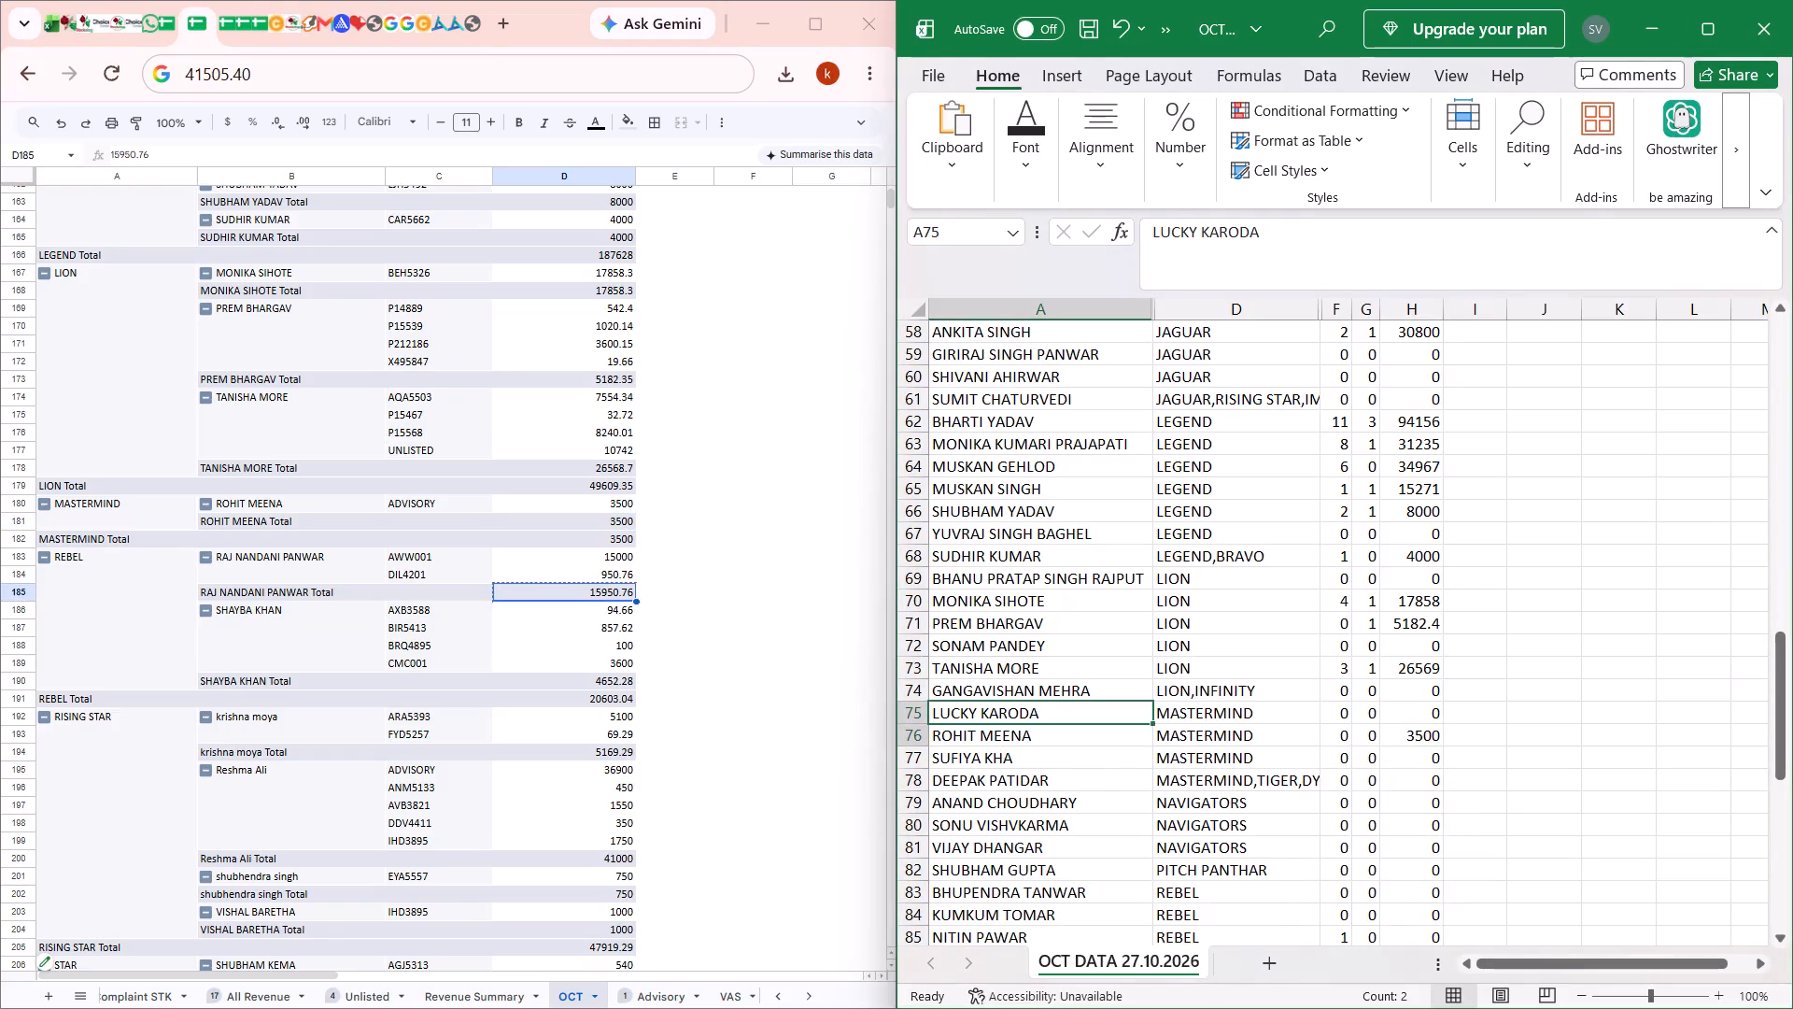
left_click_drag(1075, 740, 1198, 798)
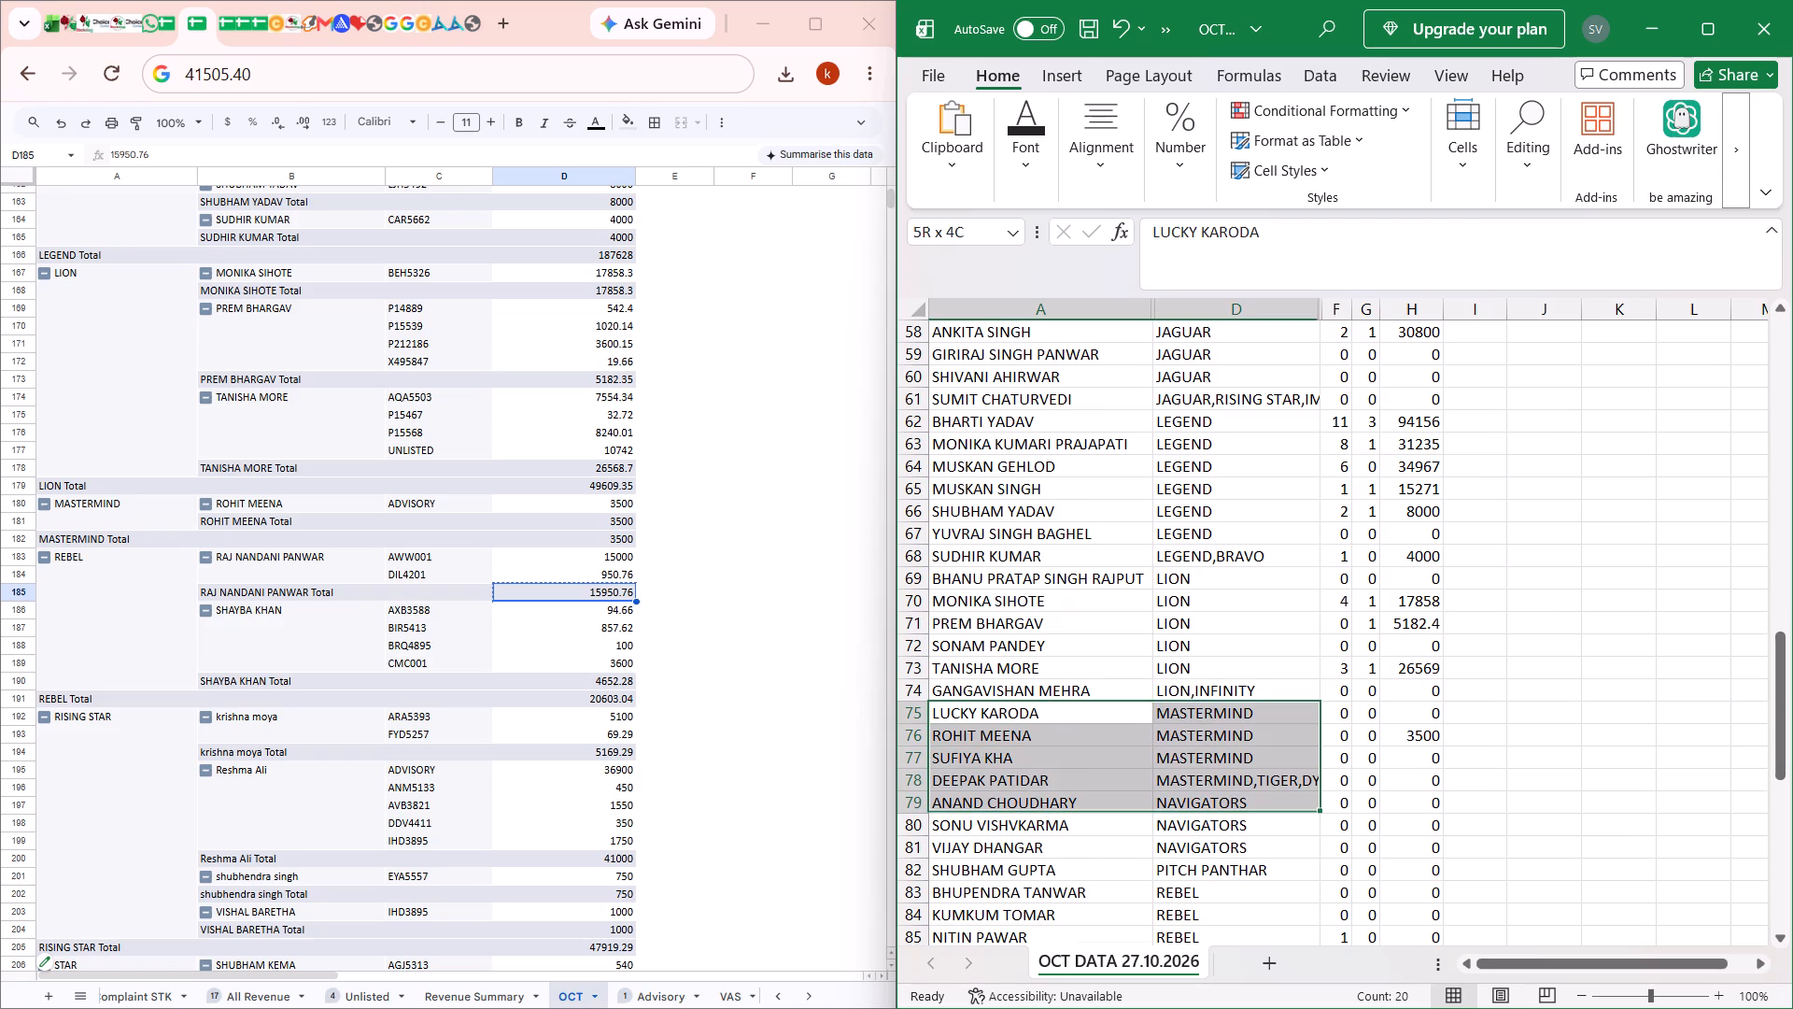
scroll(1198, 798, "down", 1)
left_click_drag(1089, 755, 1108, 767)
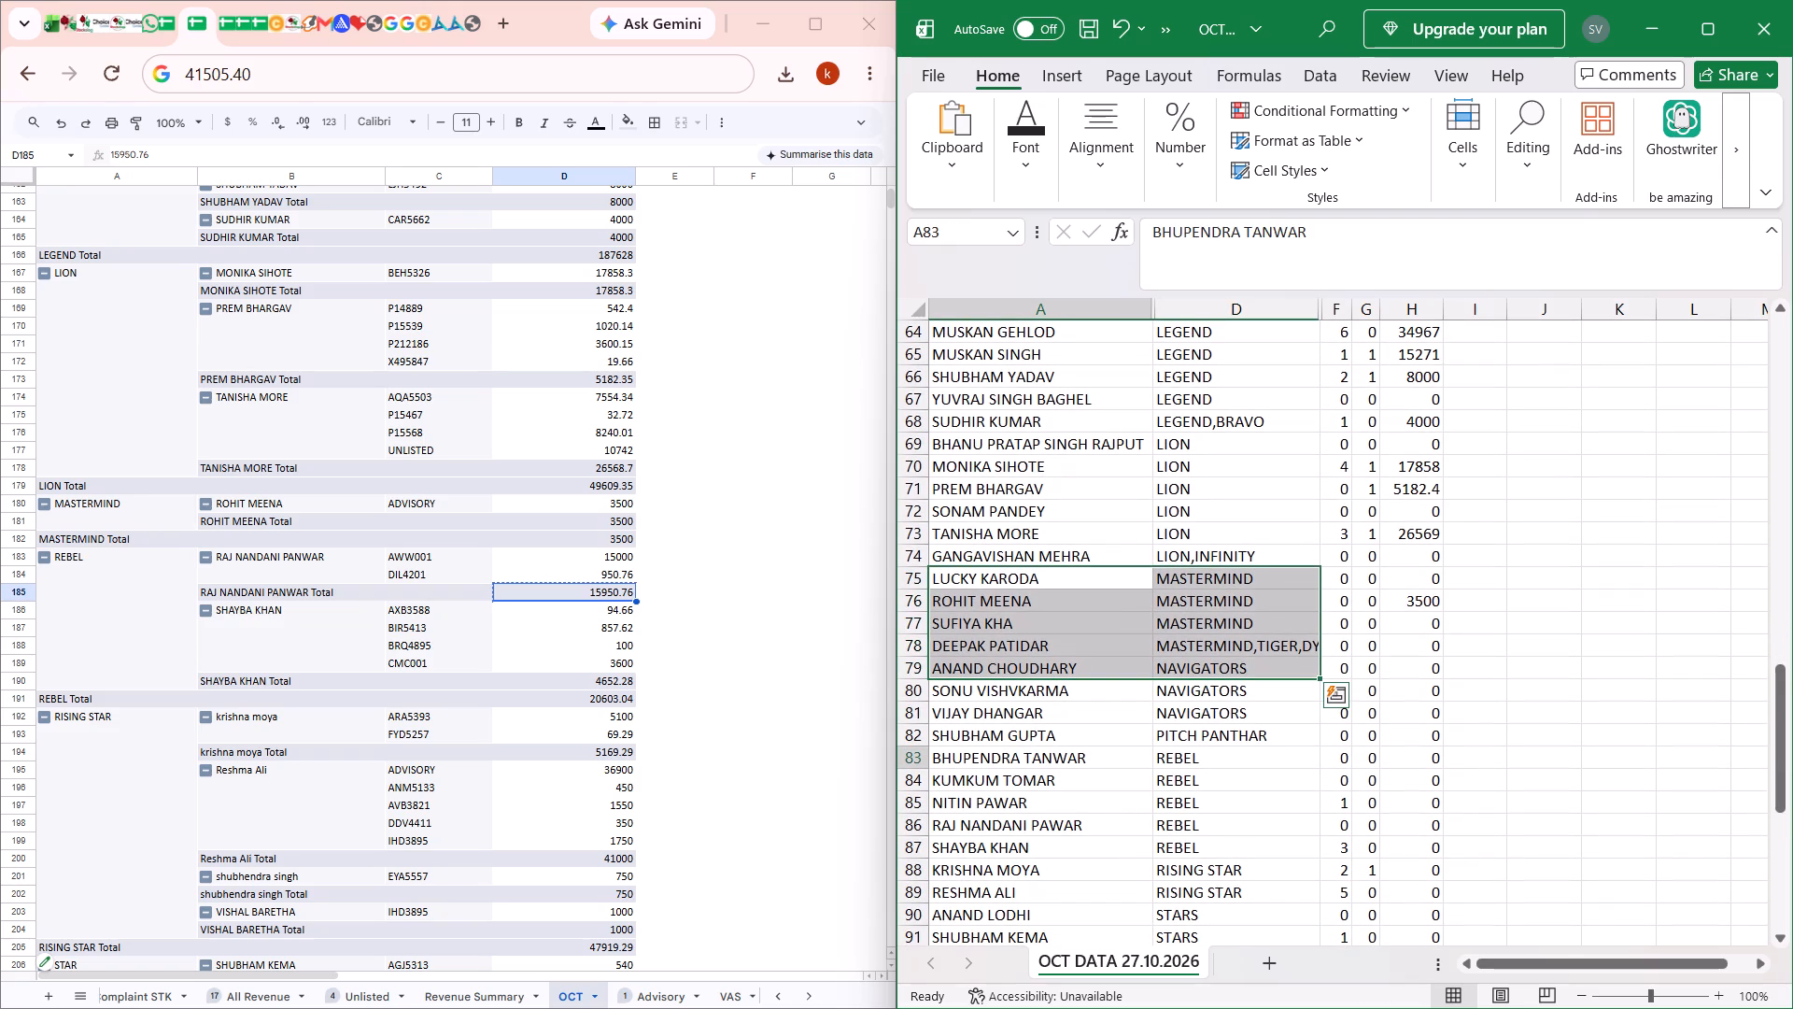
left_click_drag(1108, 767, 1393, 825)
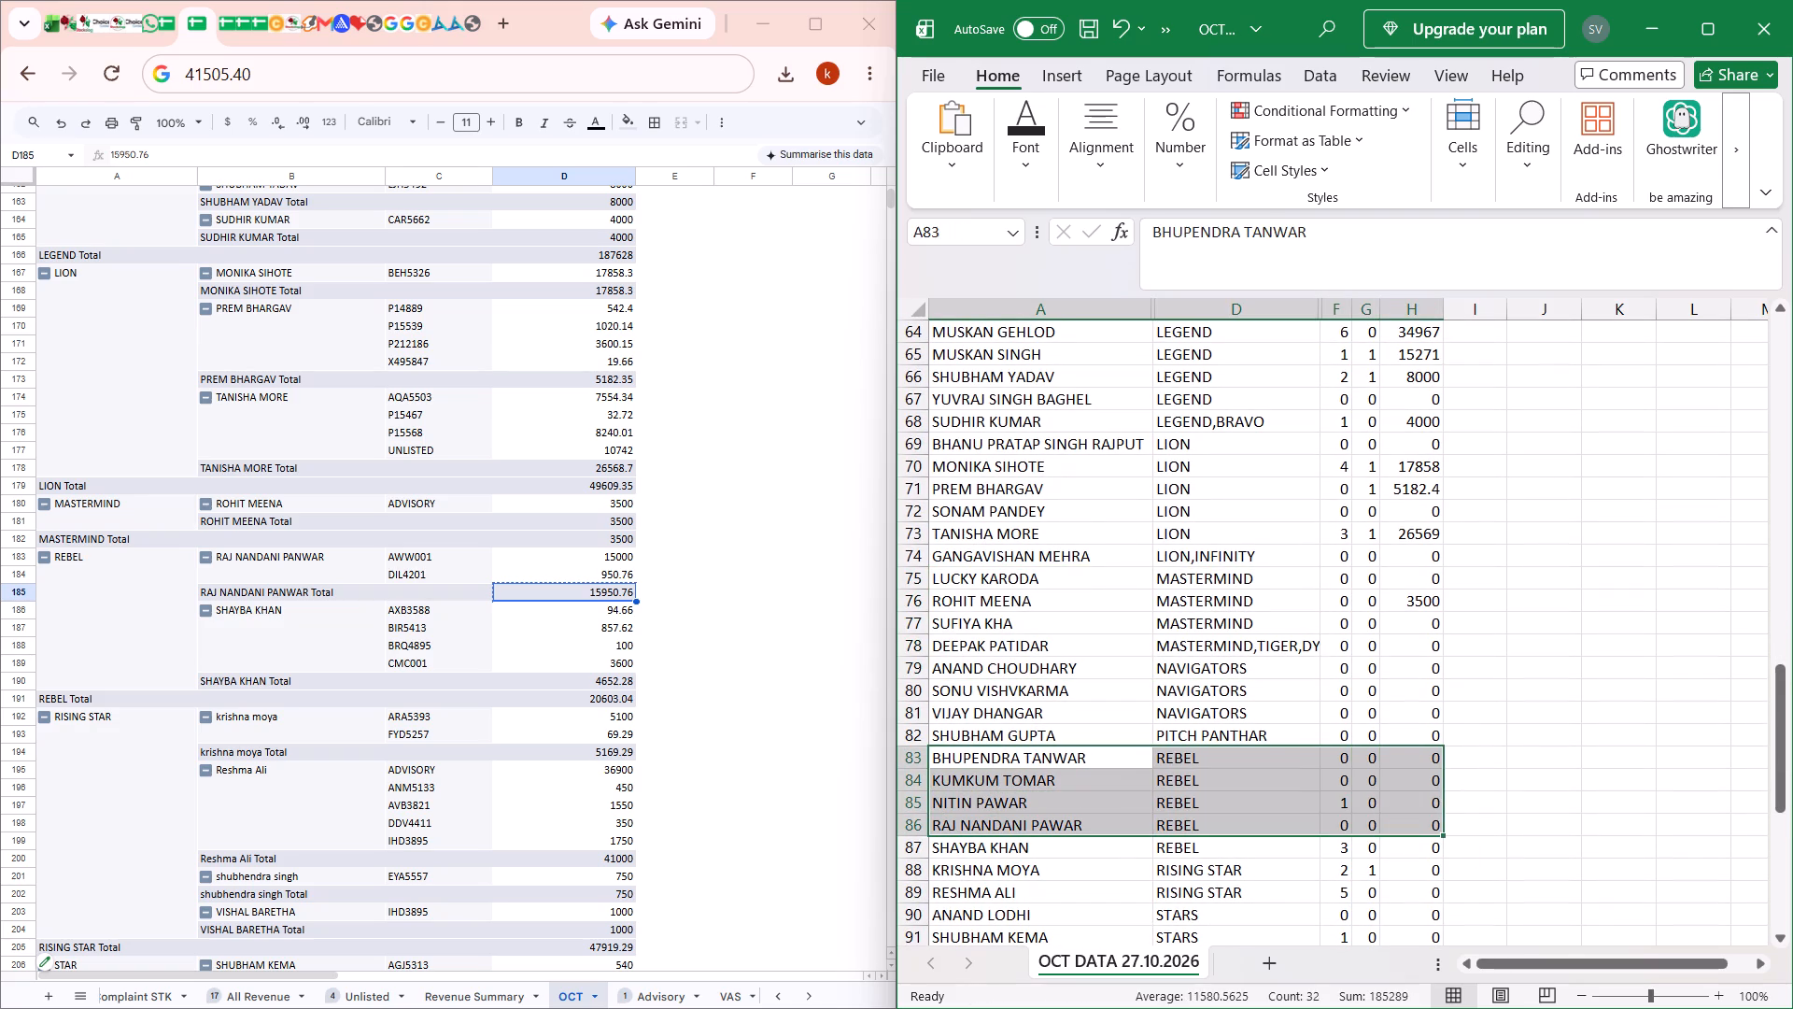
left_click(1393, 825)
key("ctrl+v")
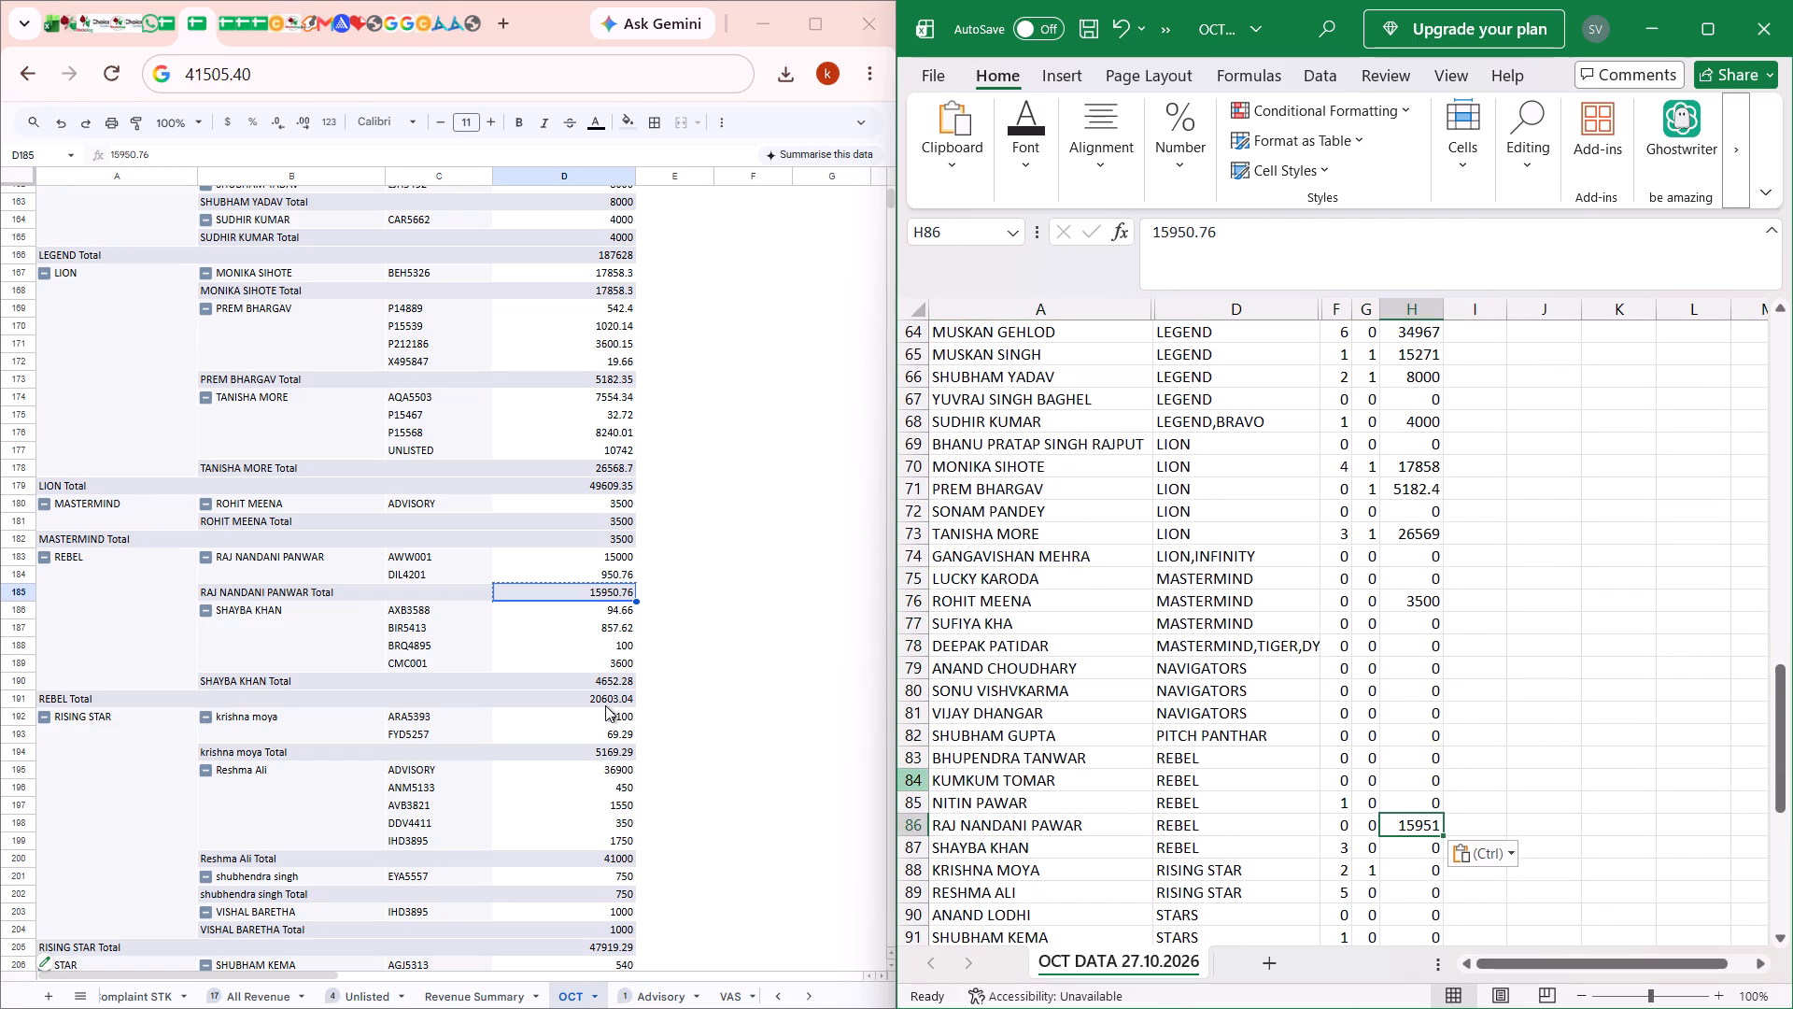
Copy the second REBEL agent's total of 4652.28 from pivot row 190 into Excel cell H87.
left_click(606, 684)
key("ctrl+c")
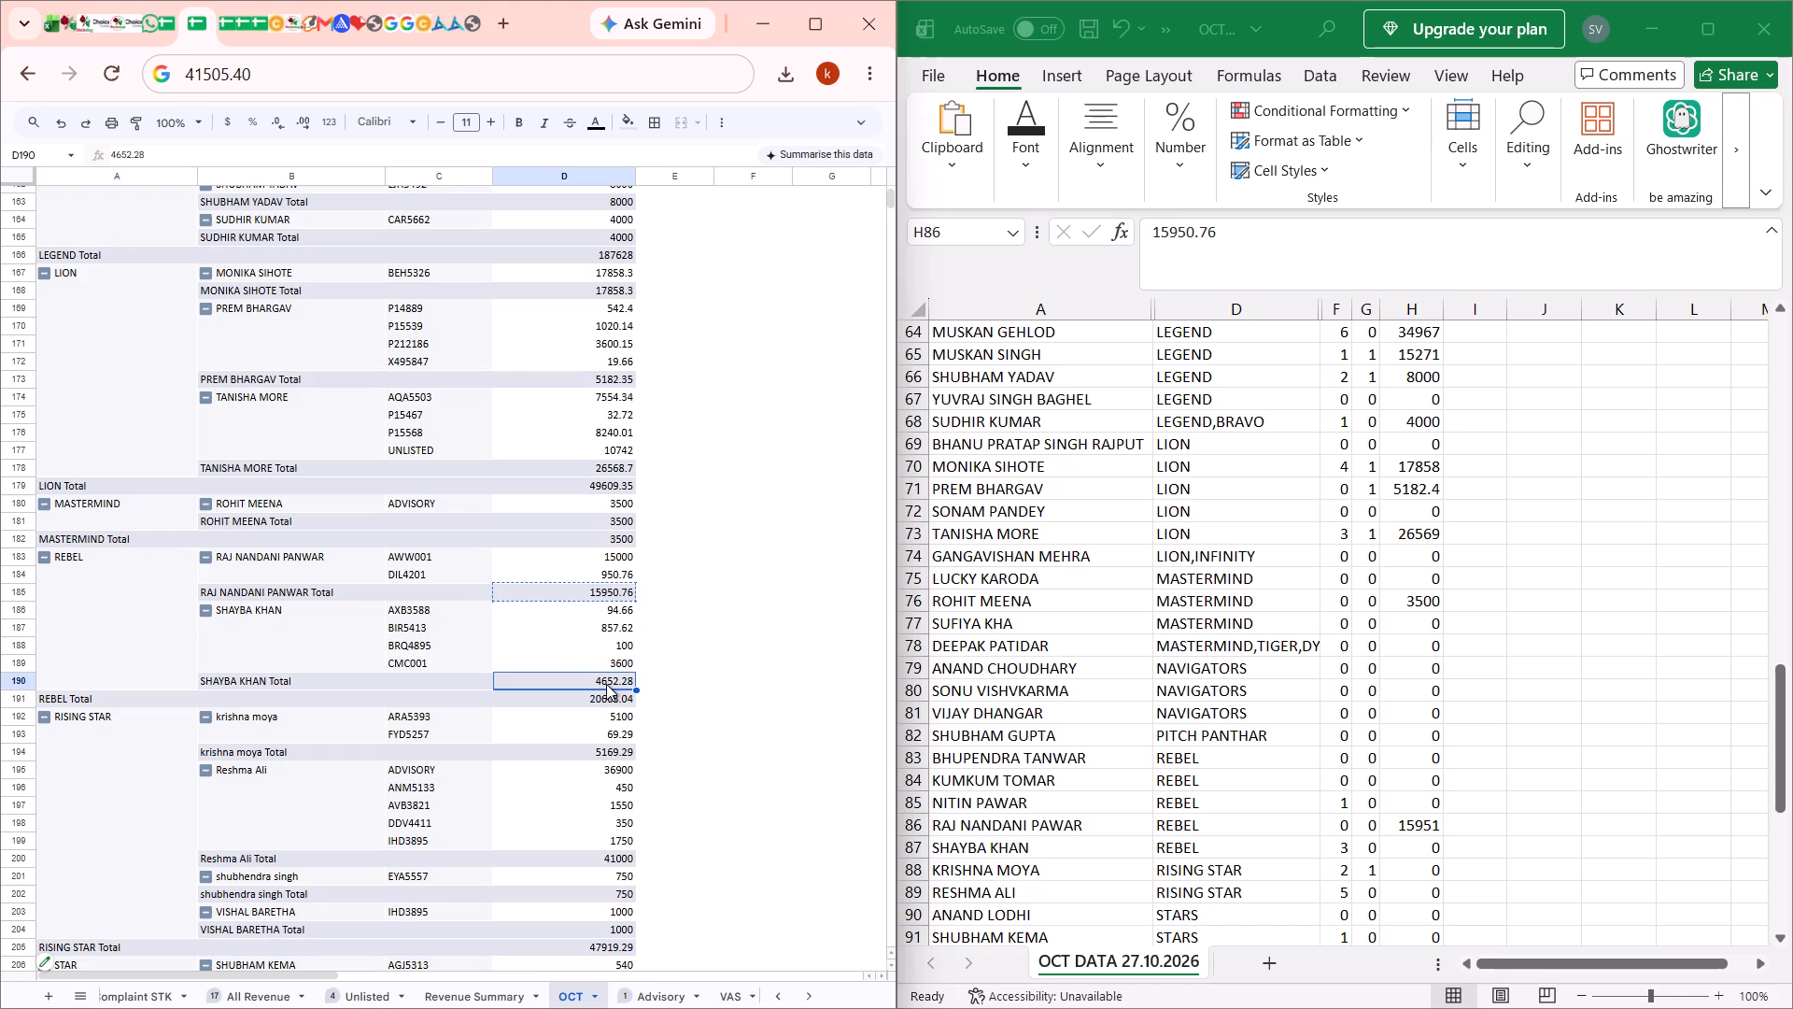
left_click(1036, 824)
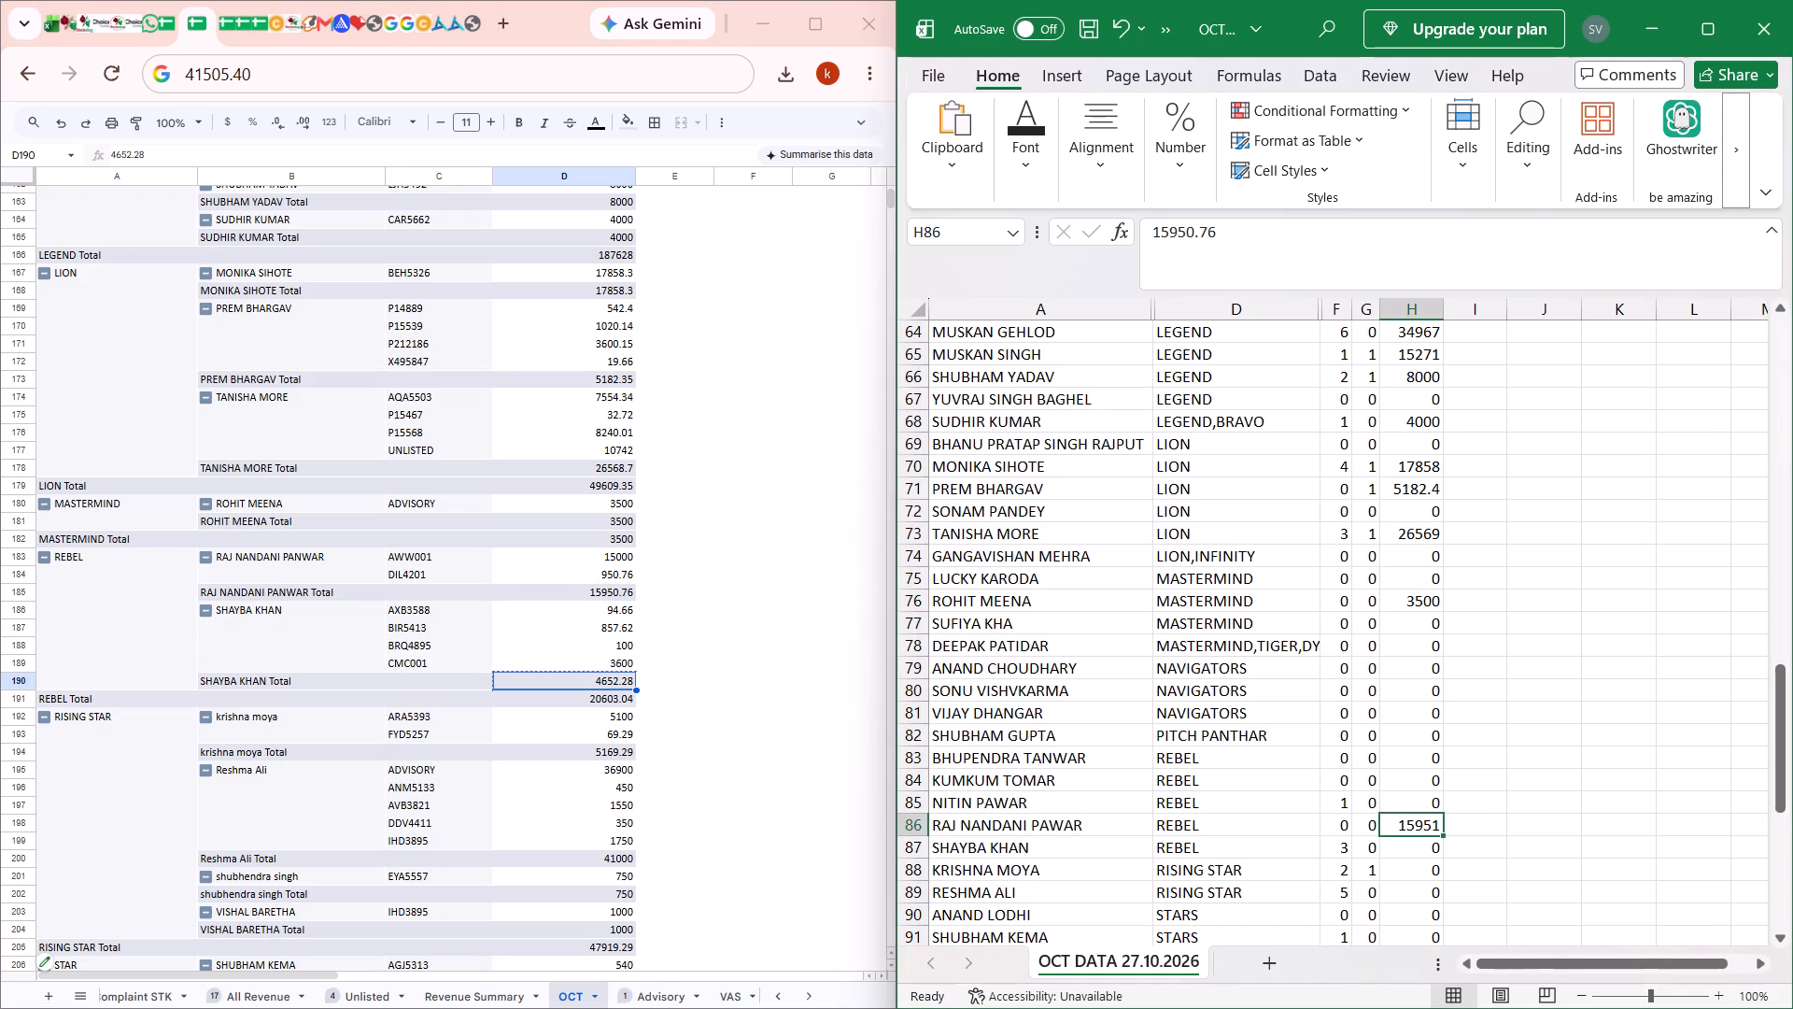
left_click(1405, 860)
key("ctrl+v")
key("ctrl+z")
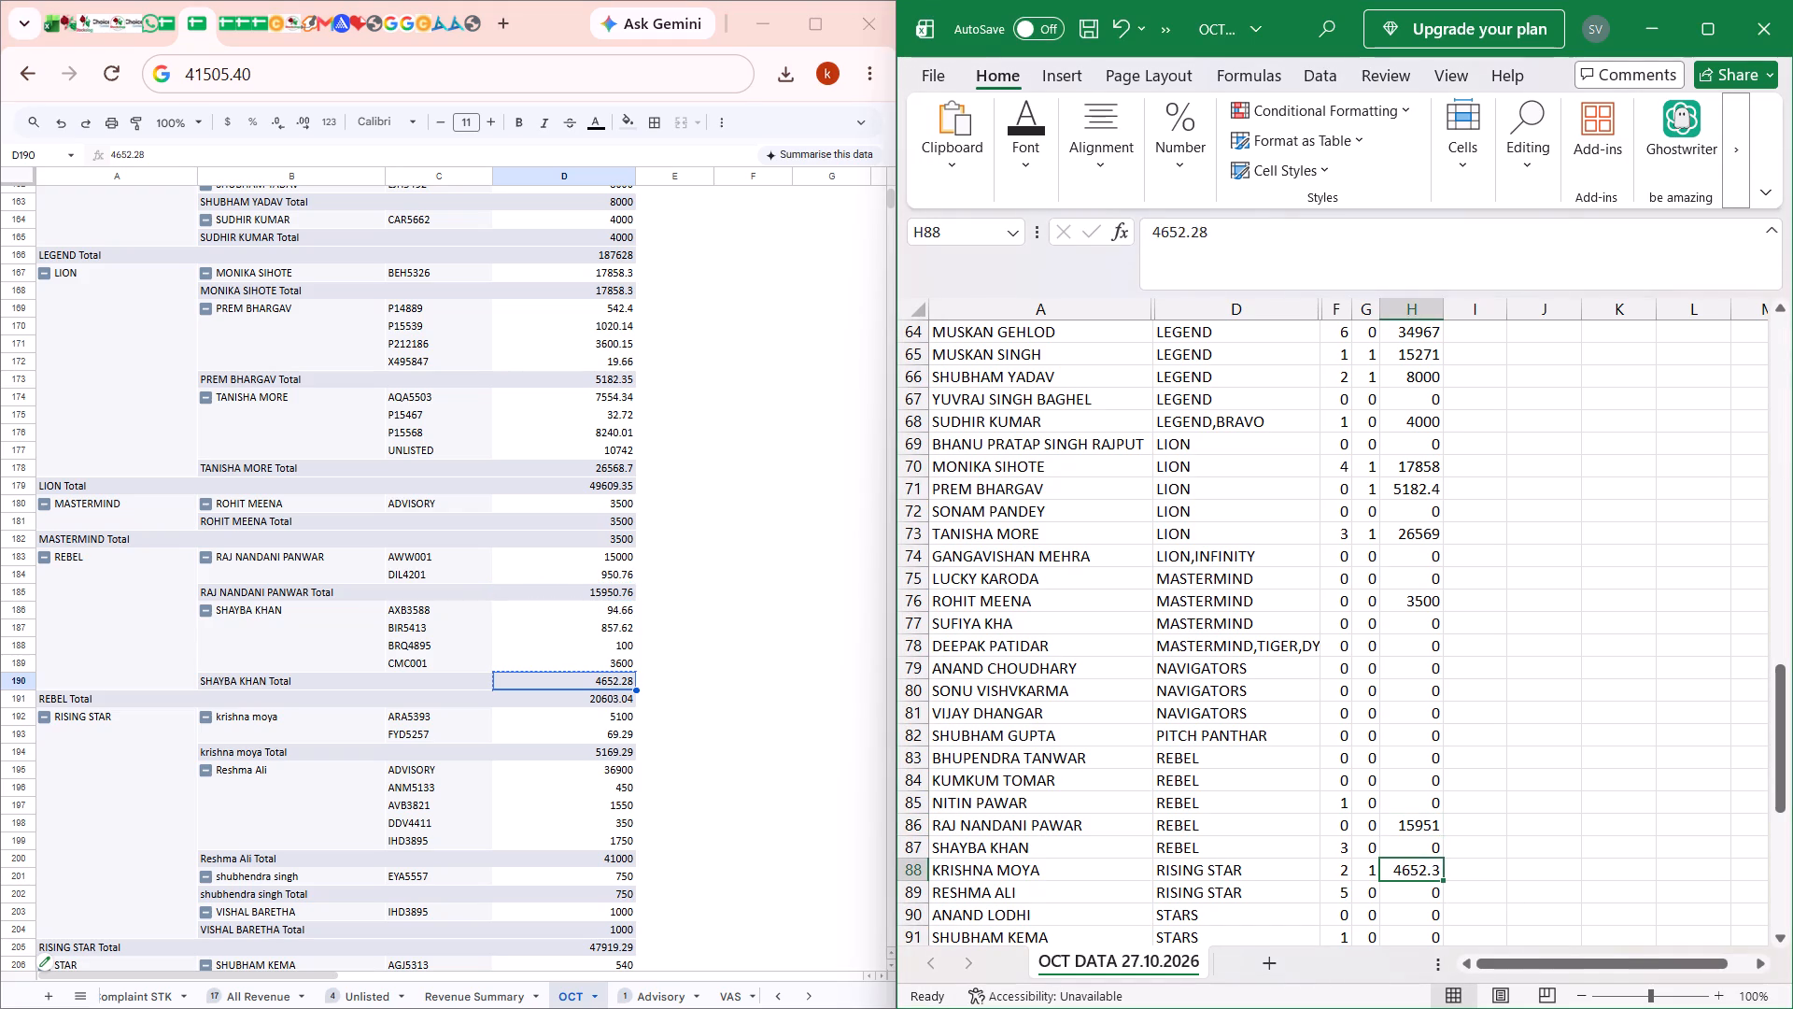
left_click(1408, 842)
key("ctrl+v")
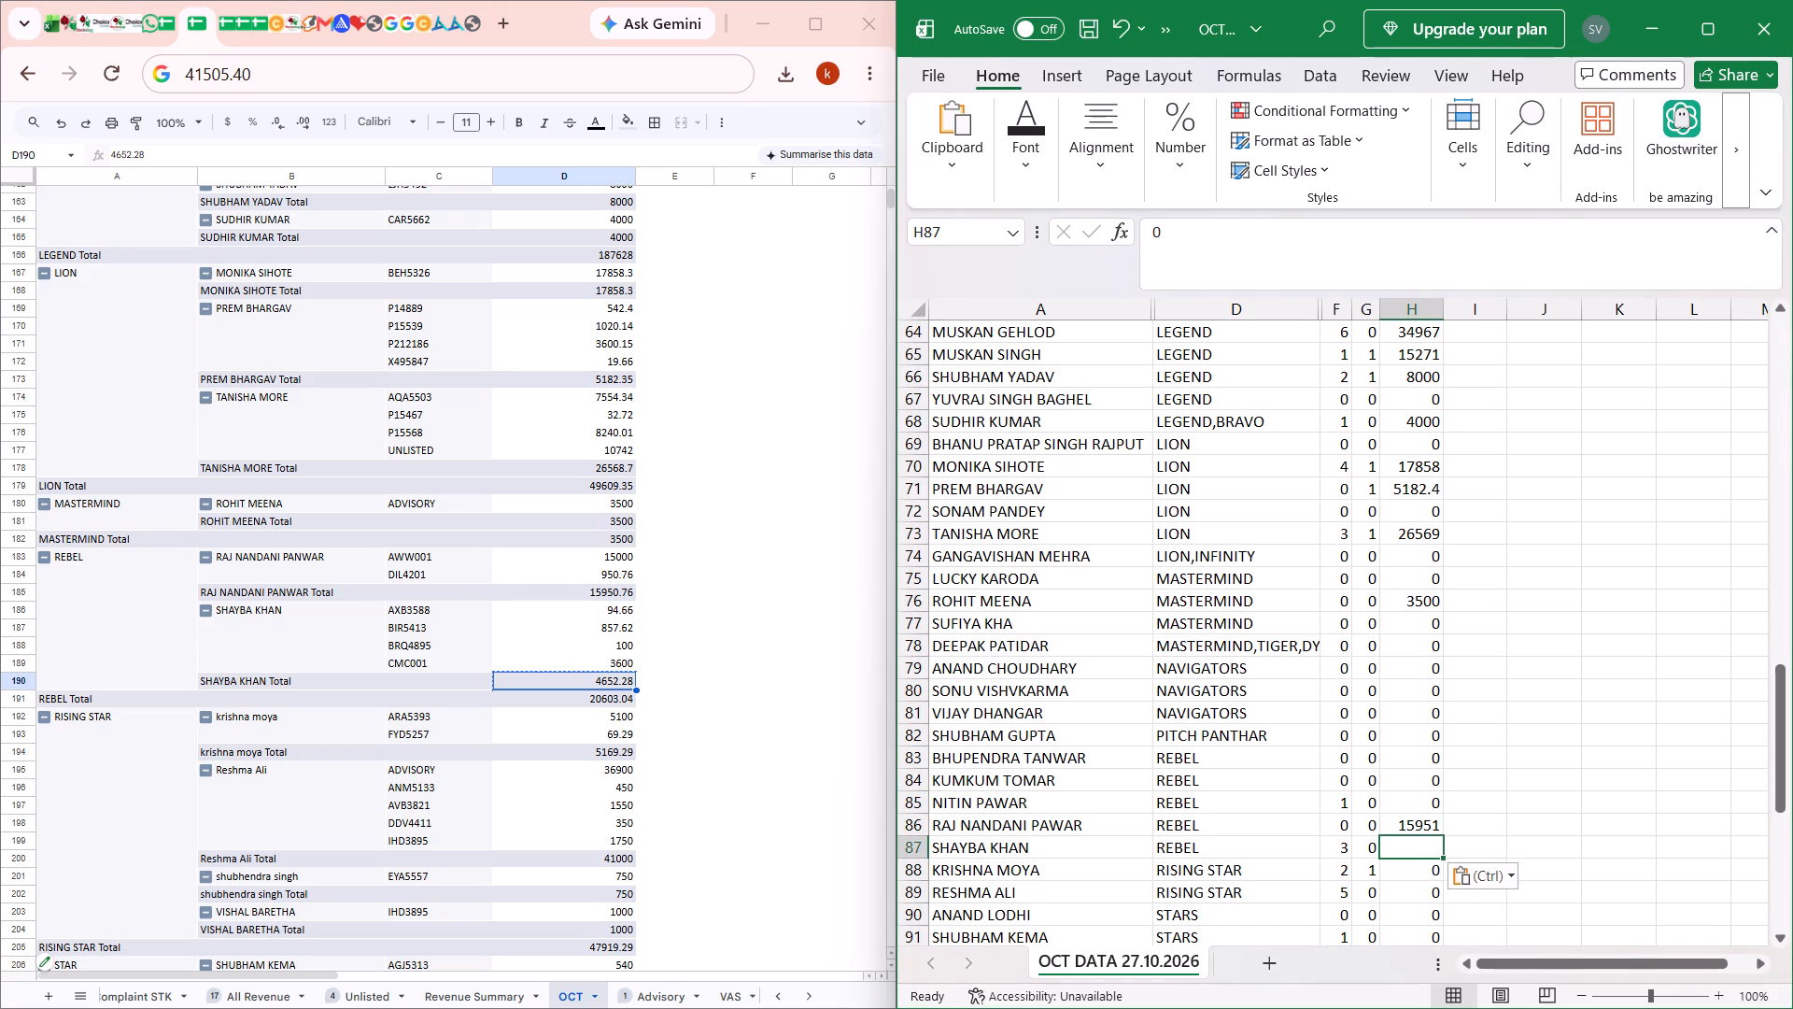
Copy the first RISING STAR agent's total of 5169.29 from pivot row 194 into Excel cell H88.
scroll(1164, 729, "down", 2)
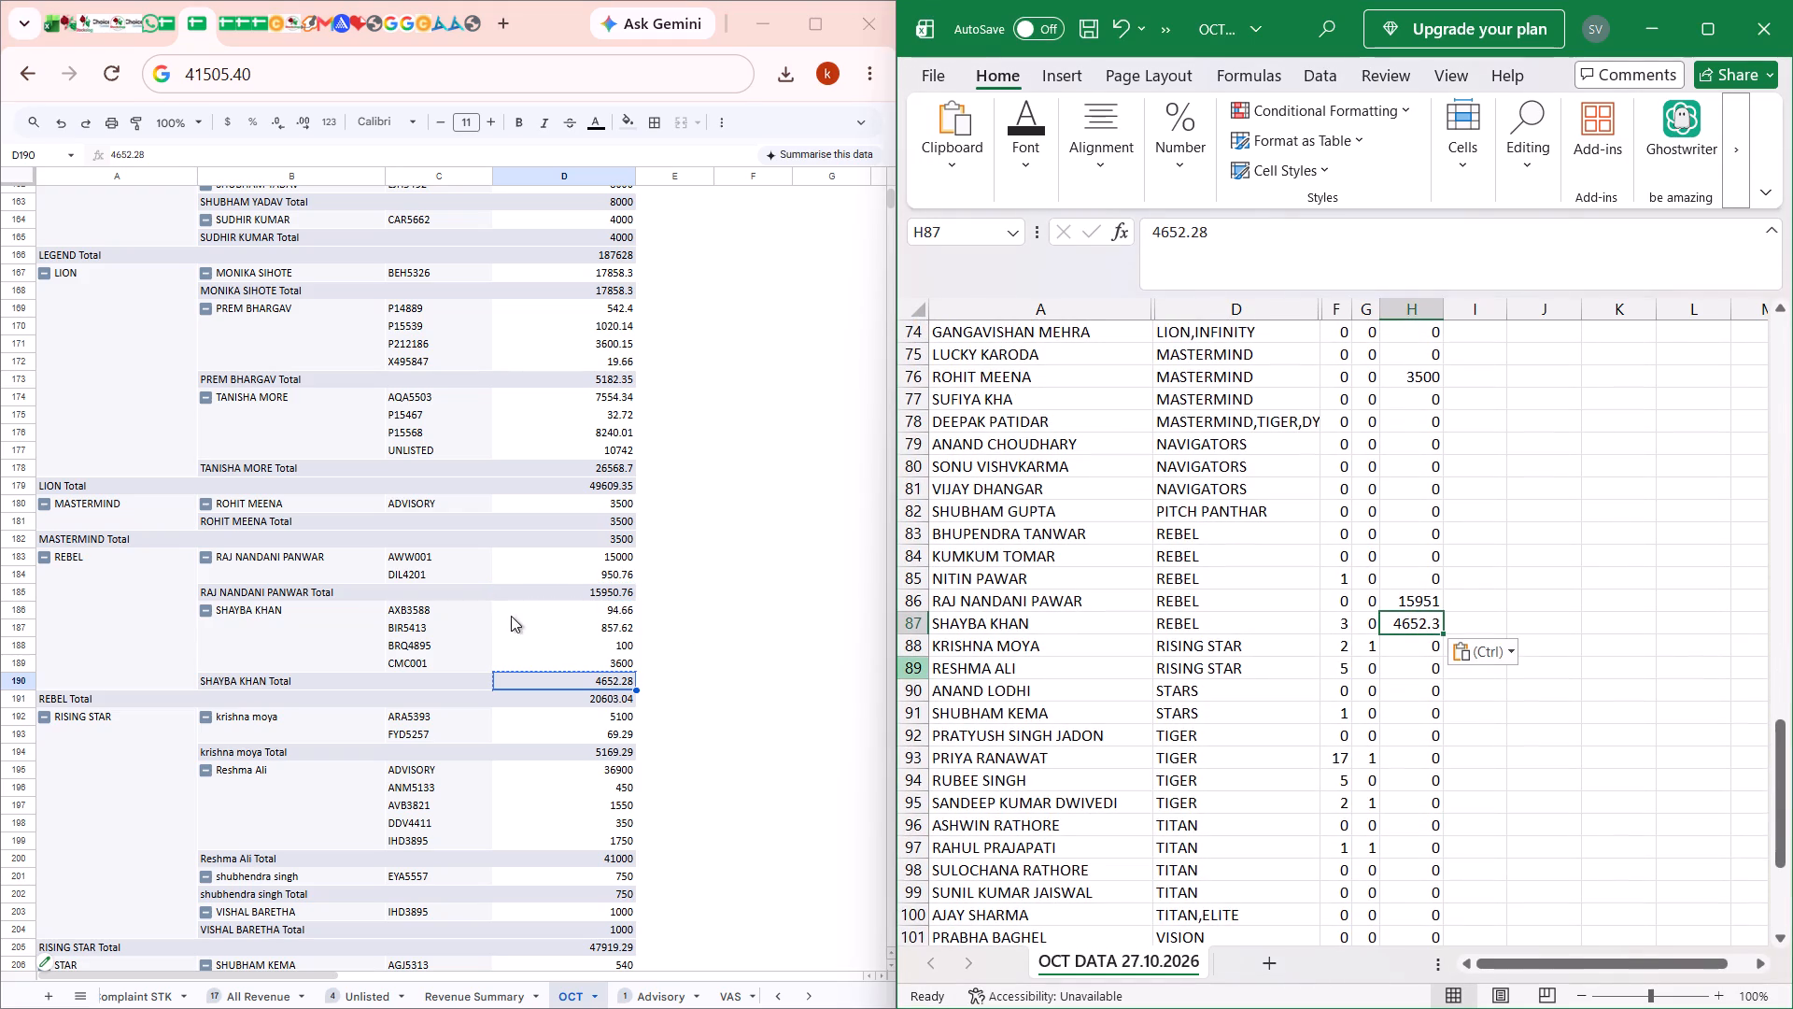
scroll(448, 618, "down", 1)
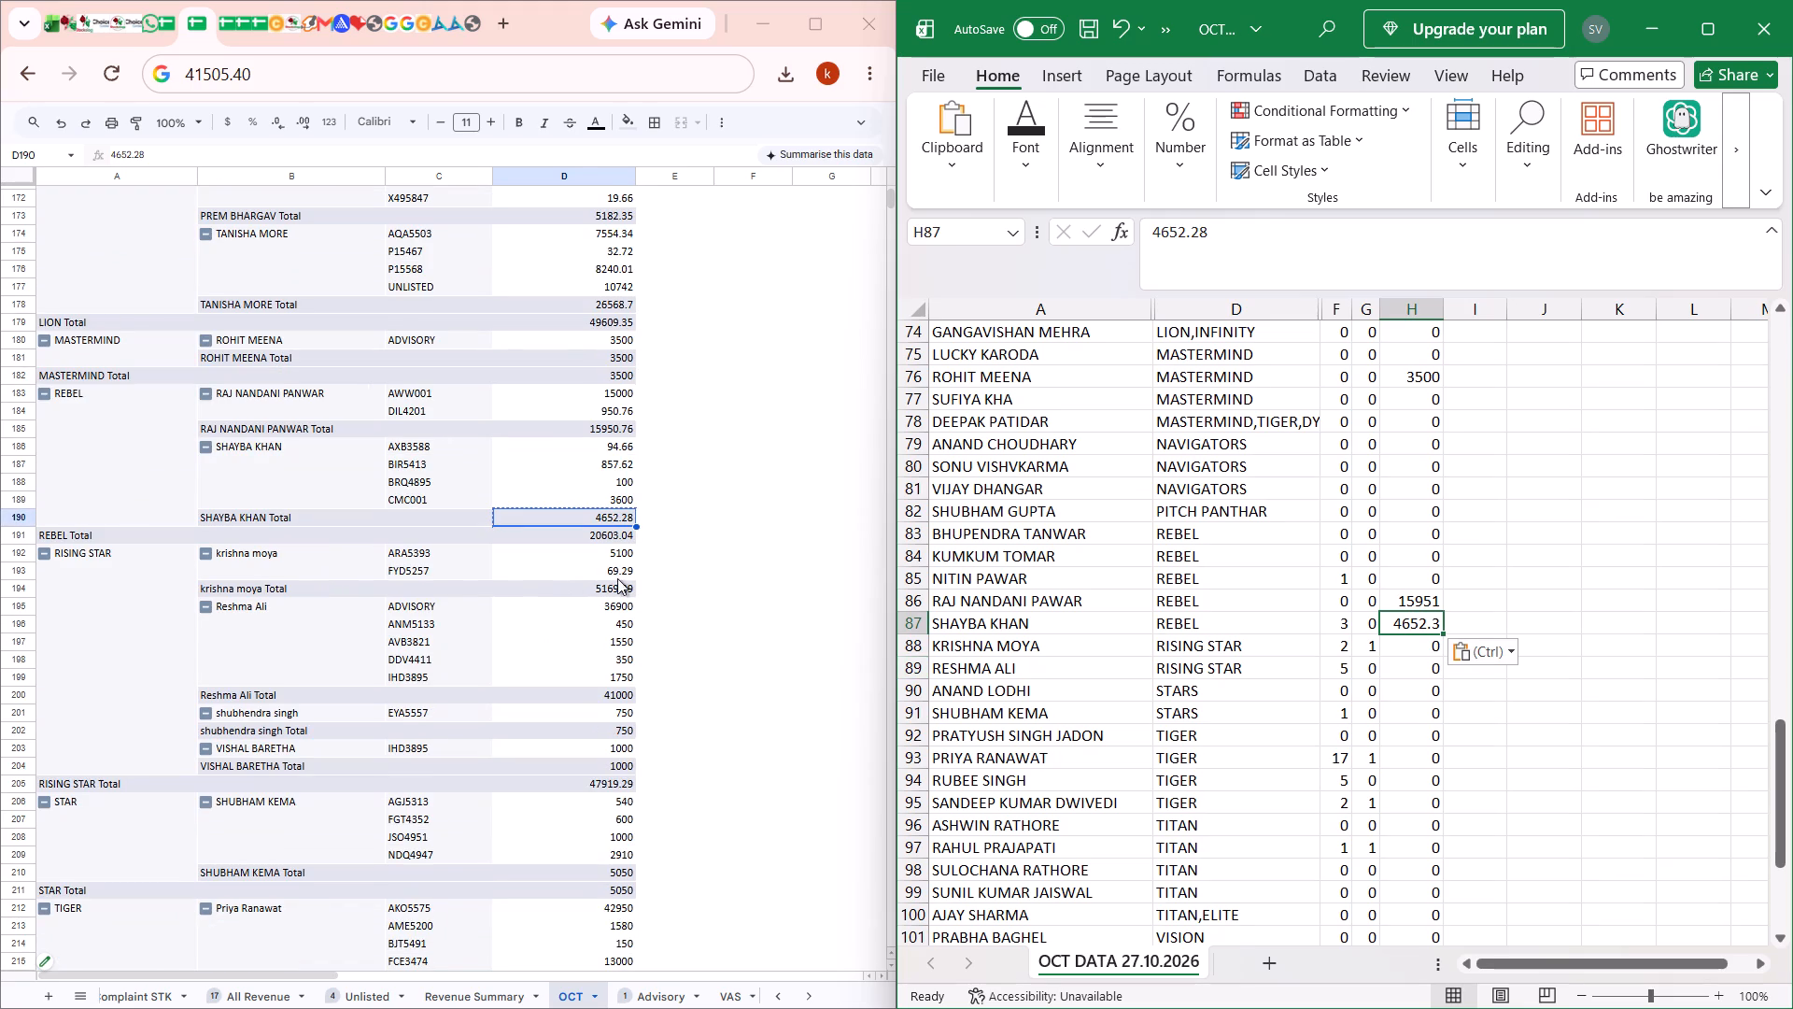
left_click(619, 587)
key("ctrl+c")
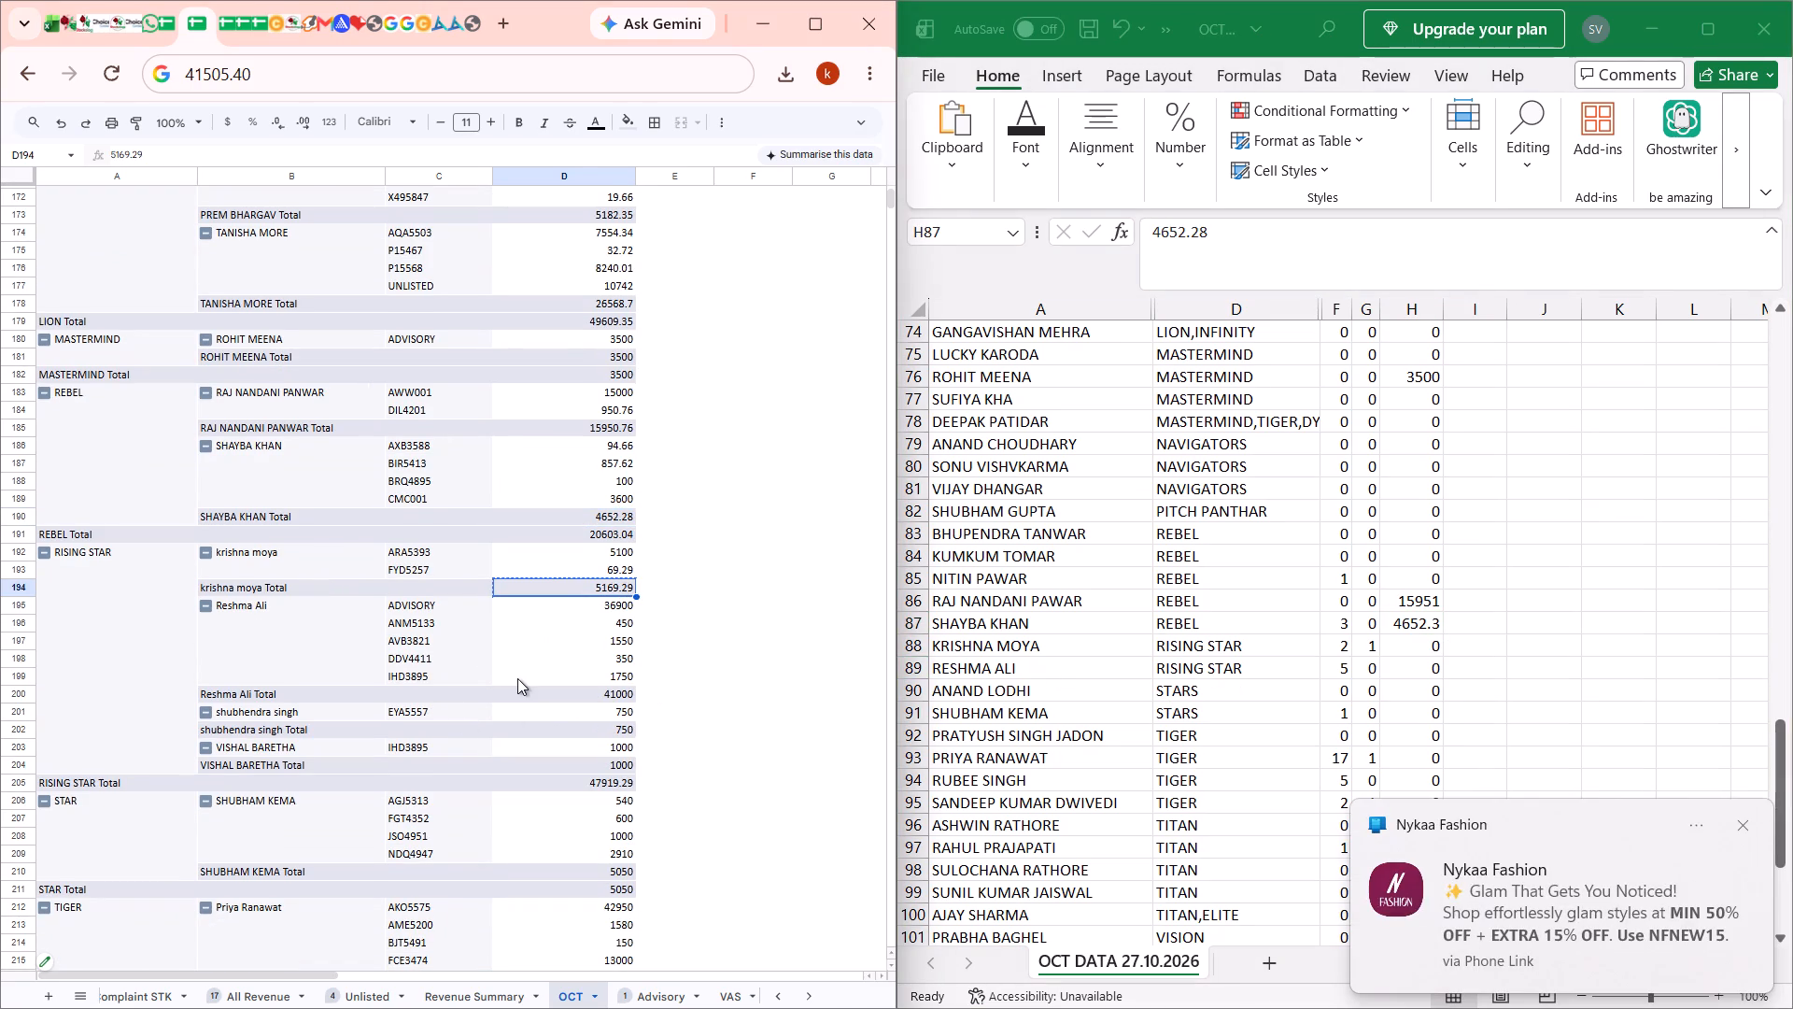
left_click_drag(1279, 696, 1308, 685)
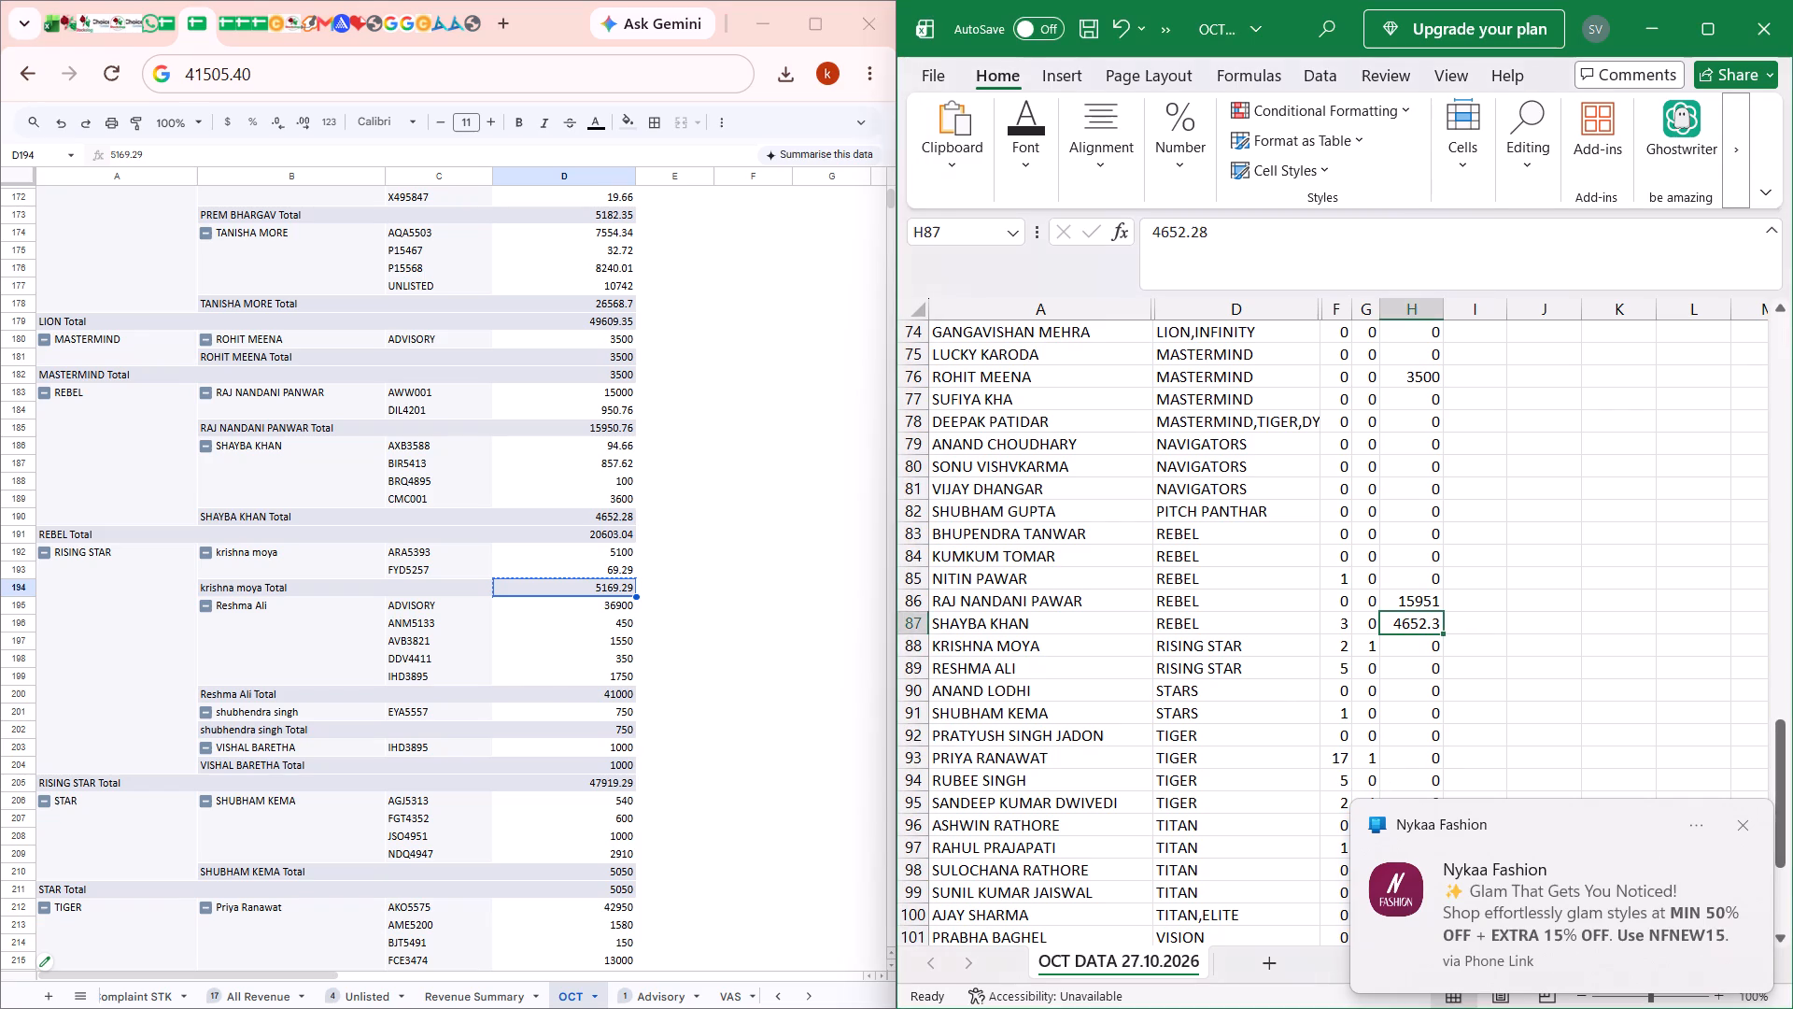
left_click_drag(1308, 685, 1416, 647)
left_click(1416, 647)
key("ctrl+v")
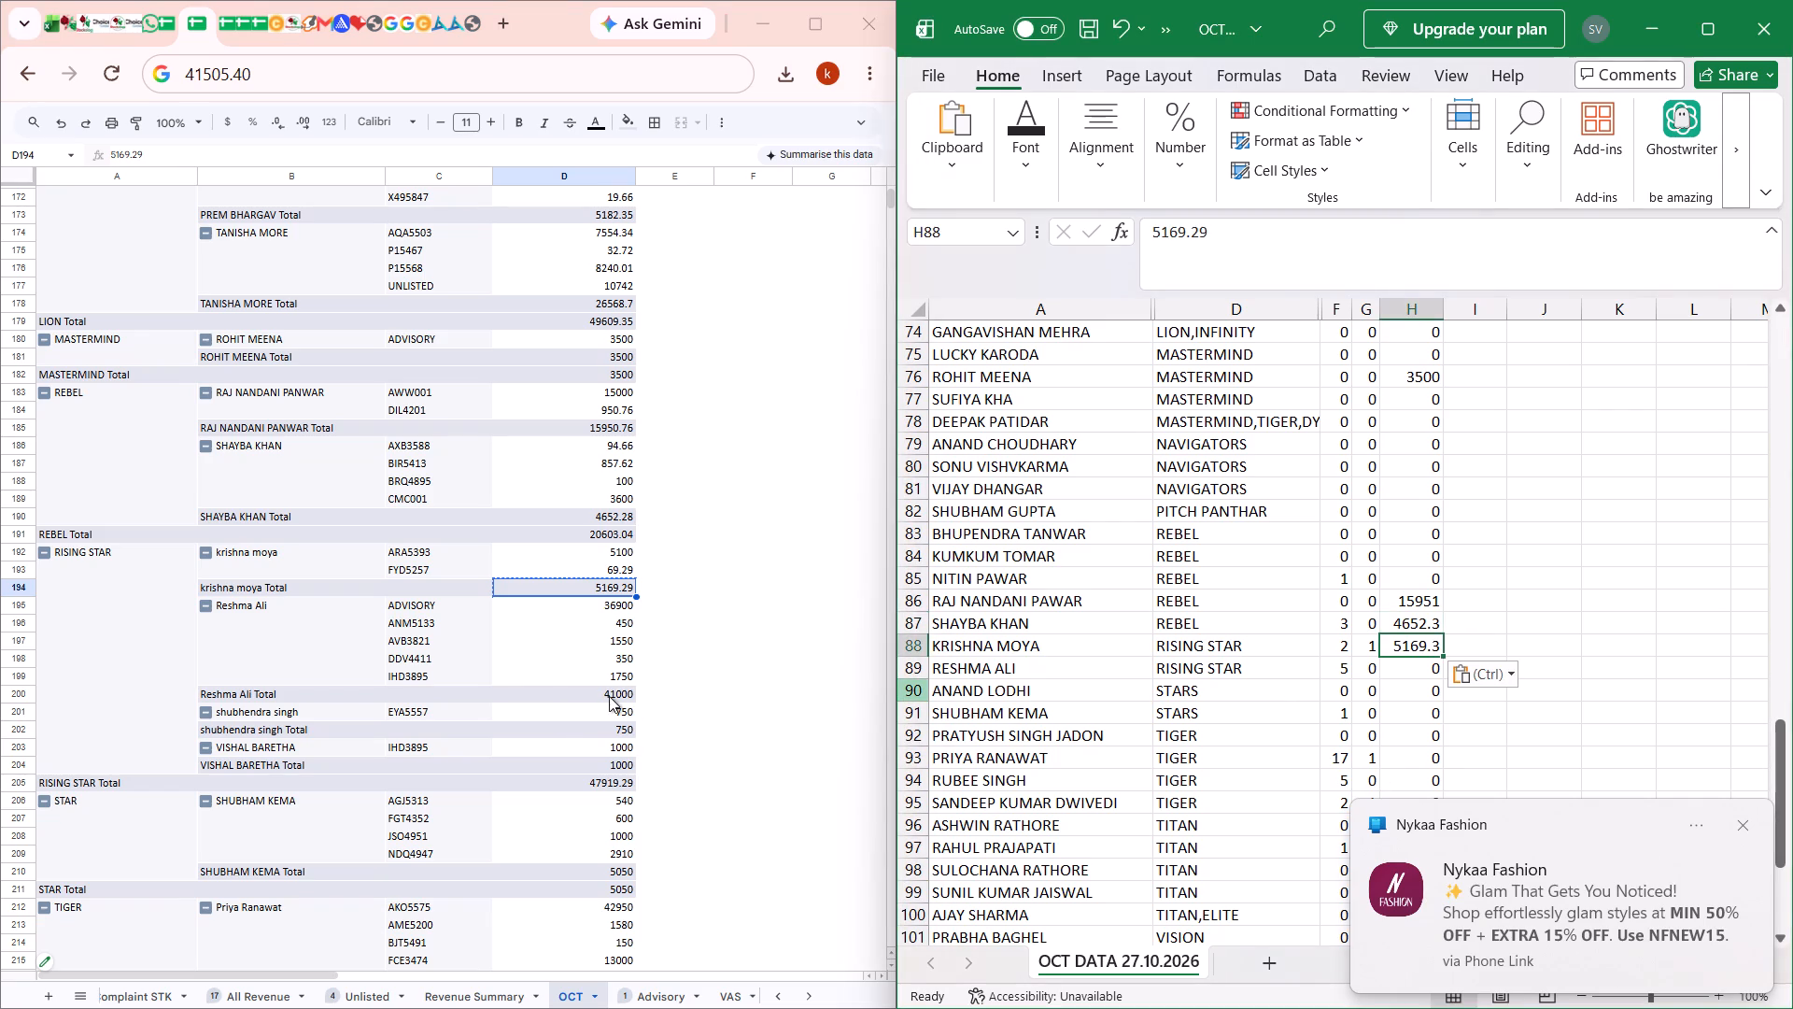
Sum the RISING STAR totals in pivot rows 200, 202 and 204 and enter 42750 in Excel cell H89.
left_click(609, 696)
left_click(614, 731, "ctrl")
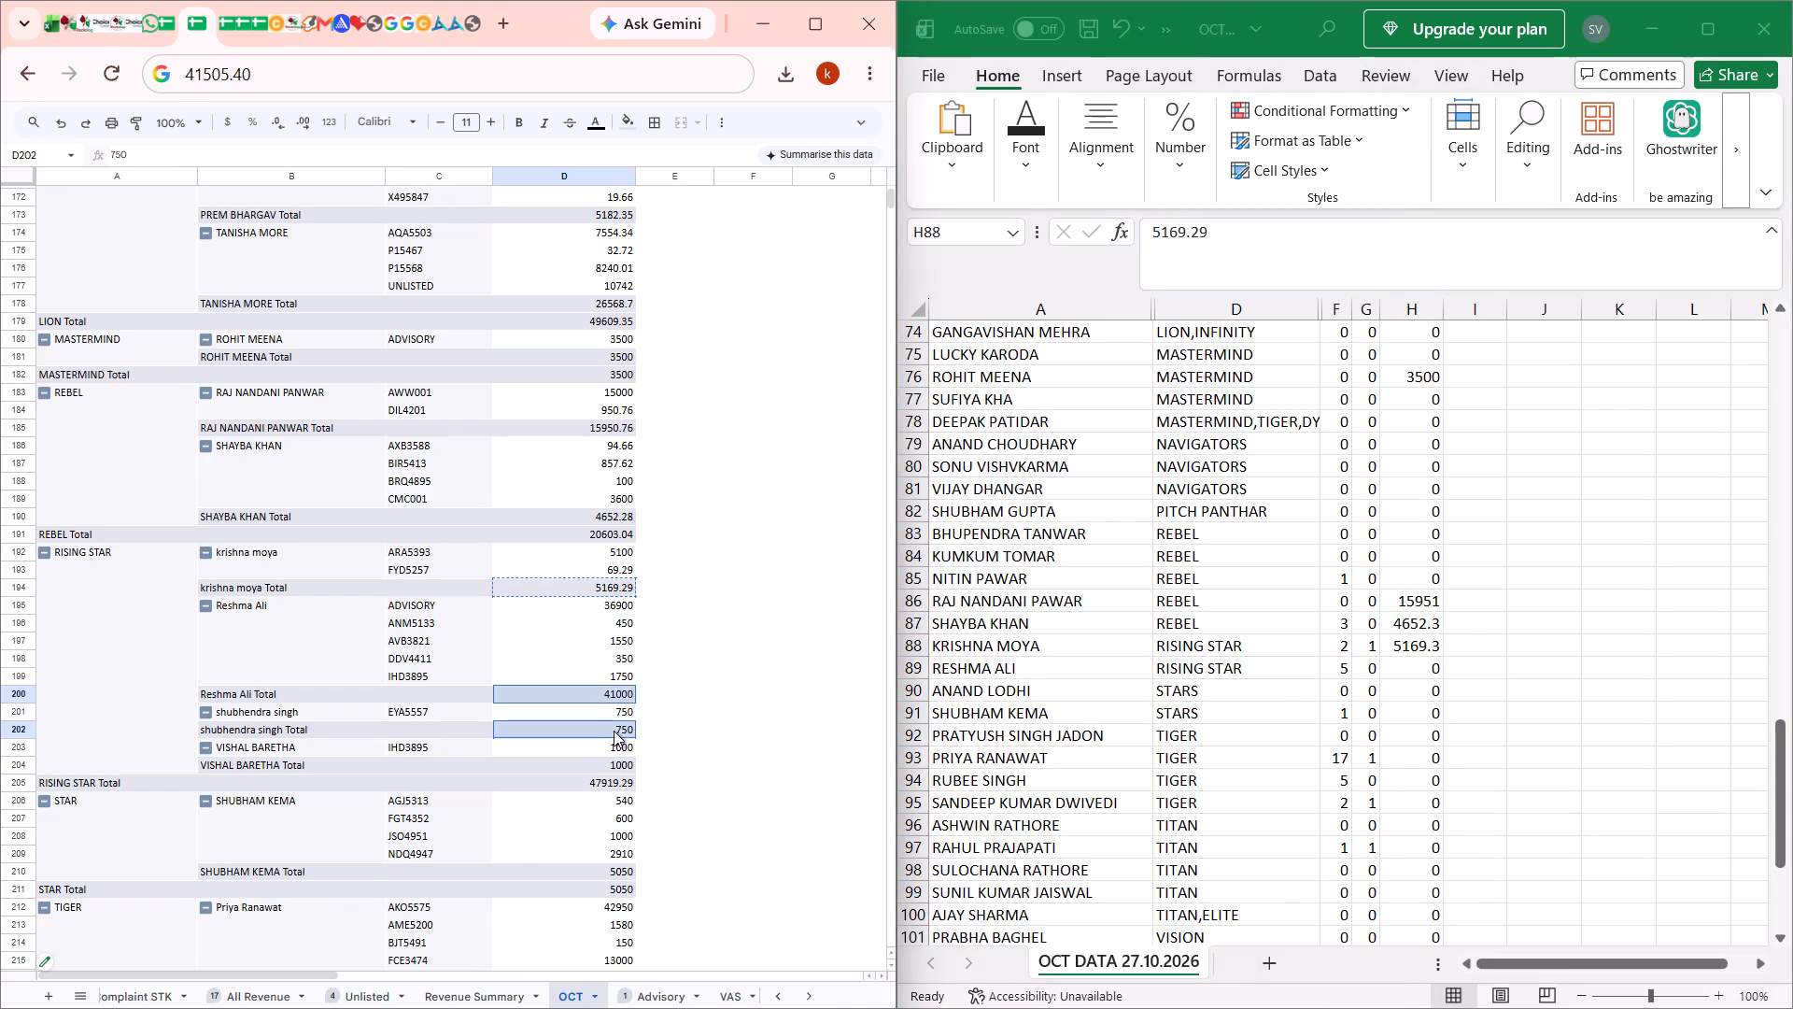
left_click(617, 760, "ctrl")
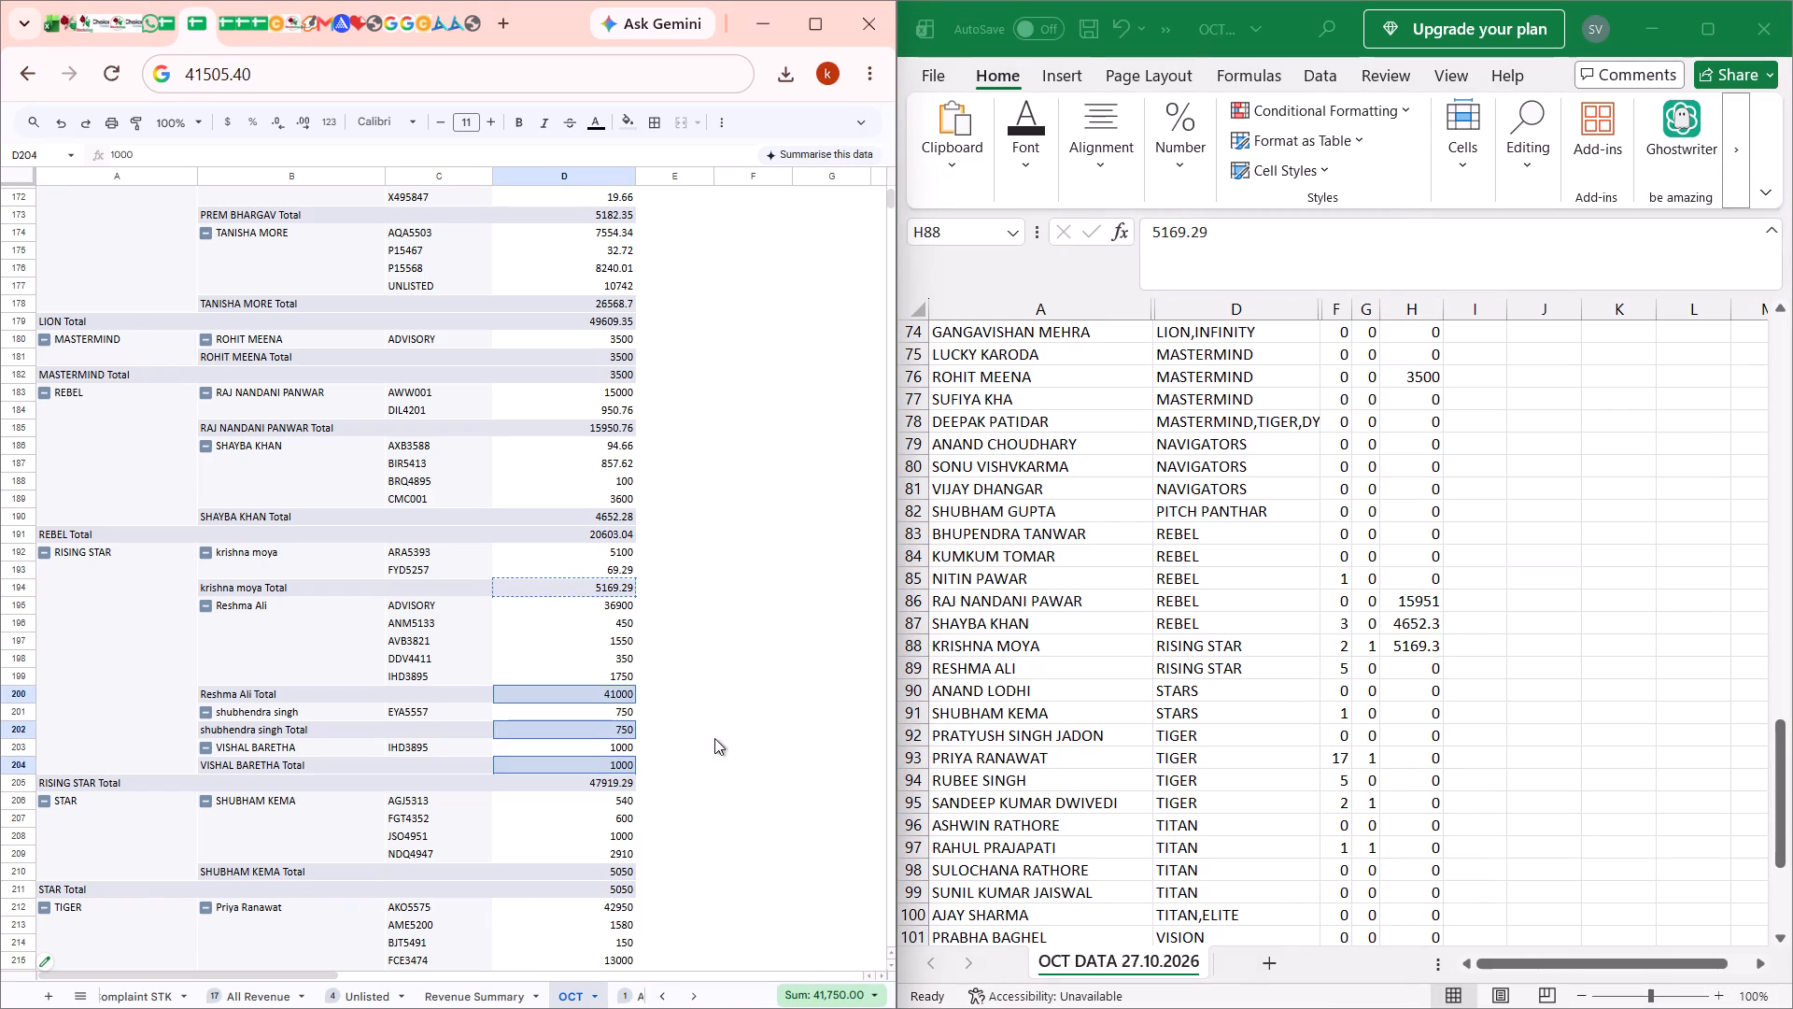
left_click(292, 72)
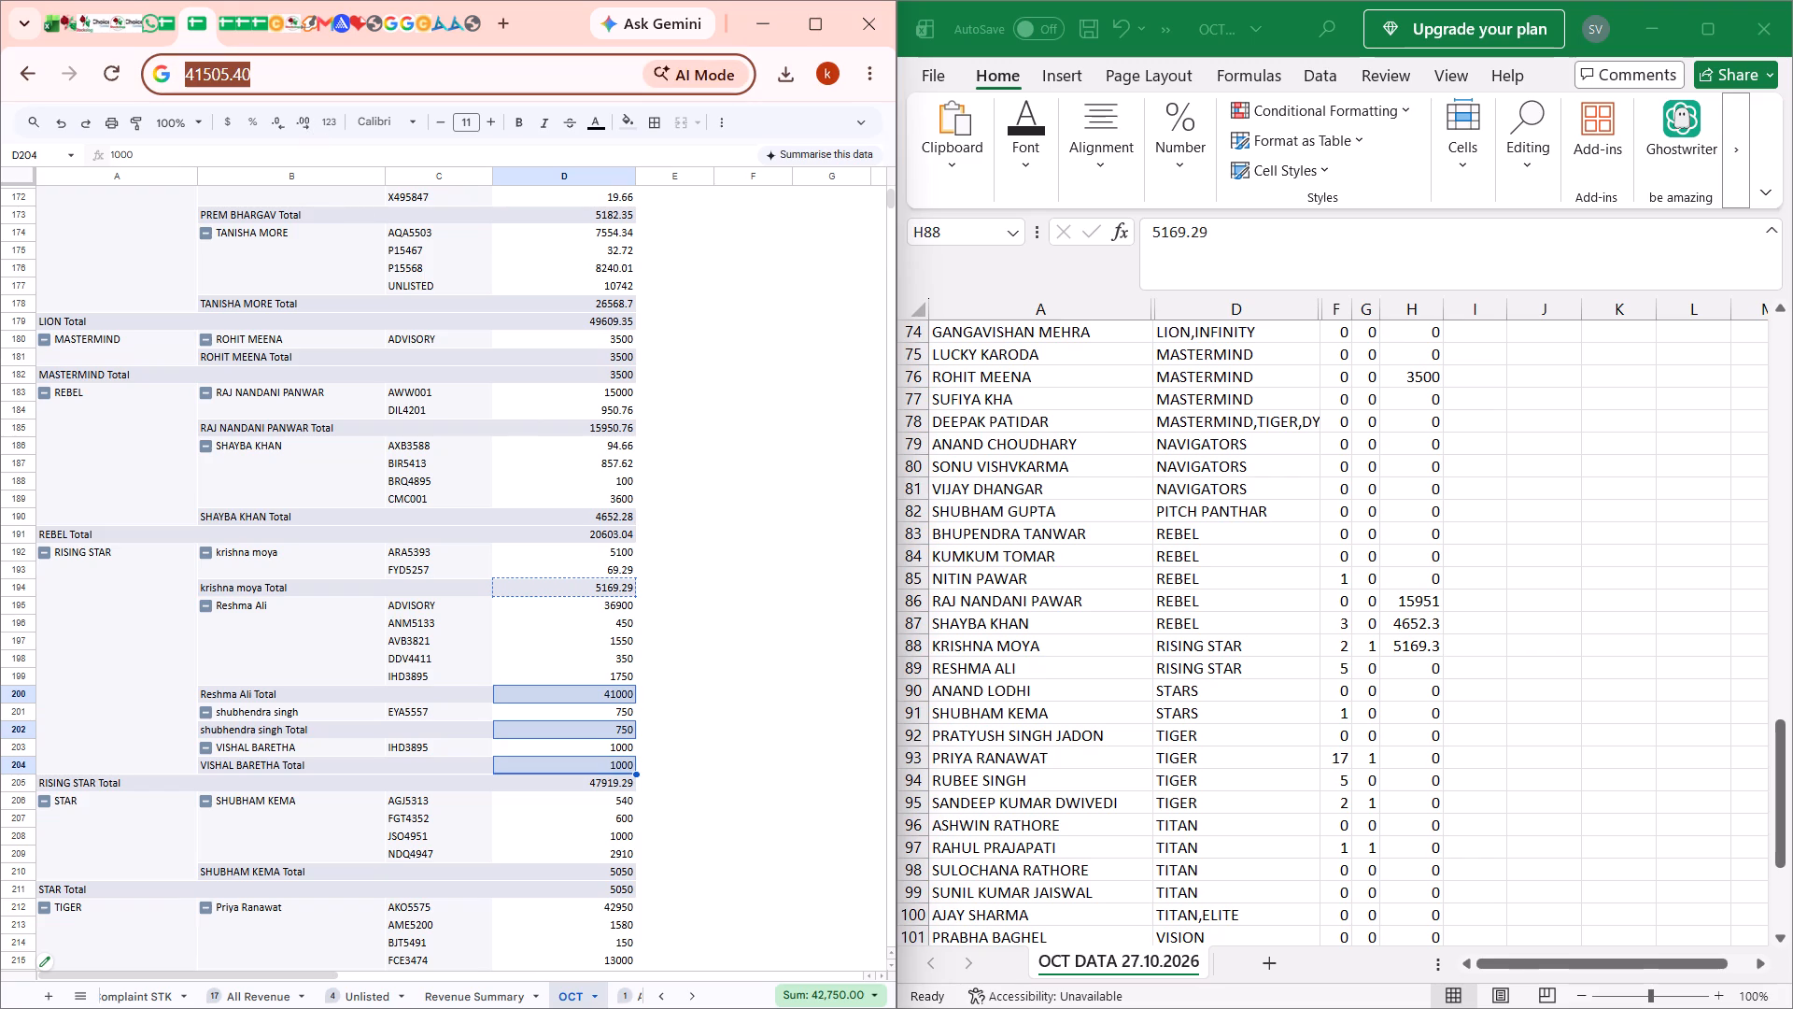
key("4")
key("2")
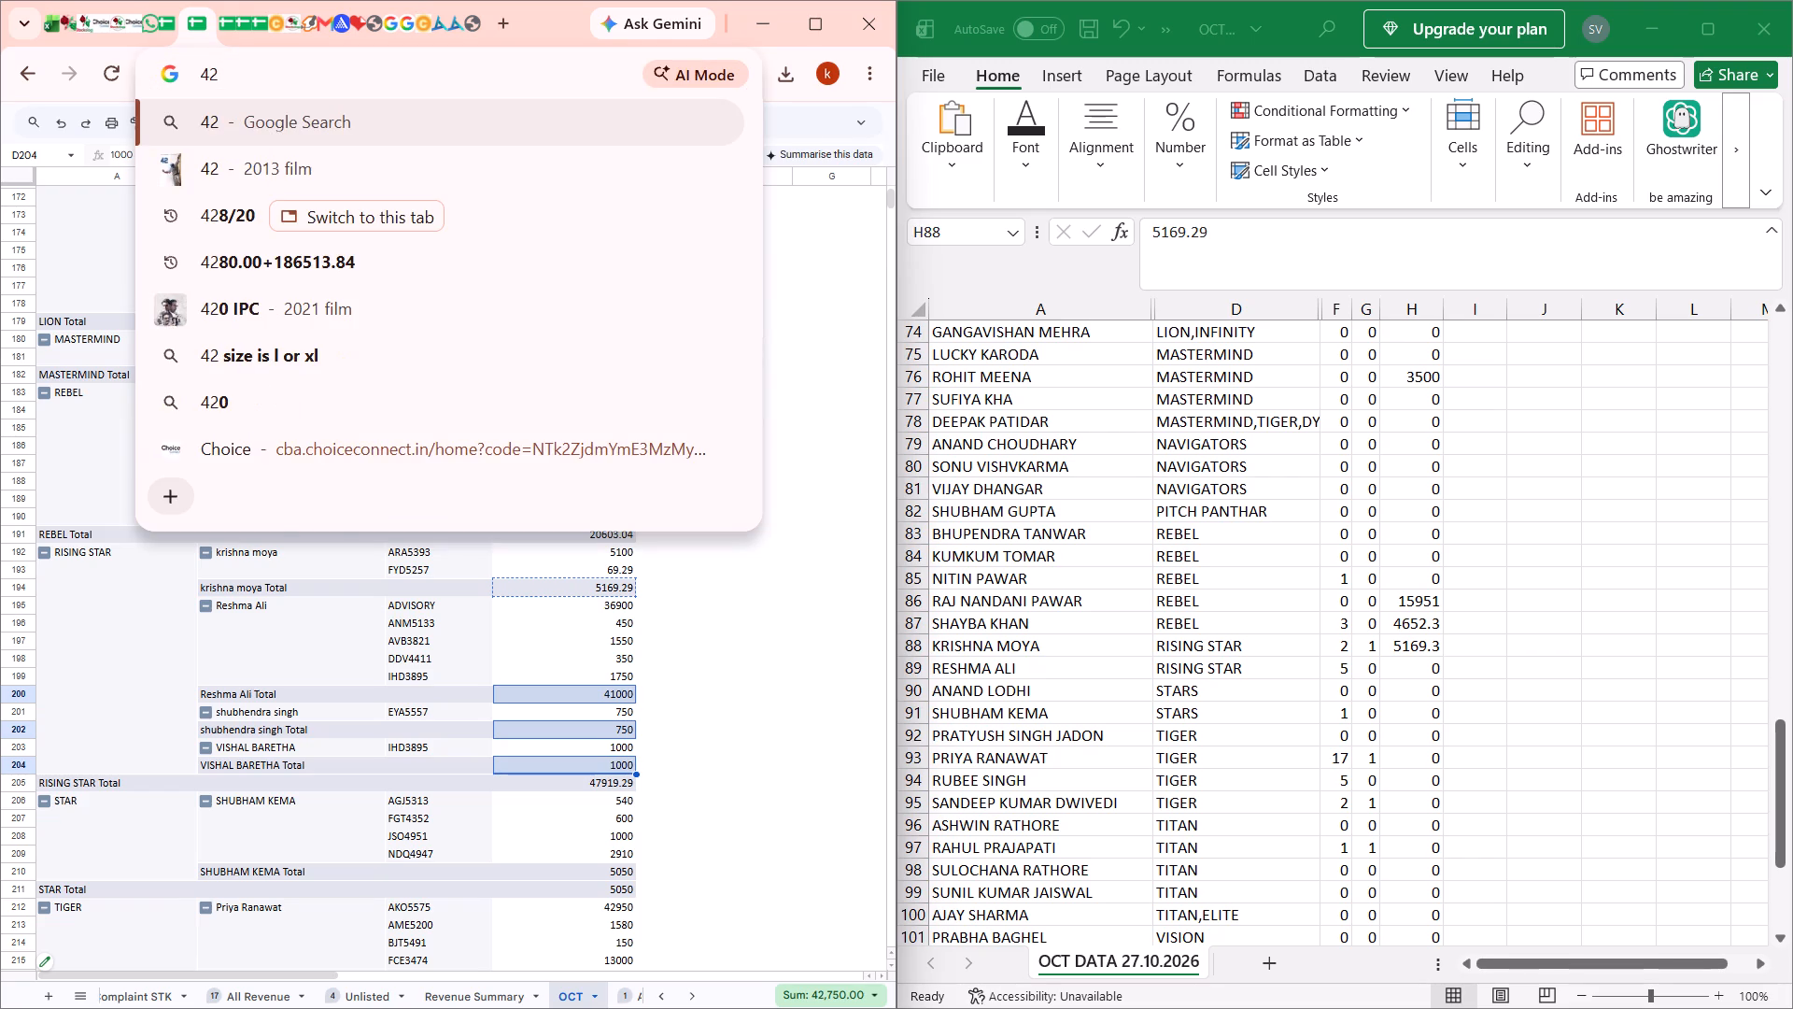
type("750")
key("ctrl+a")
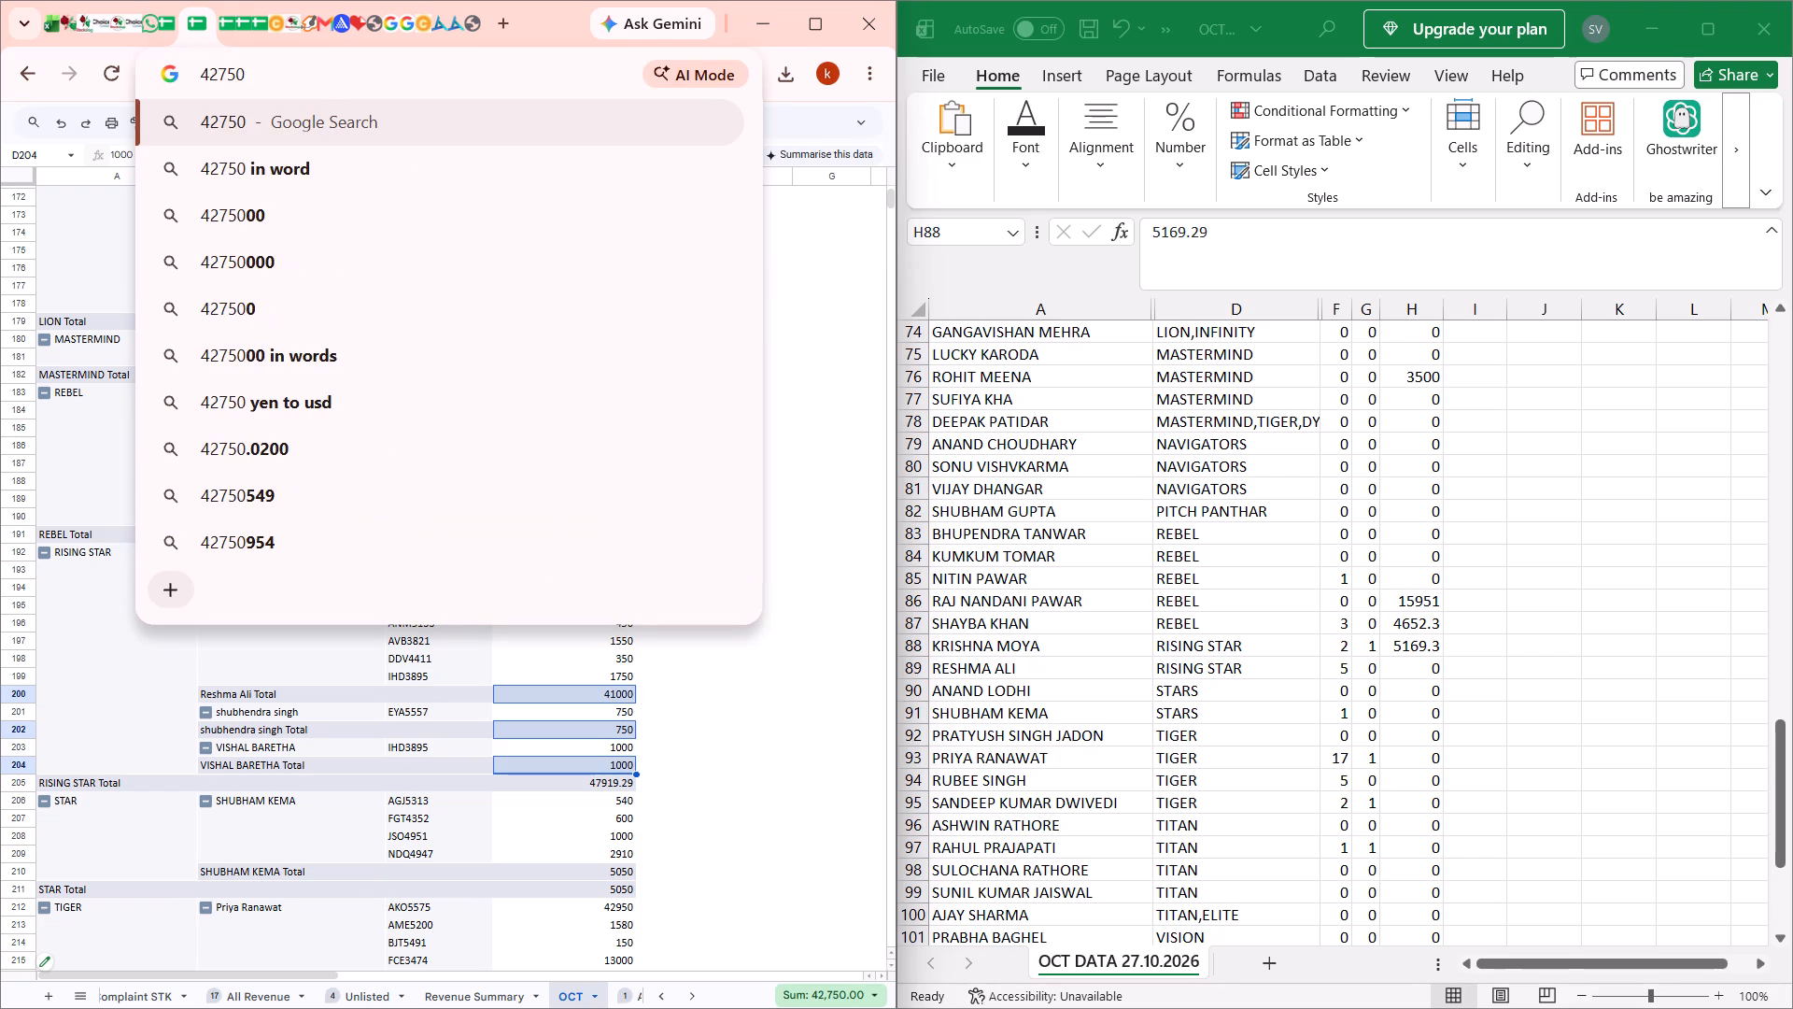
key("ctrl+c")
left_click_drag(1280, 669, 1394, 669)
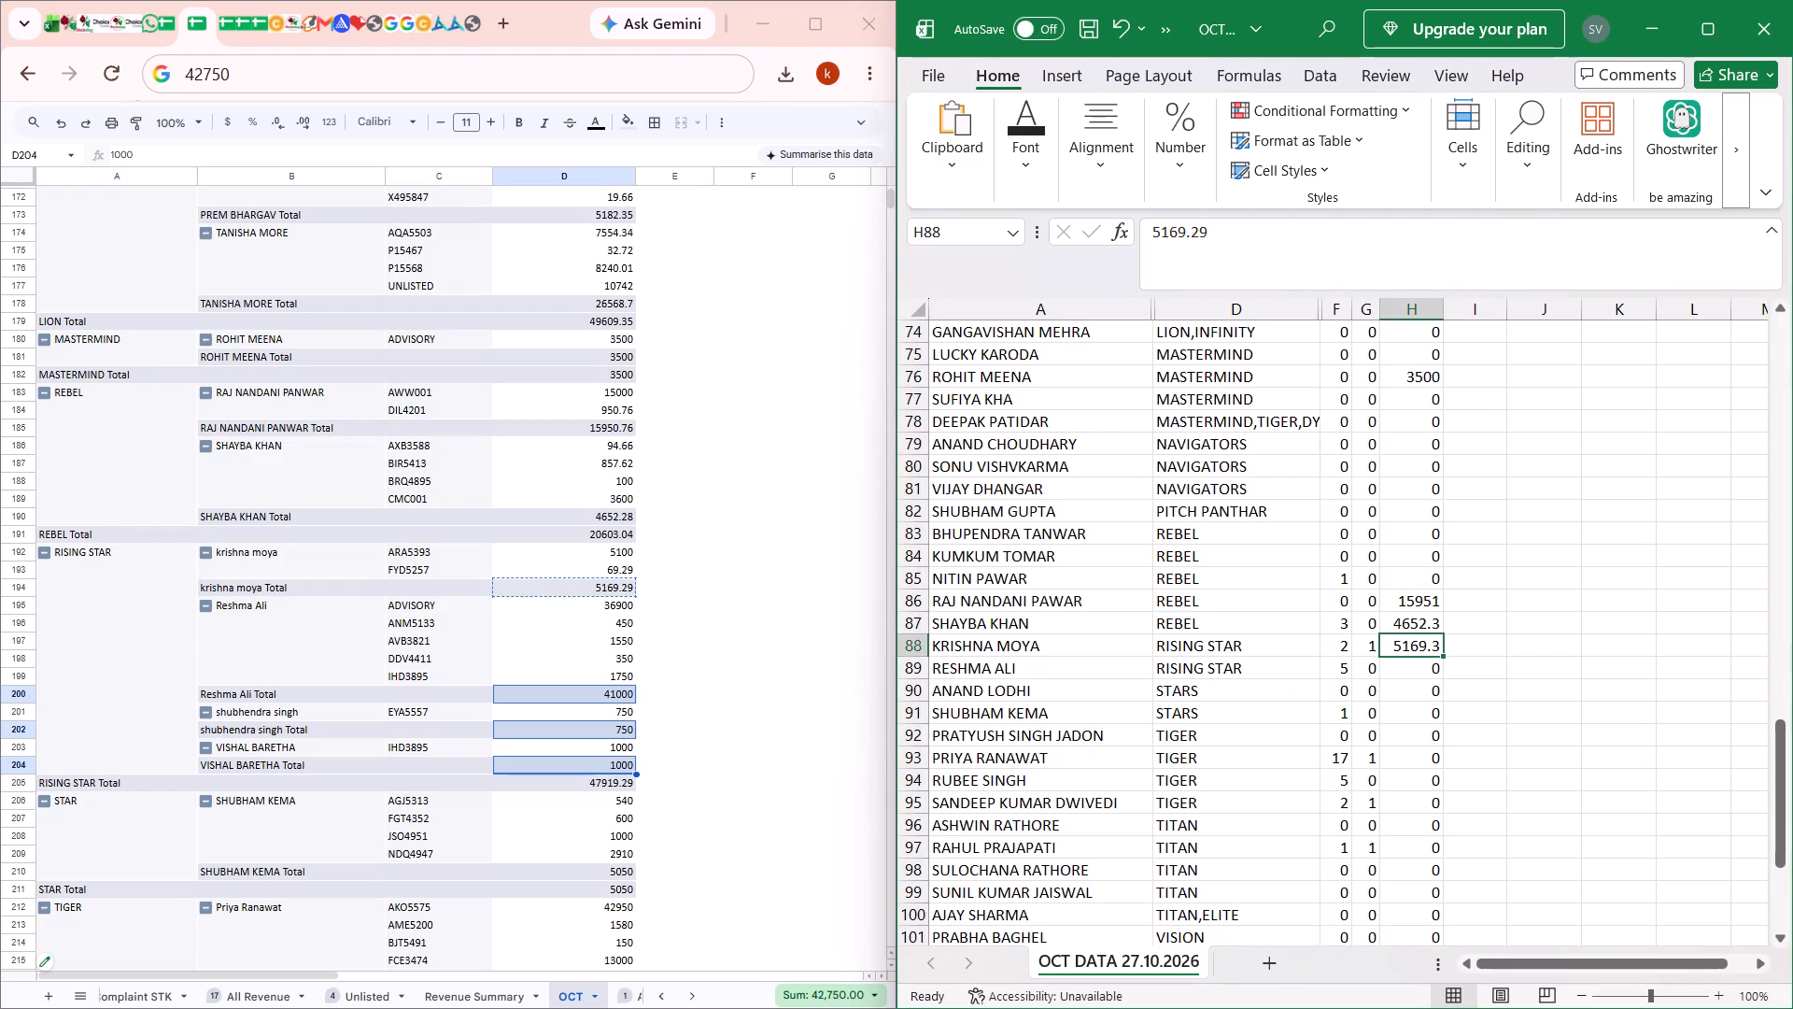
left_click(1394, 669)
key("ctrl+v")
Copy the STAR agent's total of 5050 from pivot row 210 into Excel cell H91.
scroll(639, 765, "down", 1)
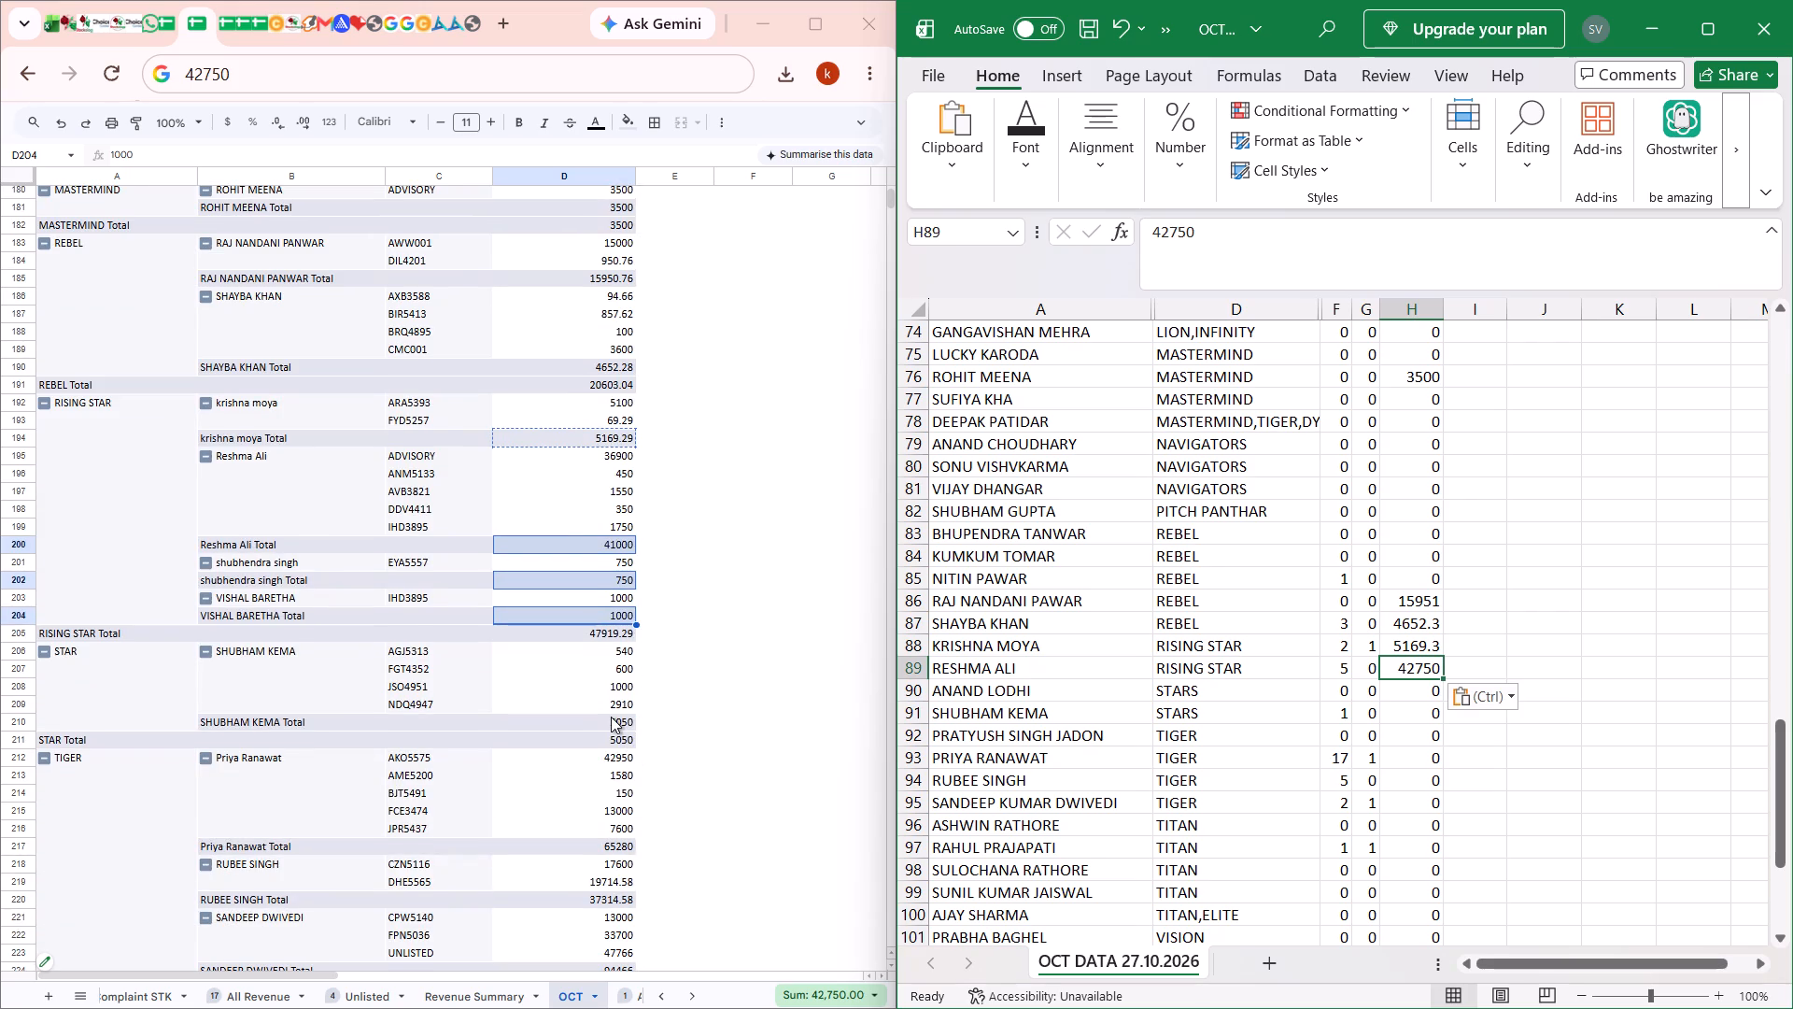
left_click(611, 717)
key("ctrl+c")
left_click(1284, 729)
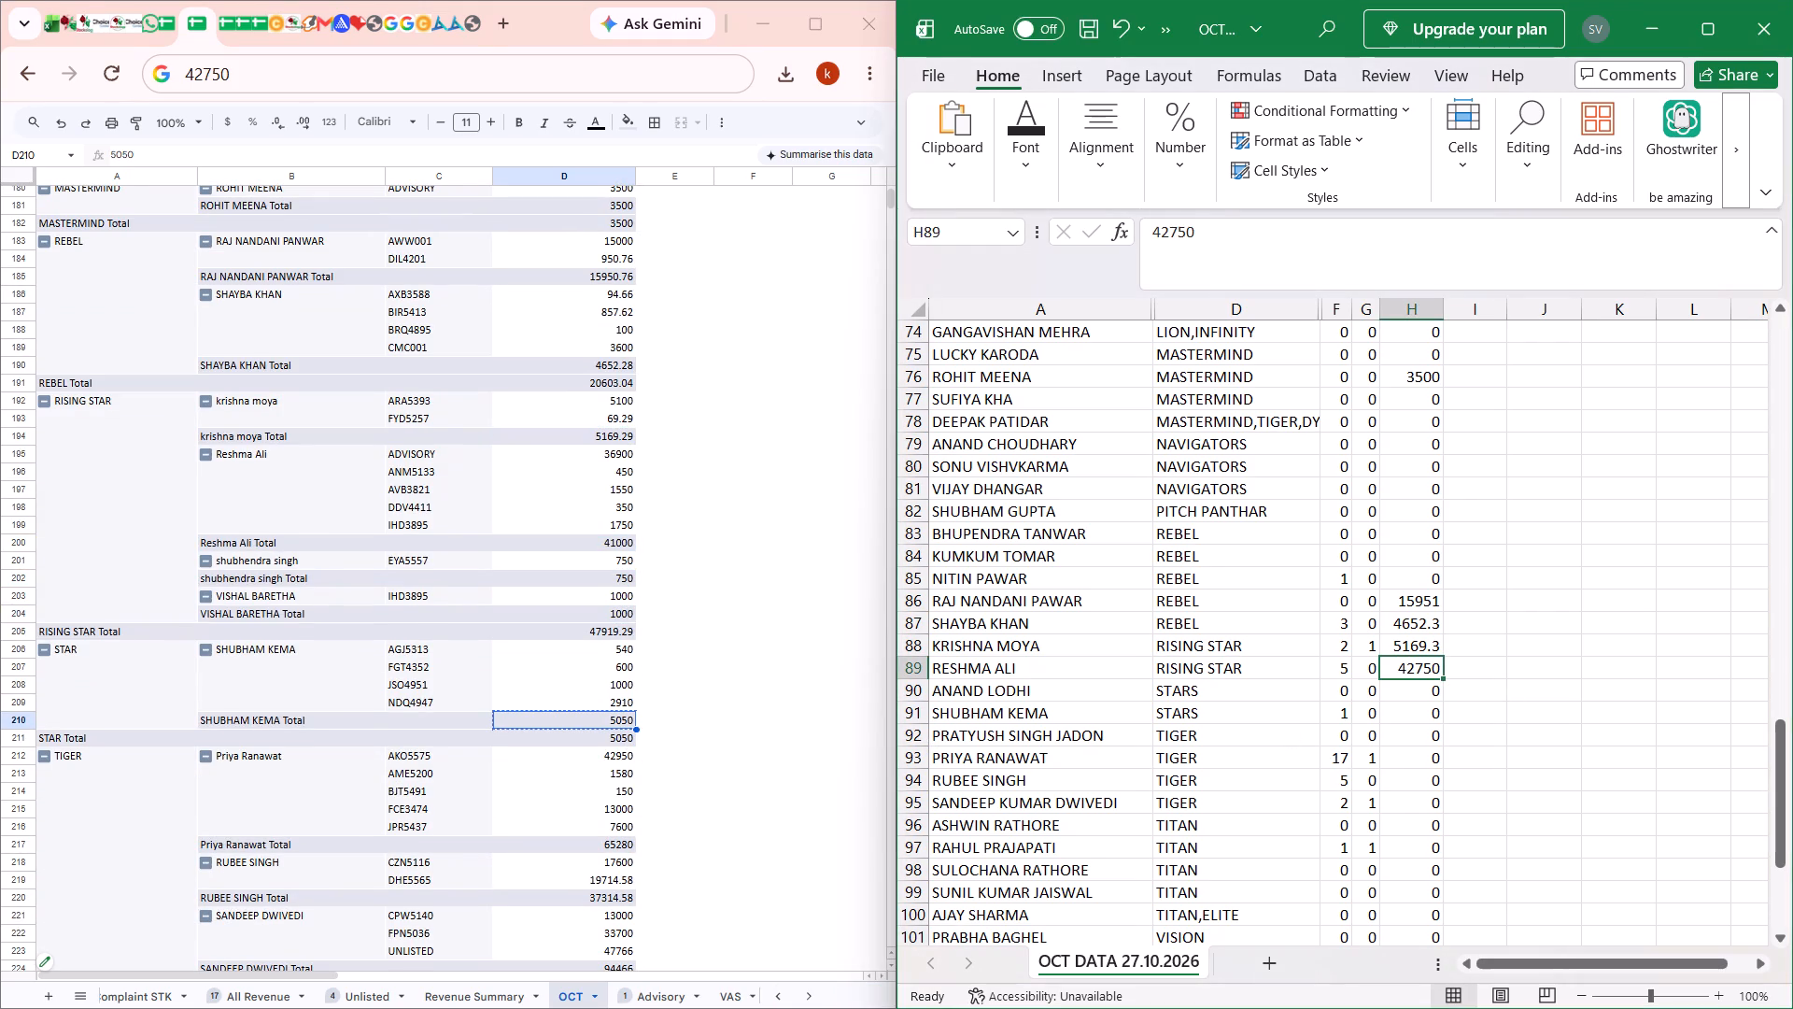
left_click(1414, 721)
key("ctrl+v")
Copy the first TIGER agent's total of 65280 from pivot row 217 into Excel cell H93.
scroll(695, 764, "down", 1)
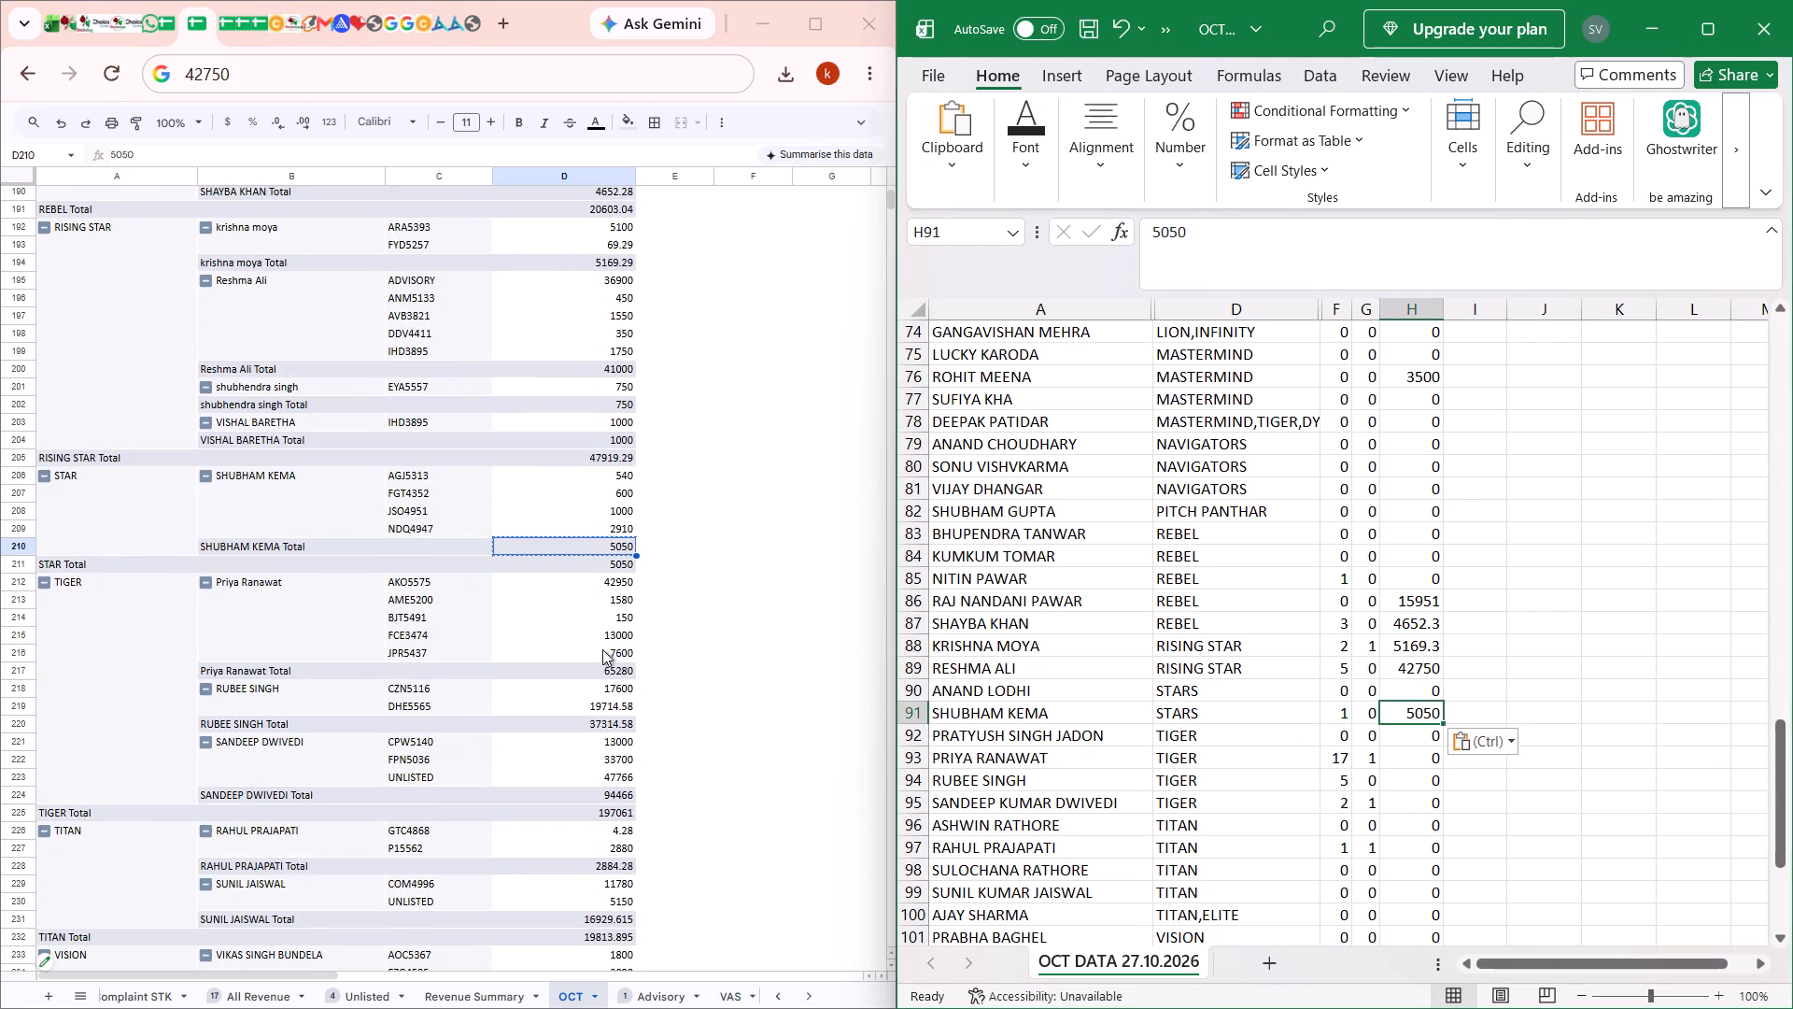
left_click(602, 647)
key("ctrl+c")
left_click(1052, 765)
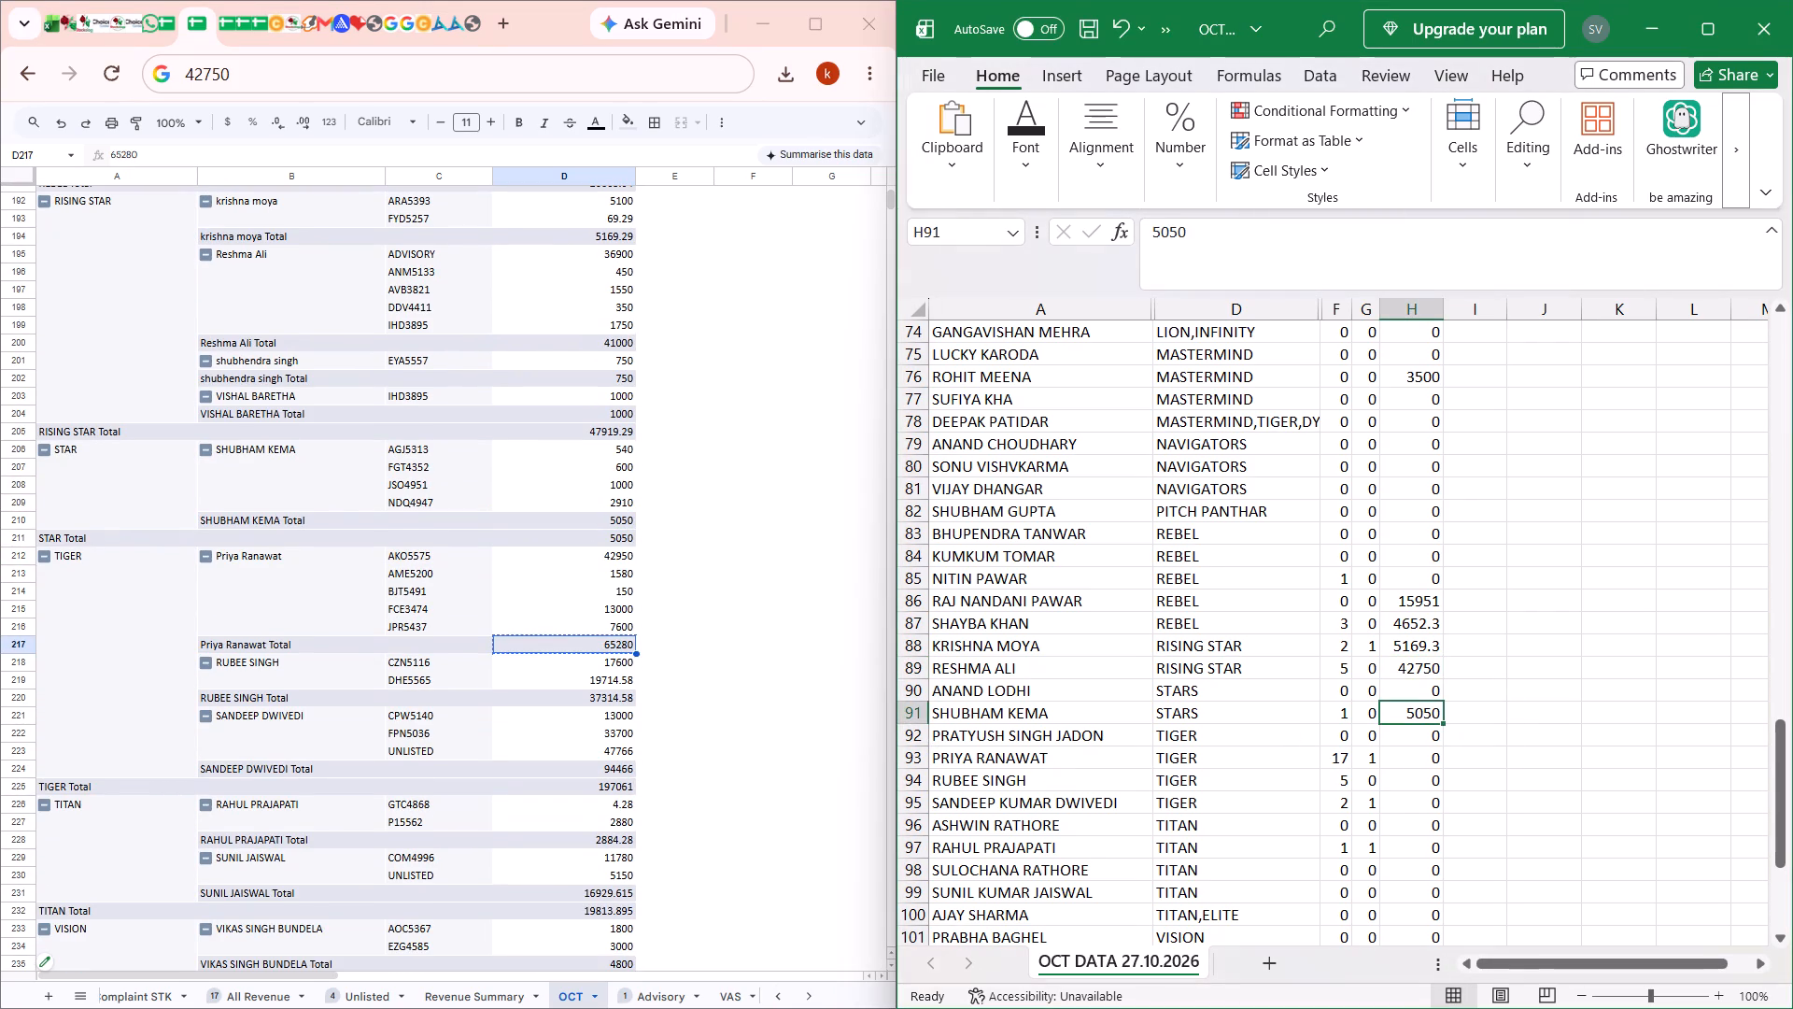
left_click_drag(1218, 760, 1386, 760)
left_click(1386, 760)
key("ctrl+v")
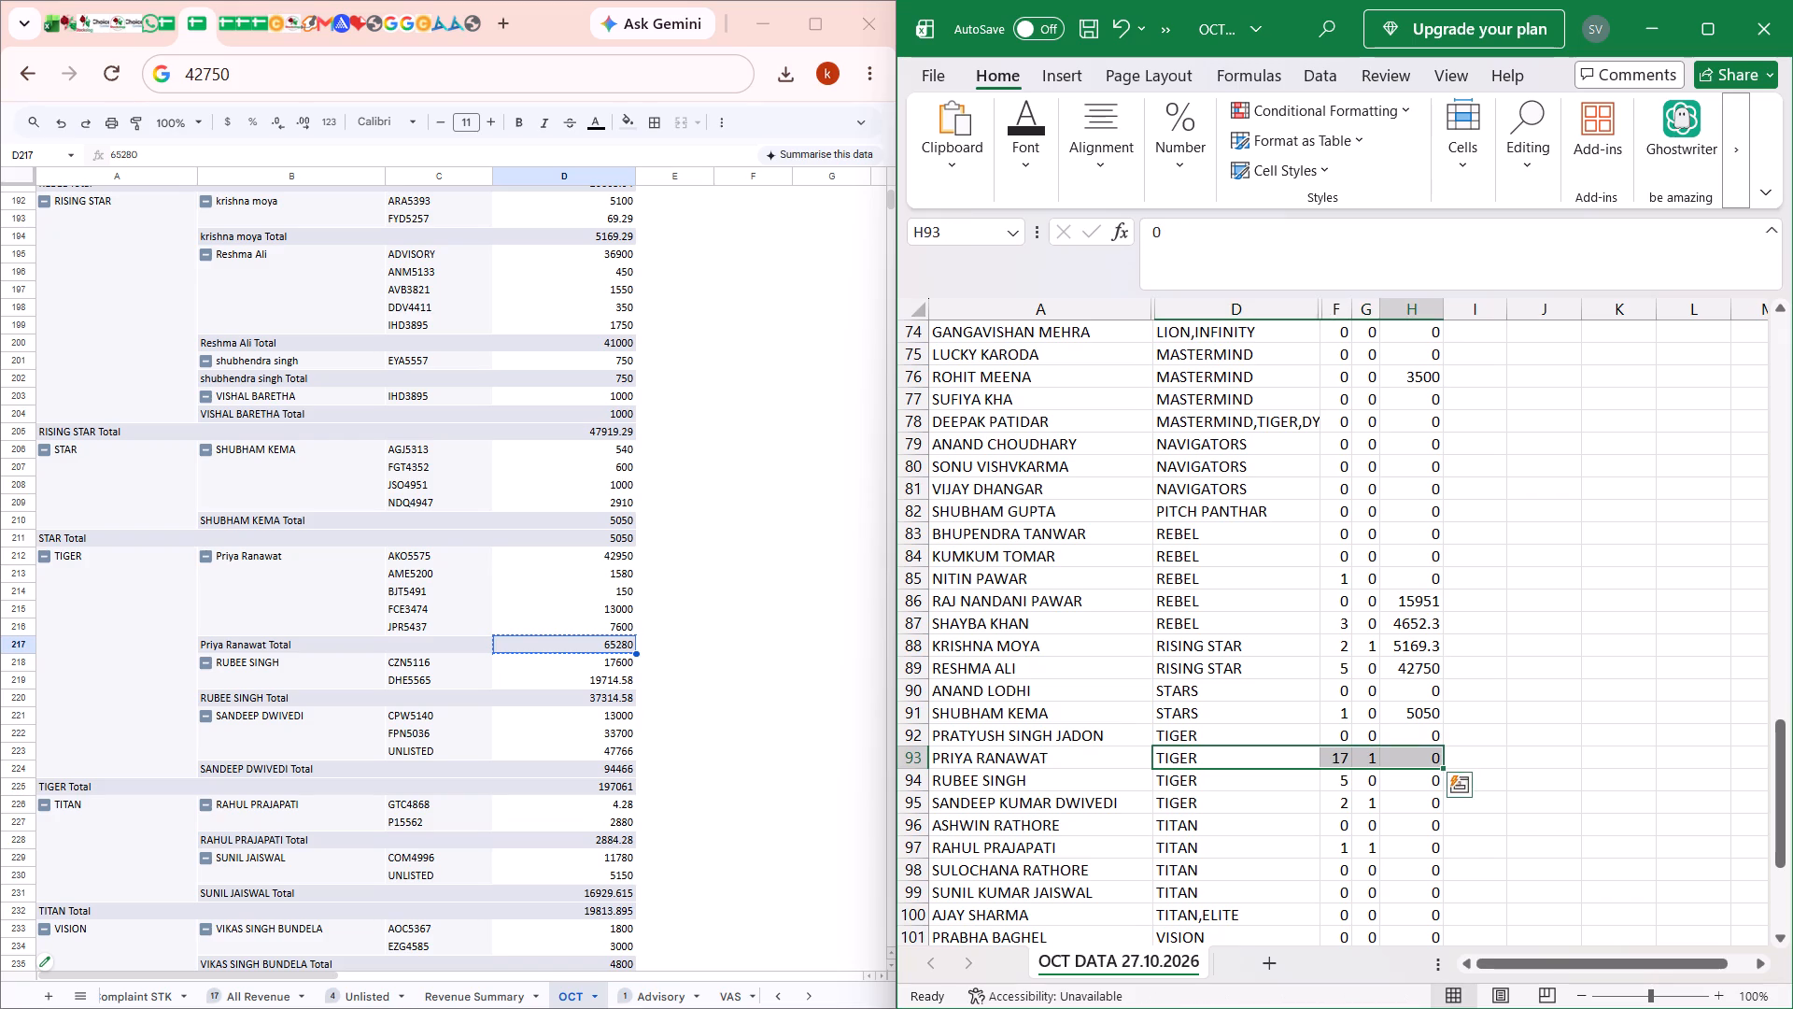
key("ctrl+v")
Copy the second TIGER agent's total of 37314.58 from pivot row 220 into Excel cell H94.
left_click(624, 693)
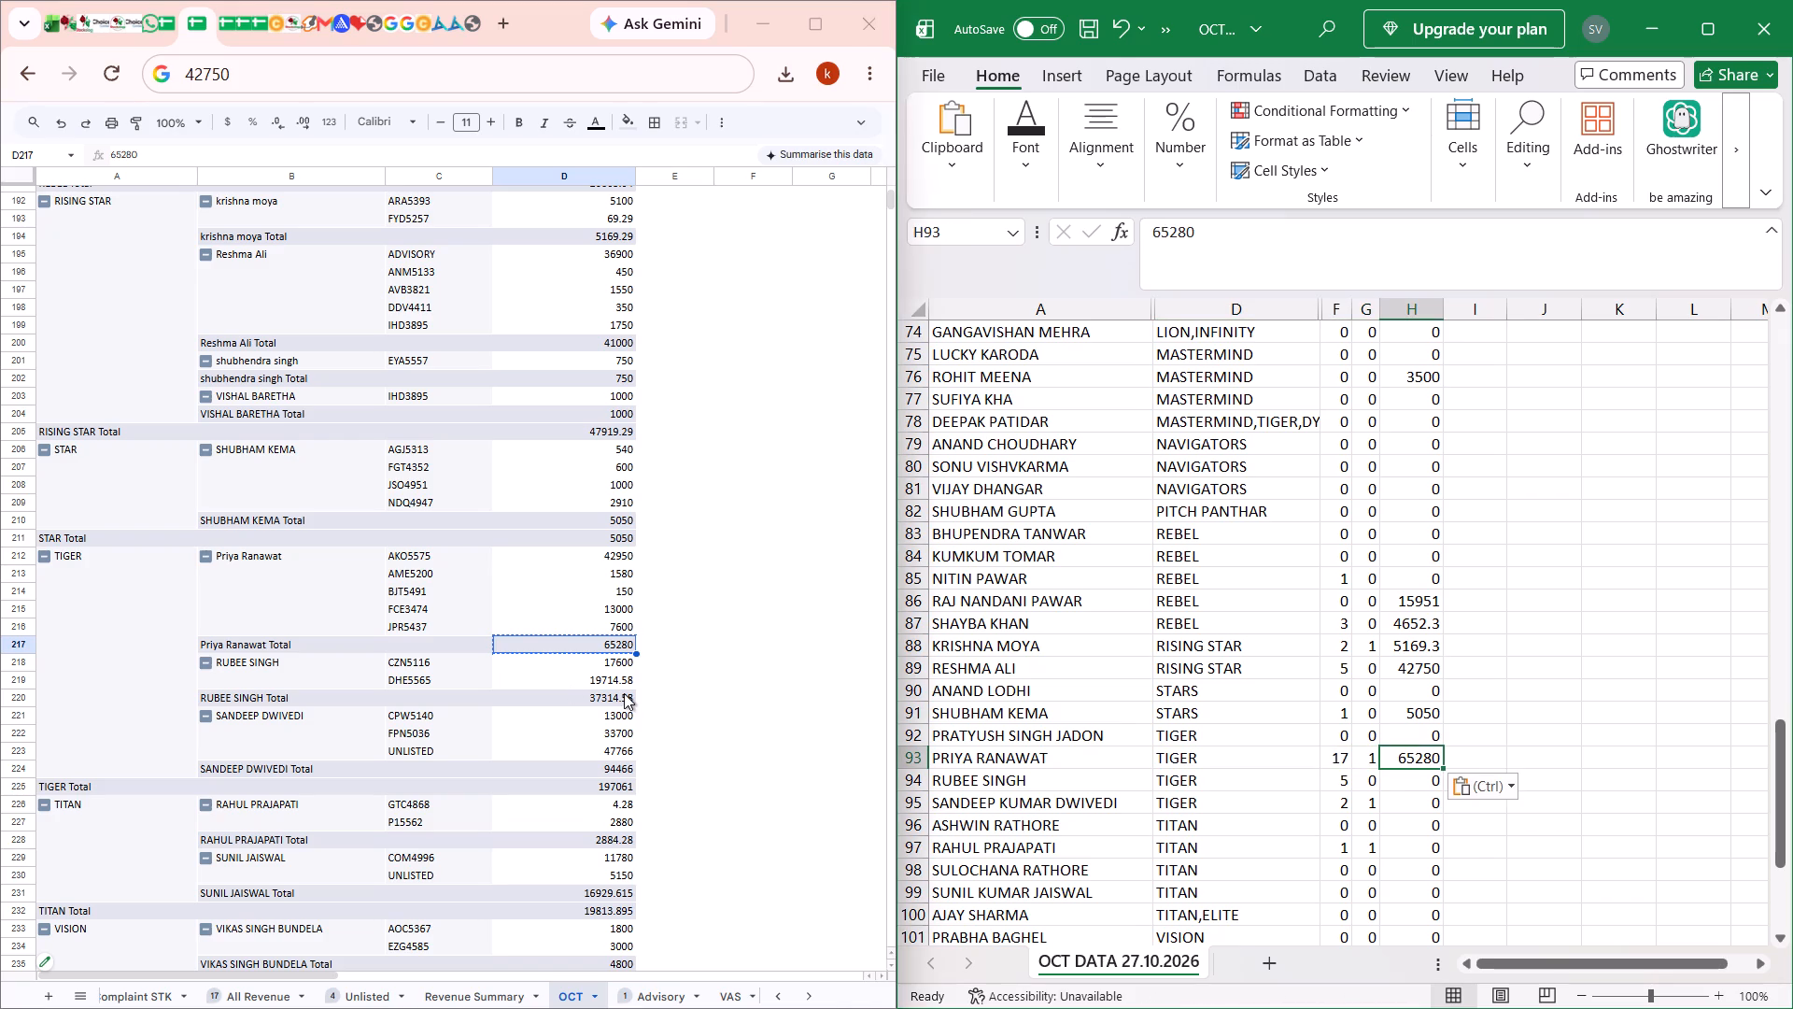
key("ctrl+c")
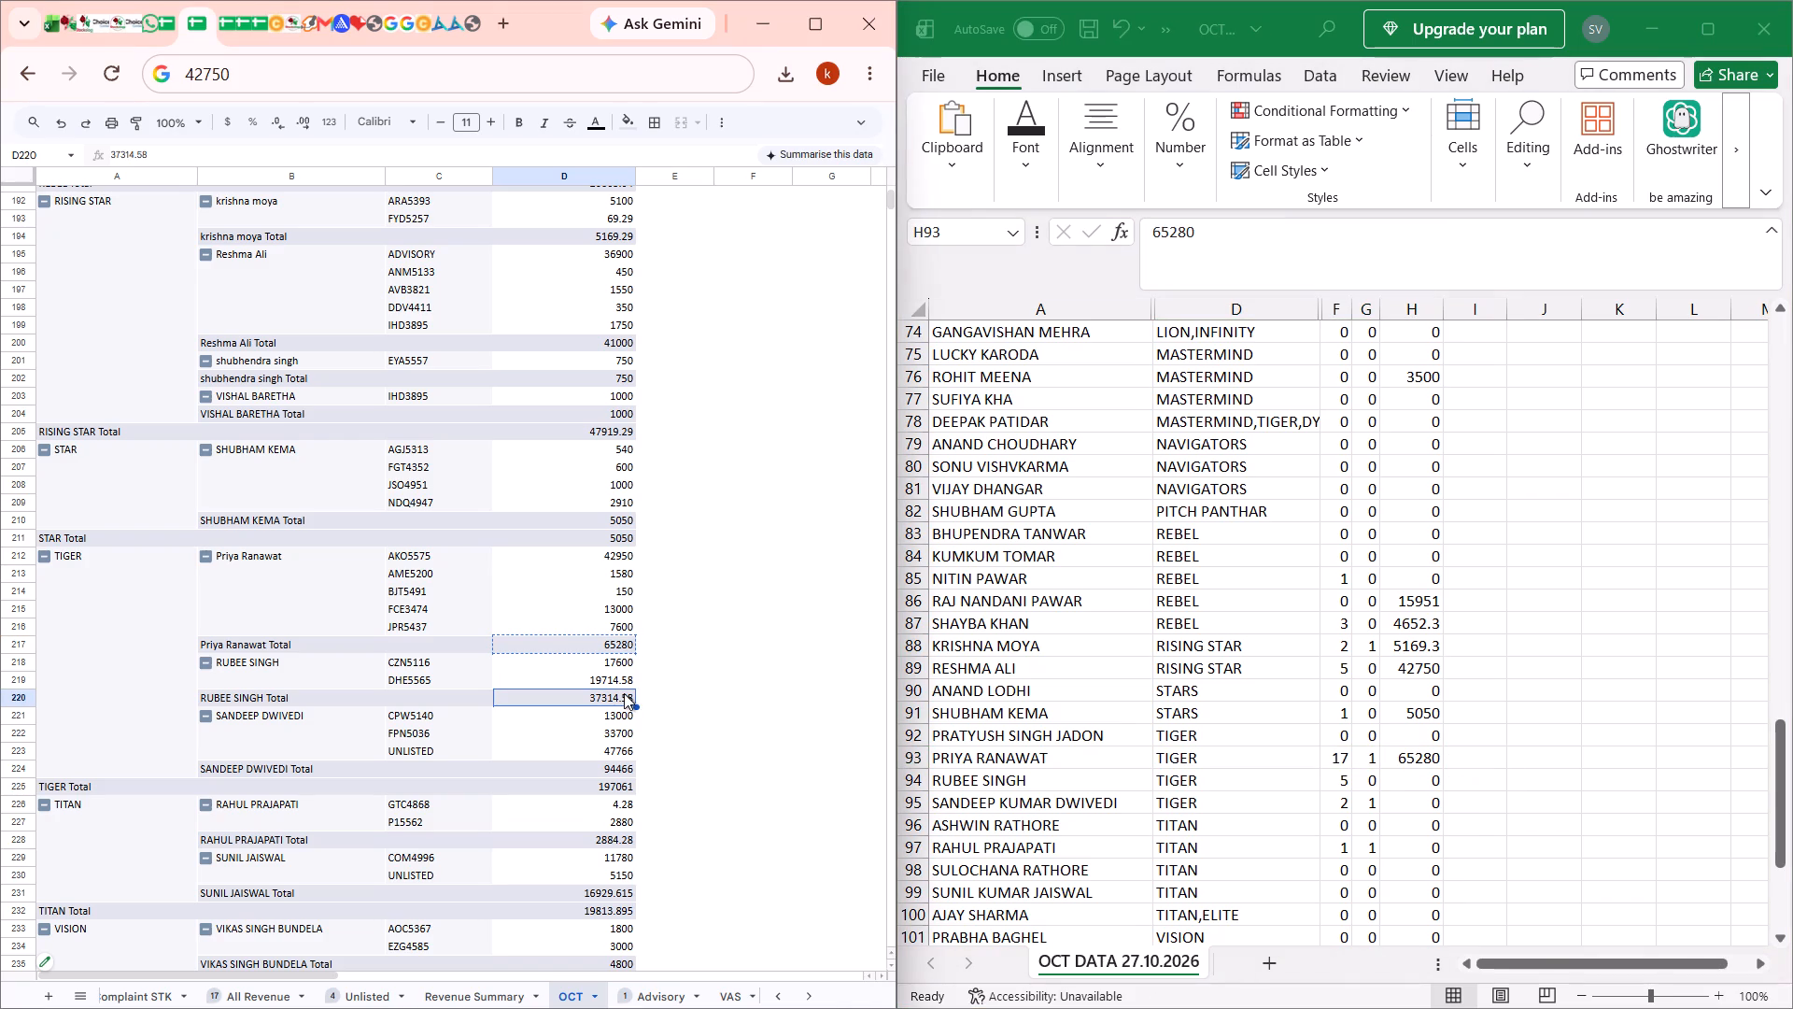
left_click(1346, 772)
left_click(1398, 778)
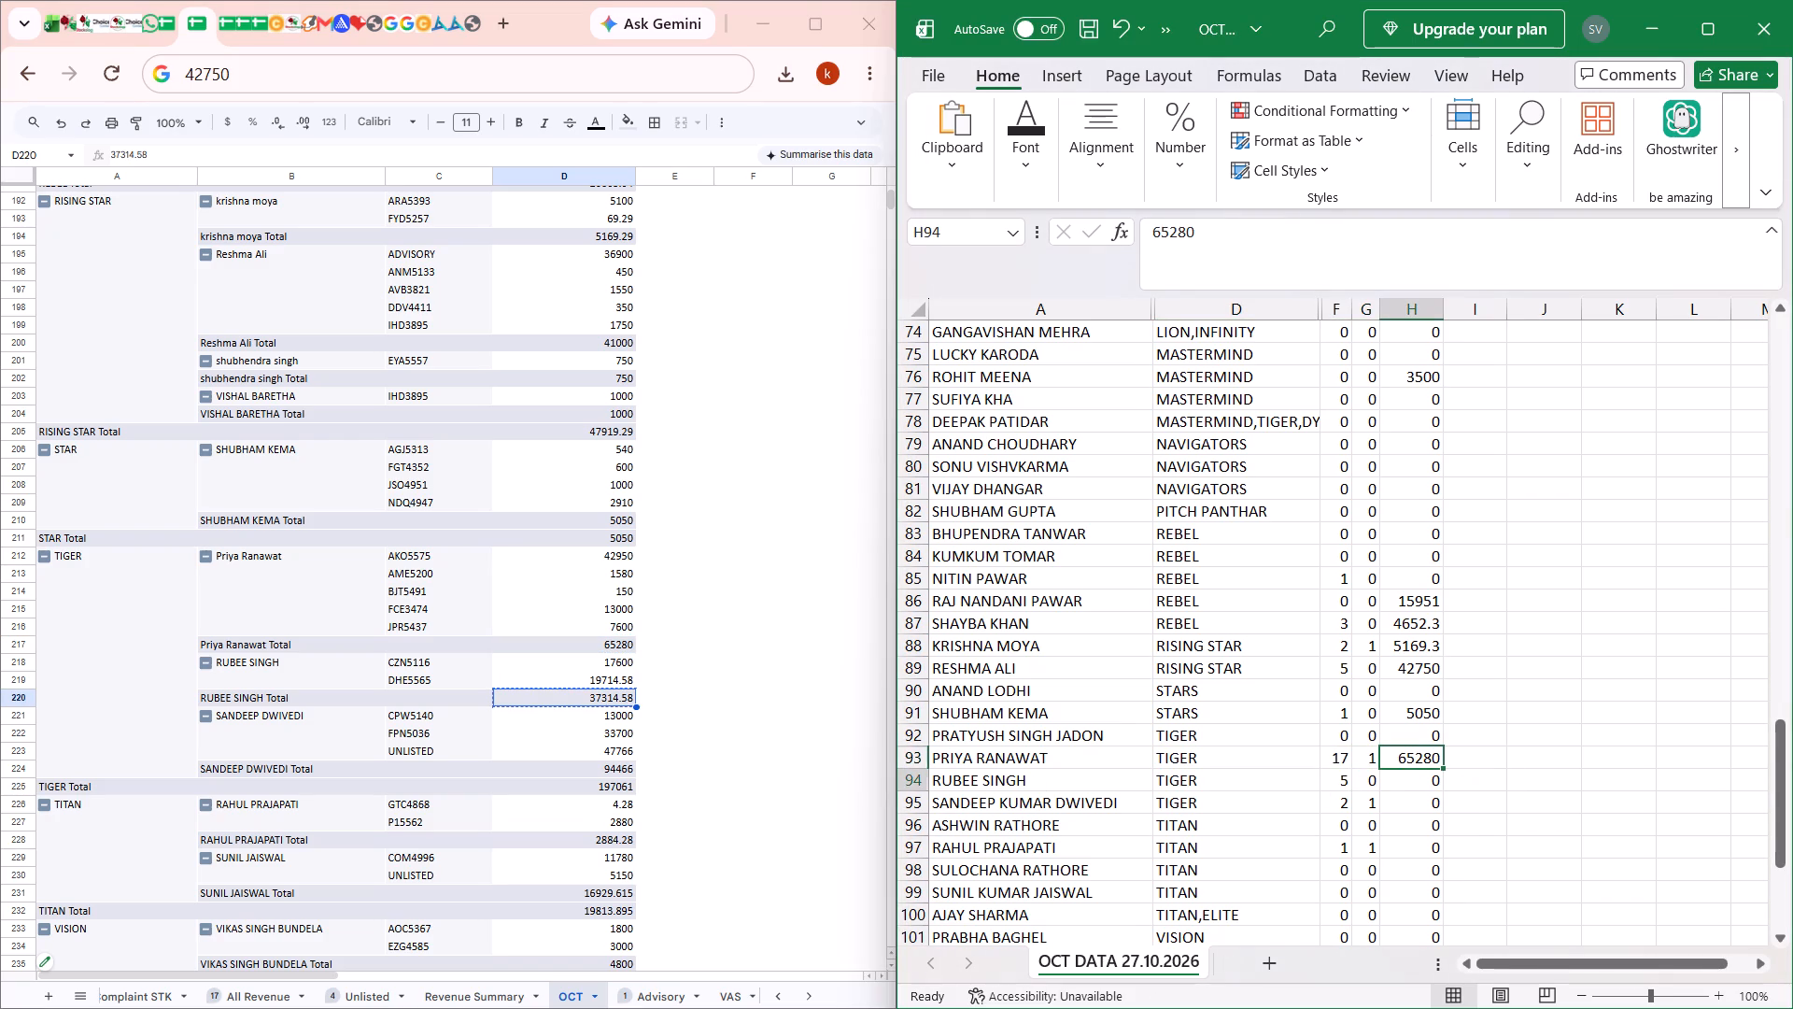
key("ctrl+v")
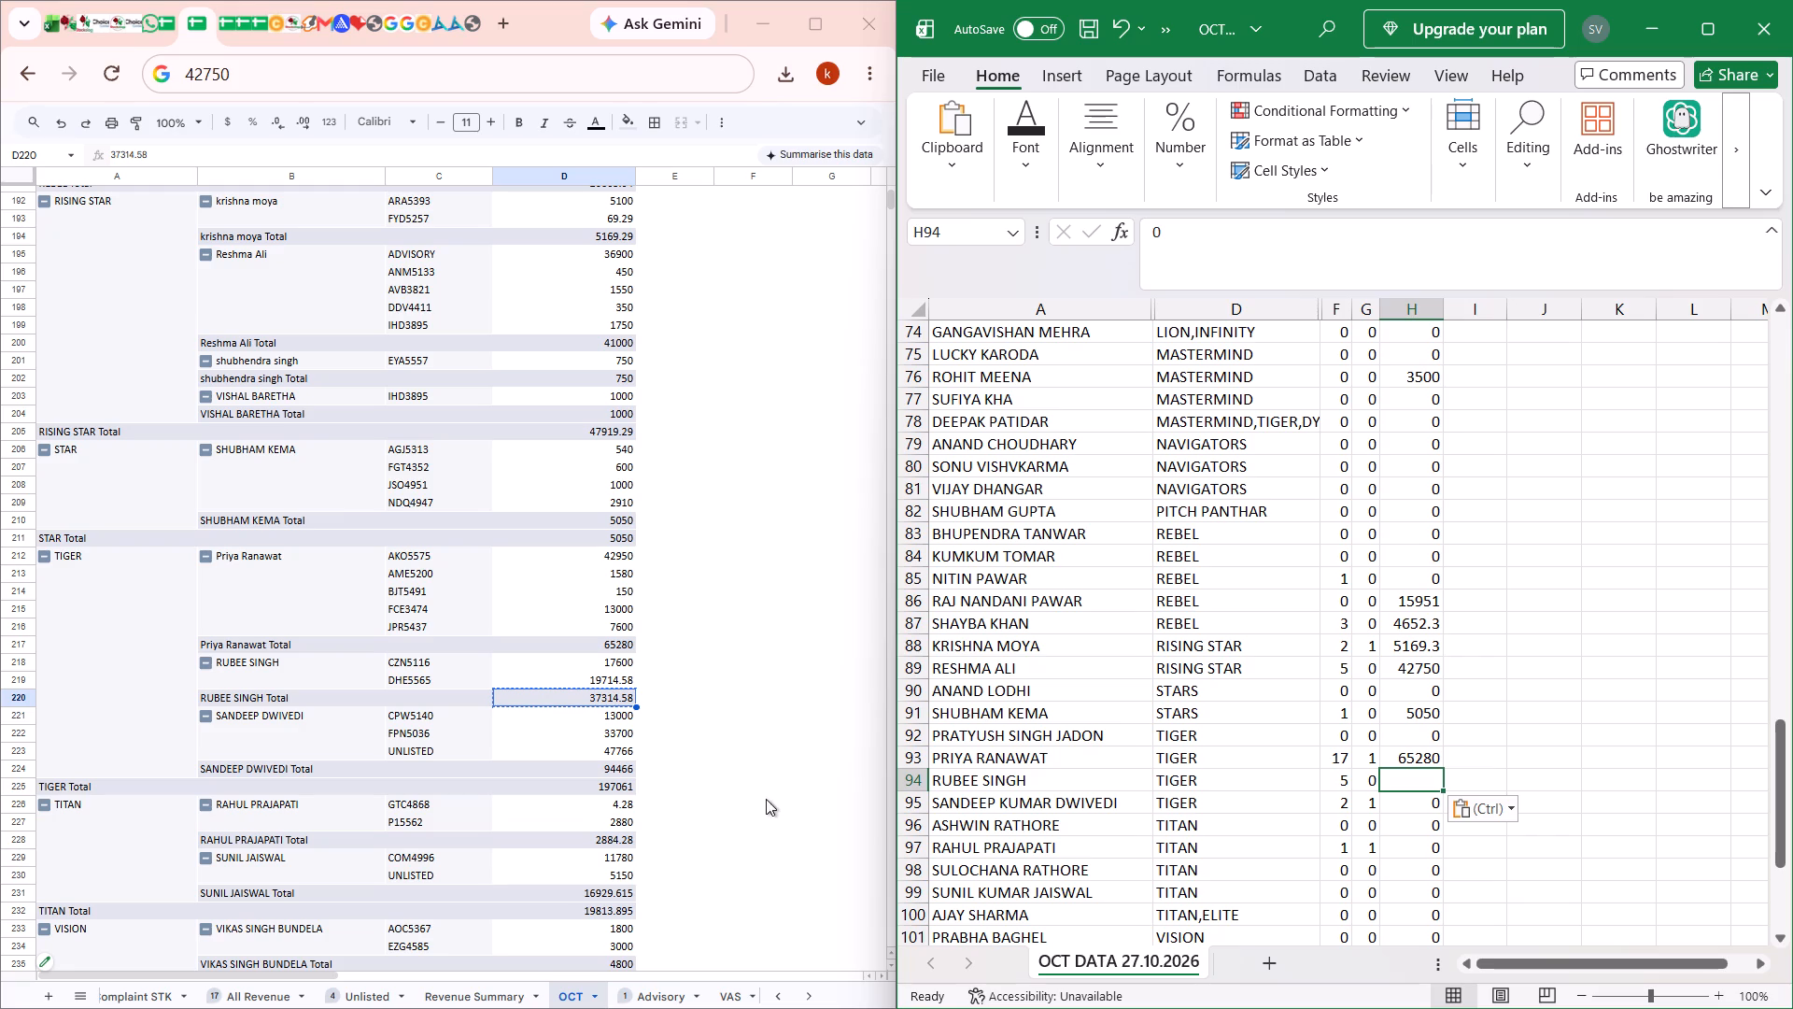
Copy the third TIGER agent's total of 94466 from pivot row 224 into Excel cell H95.
left_click(612, 773)
key("ctrl+c")
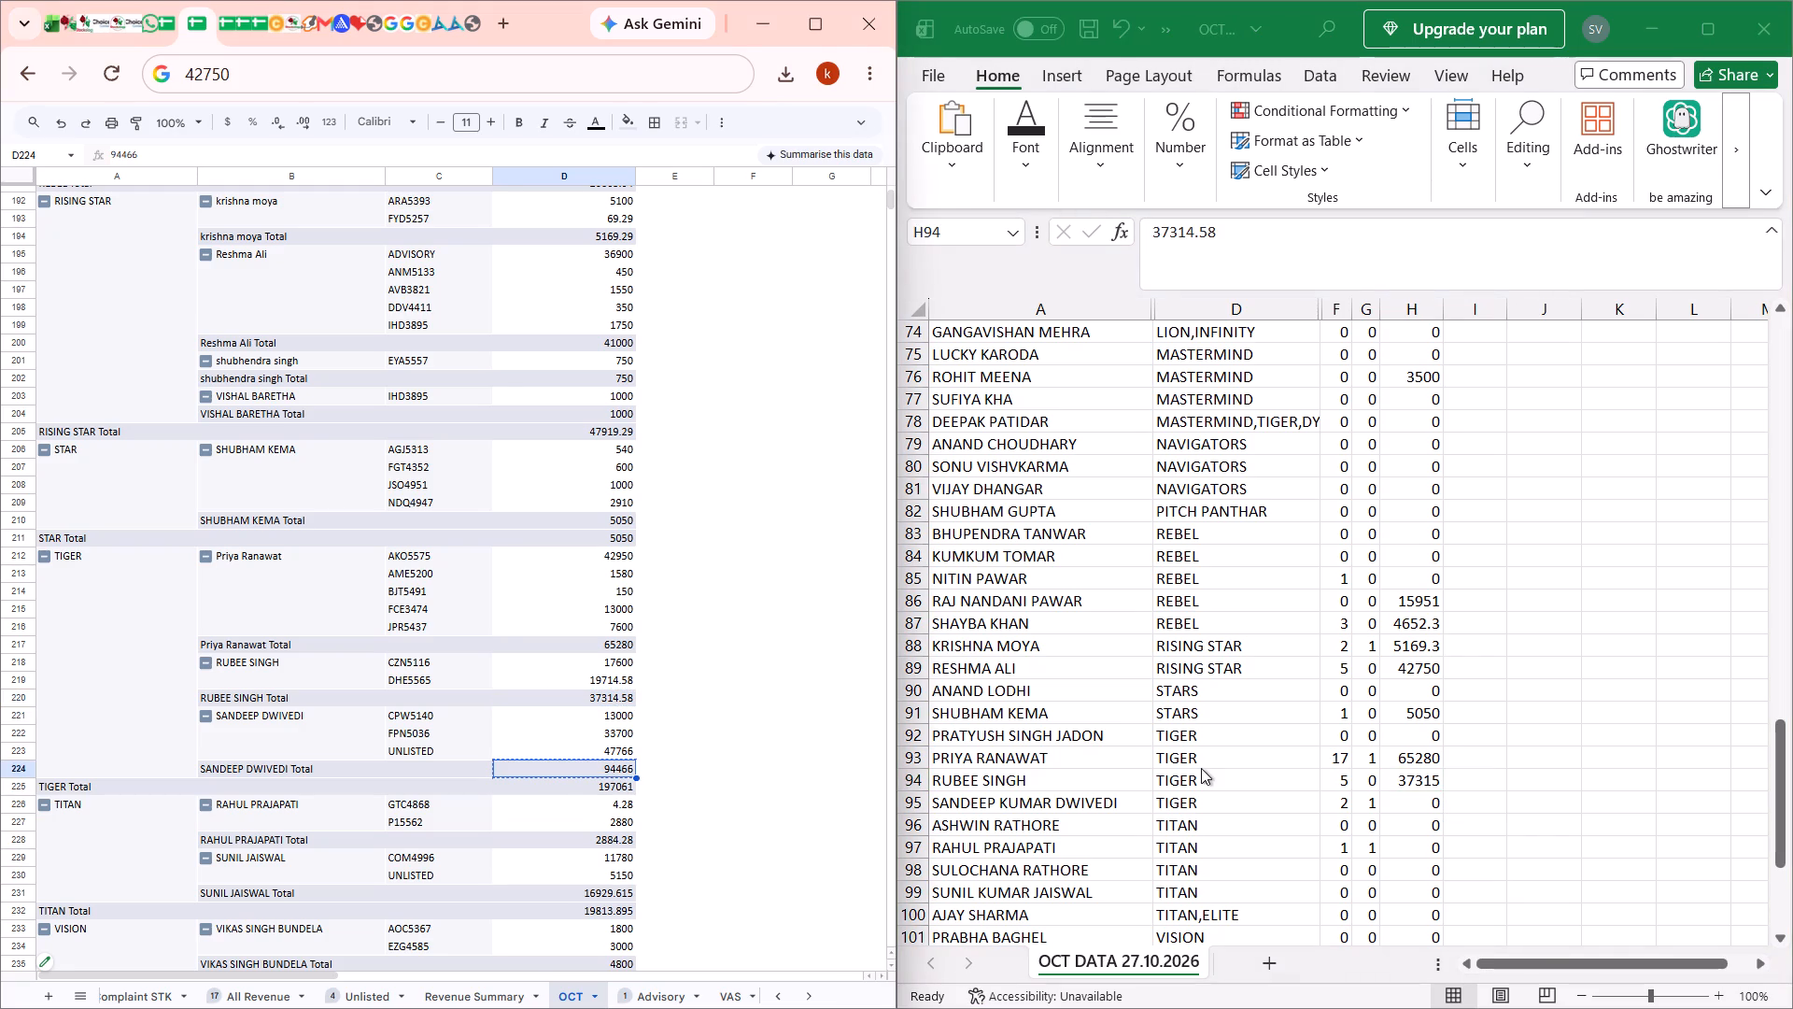
left_click(1201, 768)
left_click(1431, 804)
key("ctrl+v")
Copy the first TITAN agent's total of 2884.28 from pivot row 228 into Excel cell H97.
scroll(1431, 804, "down", 2)
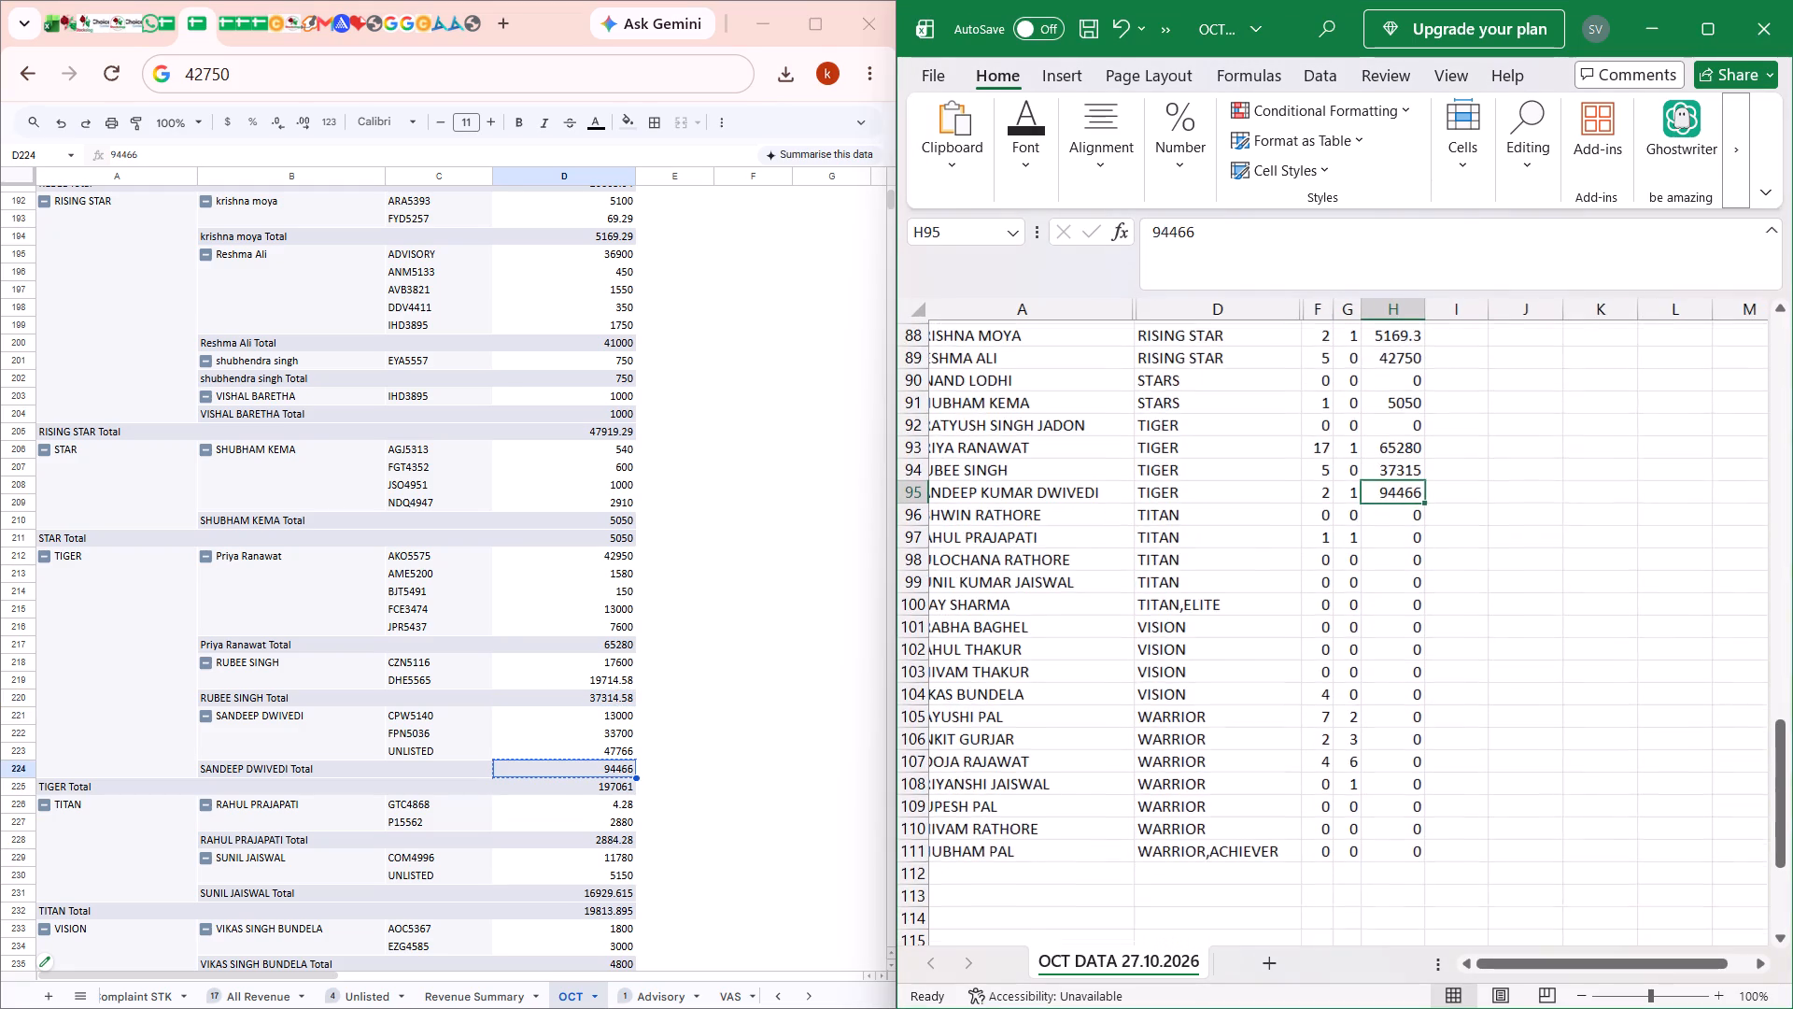
scroll(697, 667, "down", 2)
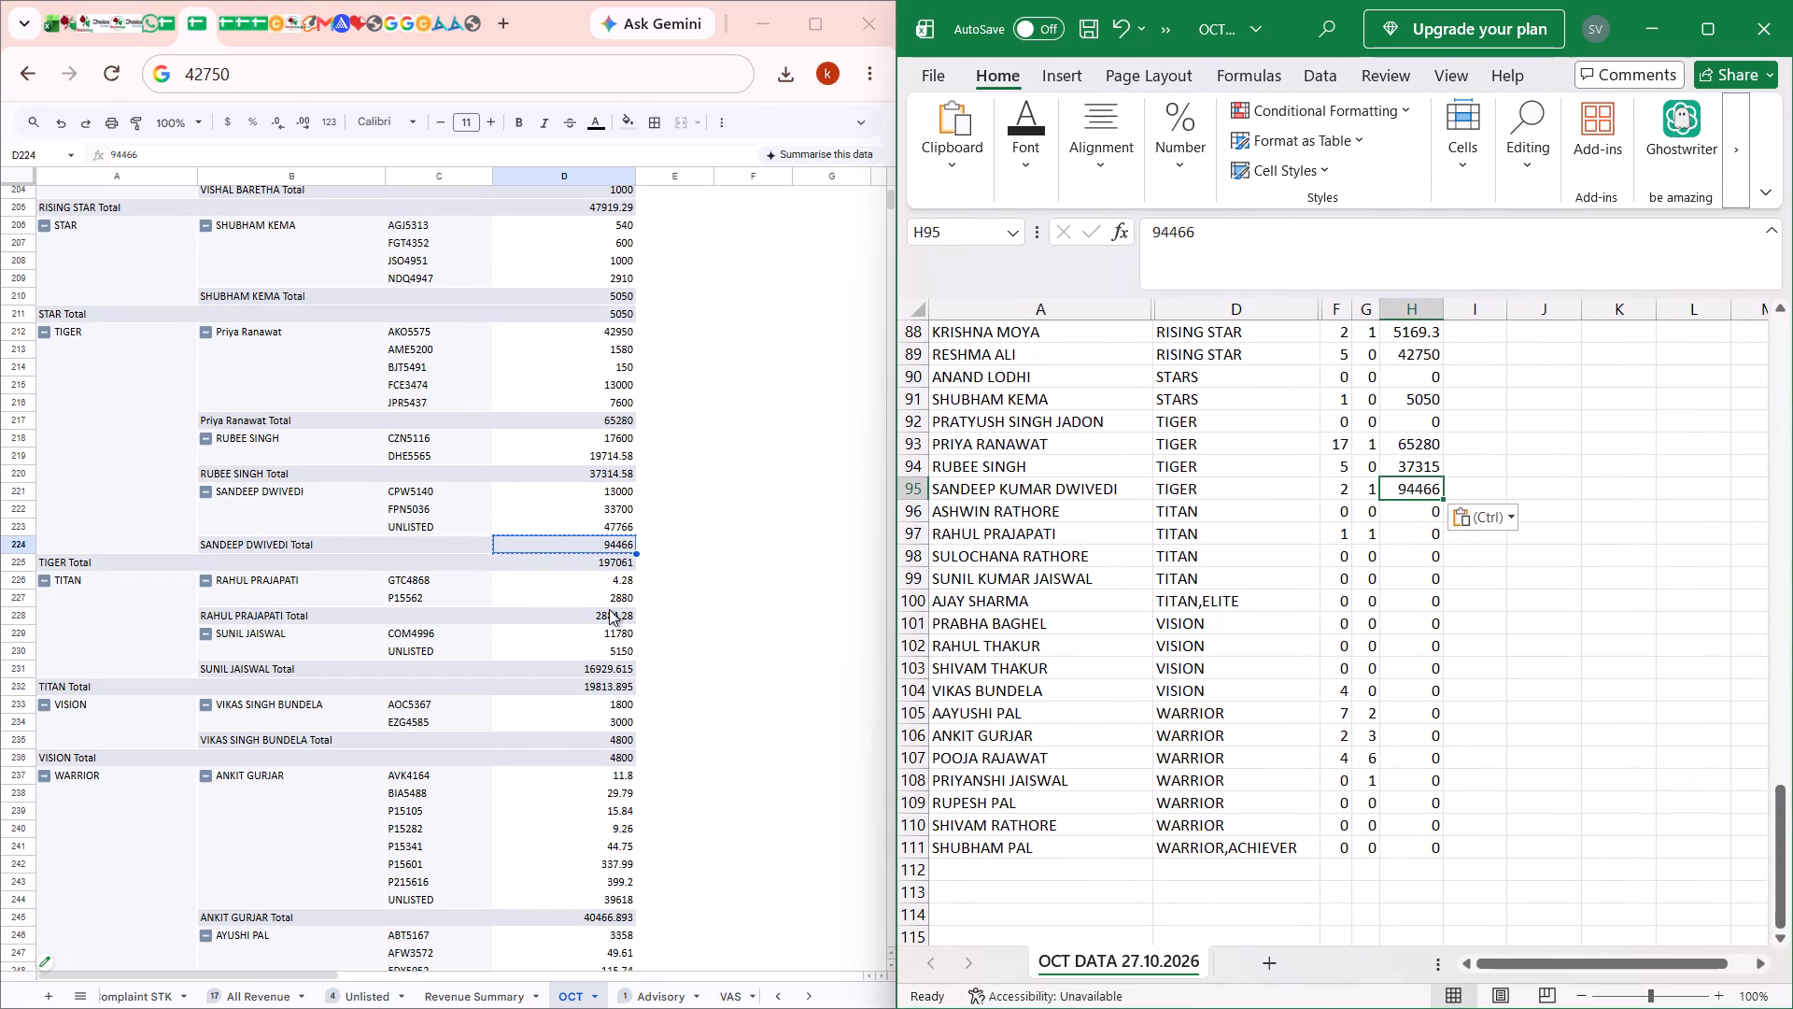
left_click(609, 609)
key("ctrl+c")
left_click_drag(1242, 472, 1070, 551)
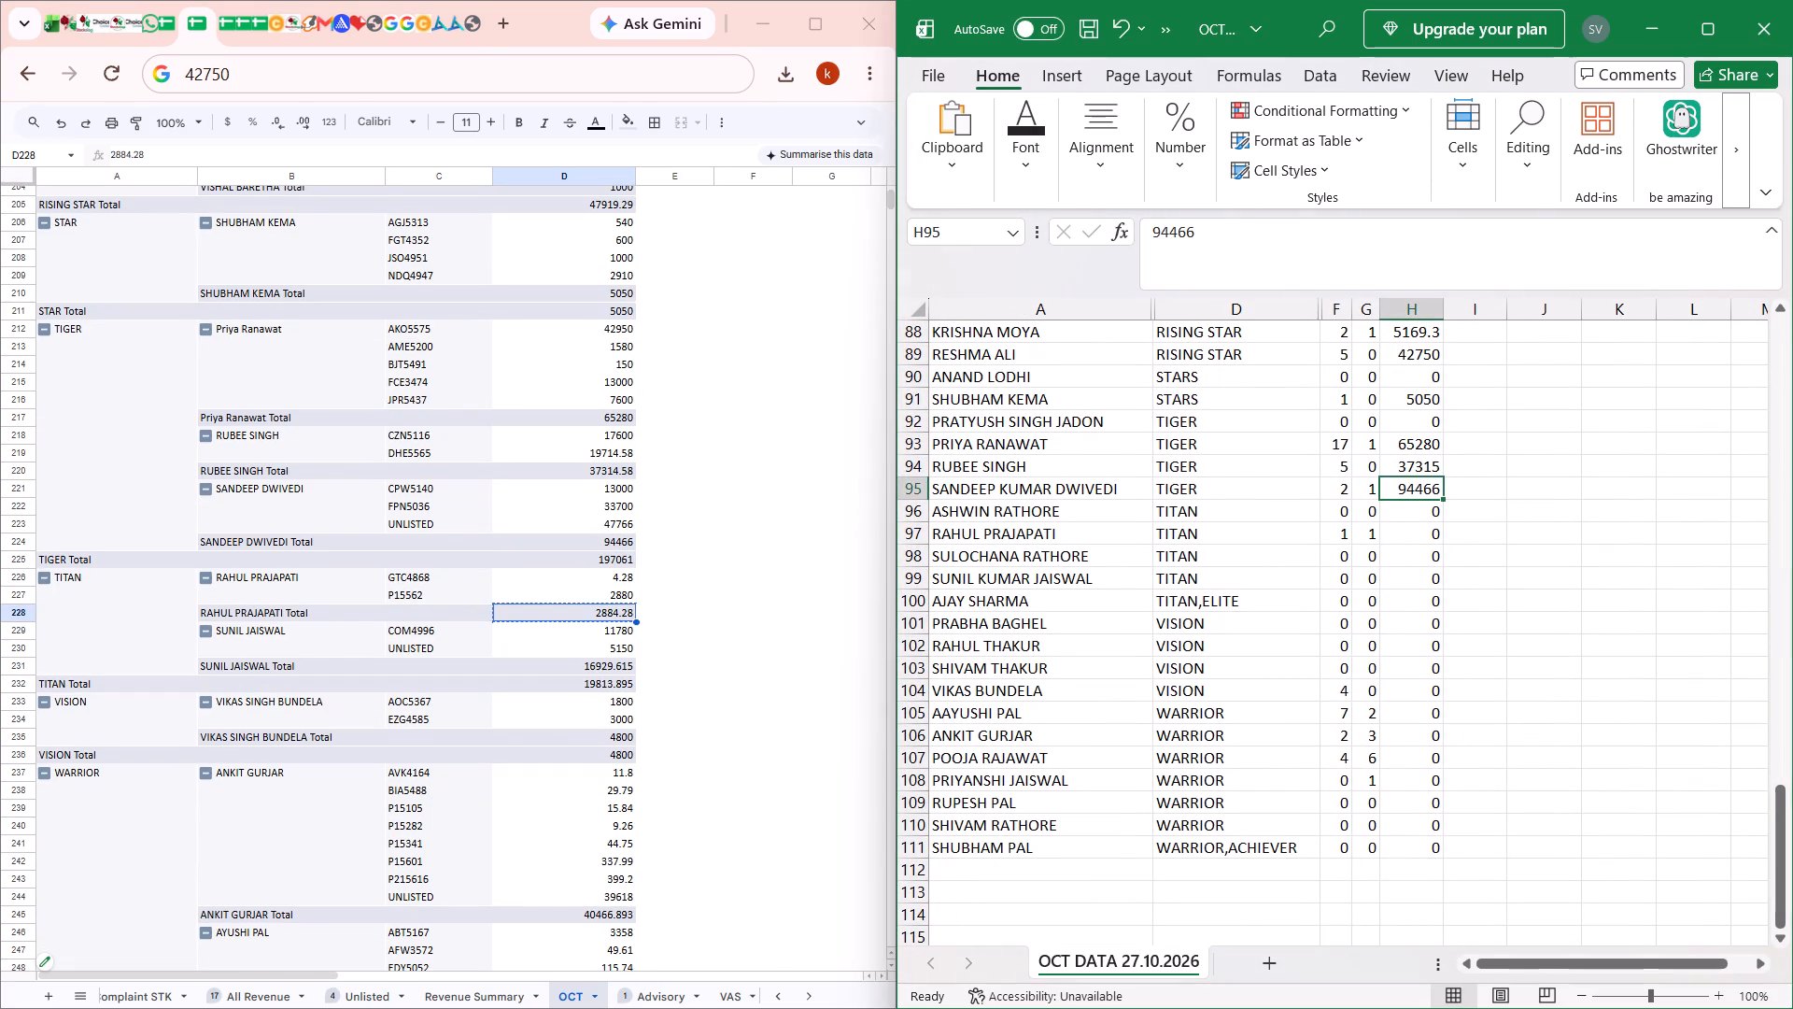
left_click_drag(1070, 551, 1190, 520)
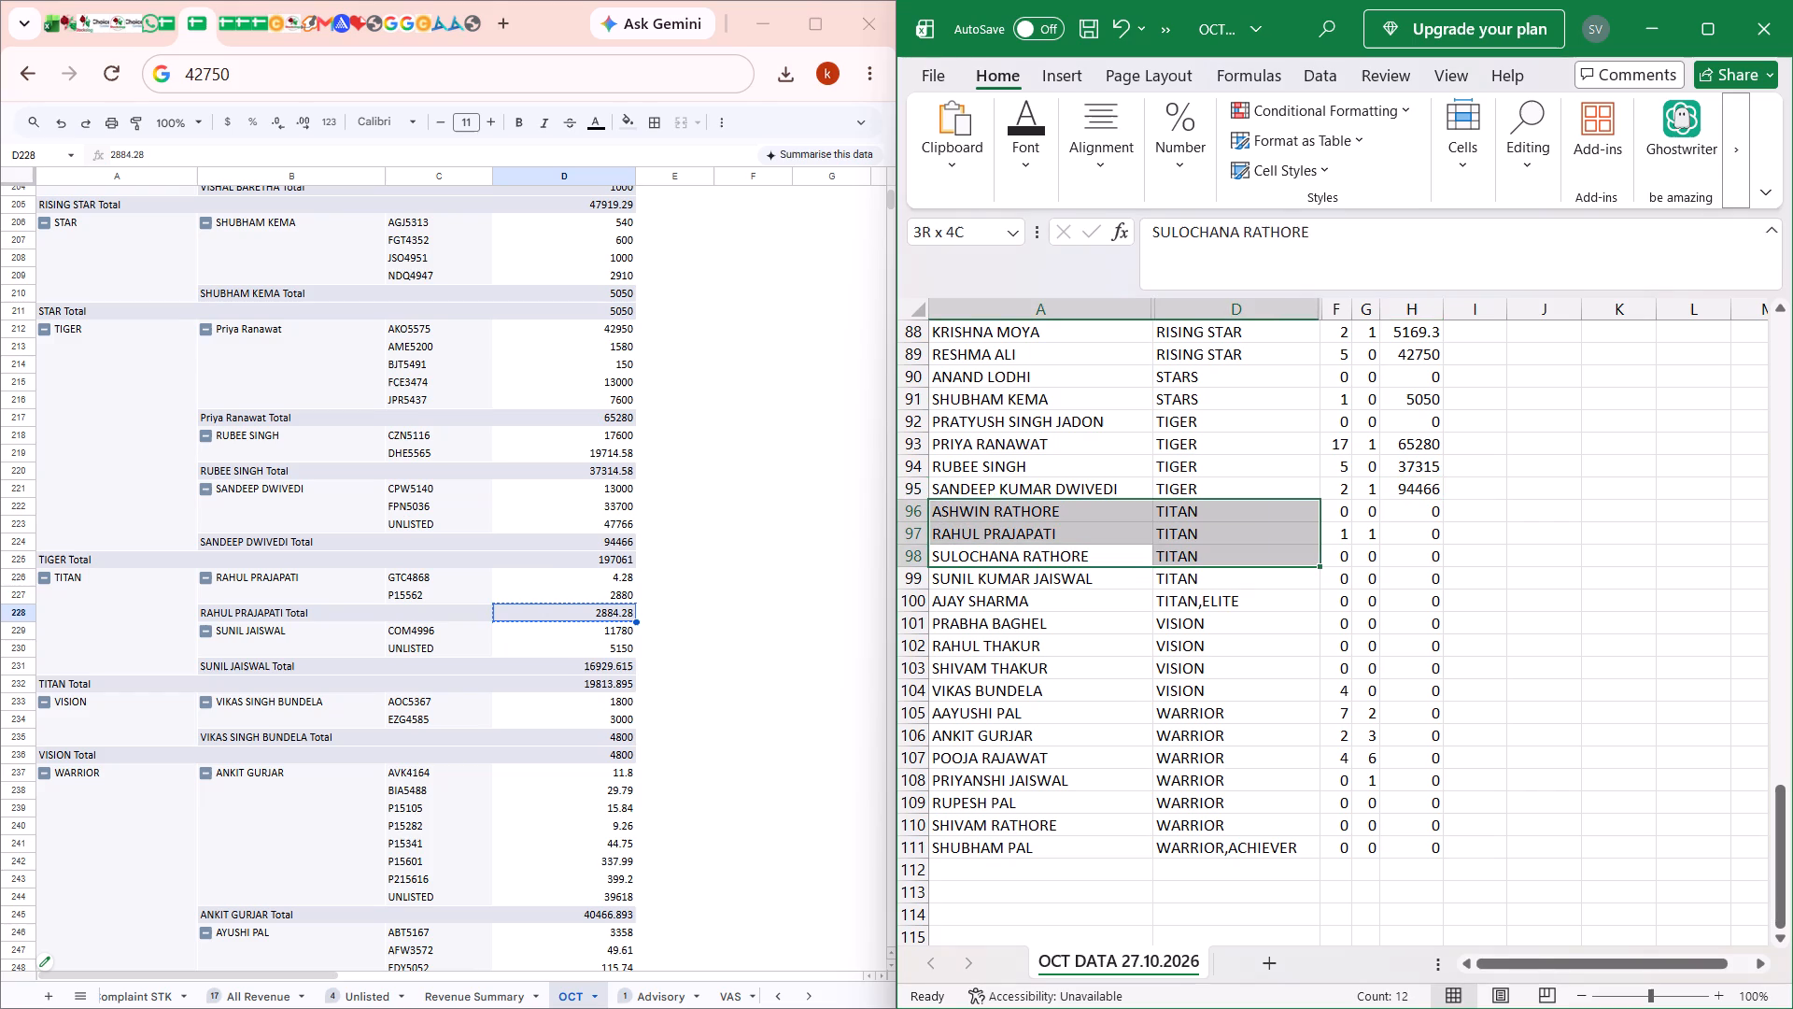
left_click_drag(1190, 520, 1333, 532)
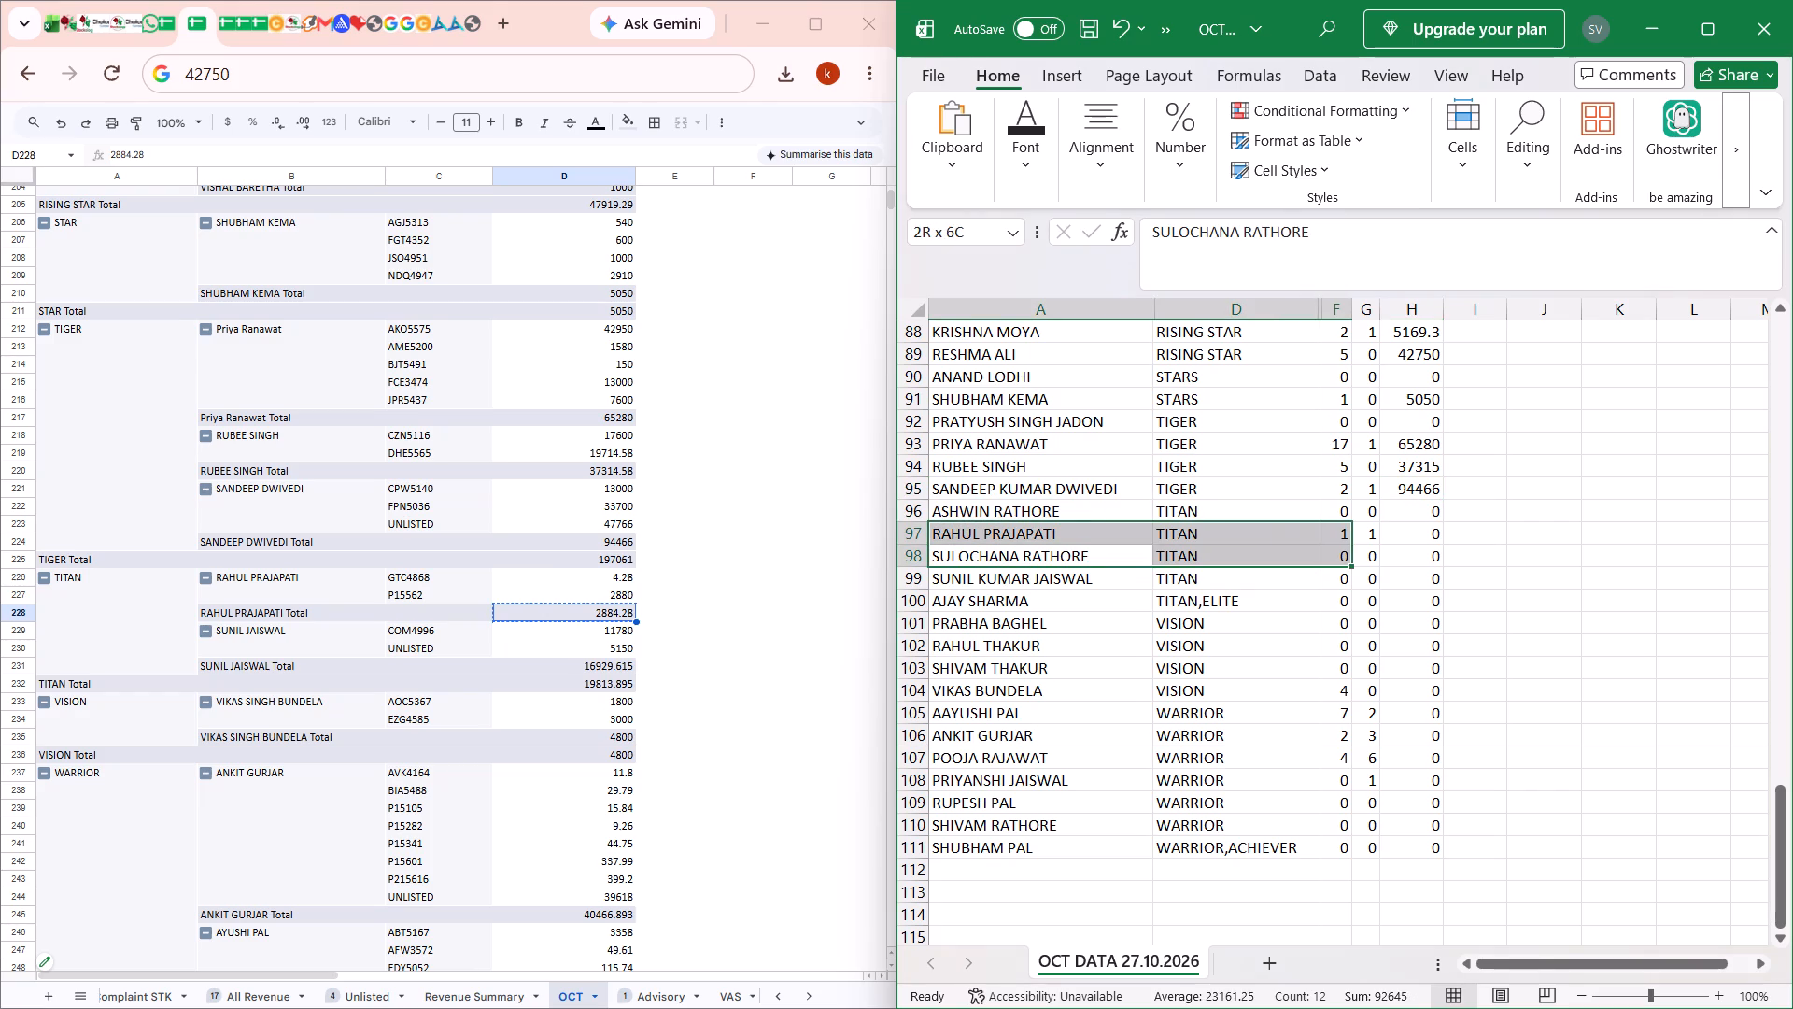
left_click_drag(1333, 532, 1392, 534)
left_click(1392, 534)
key("ctrl+v")
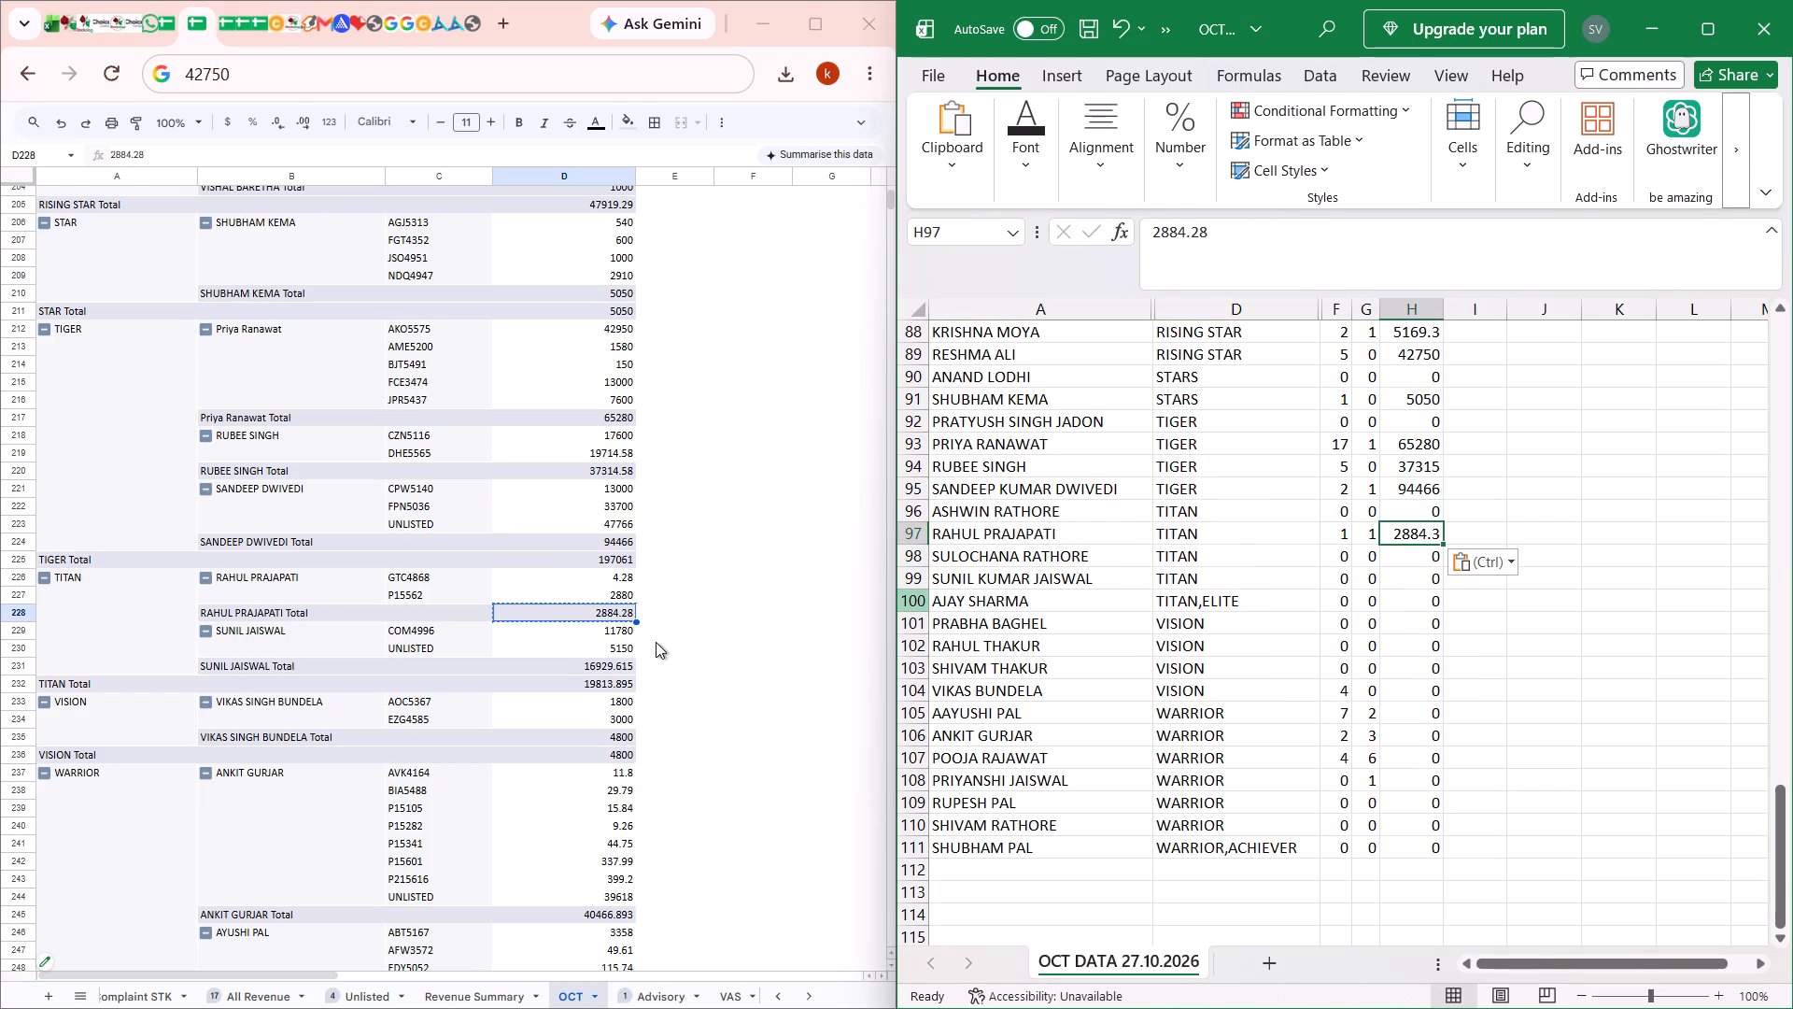
Copy the second TITAN agent's total of 16929.615 from pivot row 231 into Excel cell H99.
left_click(608, 669)
key("ctrl+c")
left_click(1121, 568)
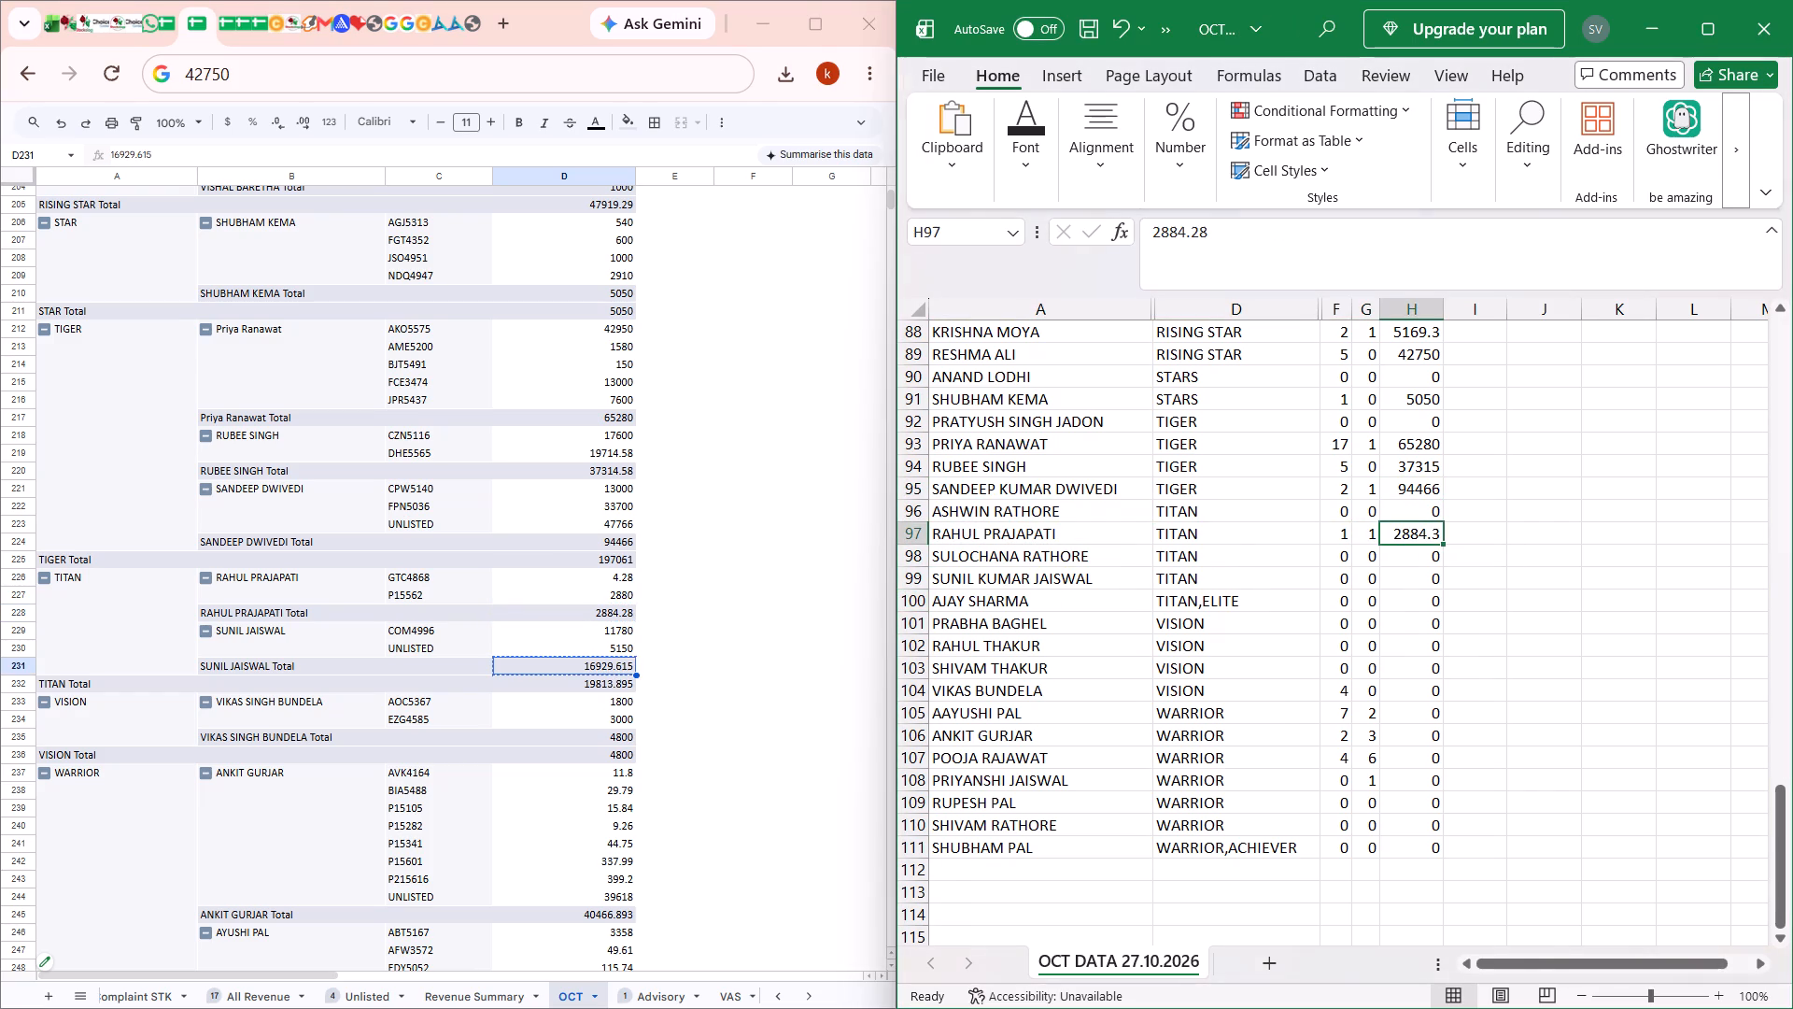
left_click(1399, 570)
key("ctrl+v")
Copy the VISION agent's total of 4800 from pivot row 235 into Excel cell H104.
scroll(503, 702, "down", 1)
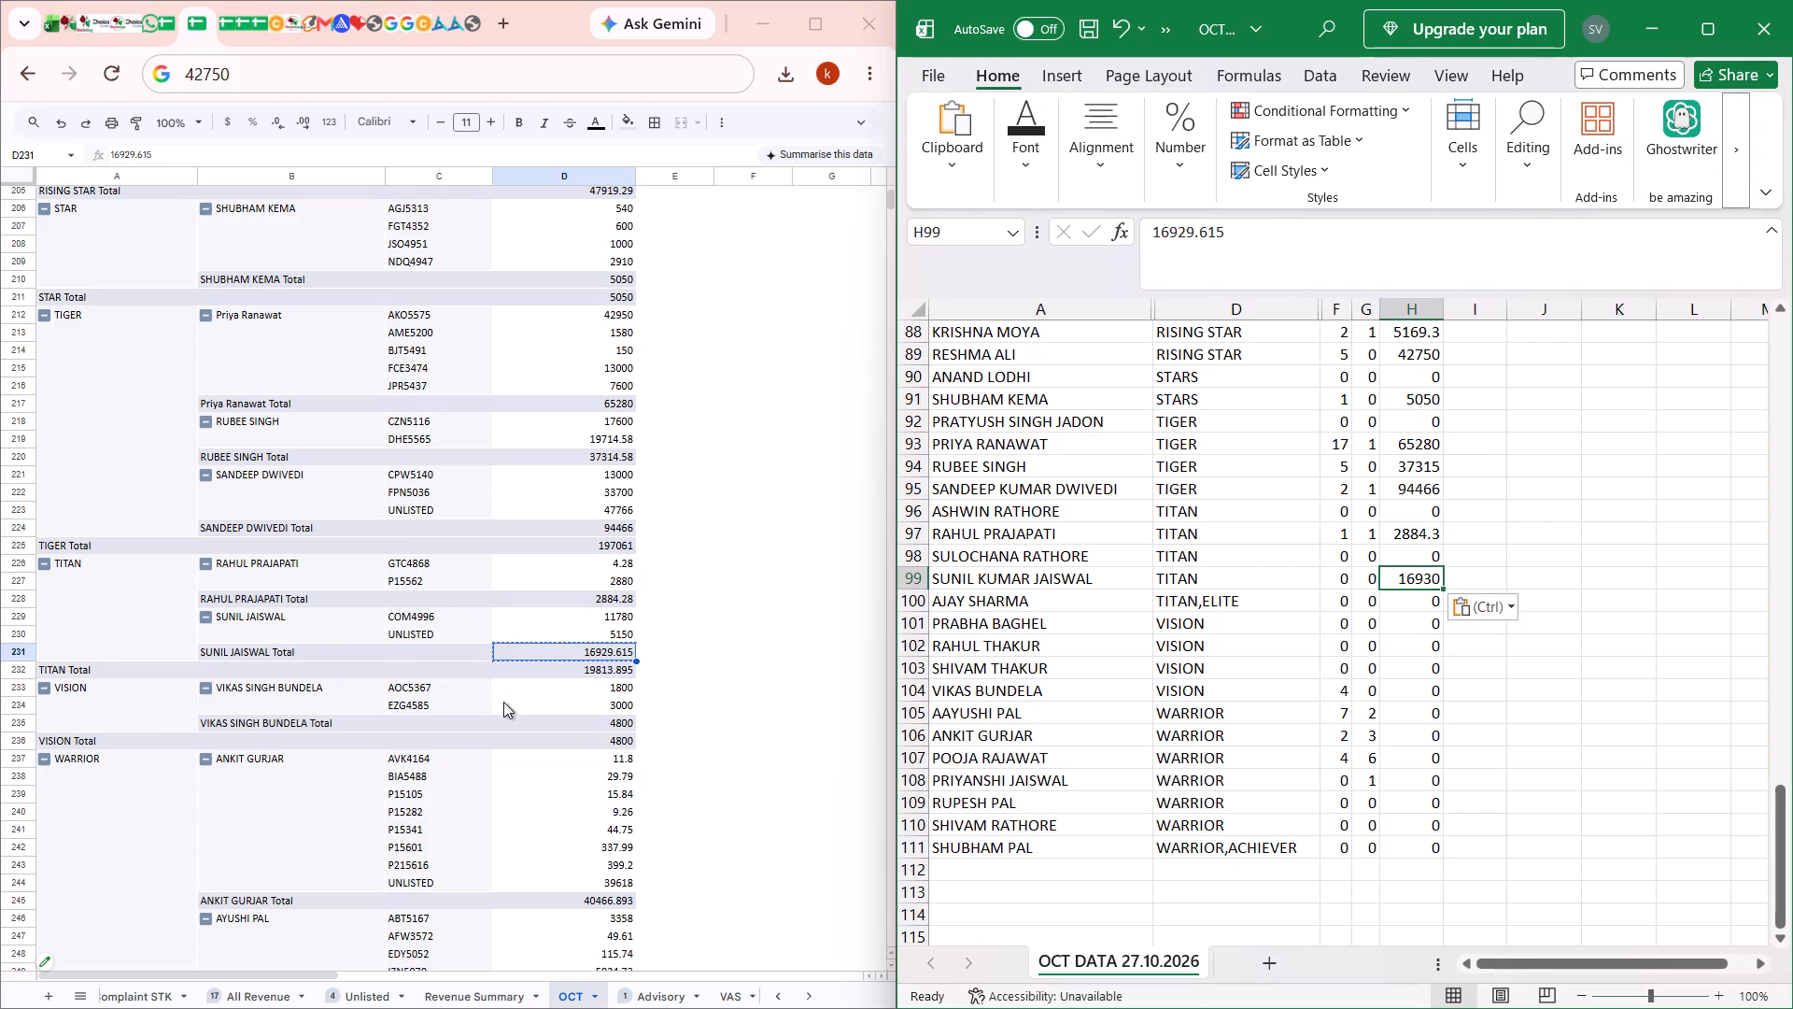
left_click(612, 646)
key("ctrl+c")
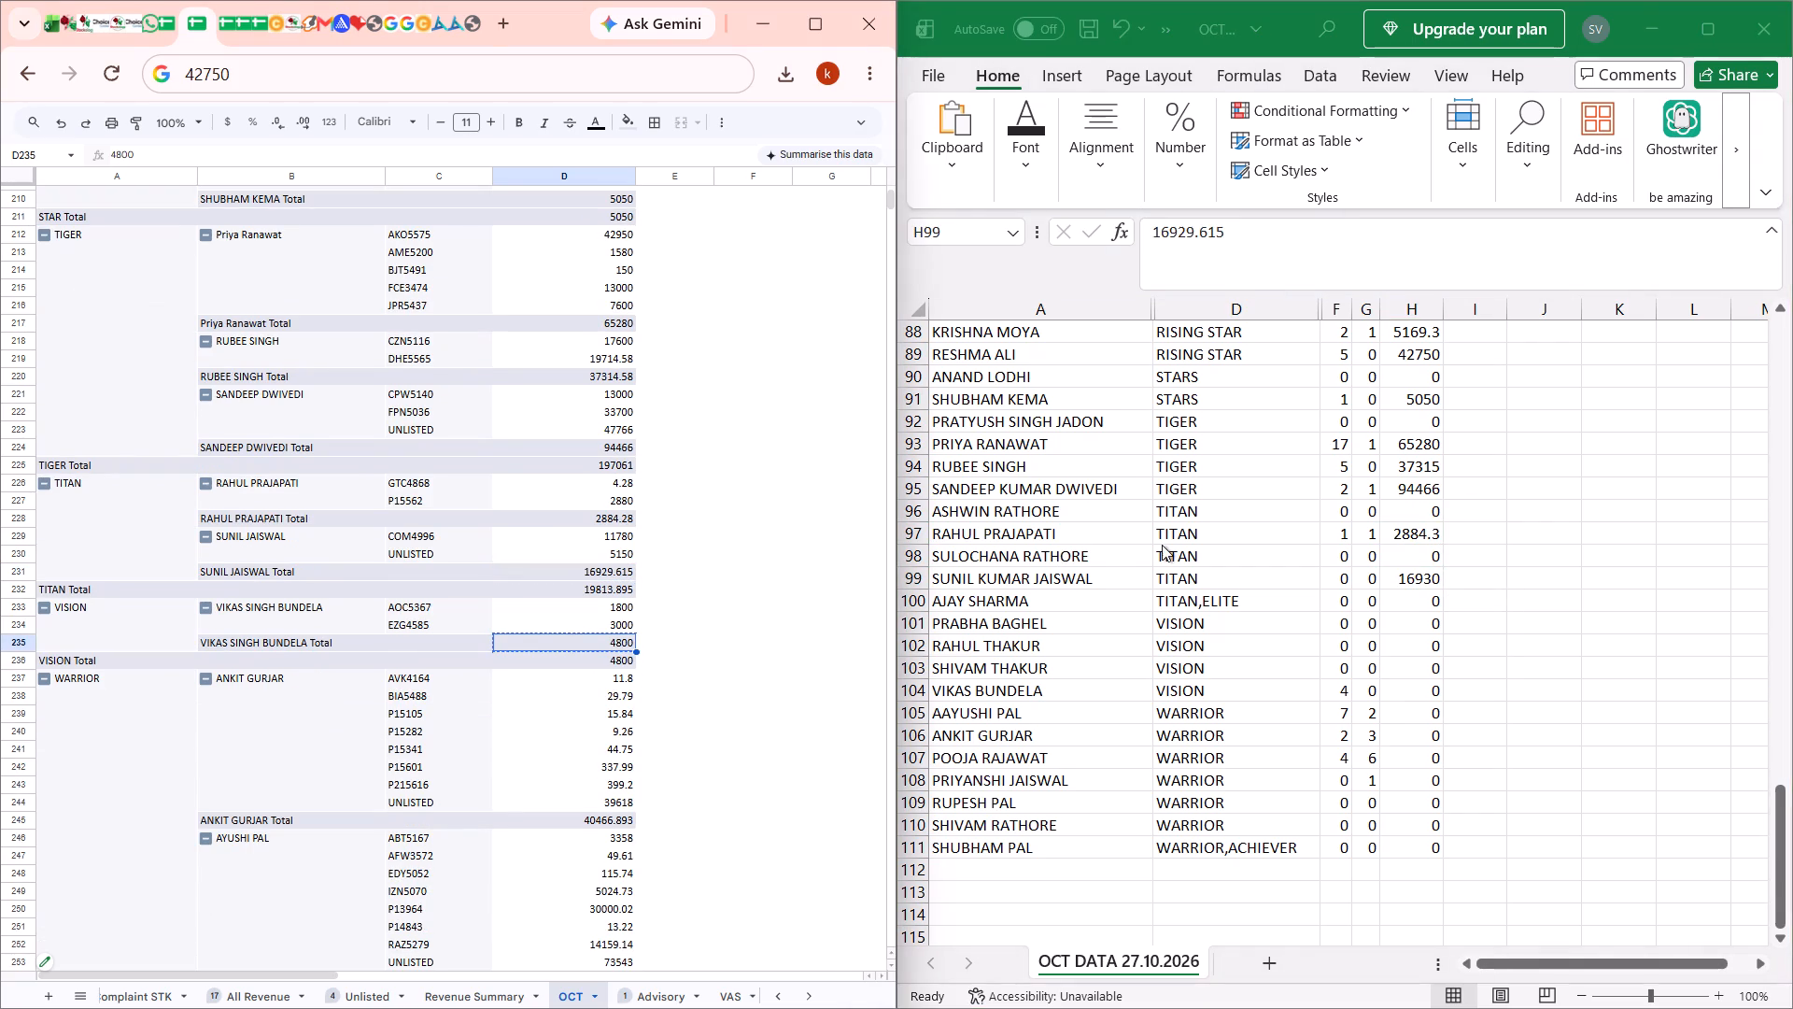
left_click(1162, 545)
left_click_drag(1016, 617, 1034, 652)
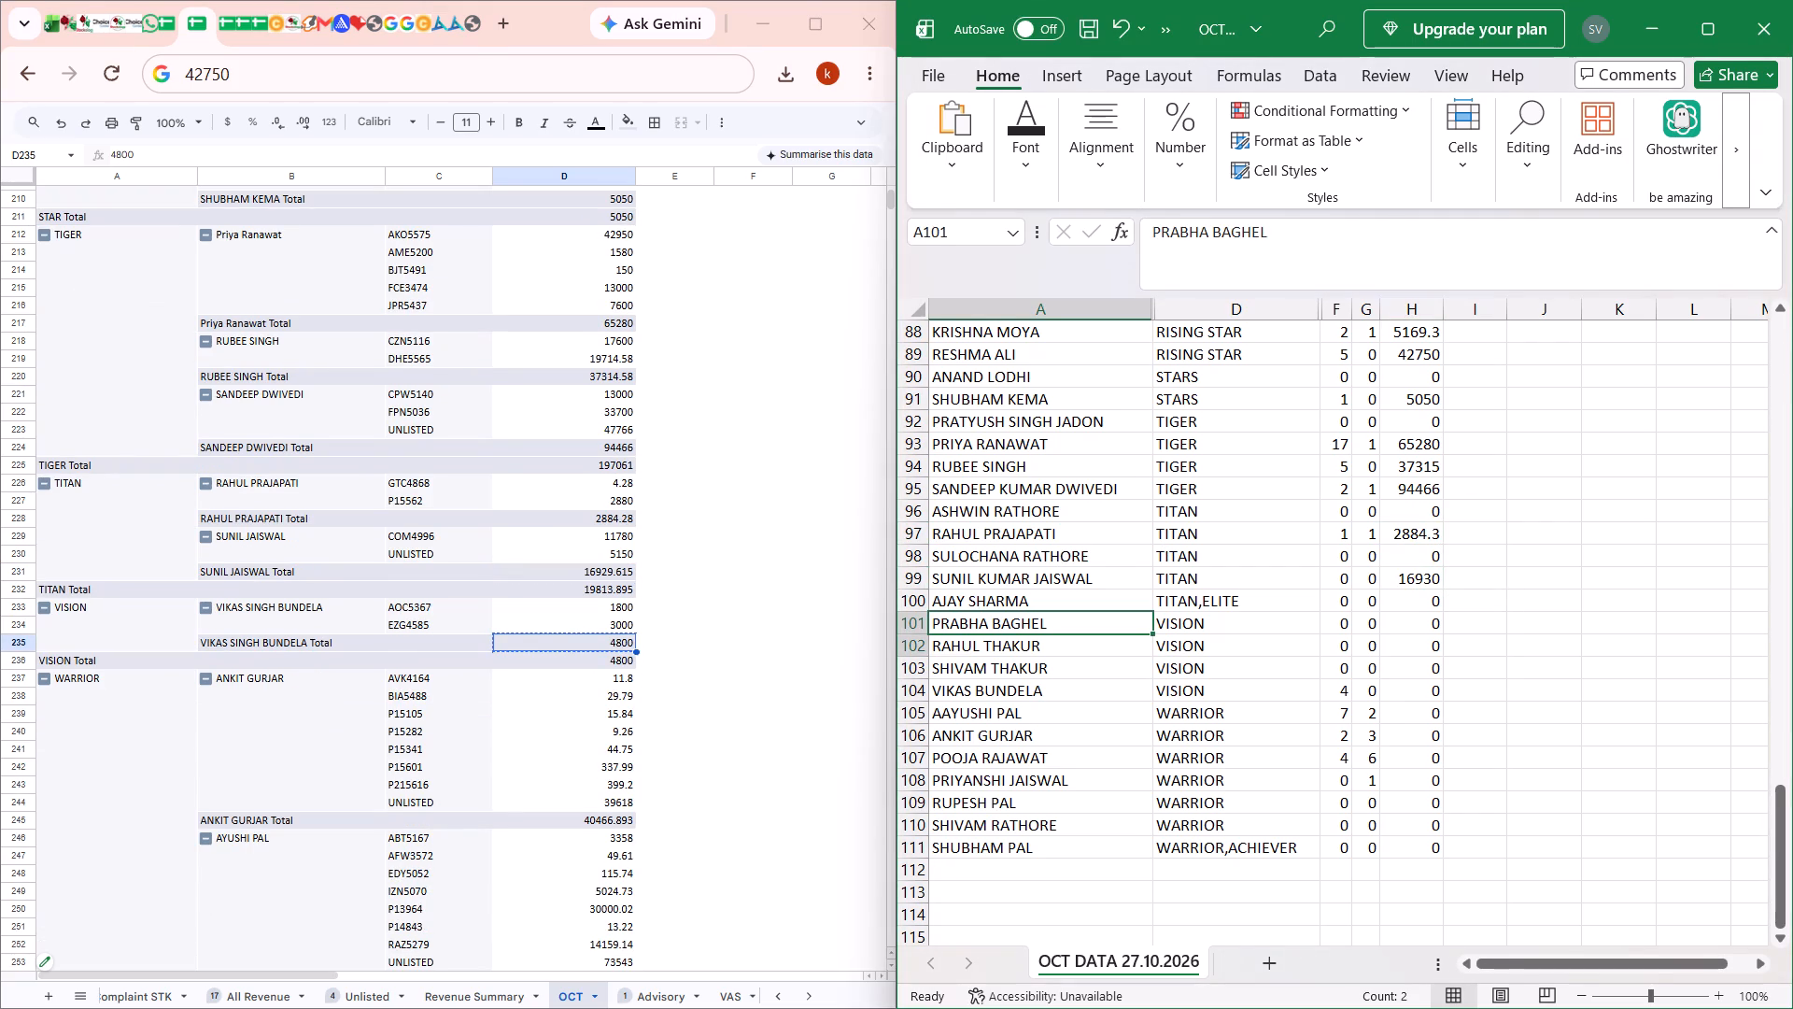
left_click_drag(1034, 652, 1392, 679)
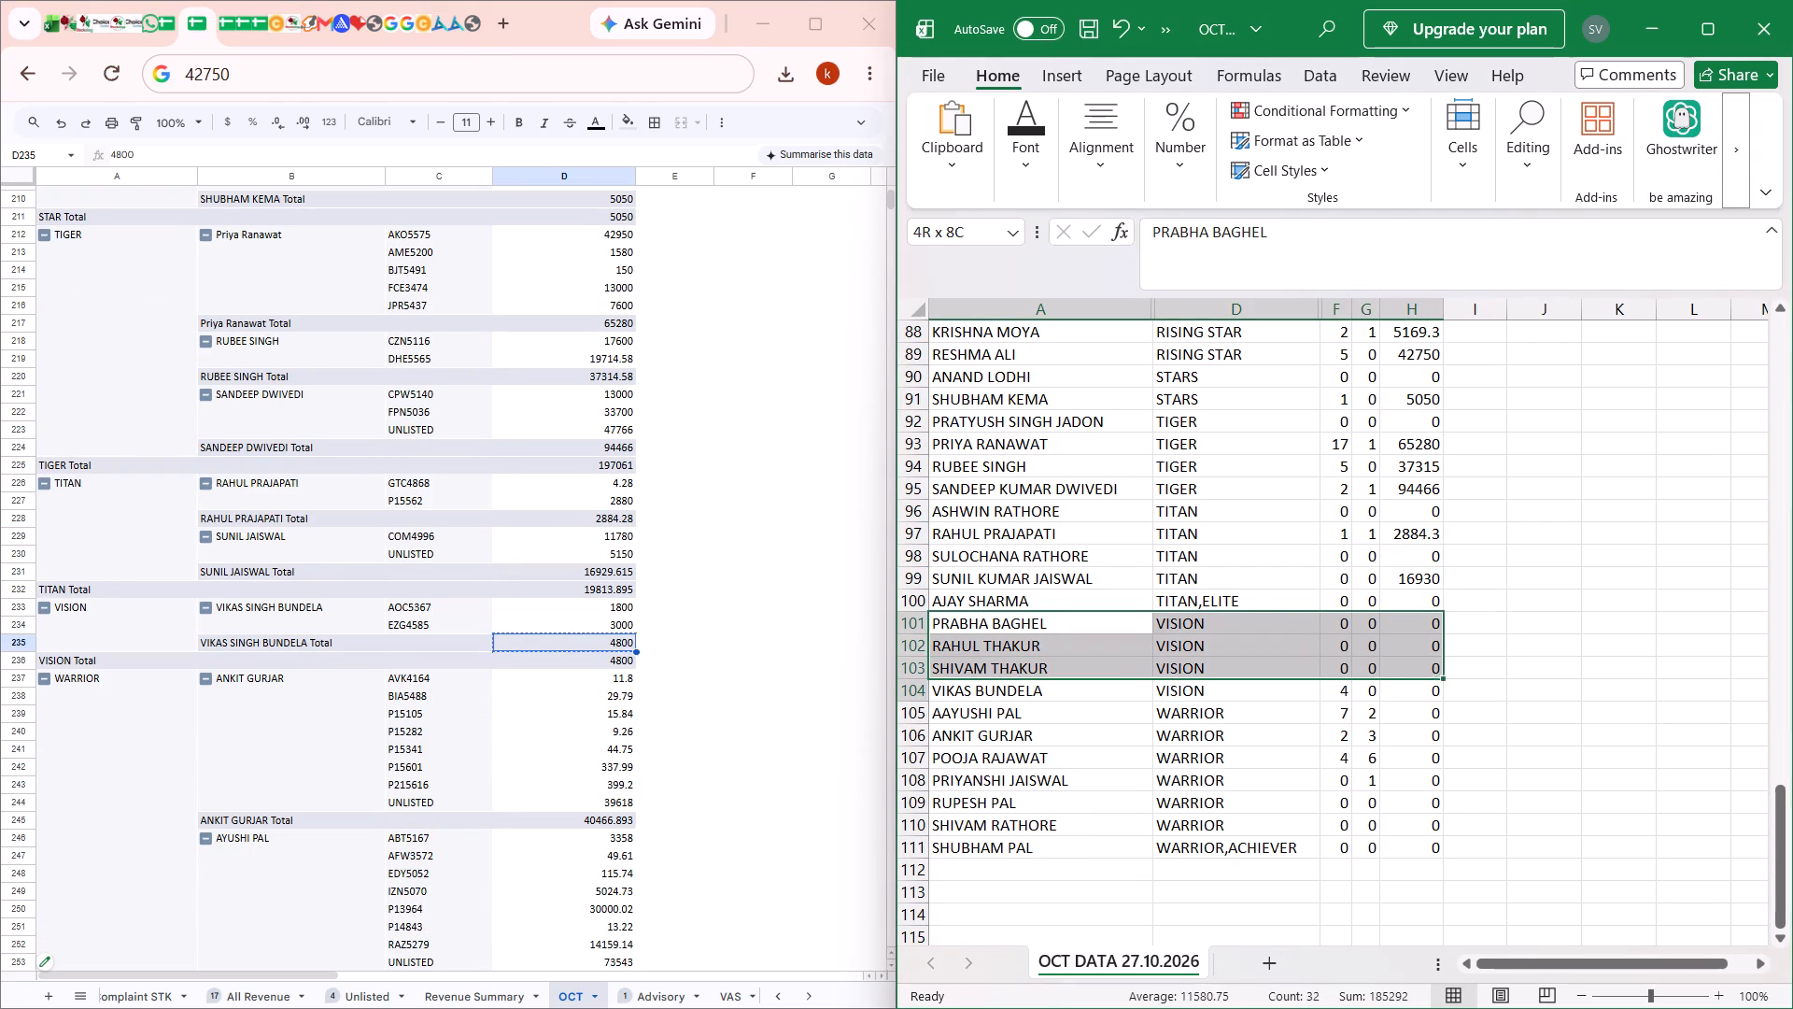
left_click_drag(1392, 679, 1394, 684)
left_click(1394, 684)
key("ctrl+v")
key("ctrl+v")
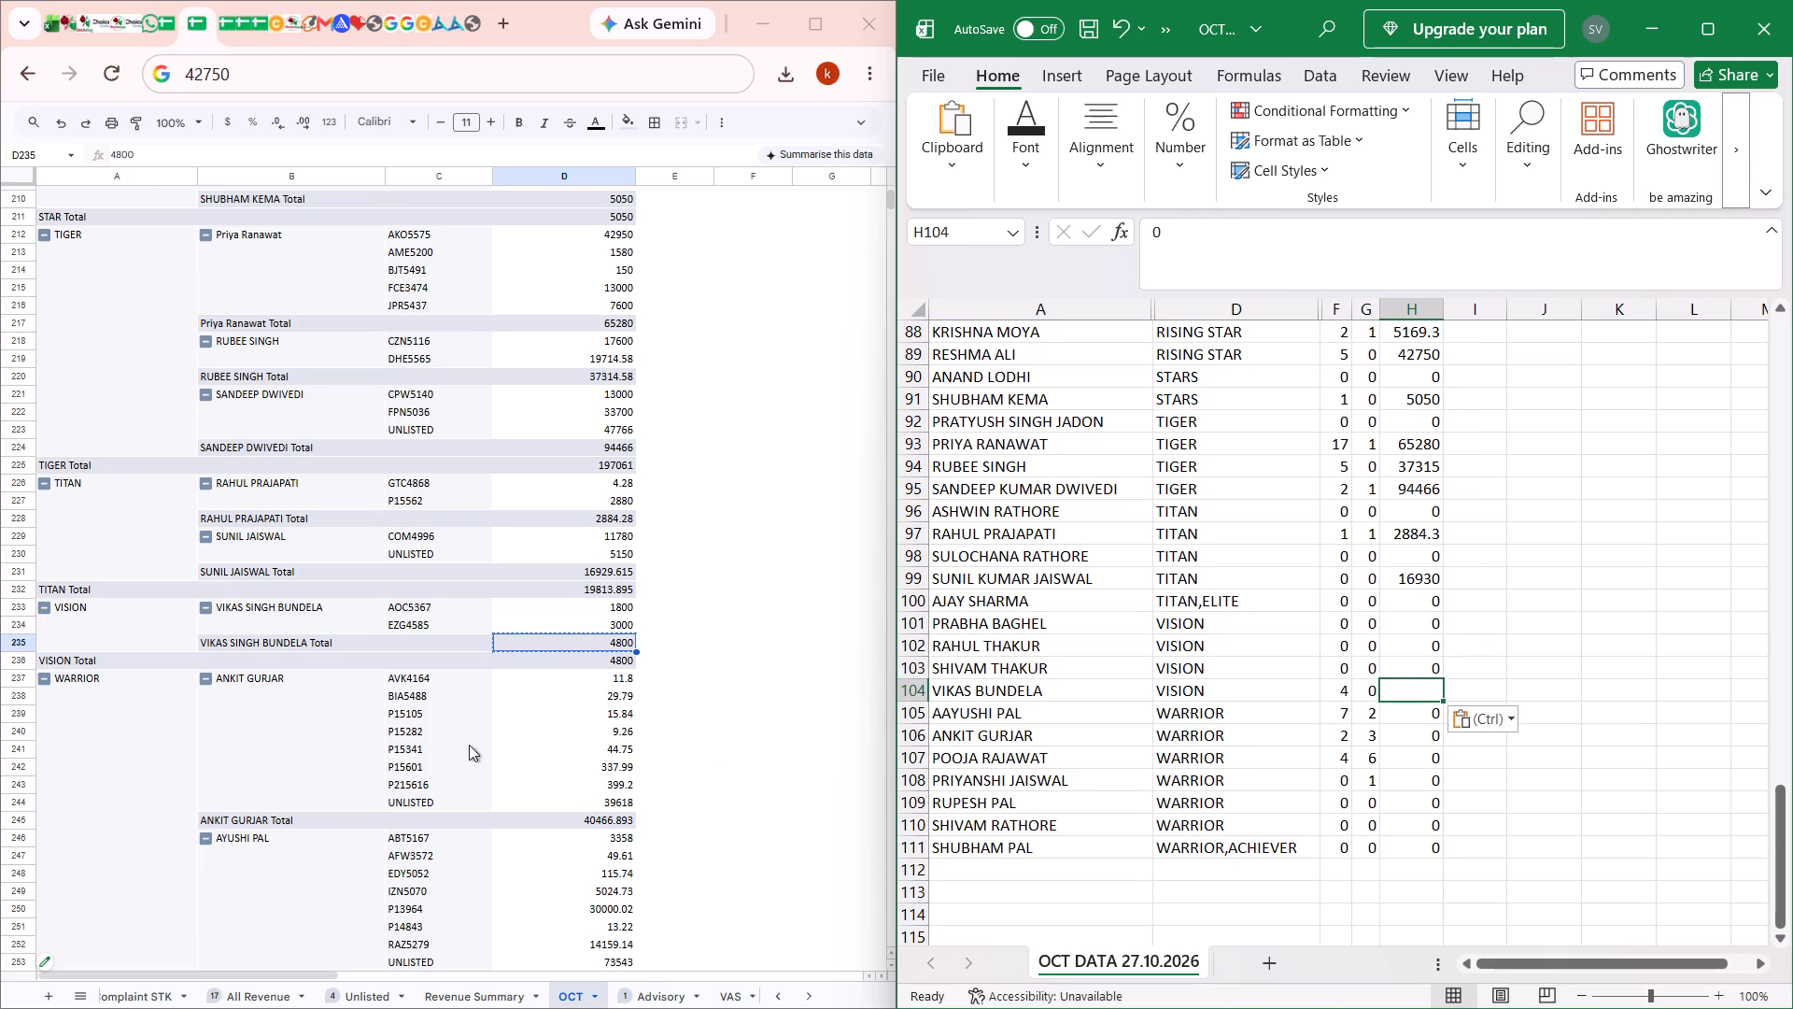
Copy the first WARRIOR agent's total of 40466.893 from pivot row 245 into Excel cell H106.
scroll(430, 751, "down", 1)
left_click(601, 666)
key("ctrl+c")
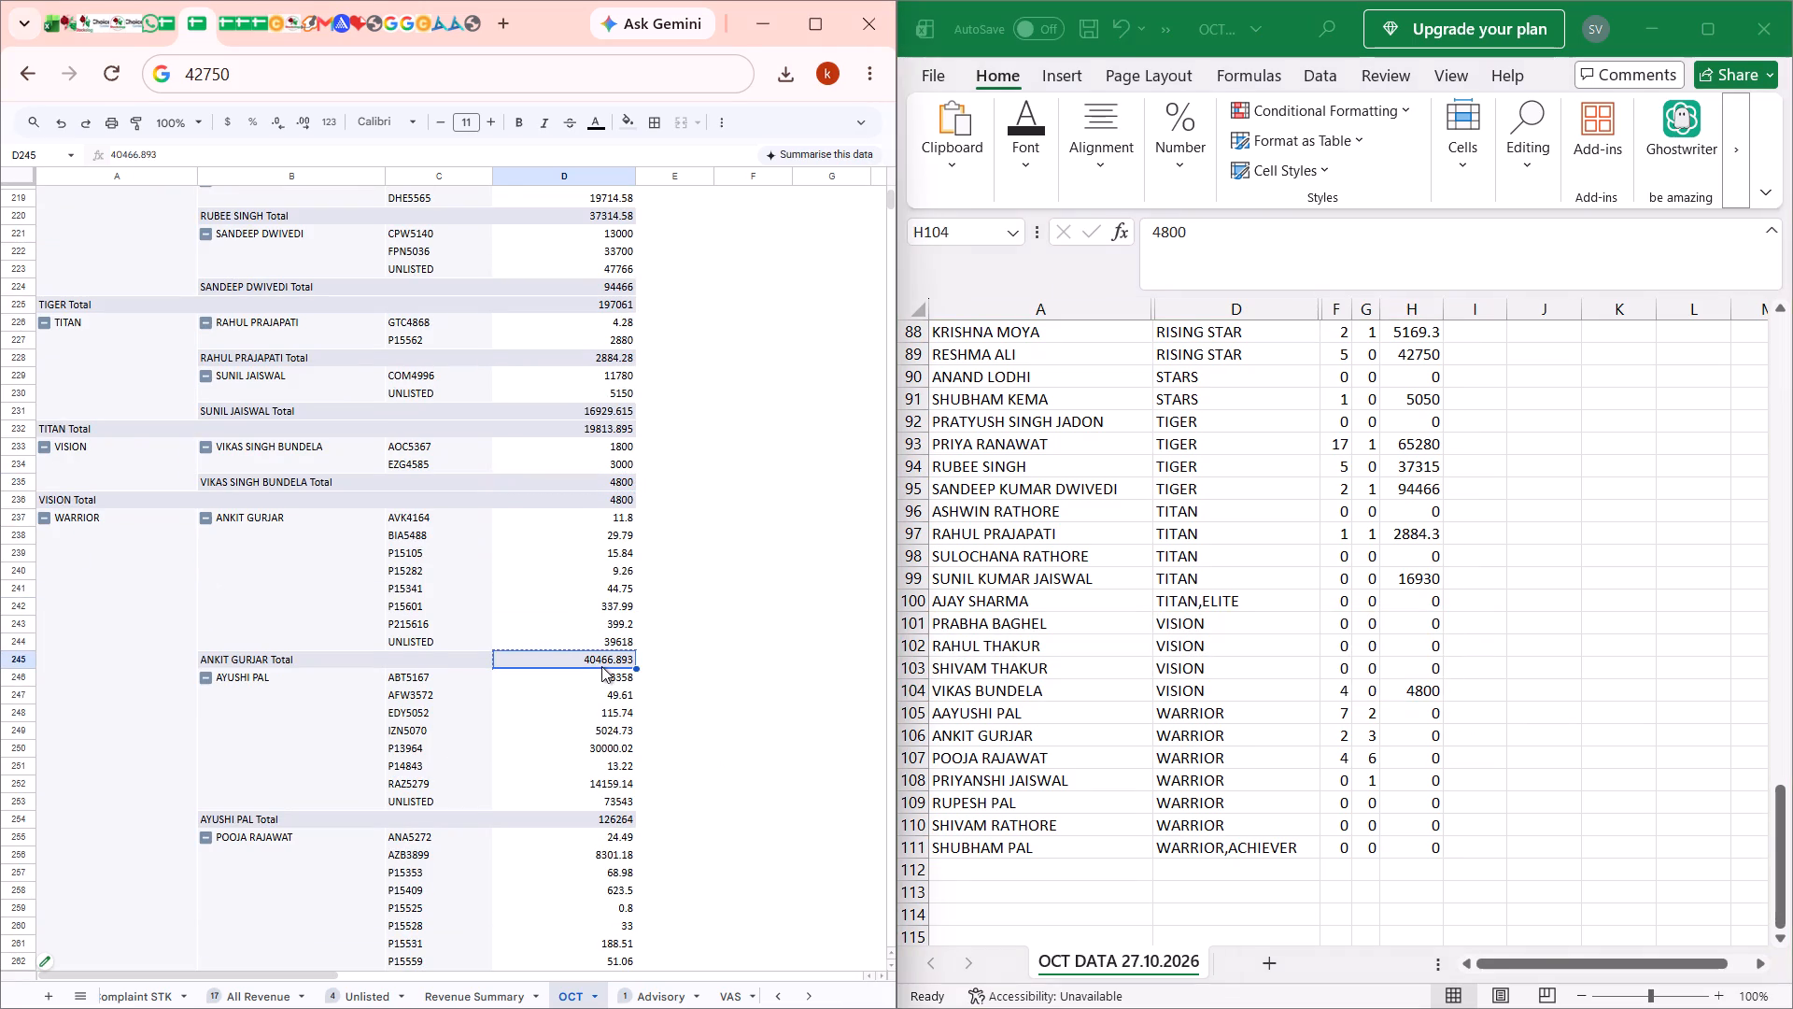
left_click(1239, 736)
left_click(1408, 732)
key("ctrl+v")
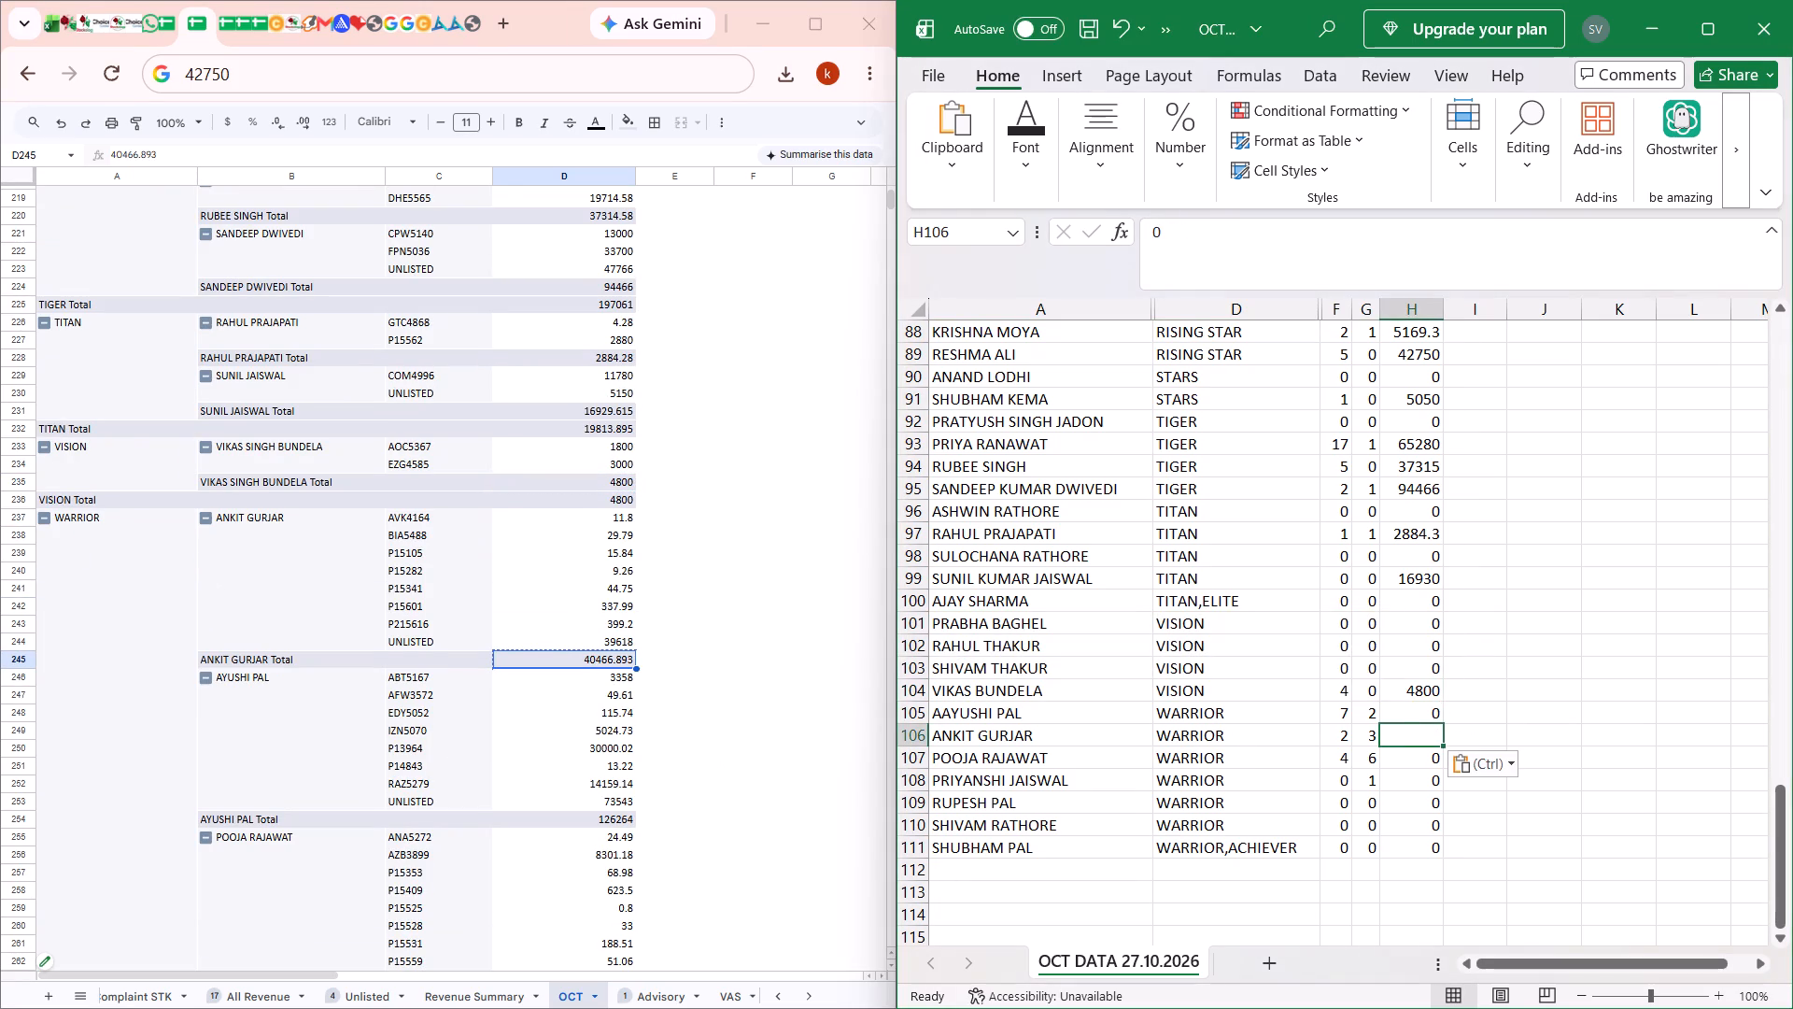
Copy the second WARRIOR agent's total of 126264 from pivot row 254 into Excel cell H105.
left_click(608, 817)
key("ctrl+c")
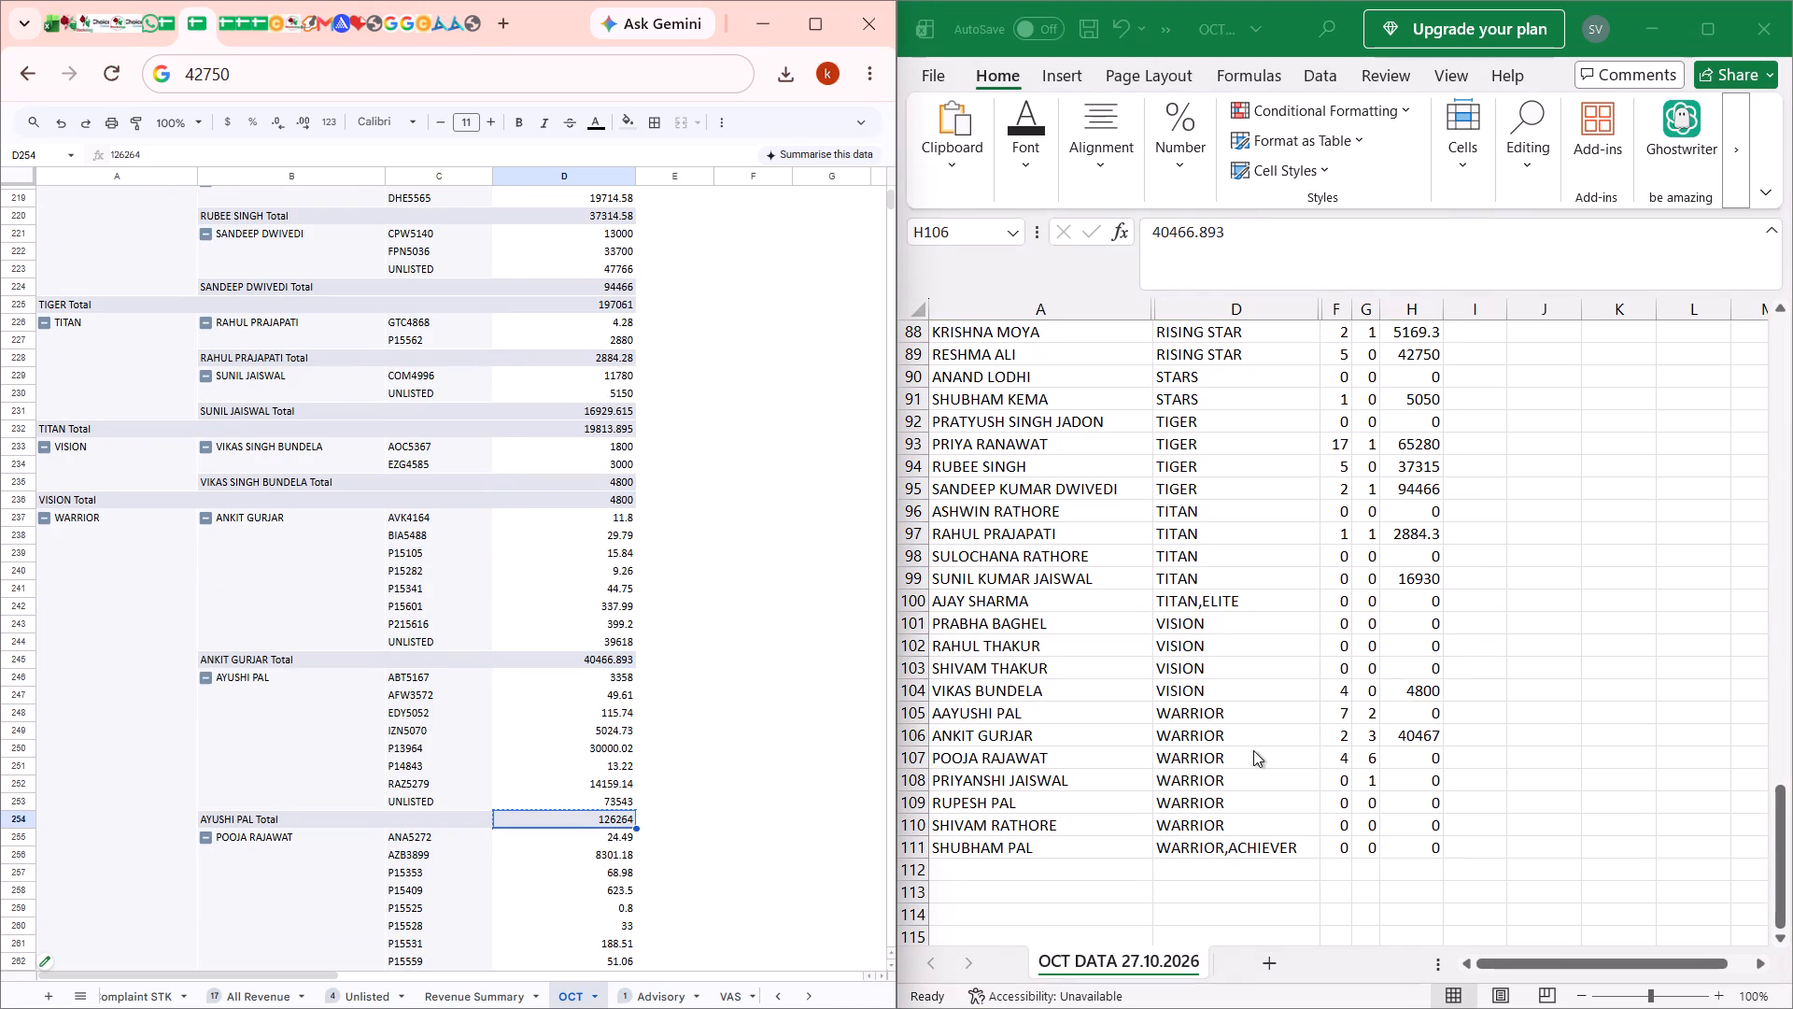
left_click(1253, 750)
left_click(1419, 711)
key("ctrl+v")
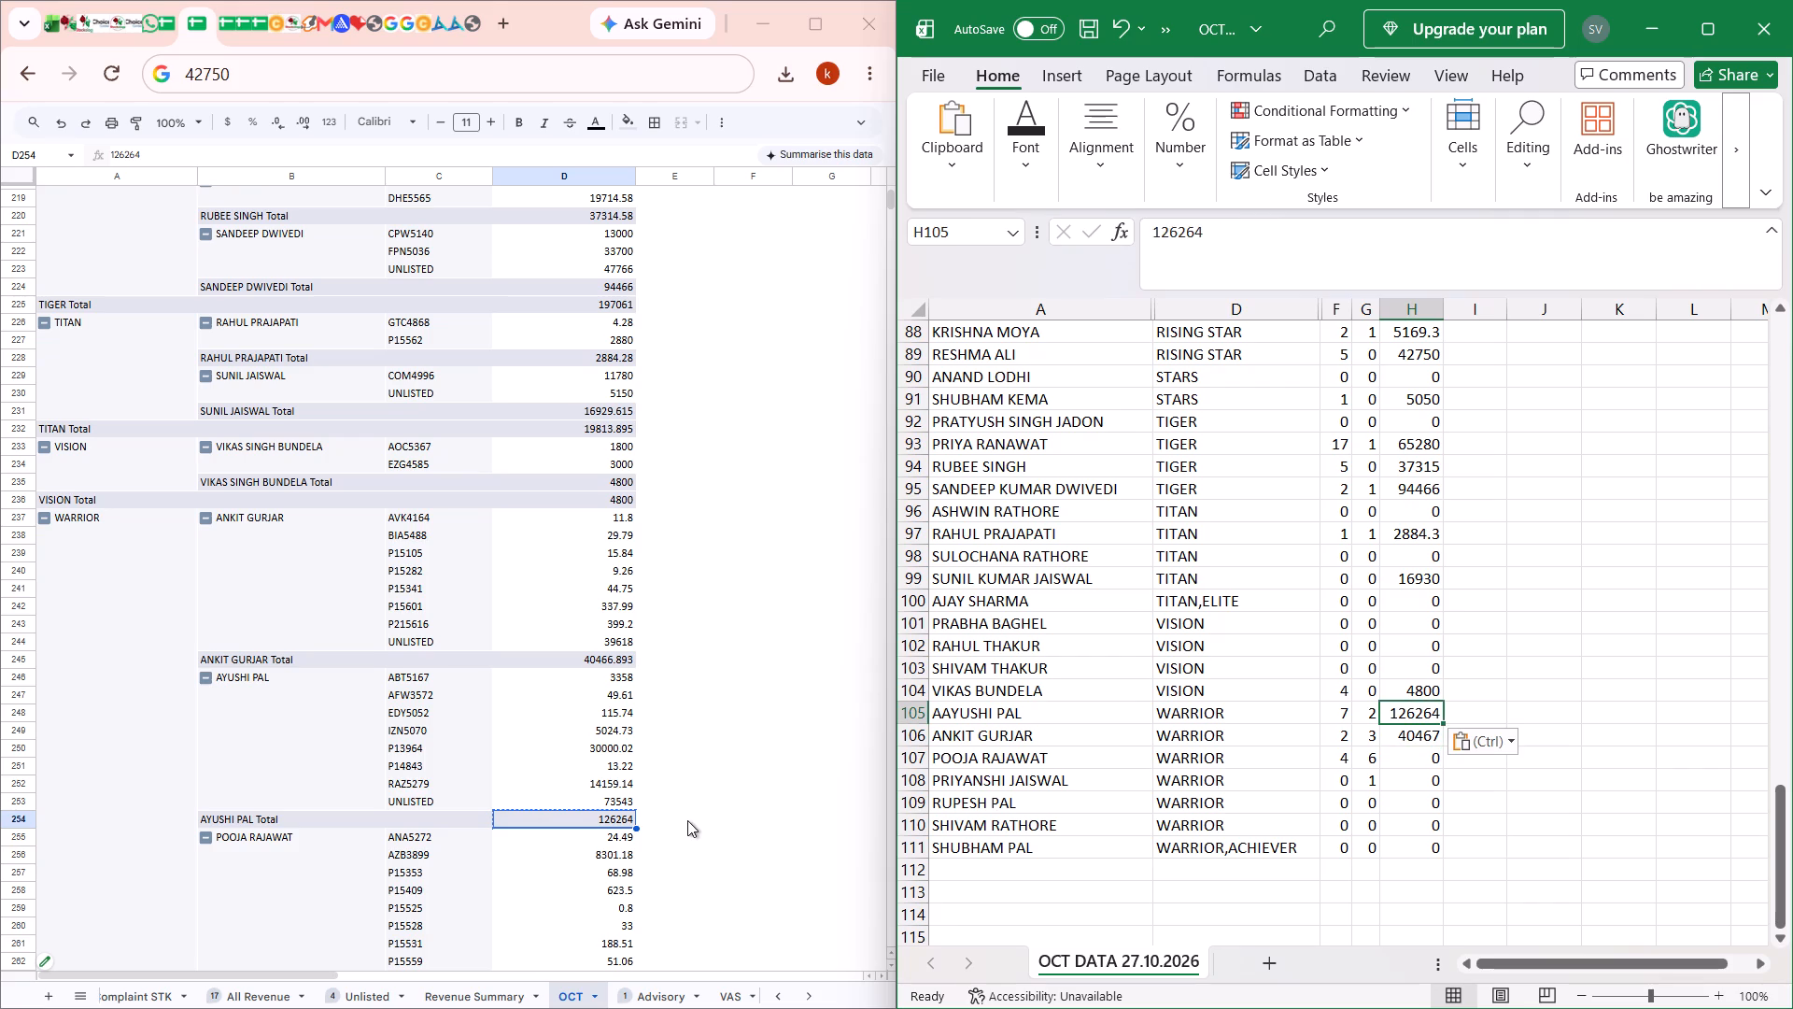
Copy the third WARRIOR agent's total of 200180.284 from pivot row 268 into Excel cell H107.
scroll(687, 820, "down", 3)
left_click(601, 754)
key("ctrl+c")
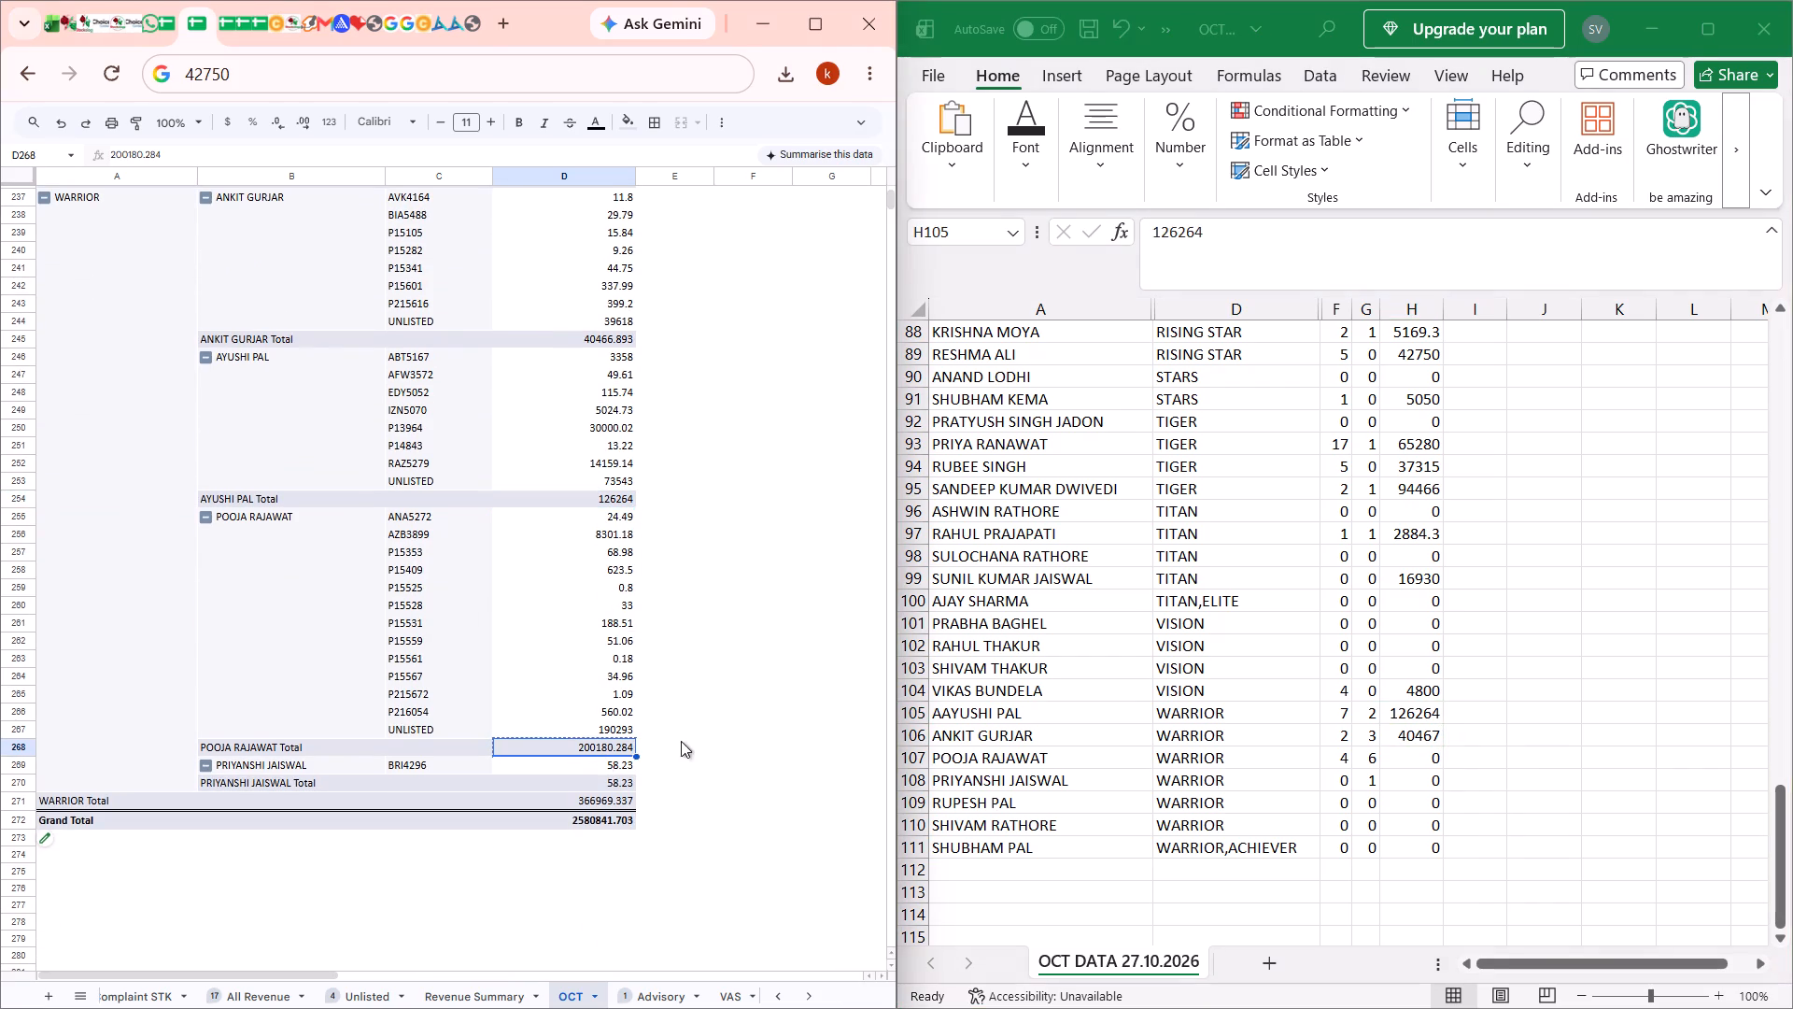
left_click(1284, 745)
left_click(1393, 756)
key("ctrl+v")
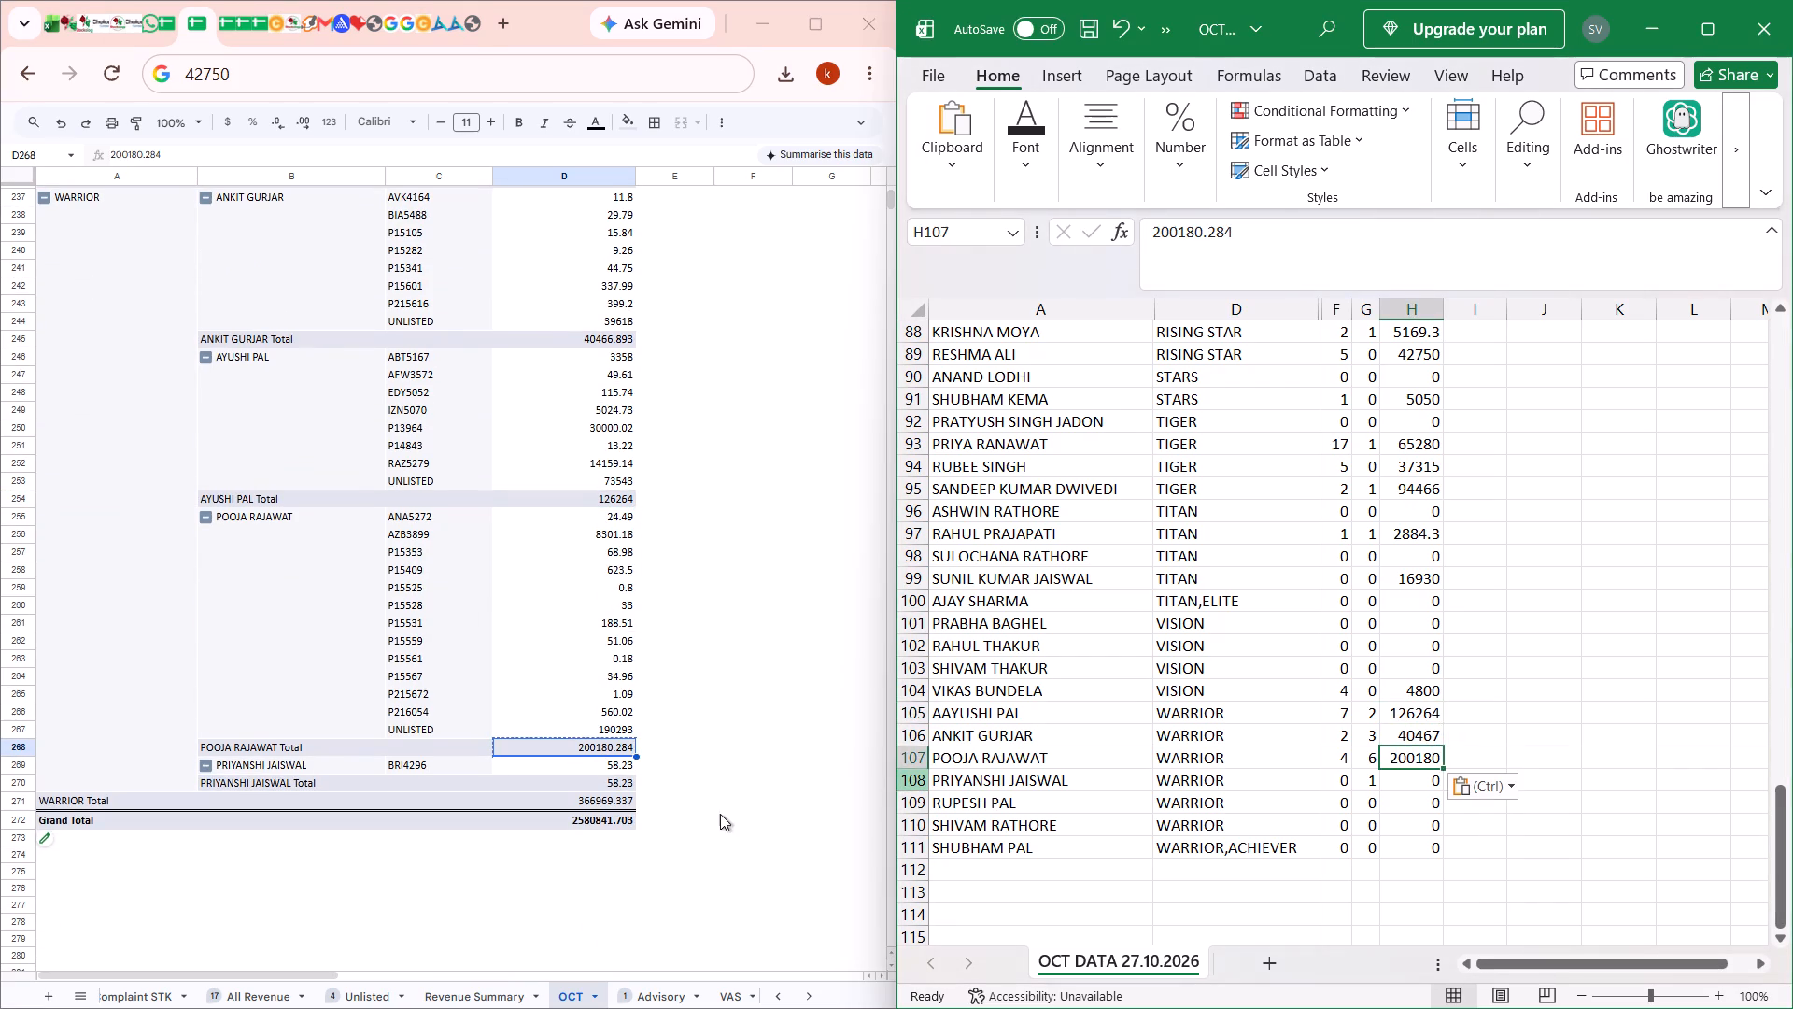
Copy the fourth WARRIOR agent's total of 58.23 from pivot row 270 into Excel cell H108.
left_click(586, 789)
key("ctrl+c")
left_click(1295, 775)
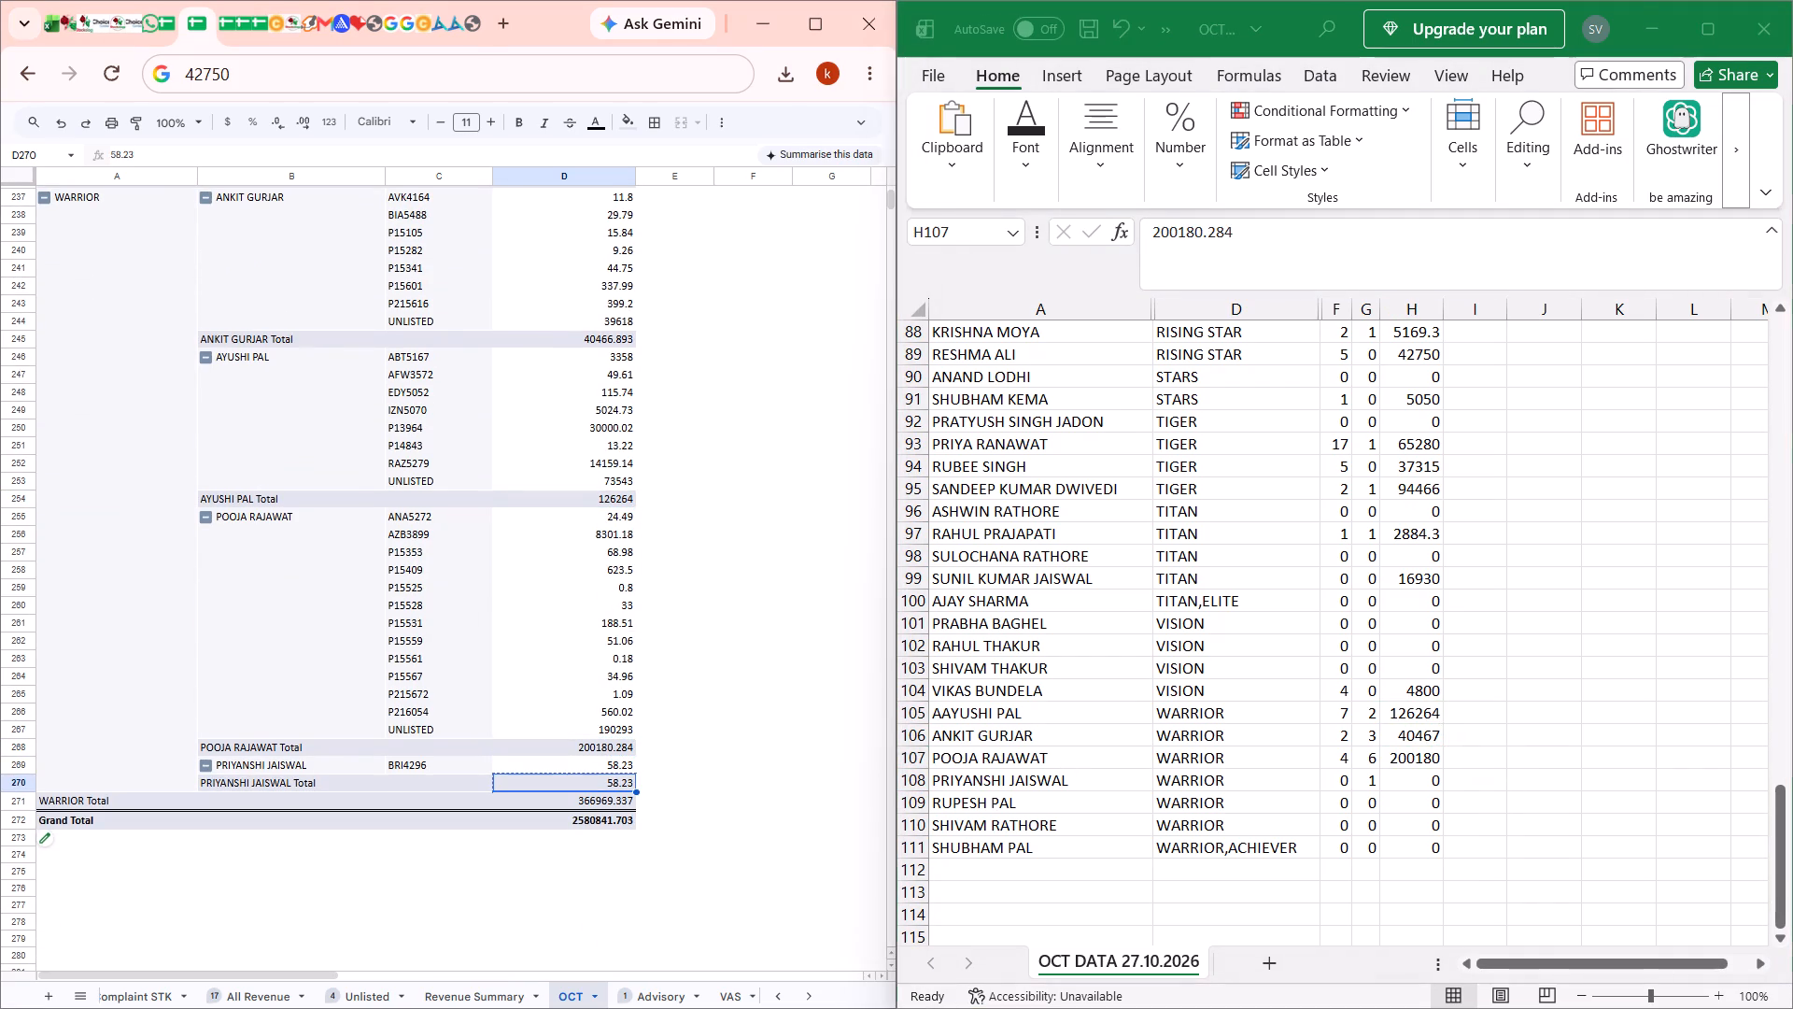
left_click(1392, 779)
key("ctrl+v")
Check the sum of the whole revenue column H against the pivot's Grand Total.
key("ctrl+Up")
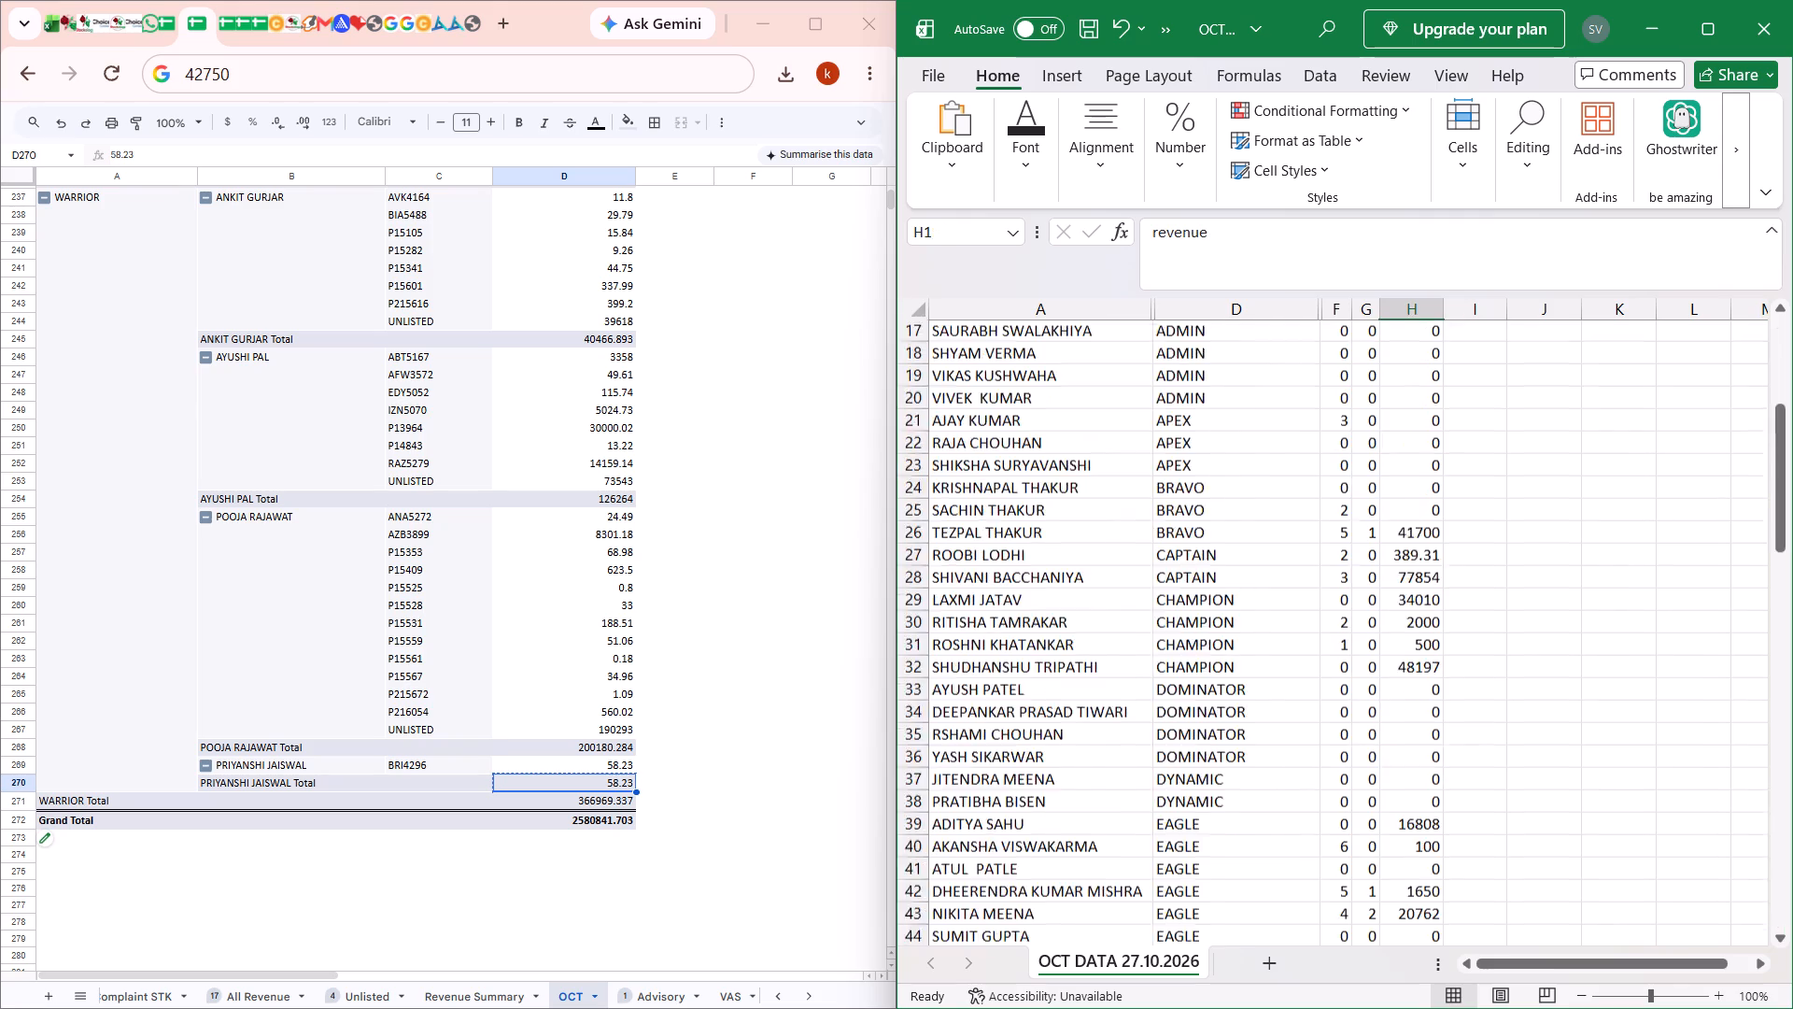
key("ctrl+shift+Down")
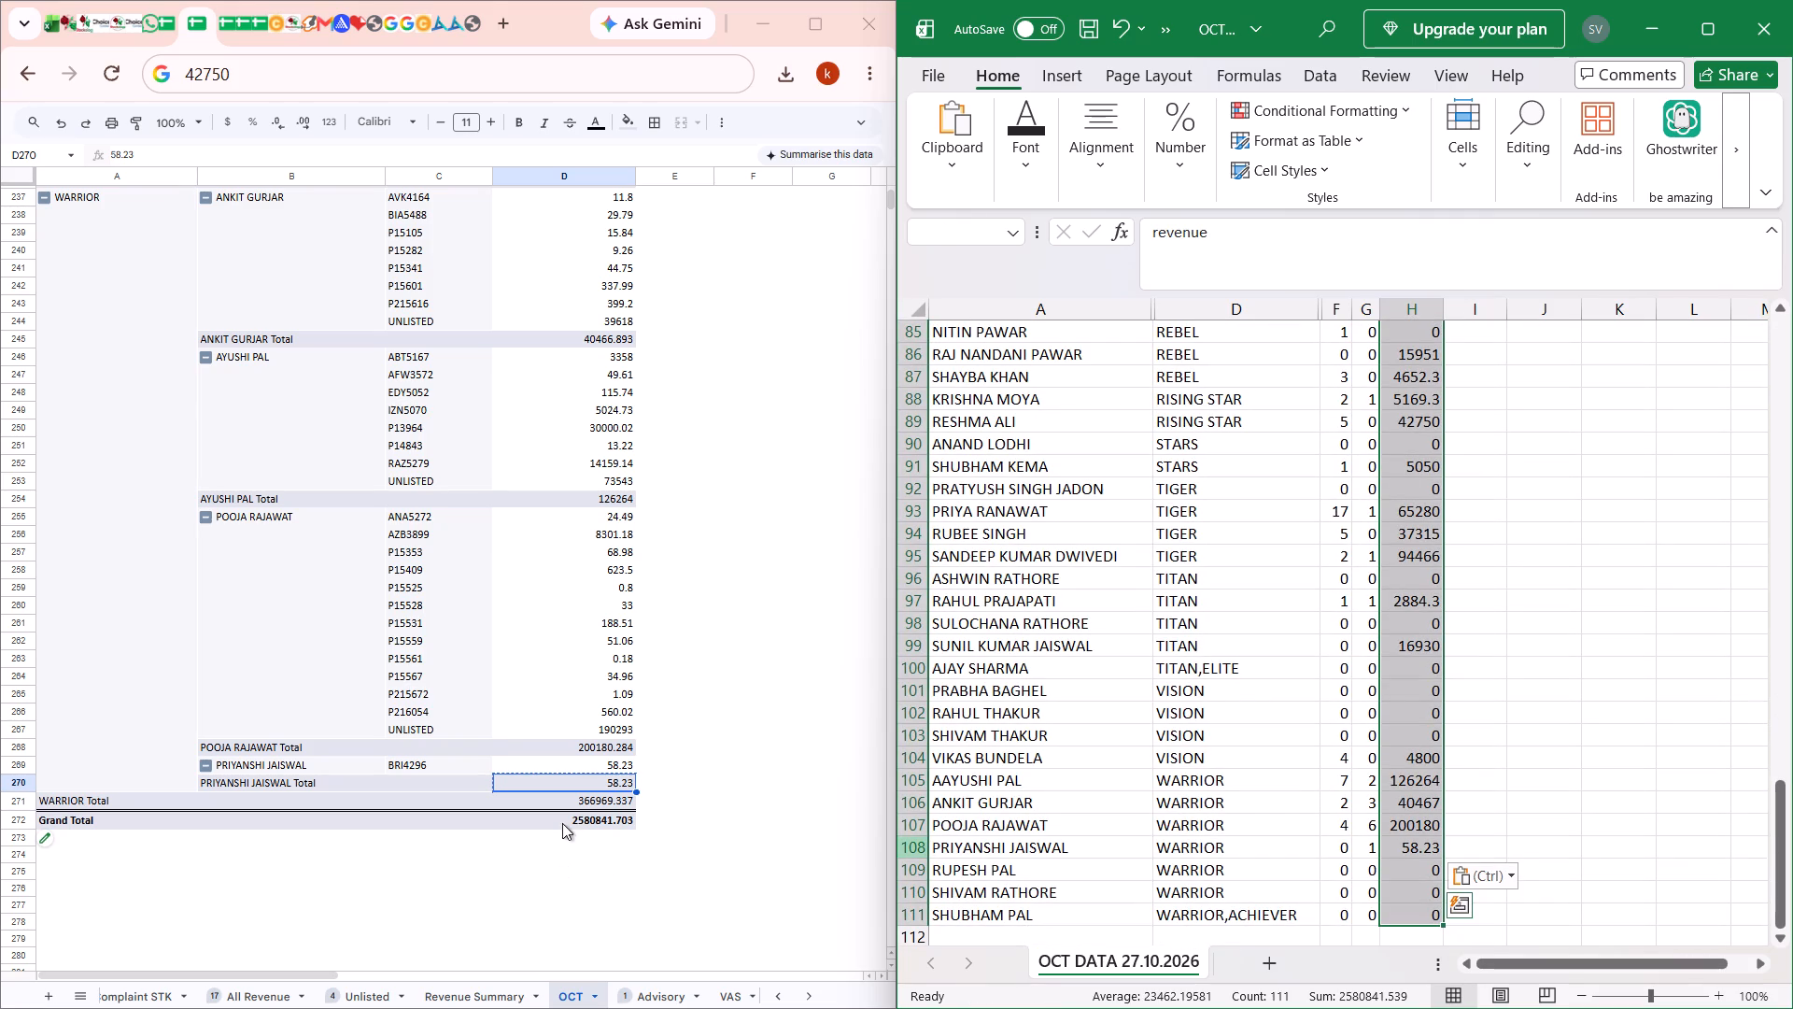
left_click(1097, 639)
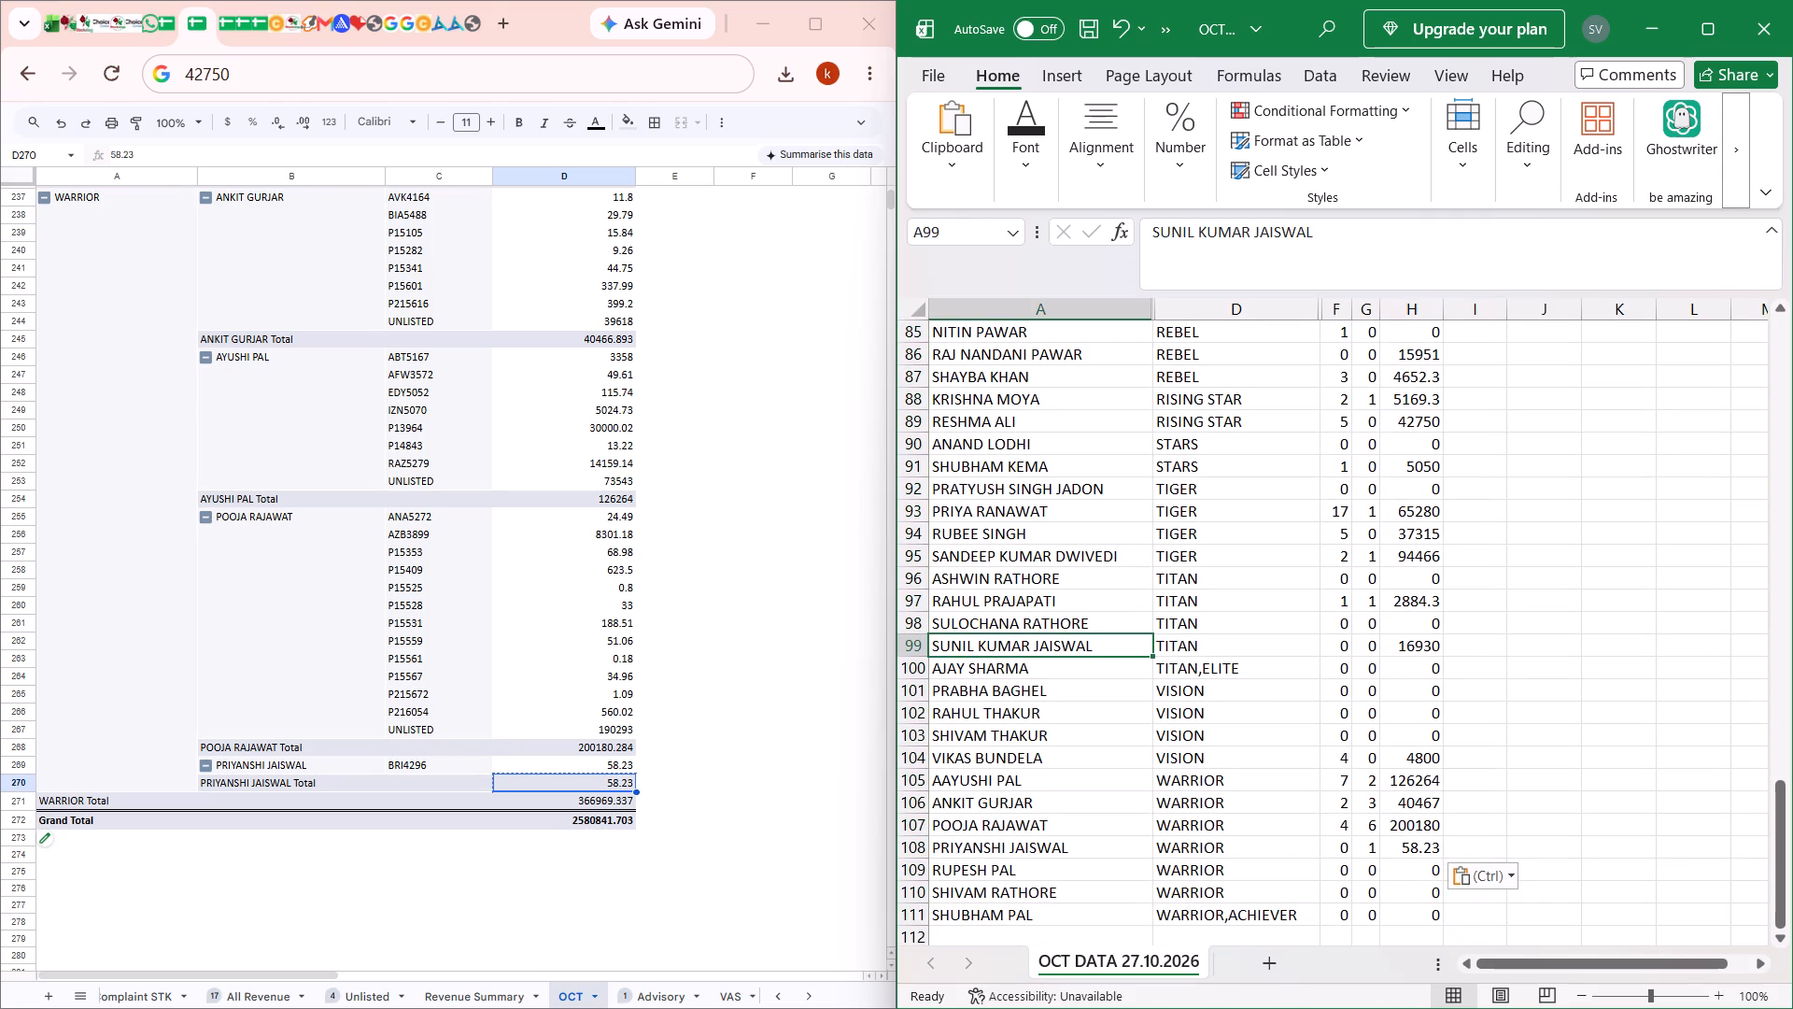
Save the OCT DATA 27.10.2026 workbook with the completed revenue column.
left_click(926, 80)
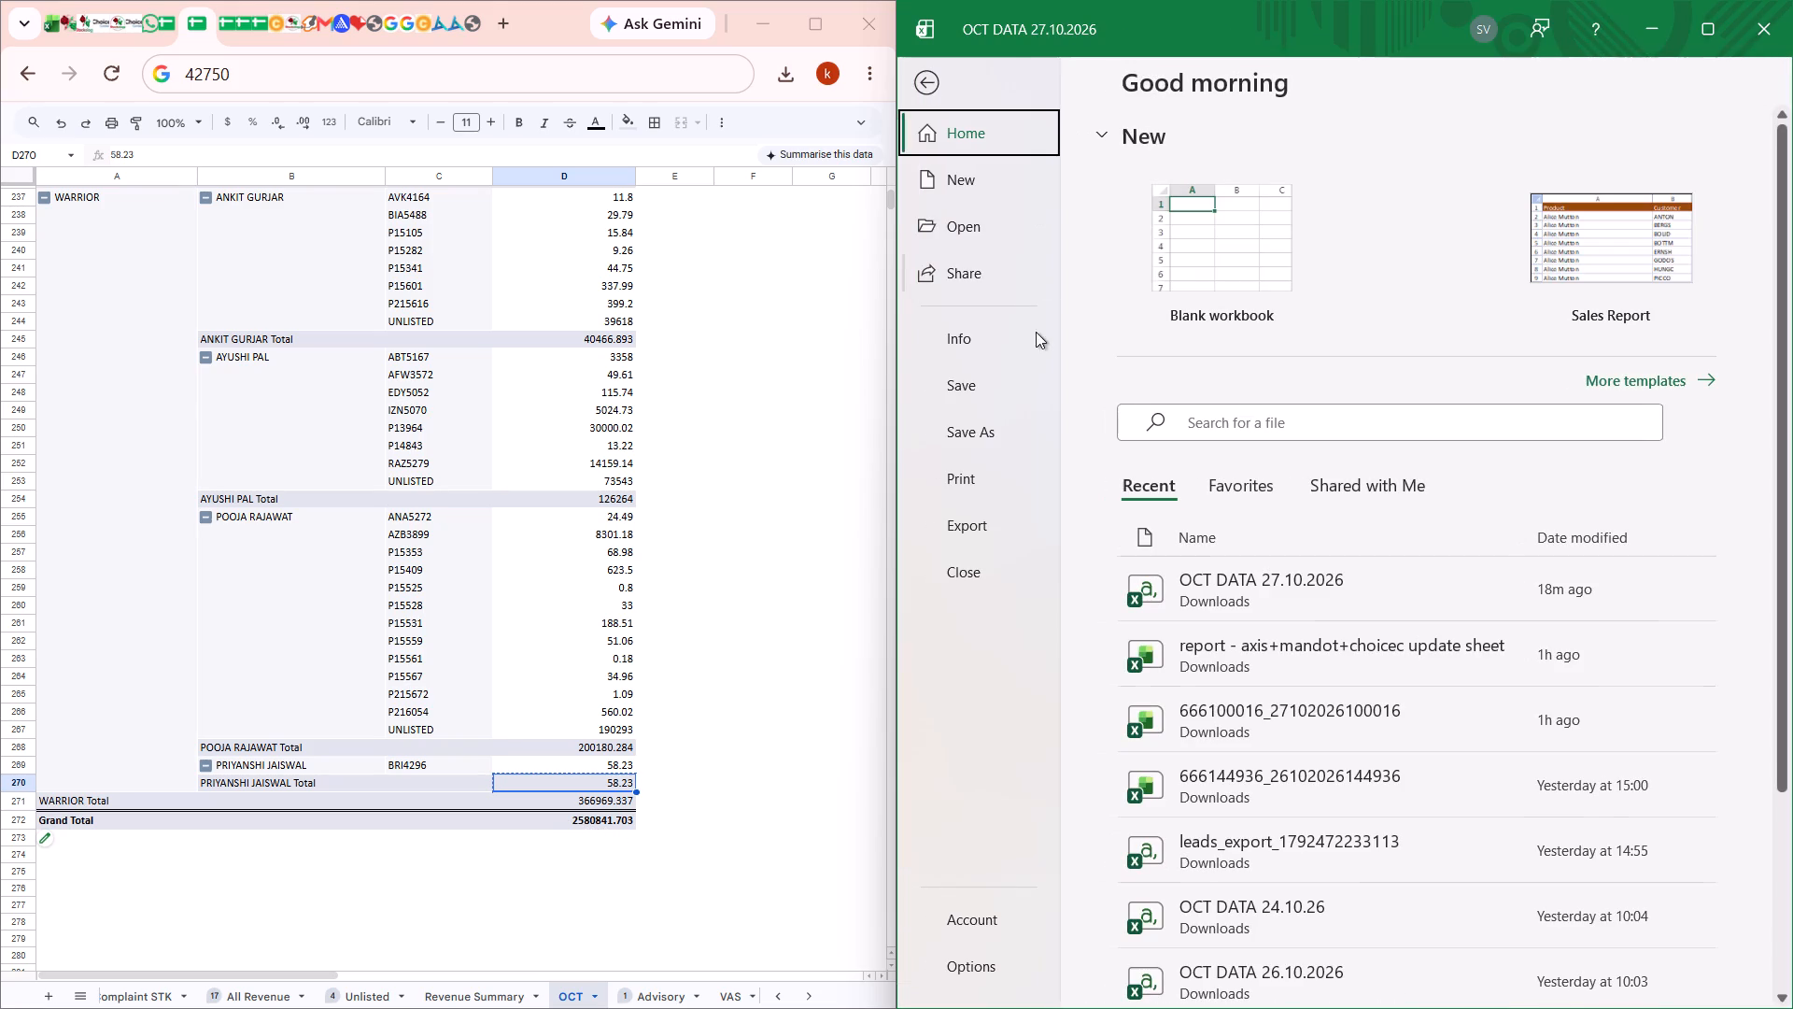
left_click(969, 390)
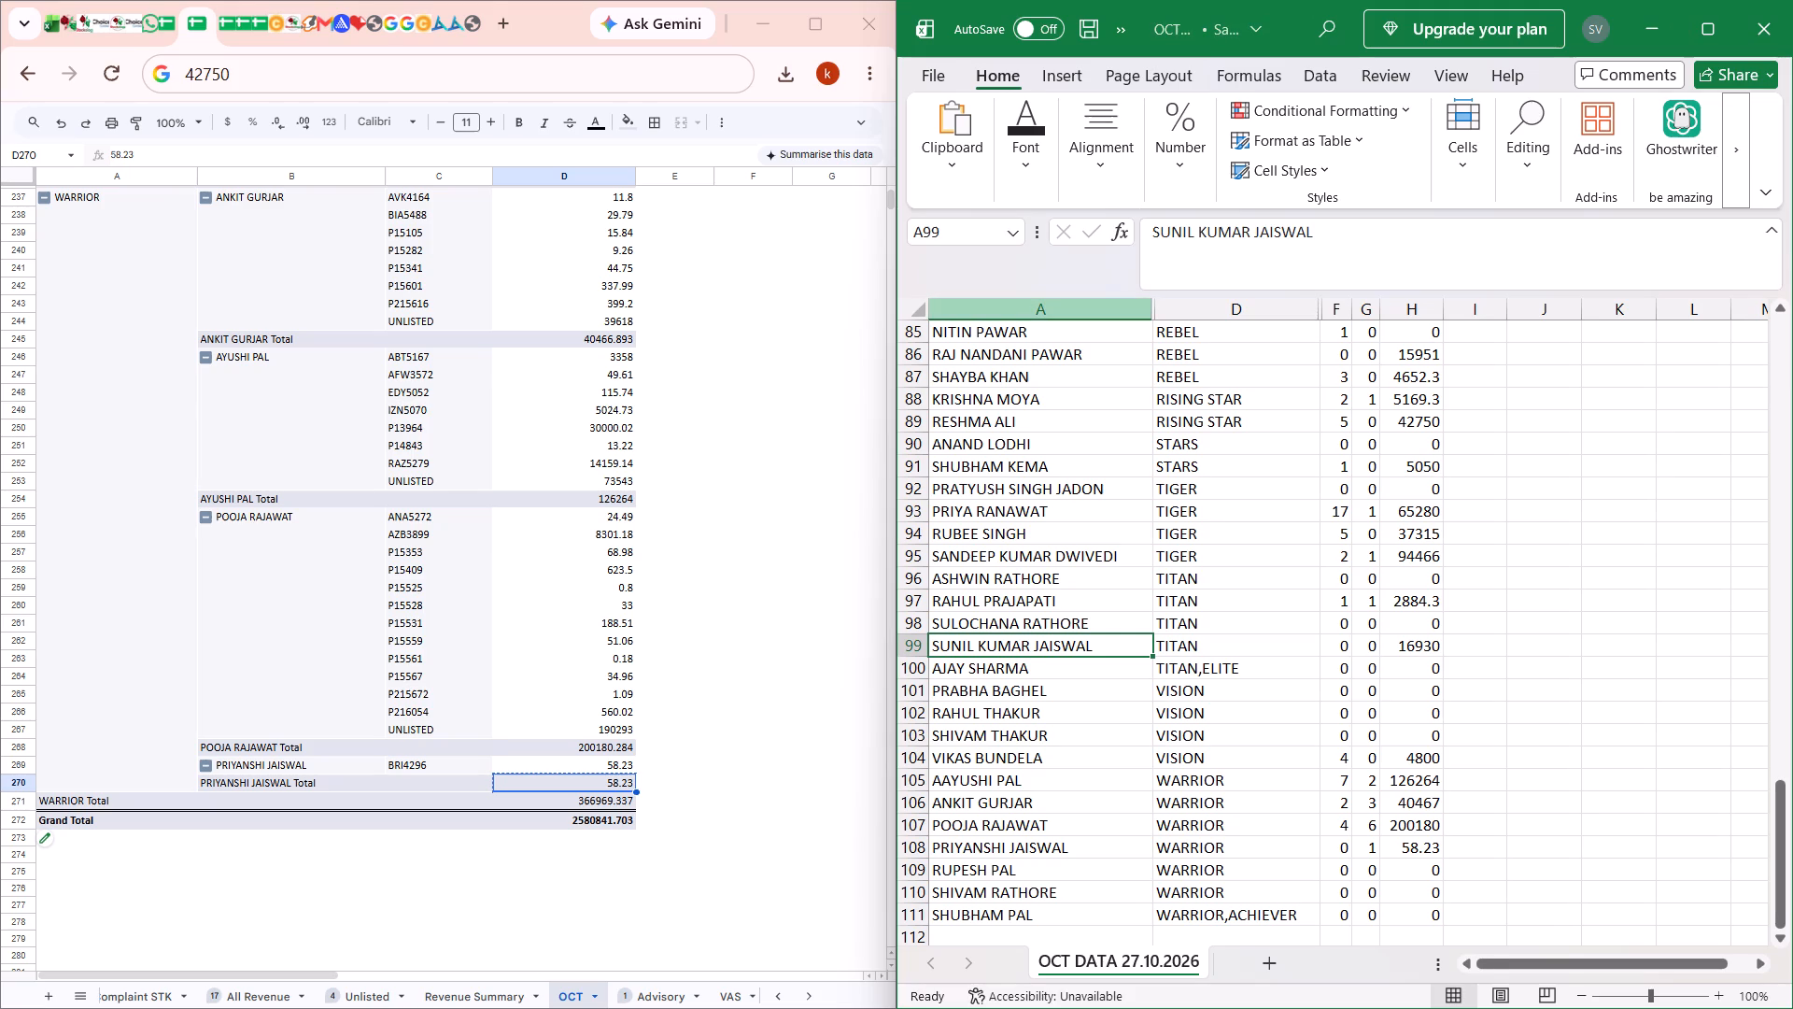
Unhide the hidden columns within the range from column A to column I.
left_click_drag(1092, 312, 1465, 282)
right_click(1241, 377)
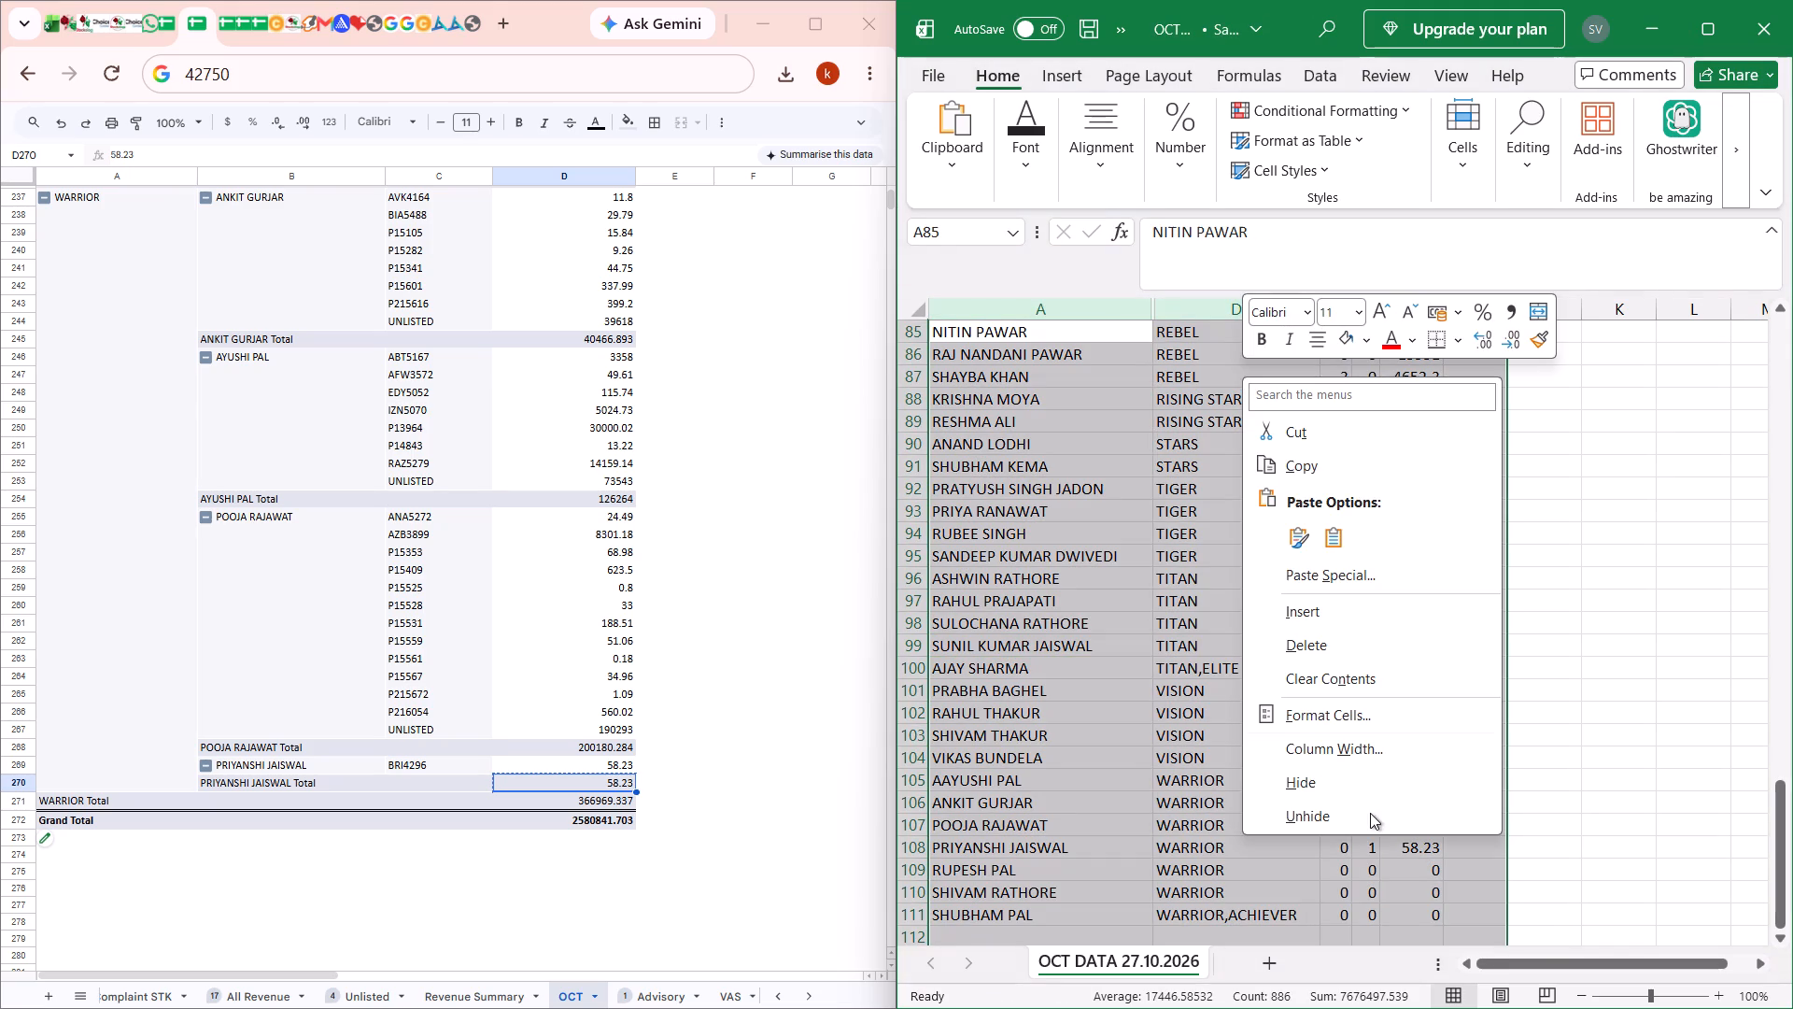
left_click(1324, 817)
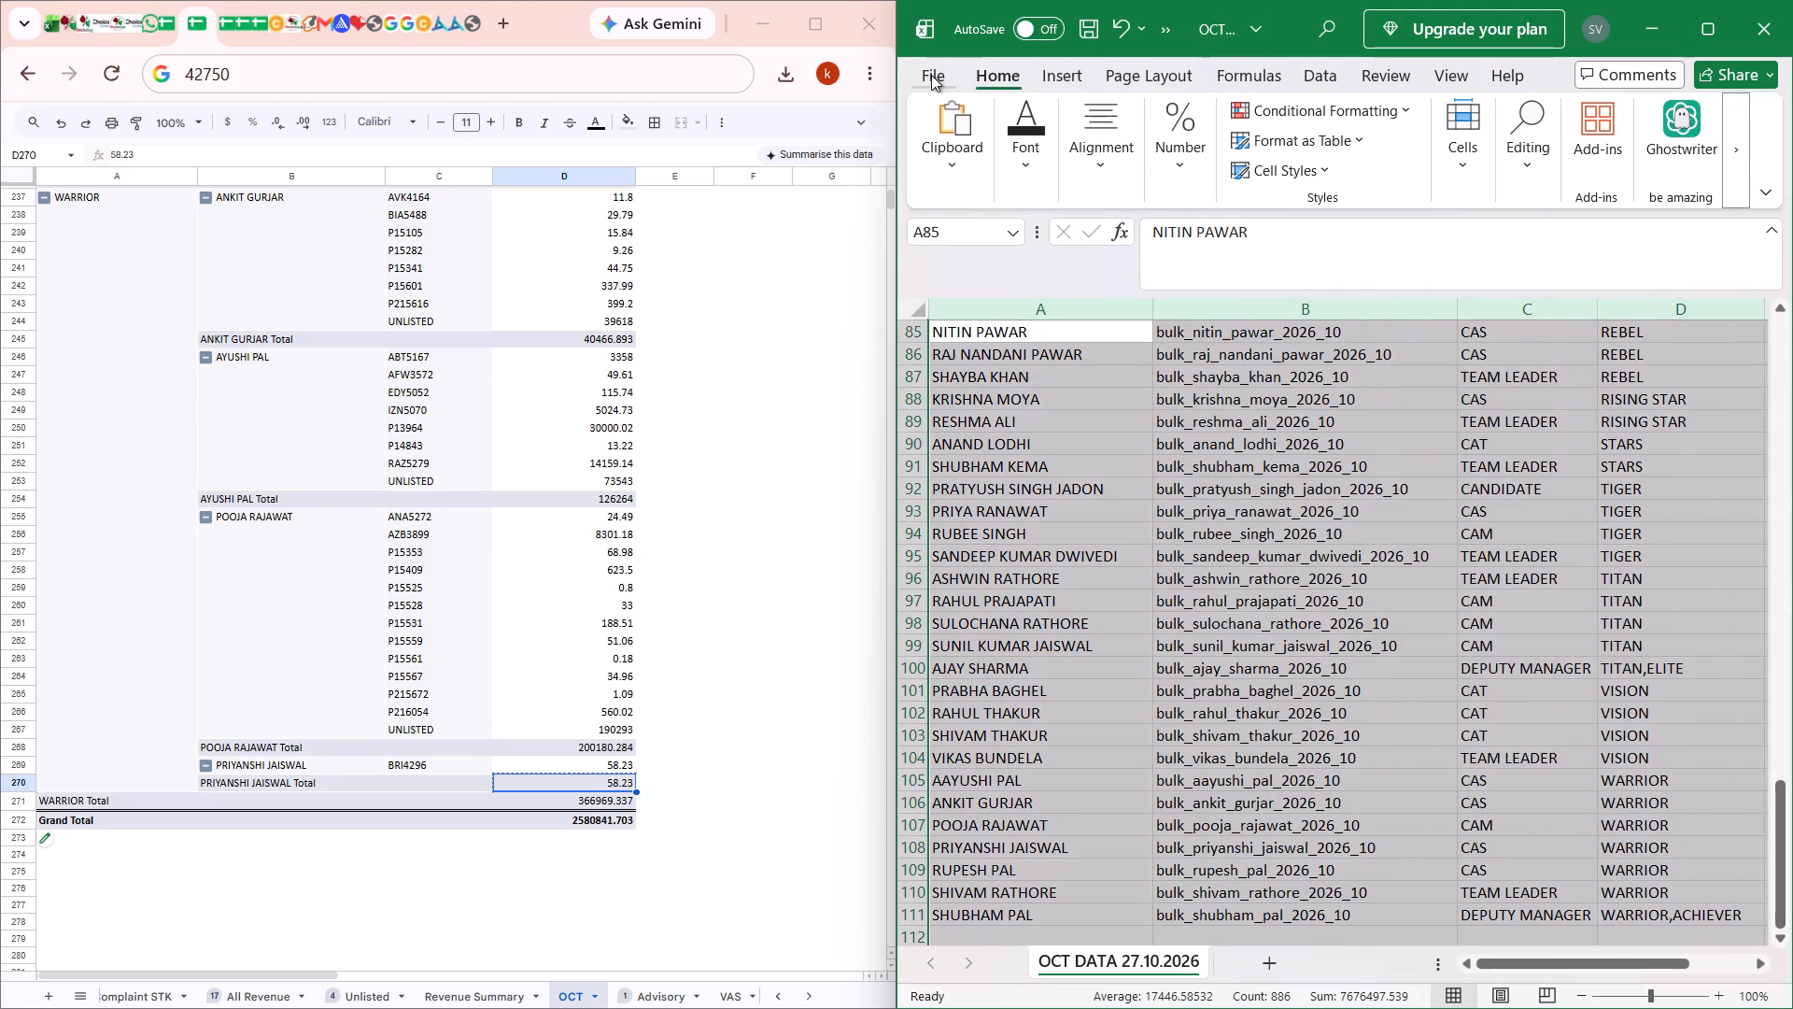
Save the OCT DATA 27.10.2026 workbook again with all columns unhidden.
left_click(931, 75)
left_click(966, 378)
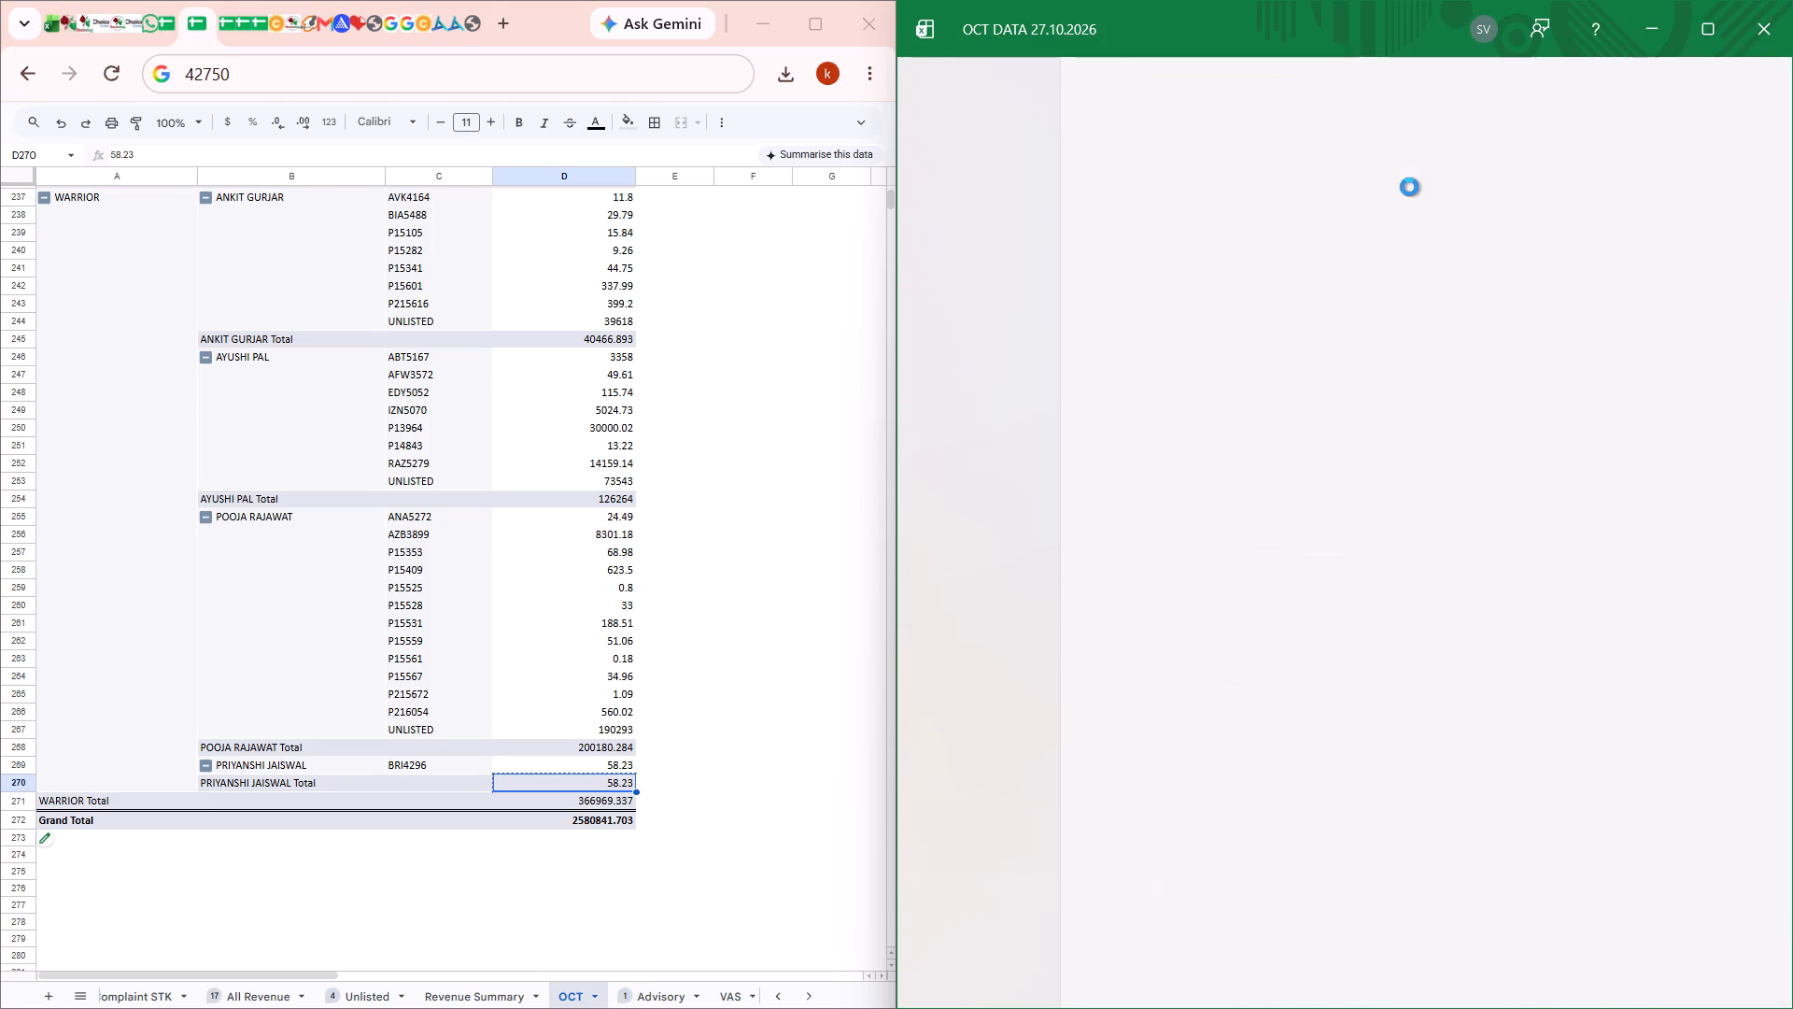